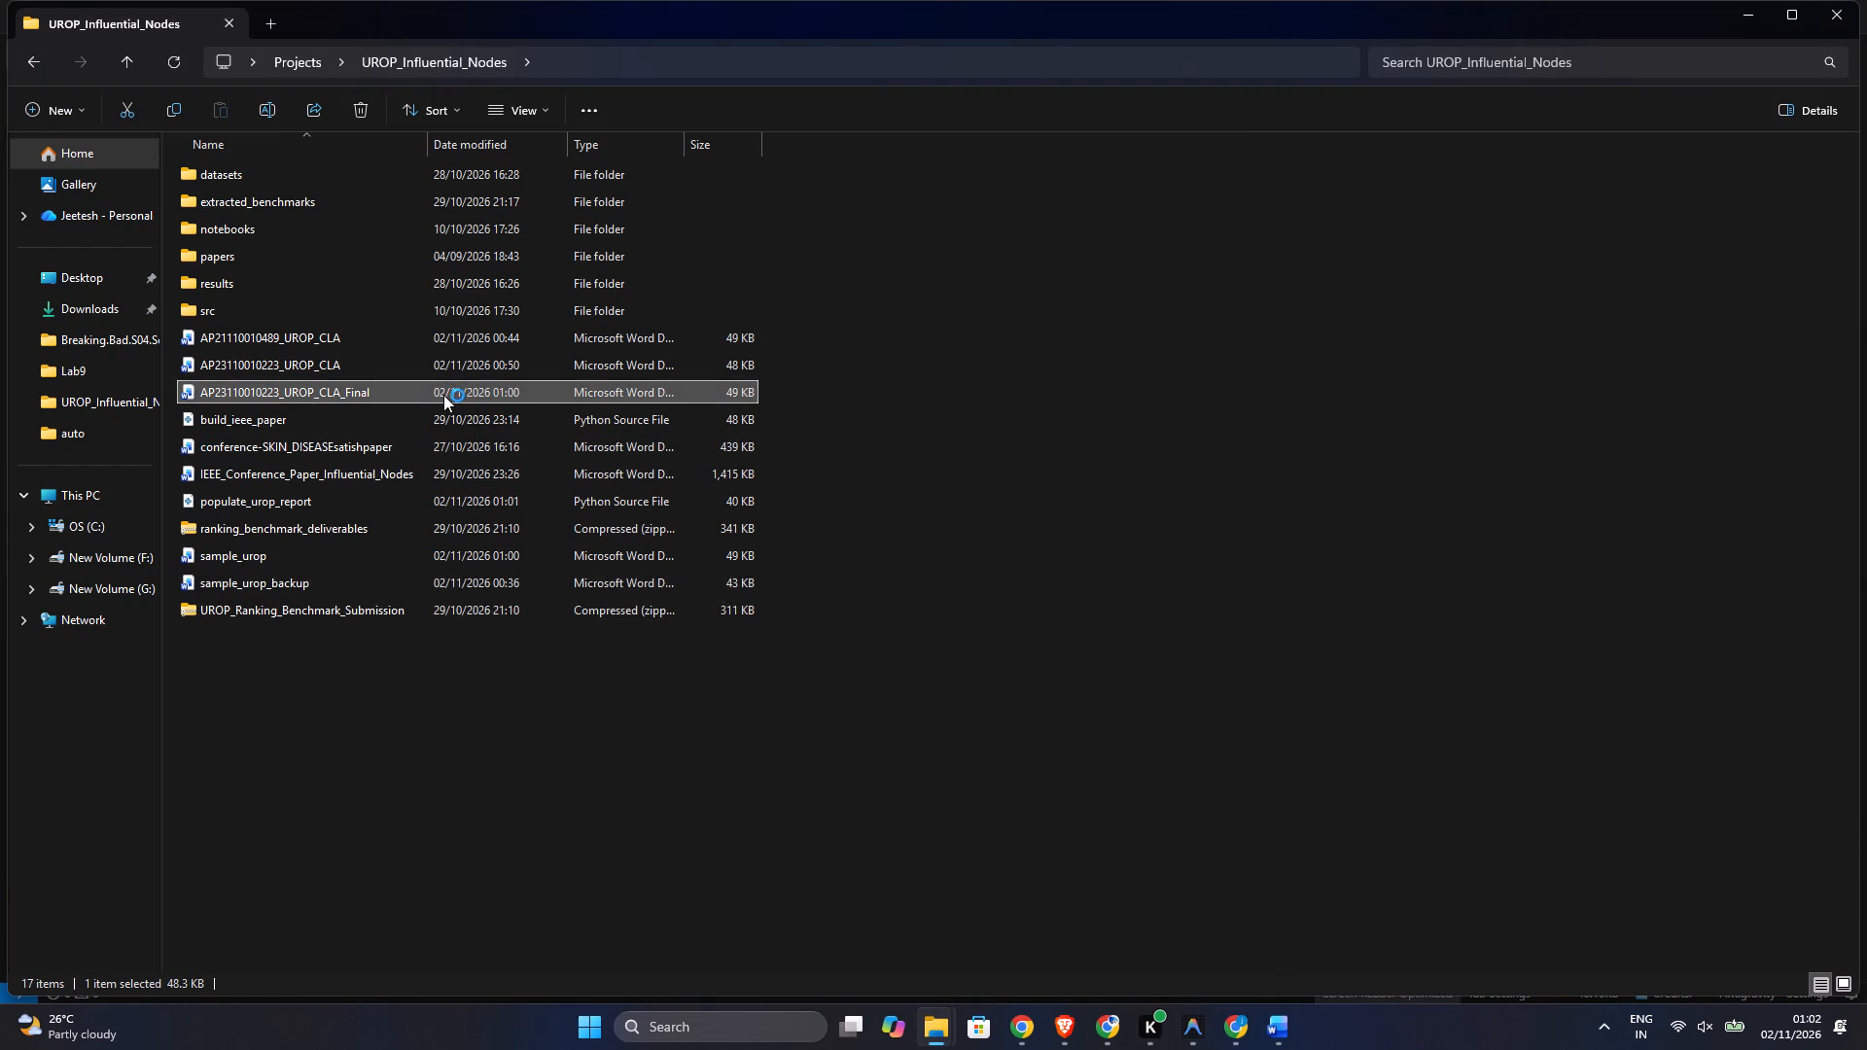
Remove the extra indentation before the "SRM University-AP" line under the guide's name on the cover page.
scroll(1044, 610, down, 2)
click(1148, 629)
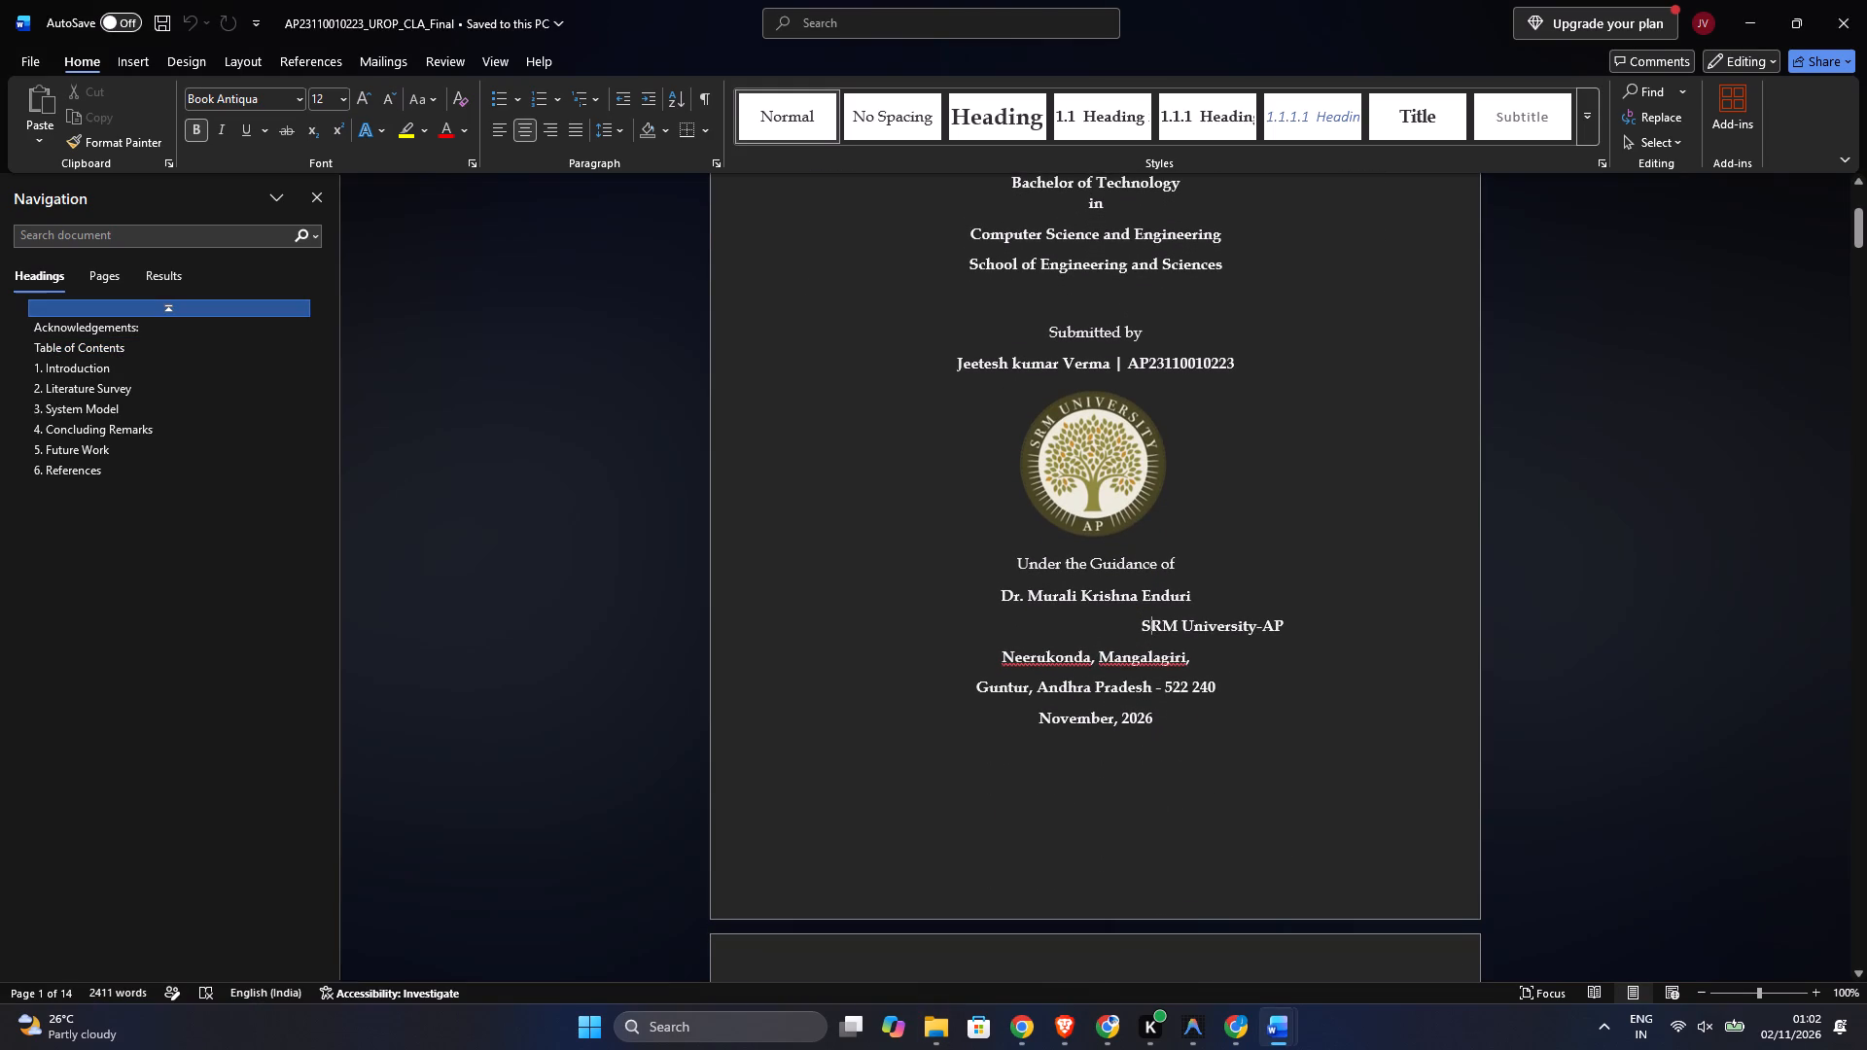
key(Left)
key(BackSpace)
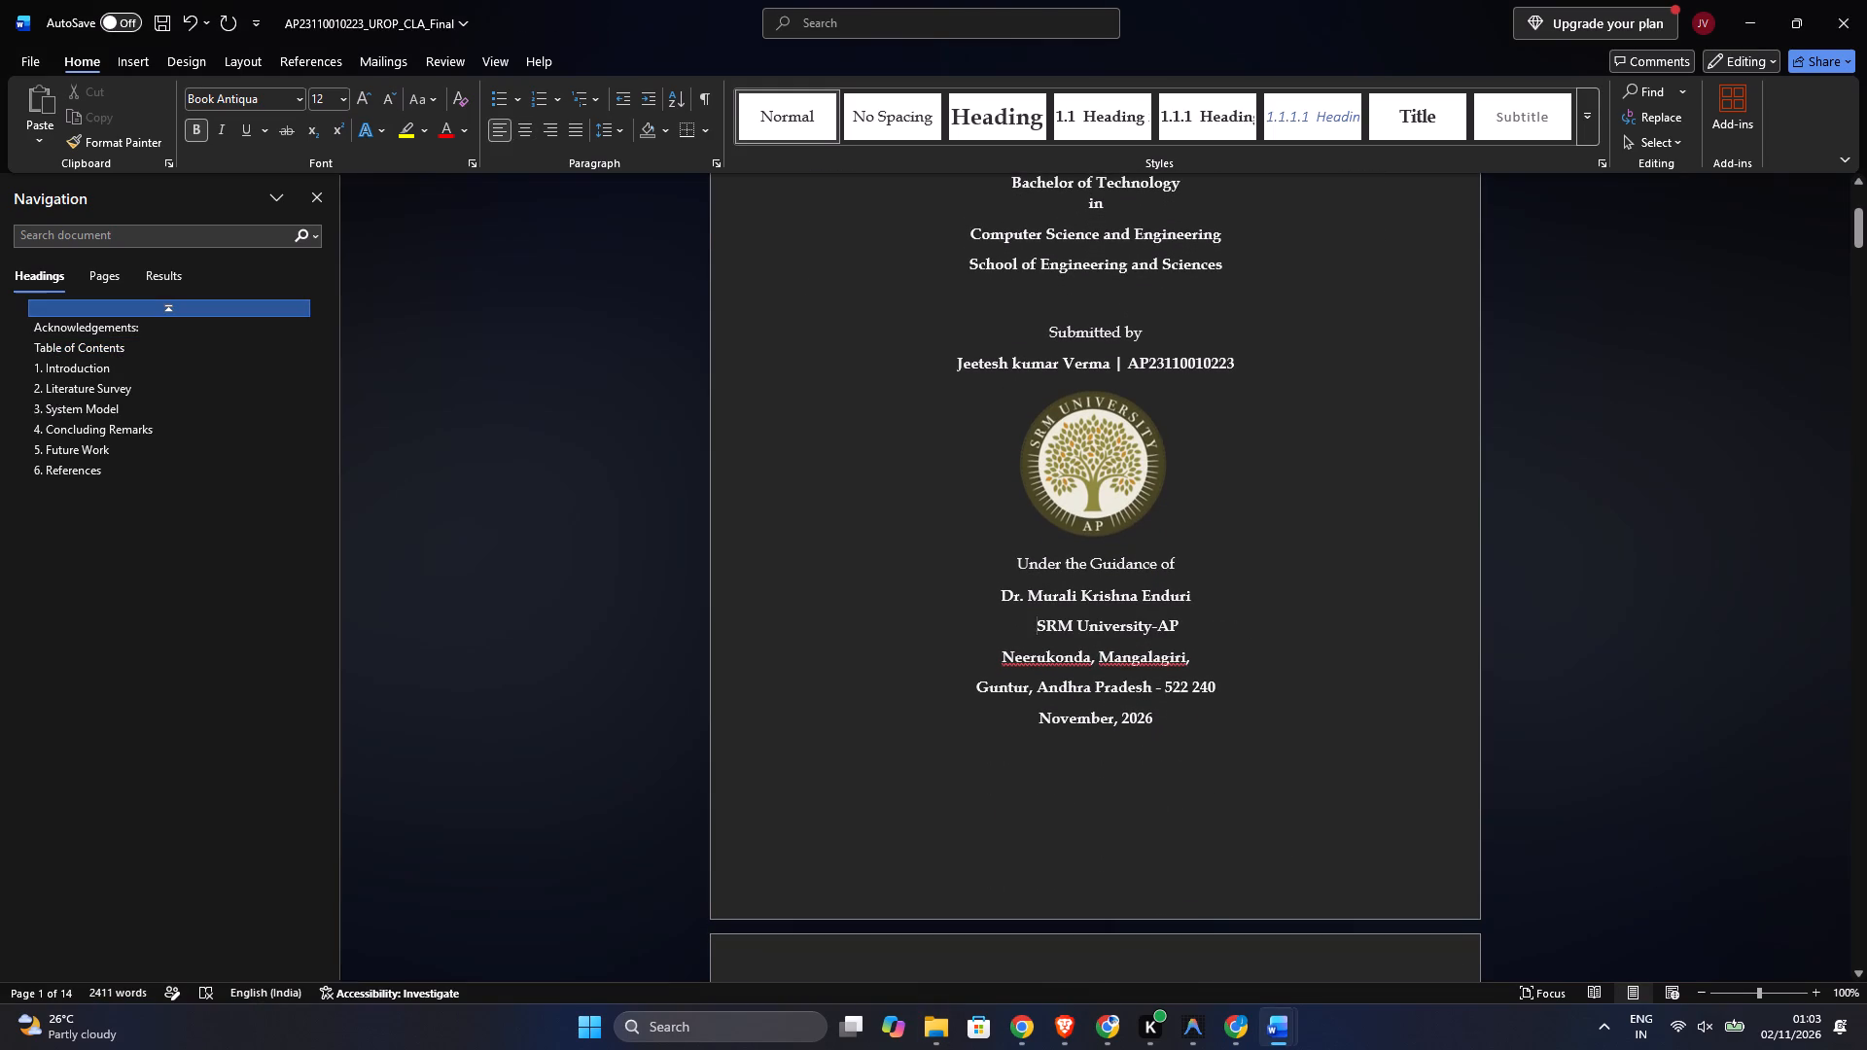
Capitalize the initial letter of the middle name in the "Submitted by" entry on the cover page.
scroll(1148, 629, up, 1)
scroll(1148, 629, right, 1)
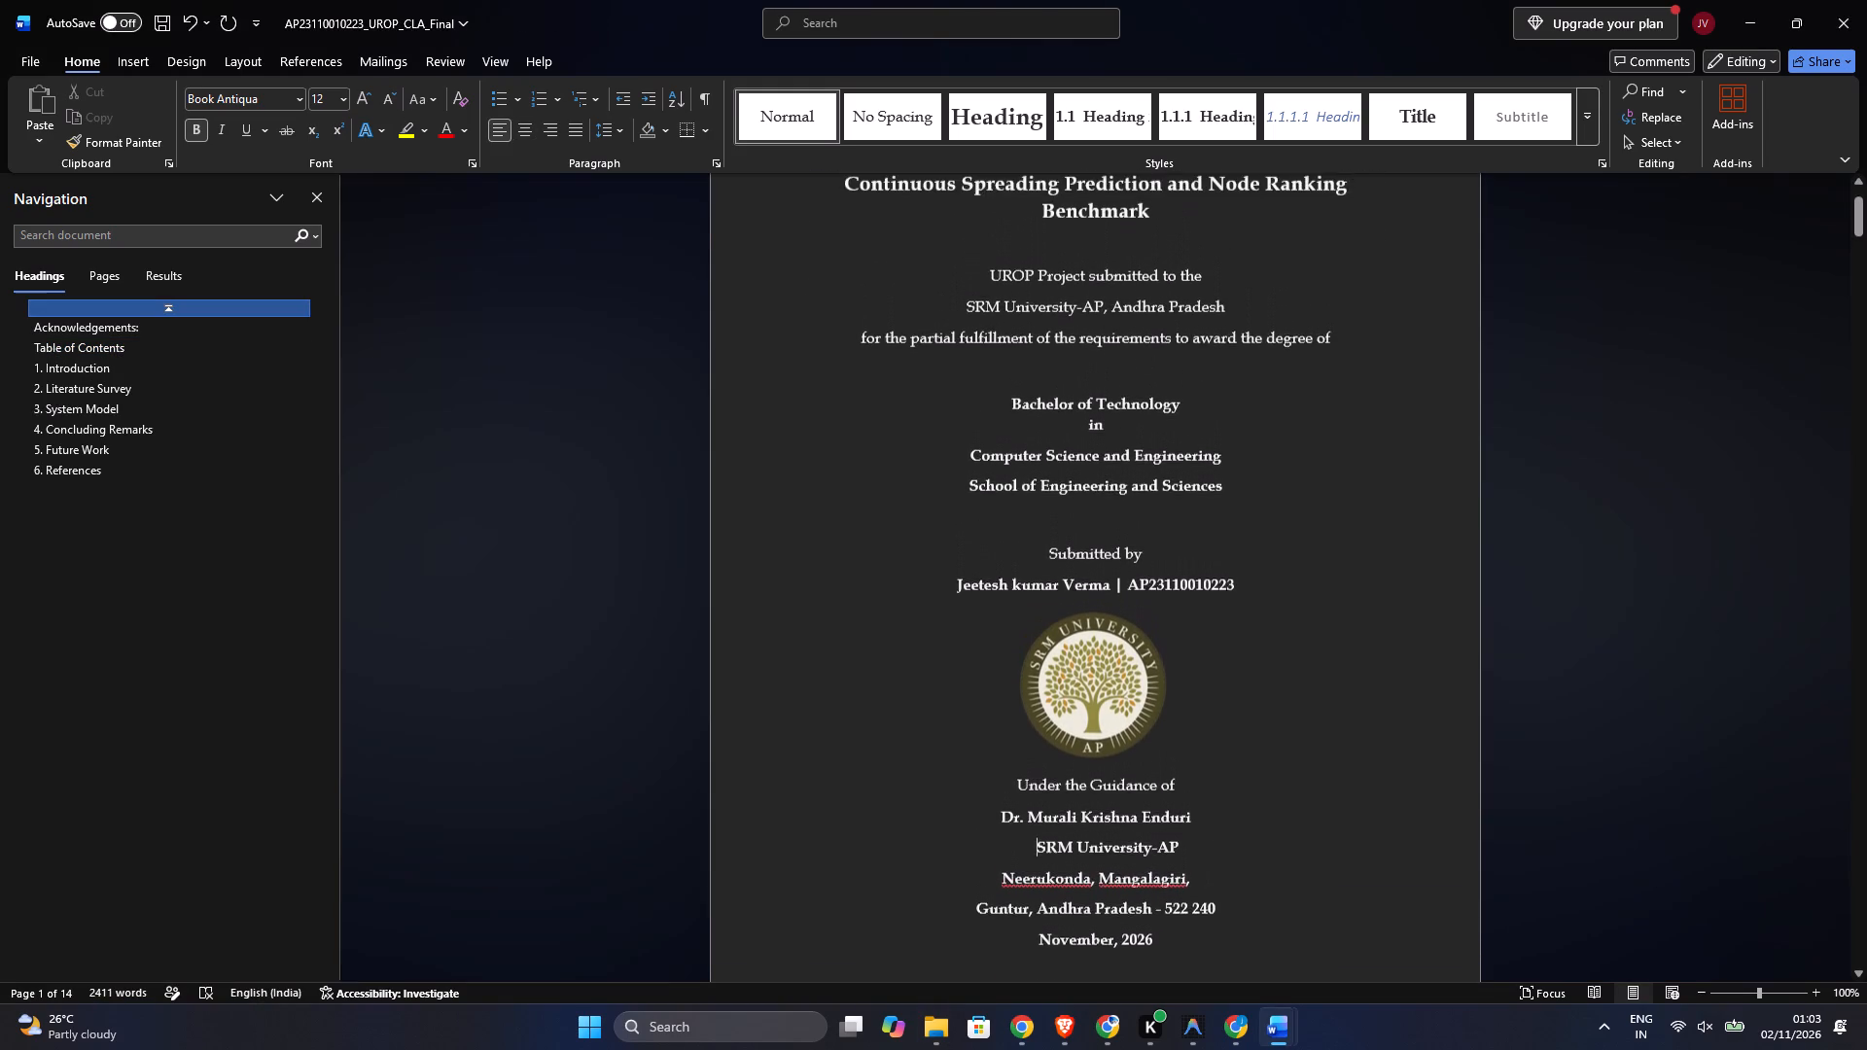
scroll(1148, 629, right, 1)
scroll(1148, 629, up, 10)
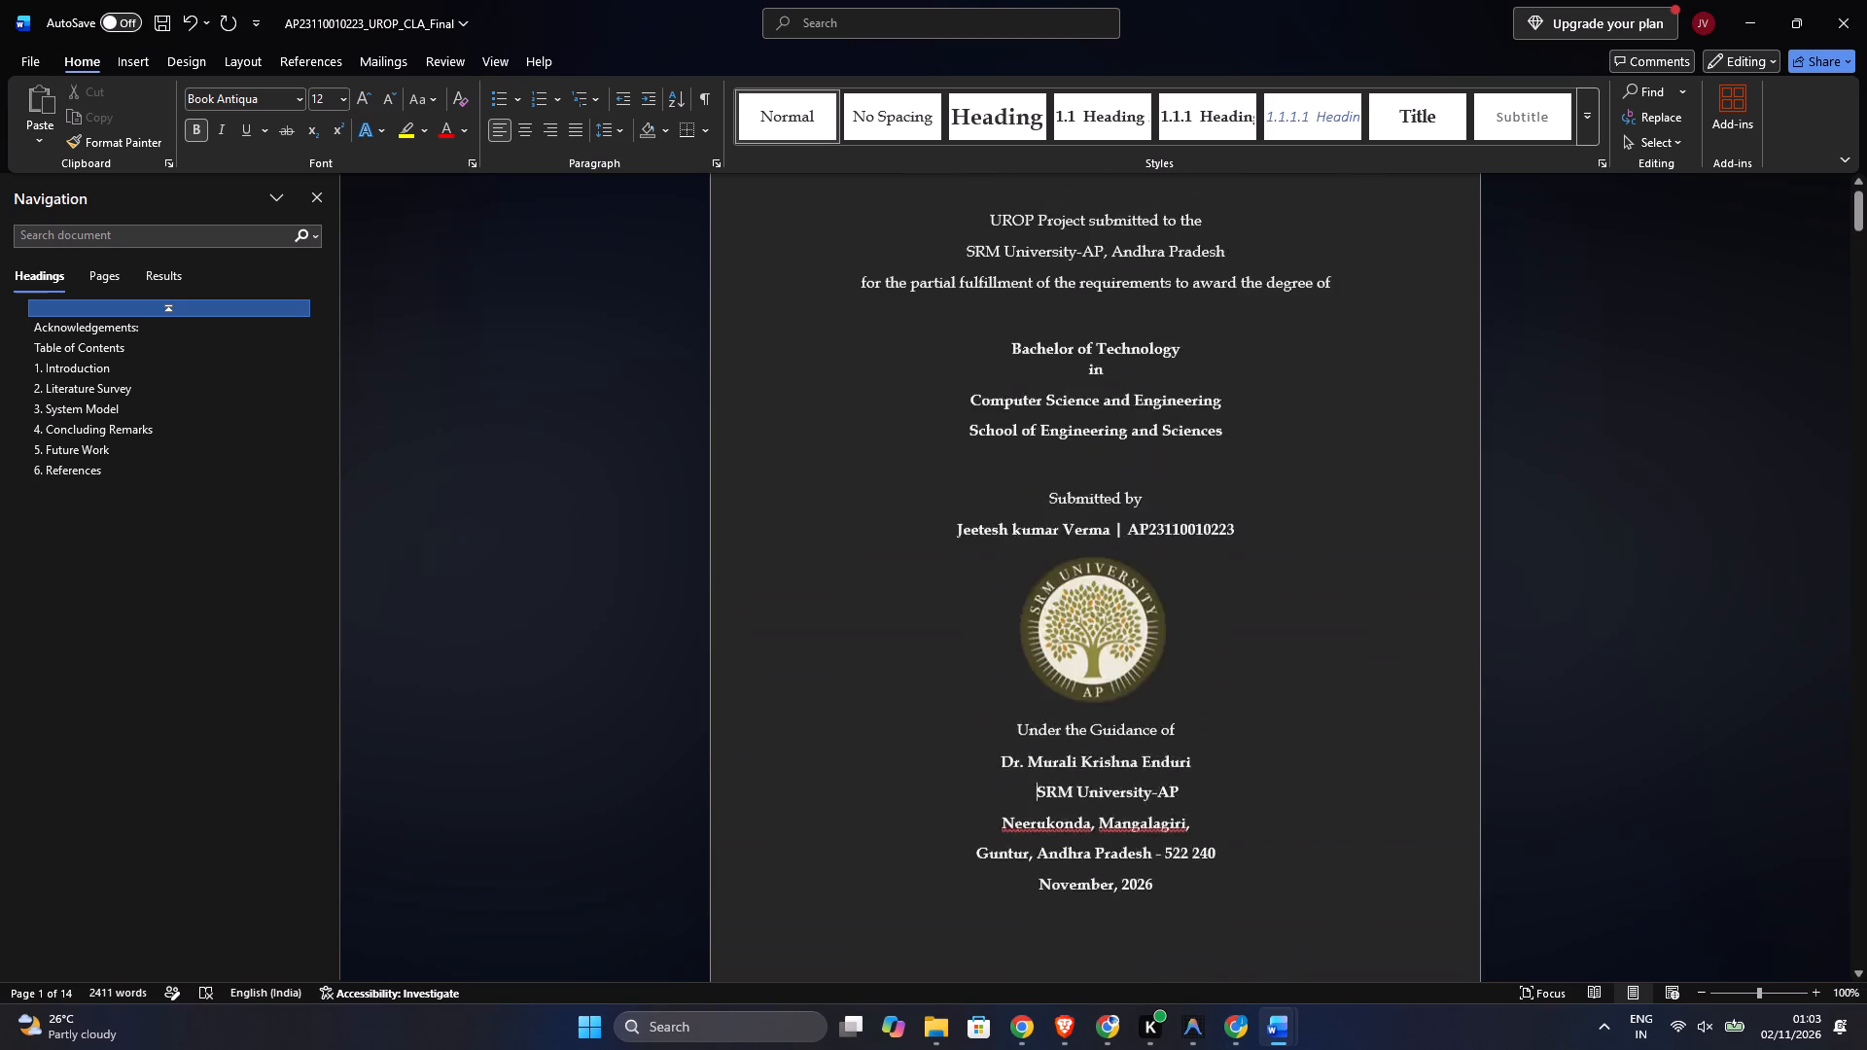
scroll(1148, 629, up, 20)
scroll(1148, 629, up, 15)
scroll(1148, 629, down, 2)
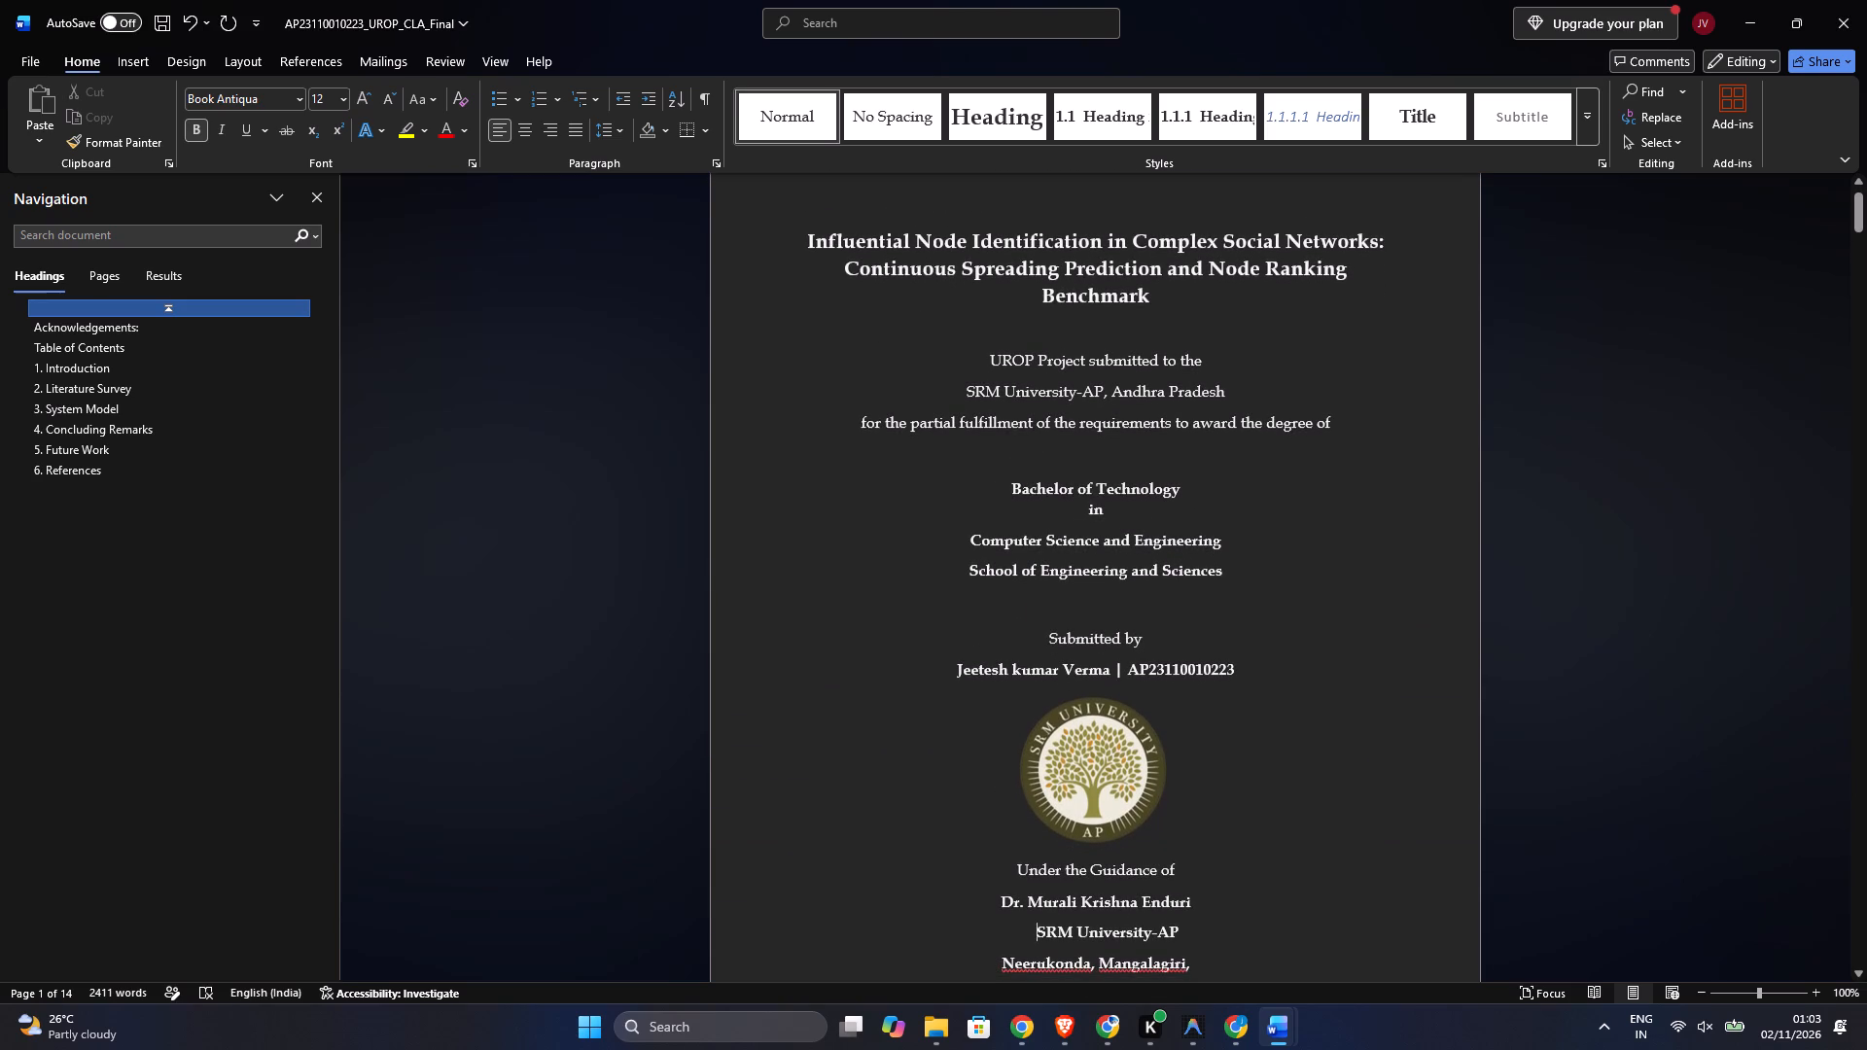
click(1024, 669)
key(BackSpace)
key(shift+k)
Delete the blank page between the cover page and the Acknowledgements section.
scroll(1024, 669, down, 6)
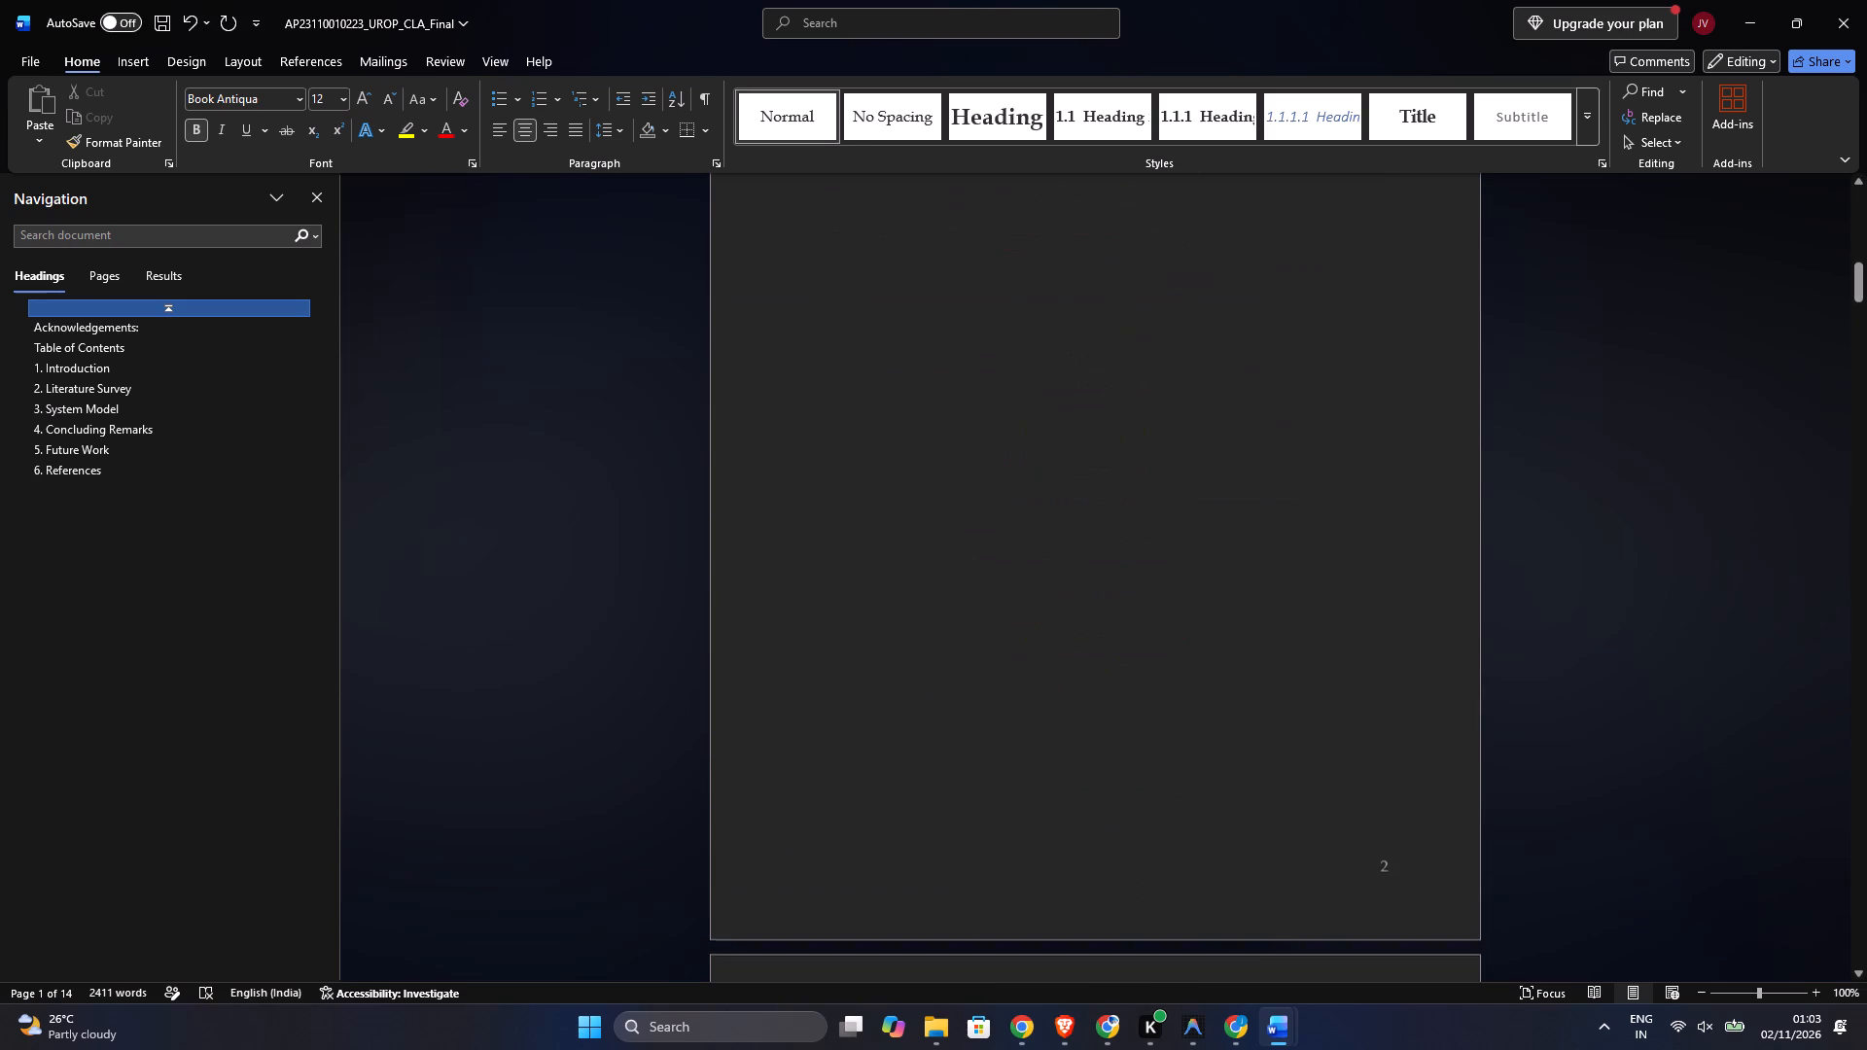
scroll(1024, 669, down, 2)
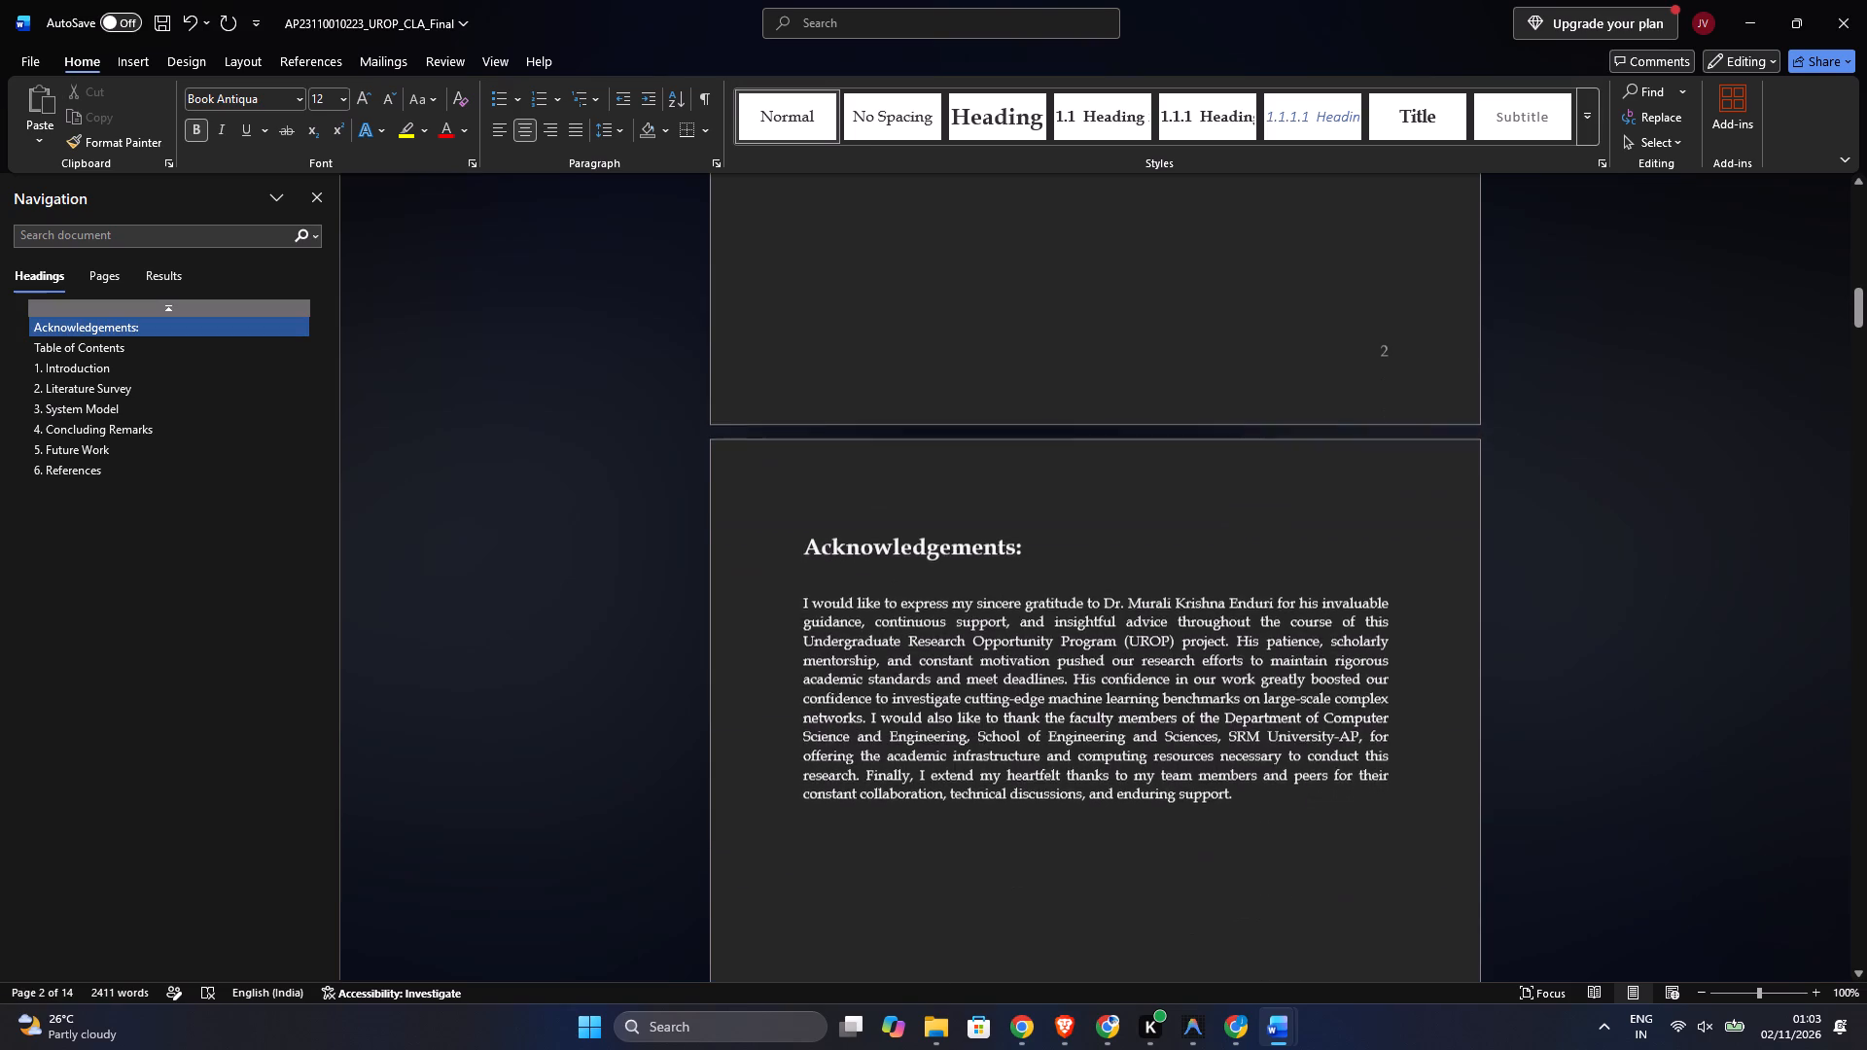
scroll(1024, 669, up, 5)
scroll(1024, 669, right, 2)
scroll(1024, 669, down, 1)
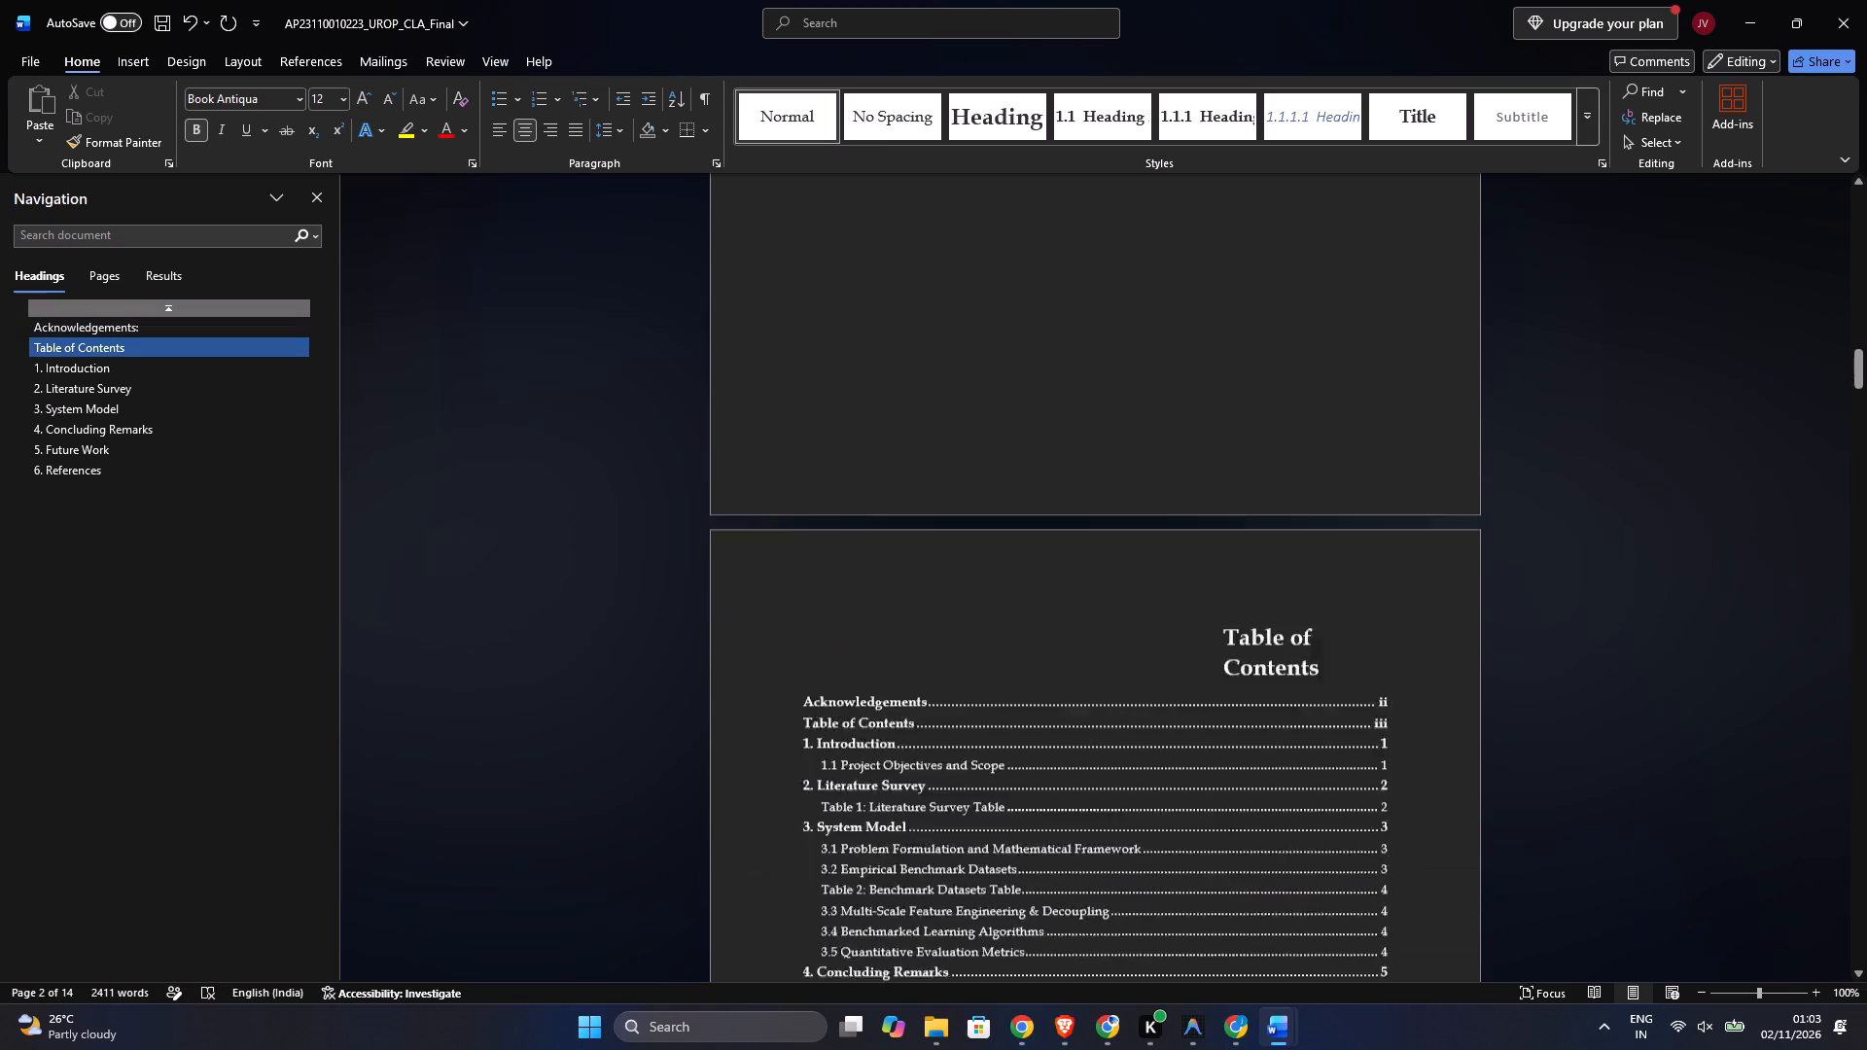
scroll(1024, 669, down, 2)
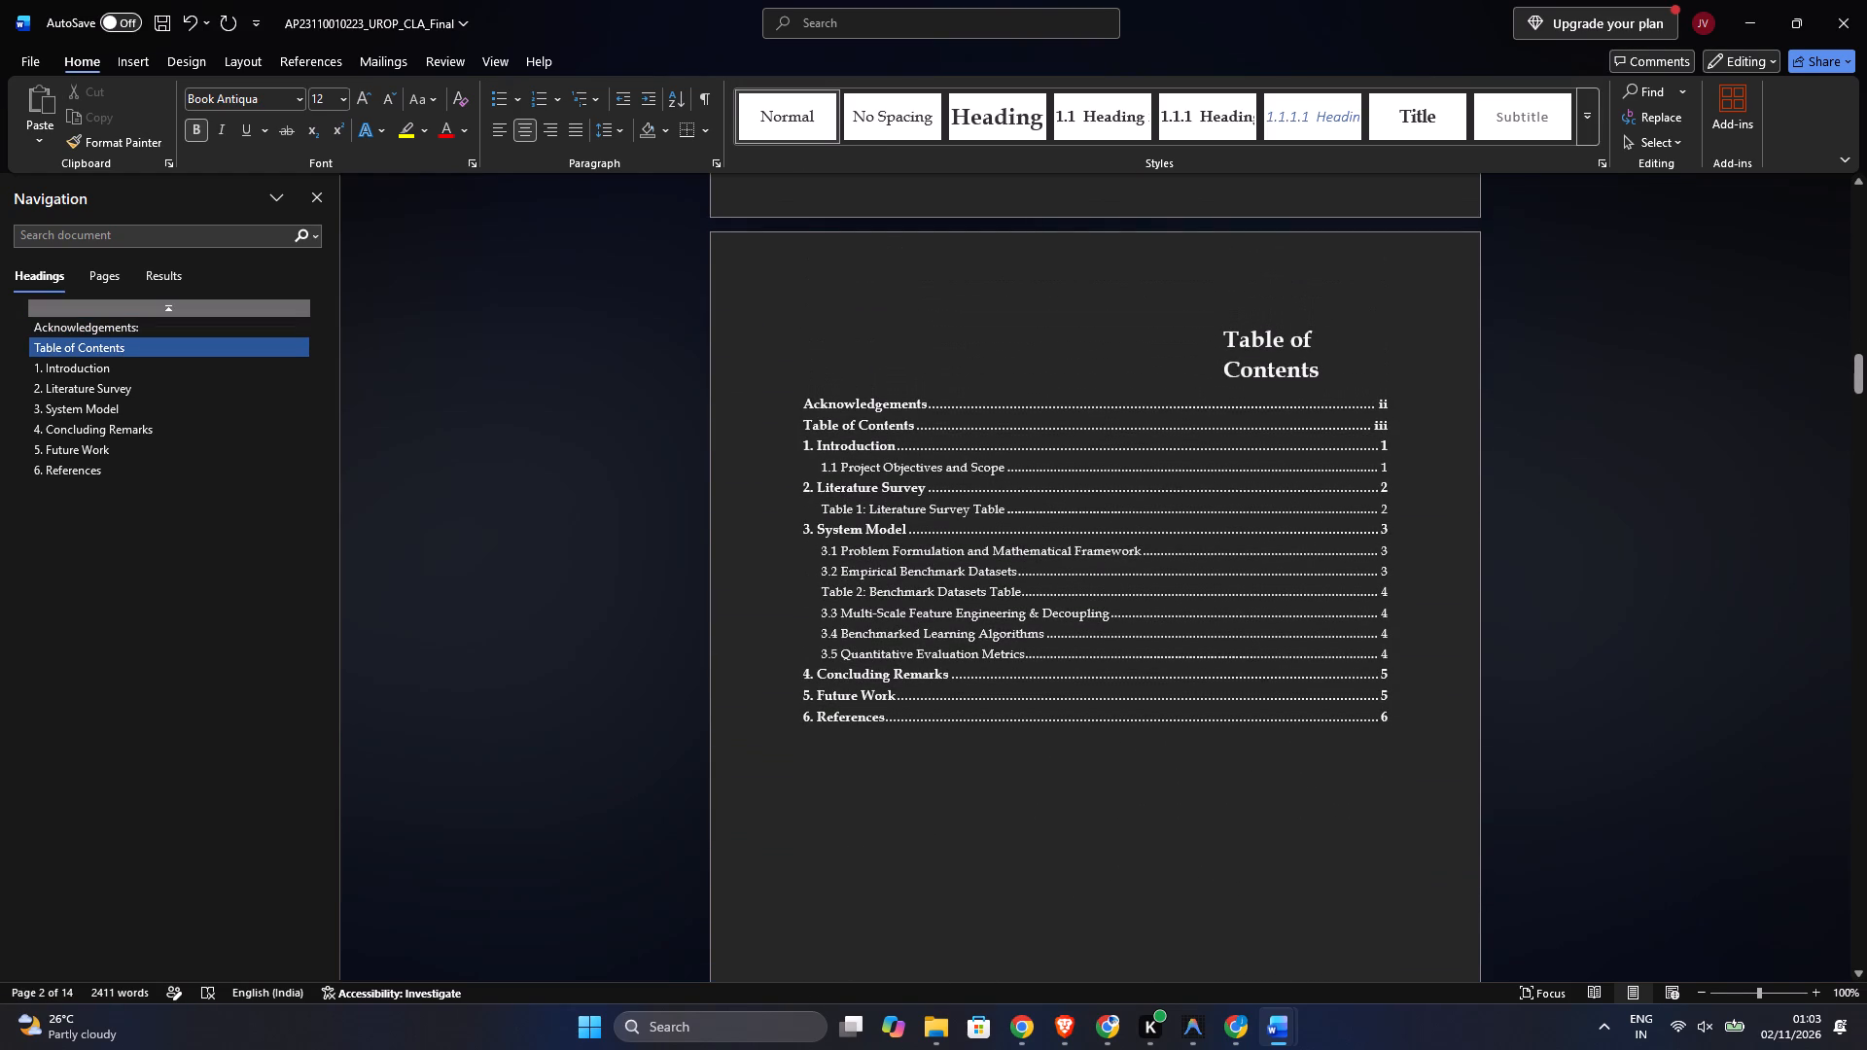
scroll(1024, 669, up, 3)
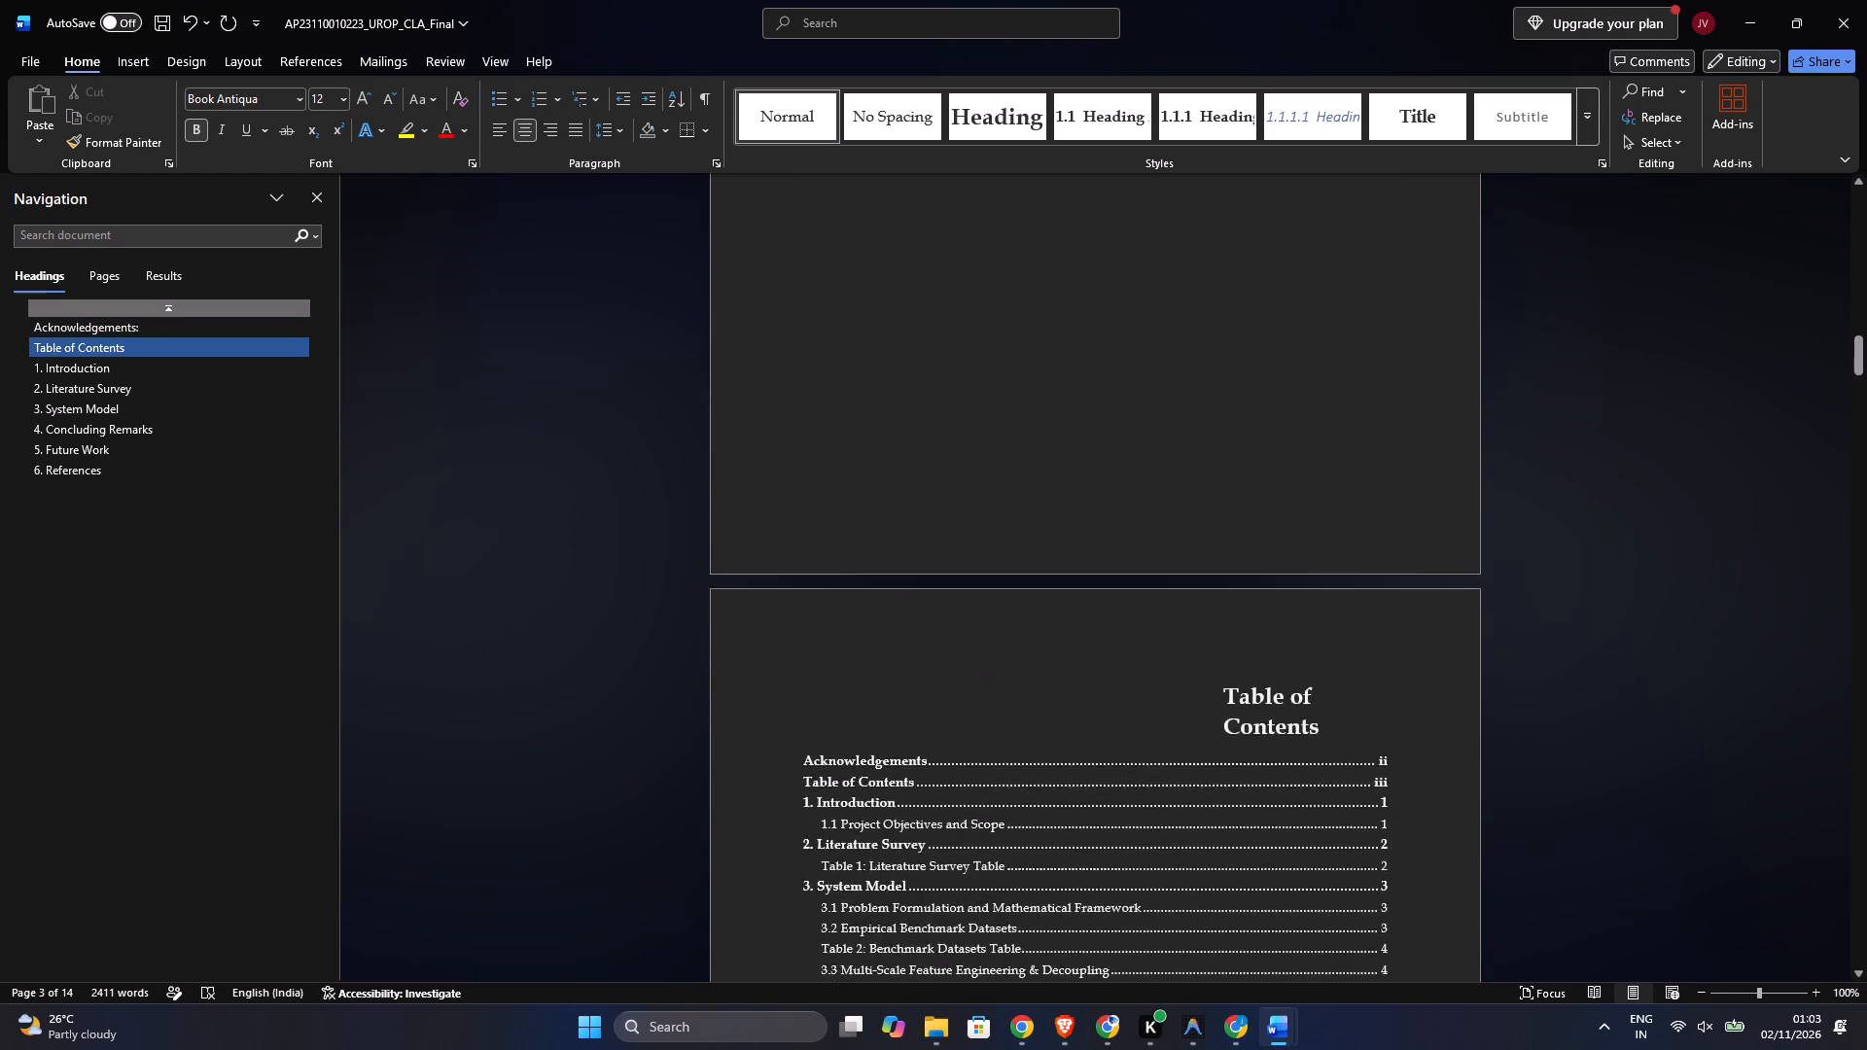
scroll(1024, 669, up, 4)
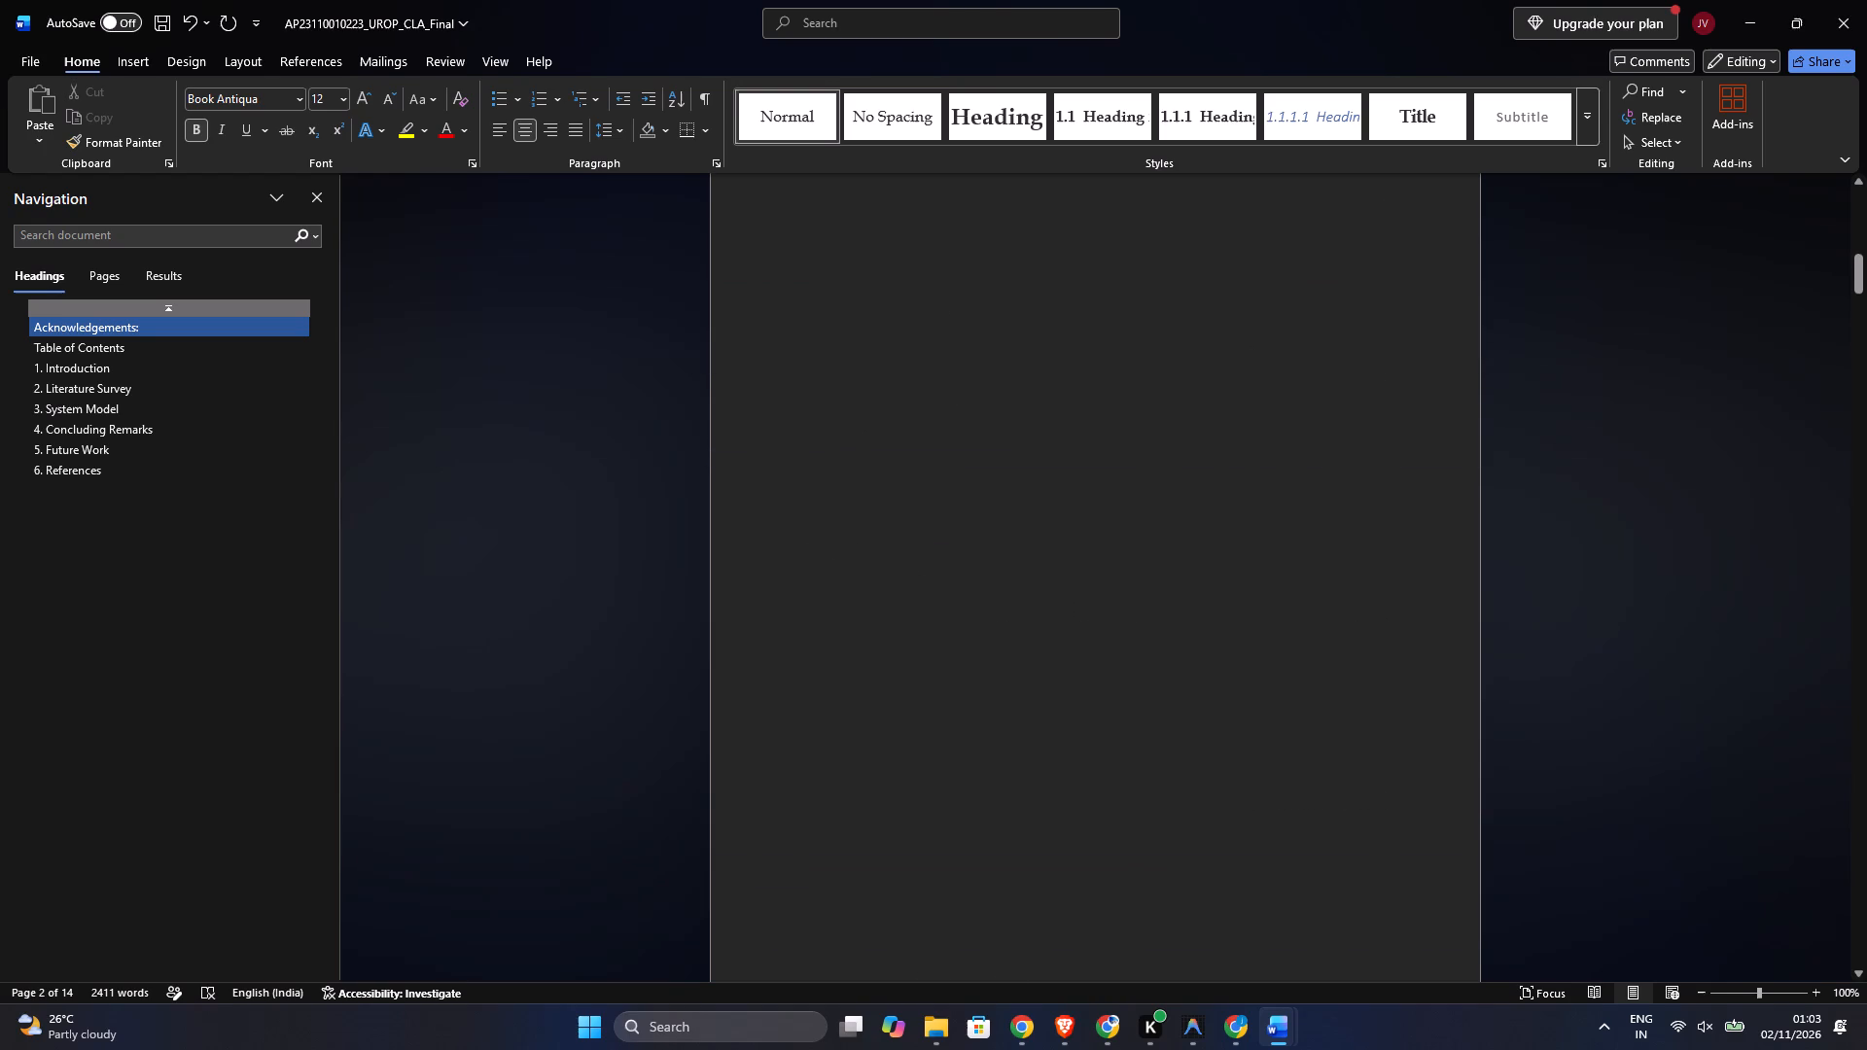
click(941, 502)
scroll(941, 502, up, 3)
key(BackSpace)
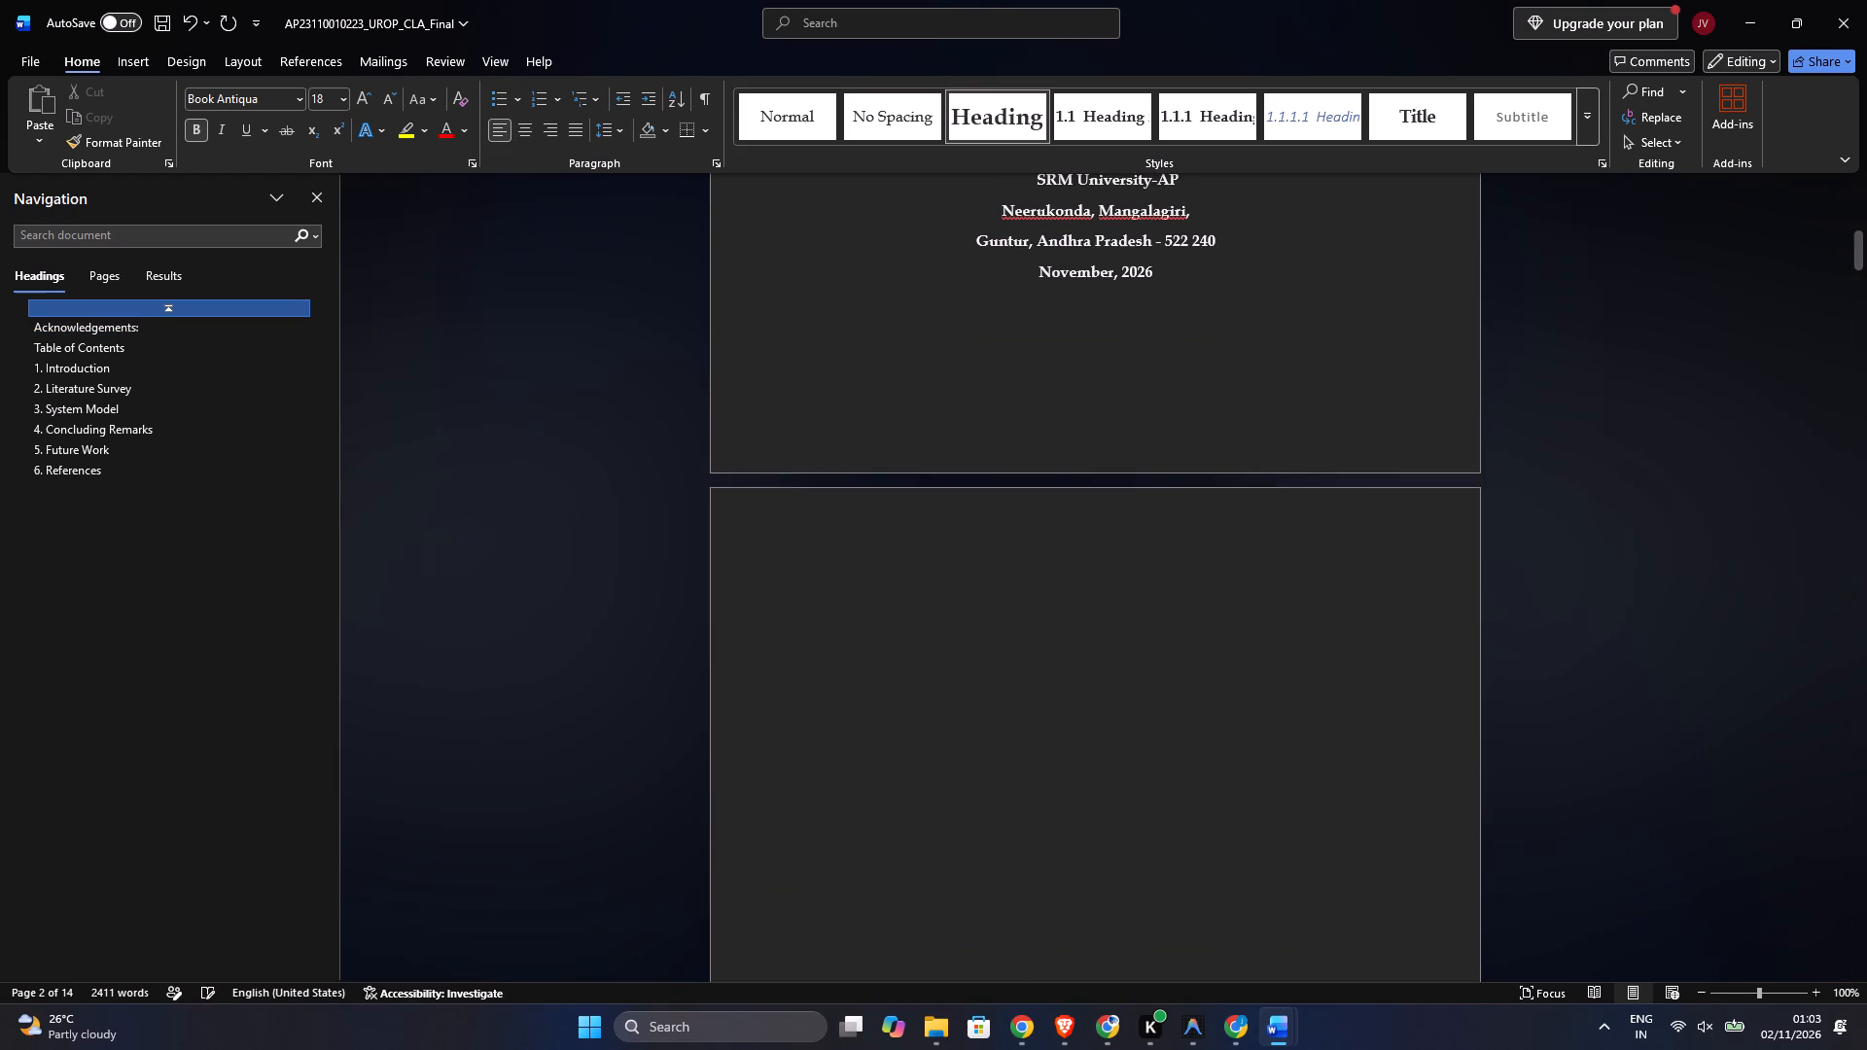
key(BackSpace)
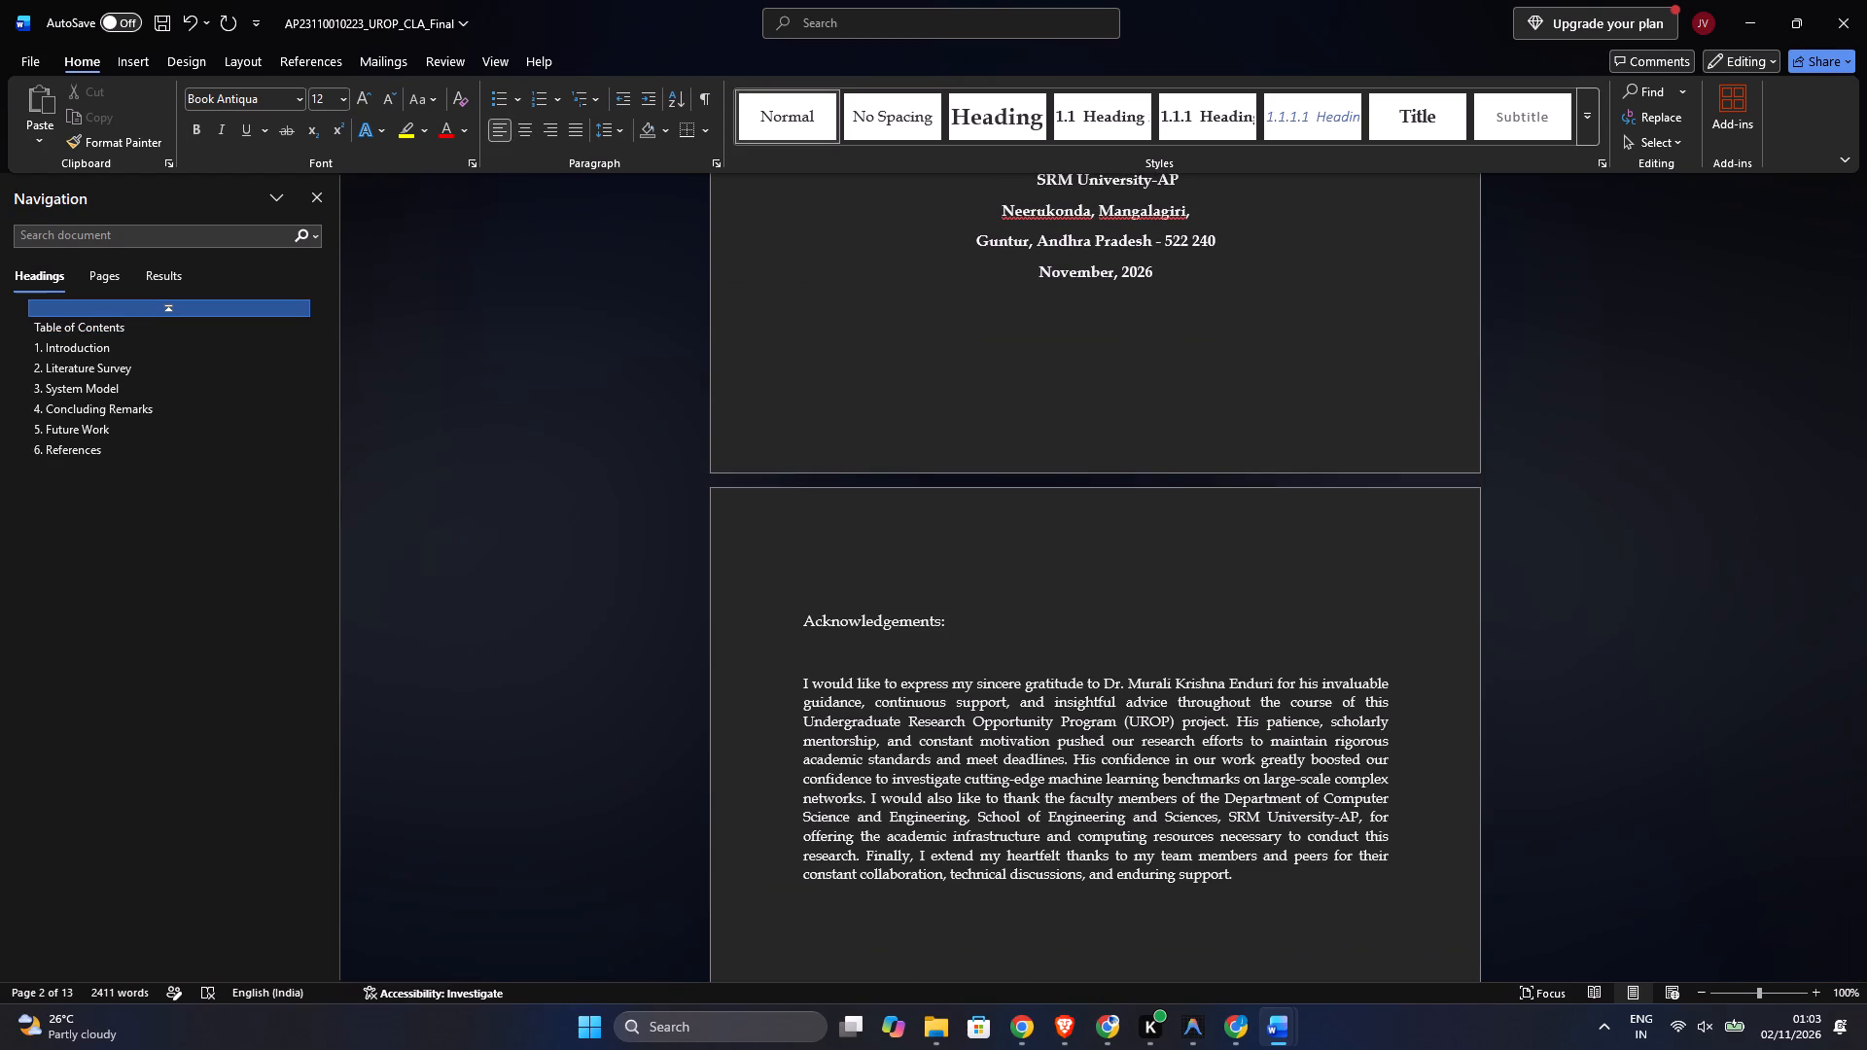
Remove the extra blank line above the Acknowledgements heading.
key(Down)
key(Left)
key(BackSpace)
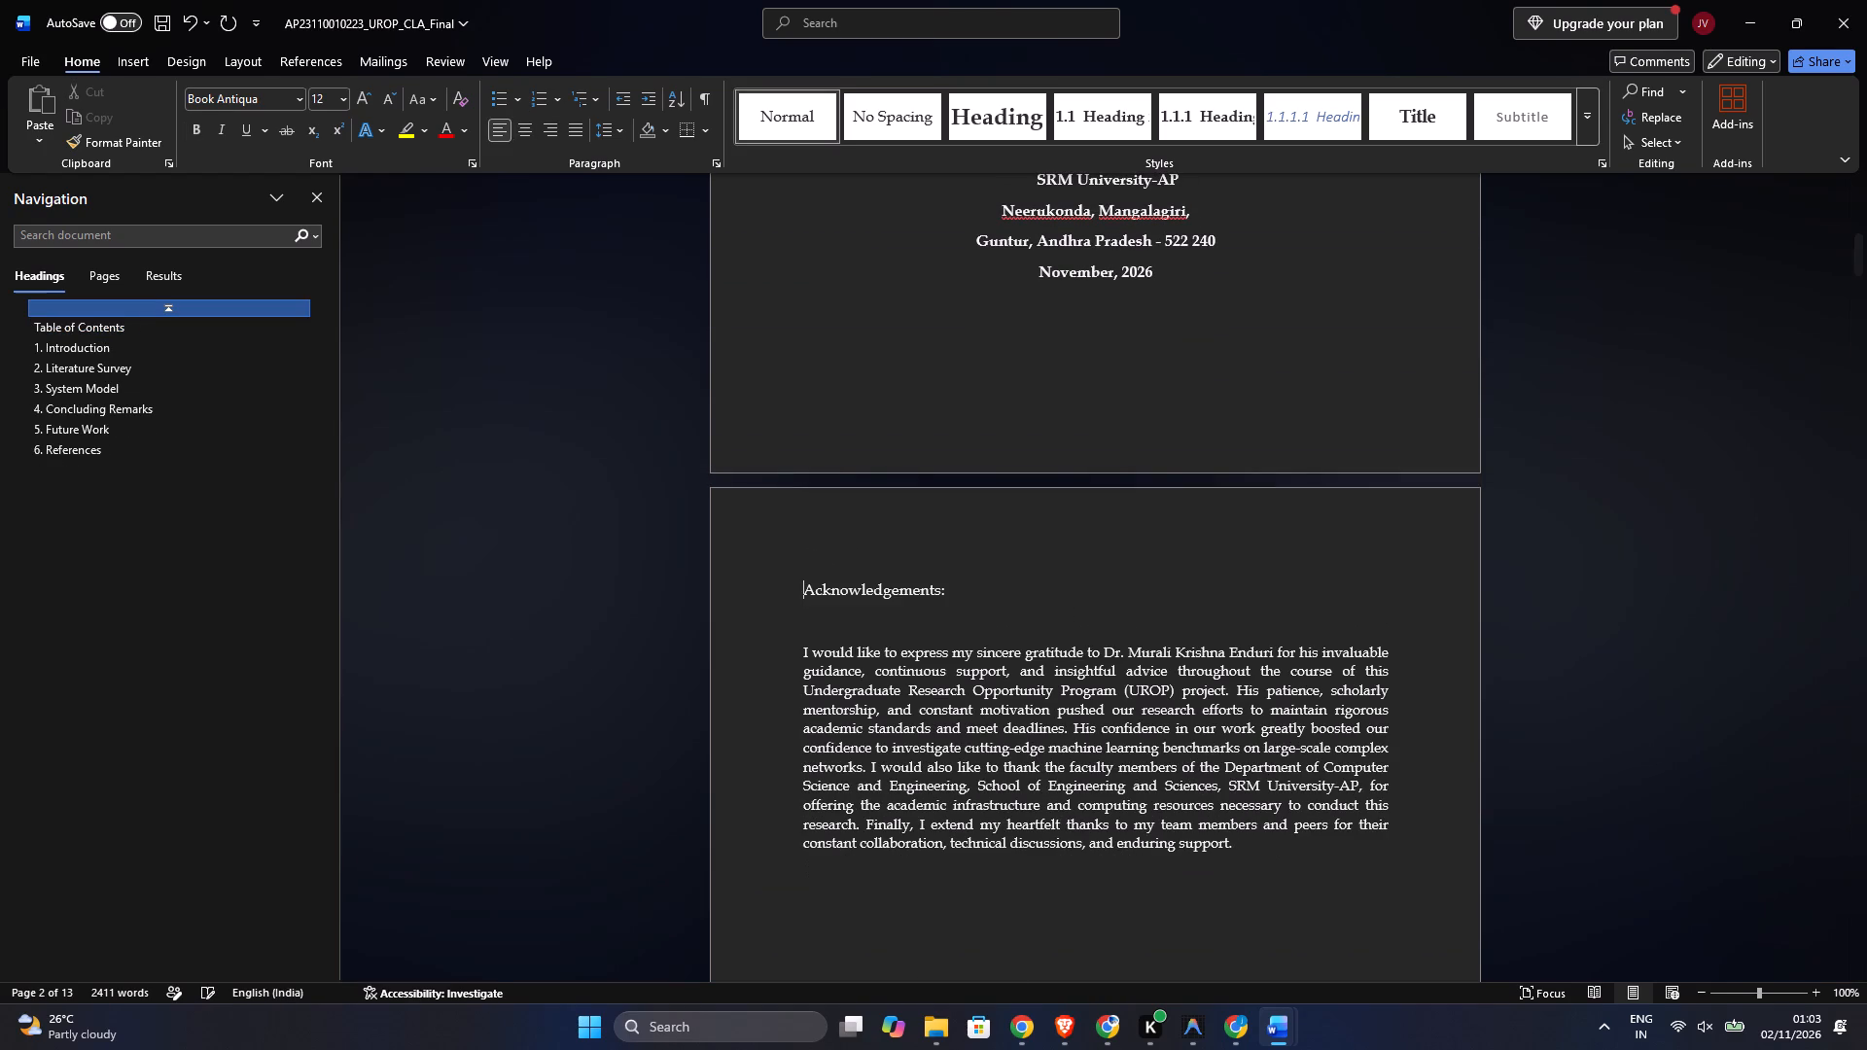
key(BackSpace)
key(ctrl+z)
Format the "Acknowledgements:" heading as 18 pt bold.
drag(955, 591, 791, 592)
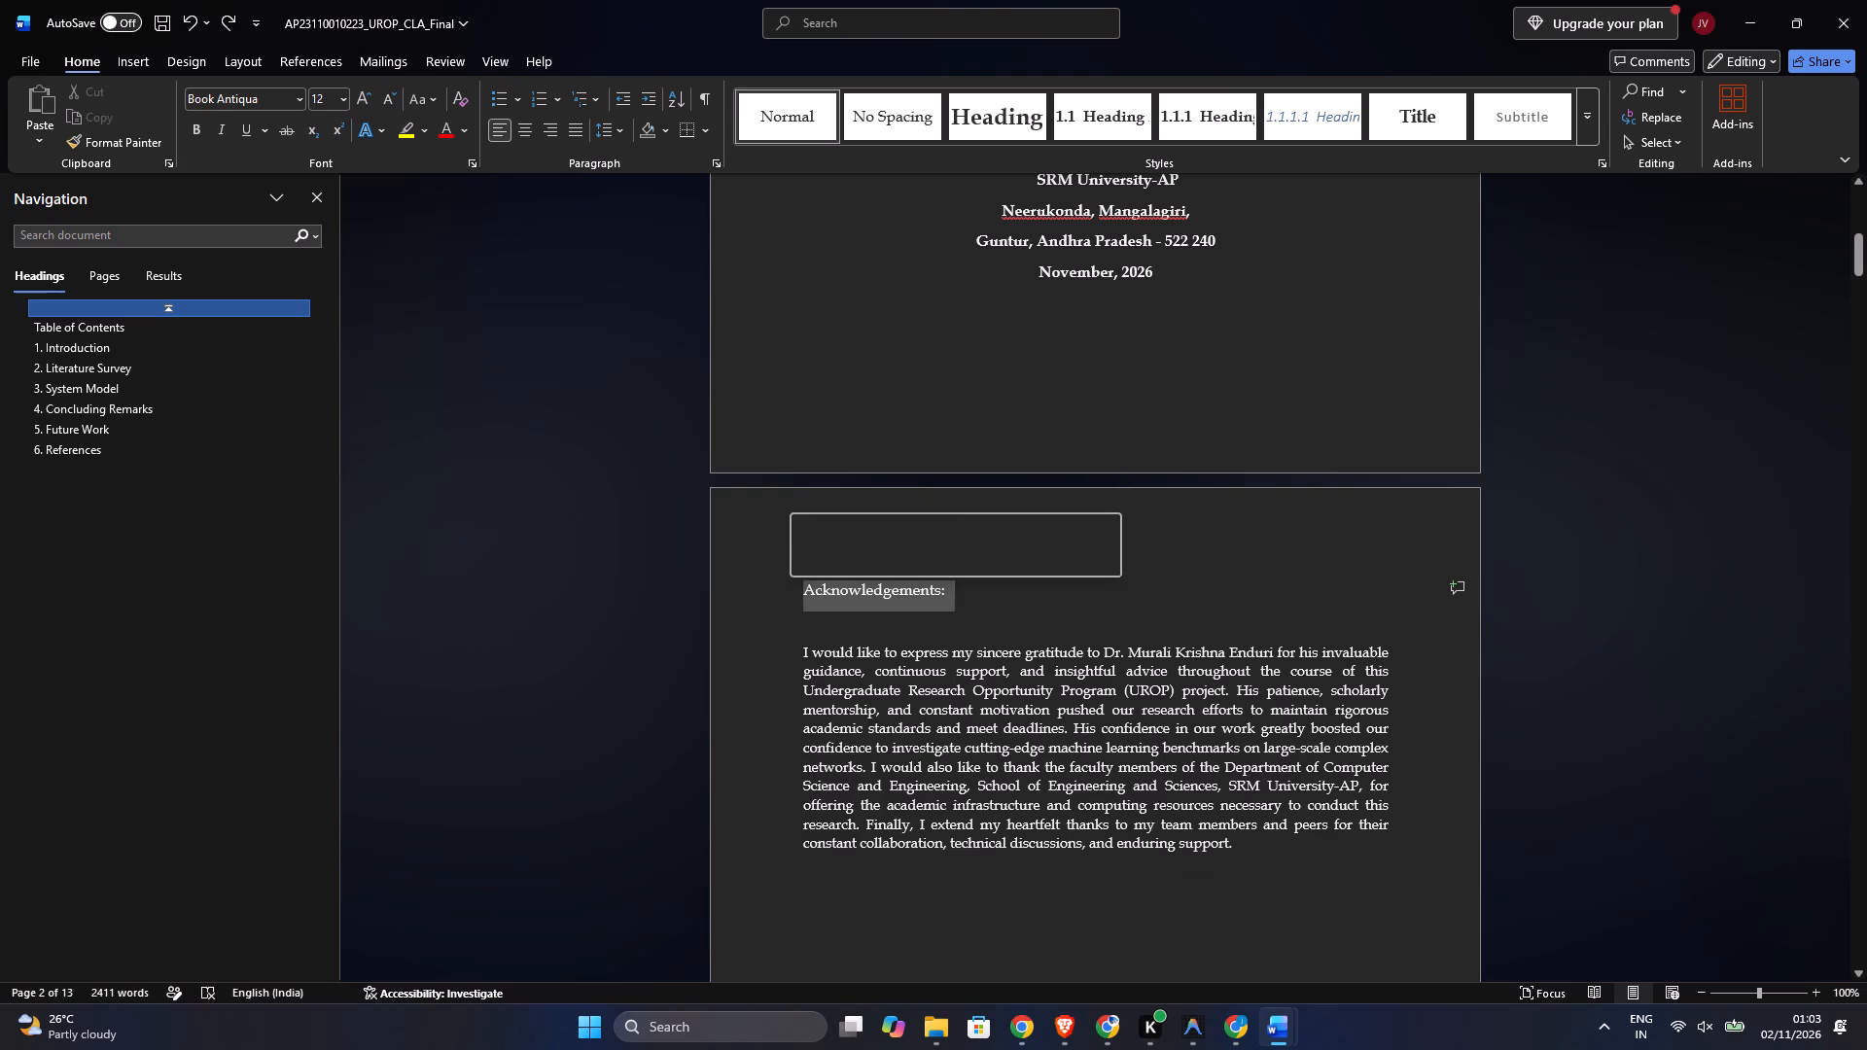
click(942, 531)
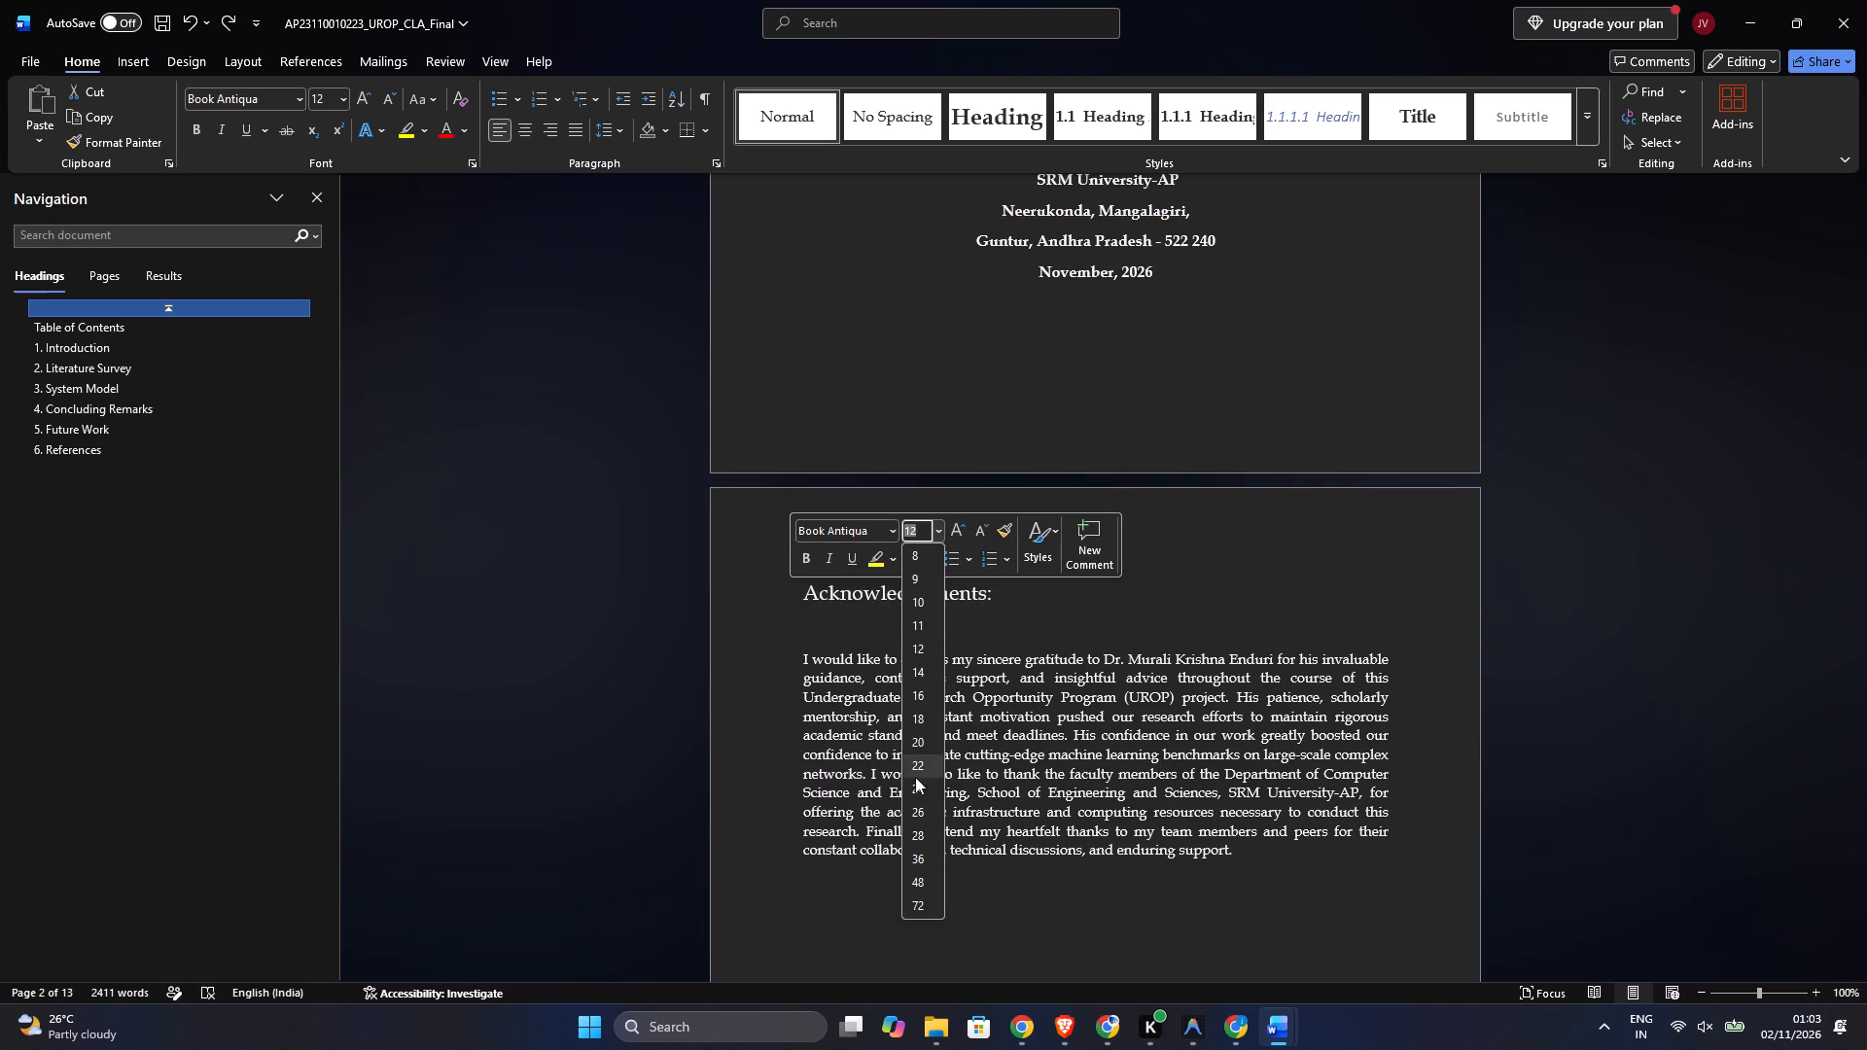
click(912, 716)
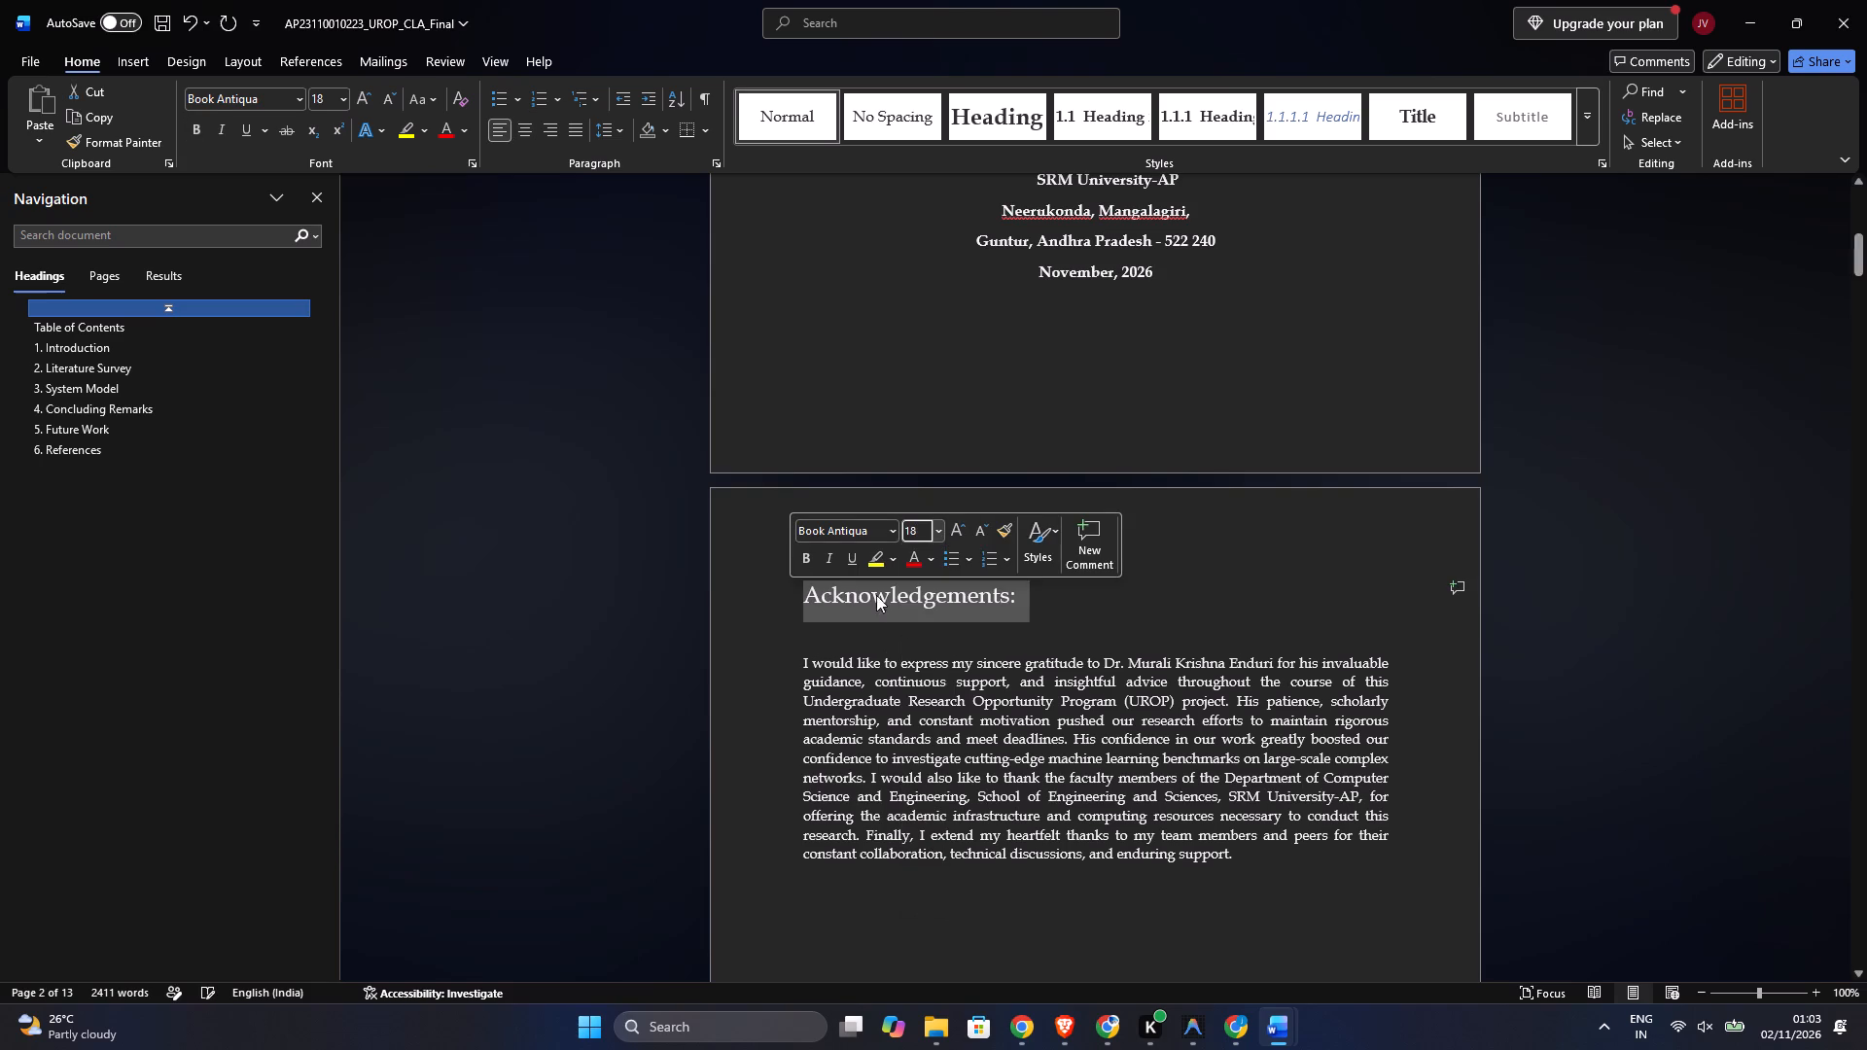
click(802, 552)
click(1111, 608)
Remove the extra indentation from the Table of Contents heading so it starts at the margin.
scroll(1111, 608, down, 3)
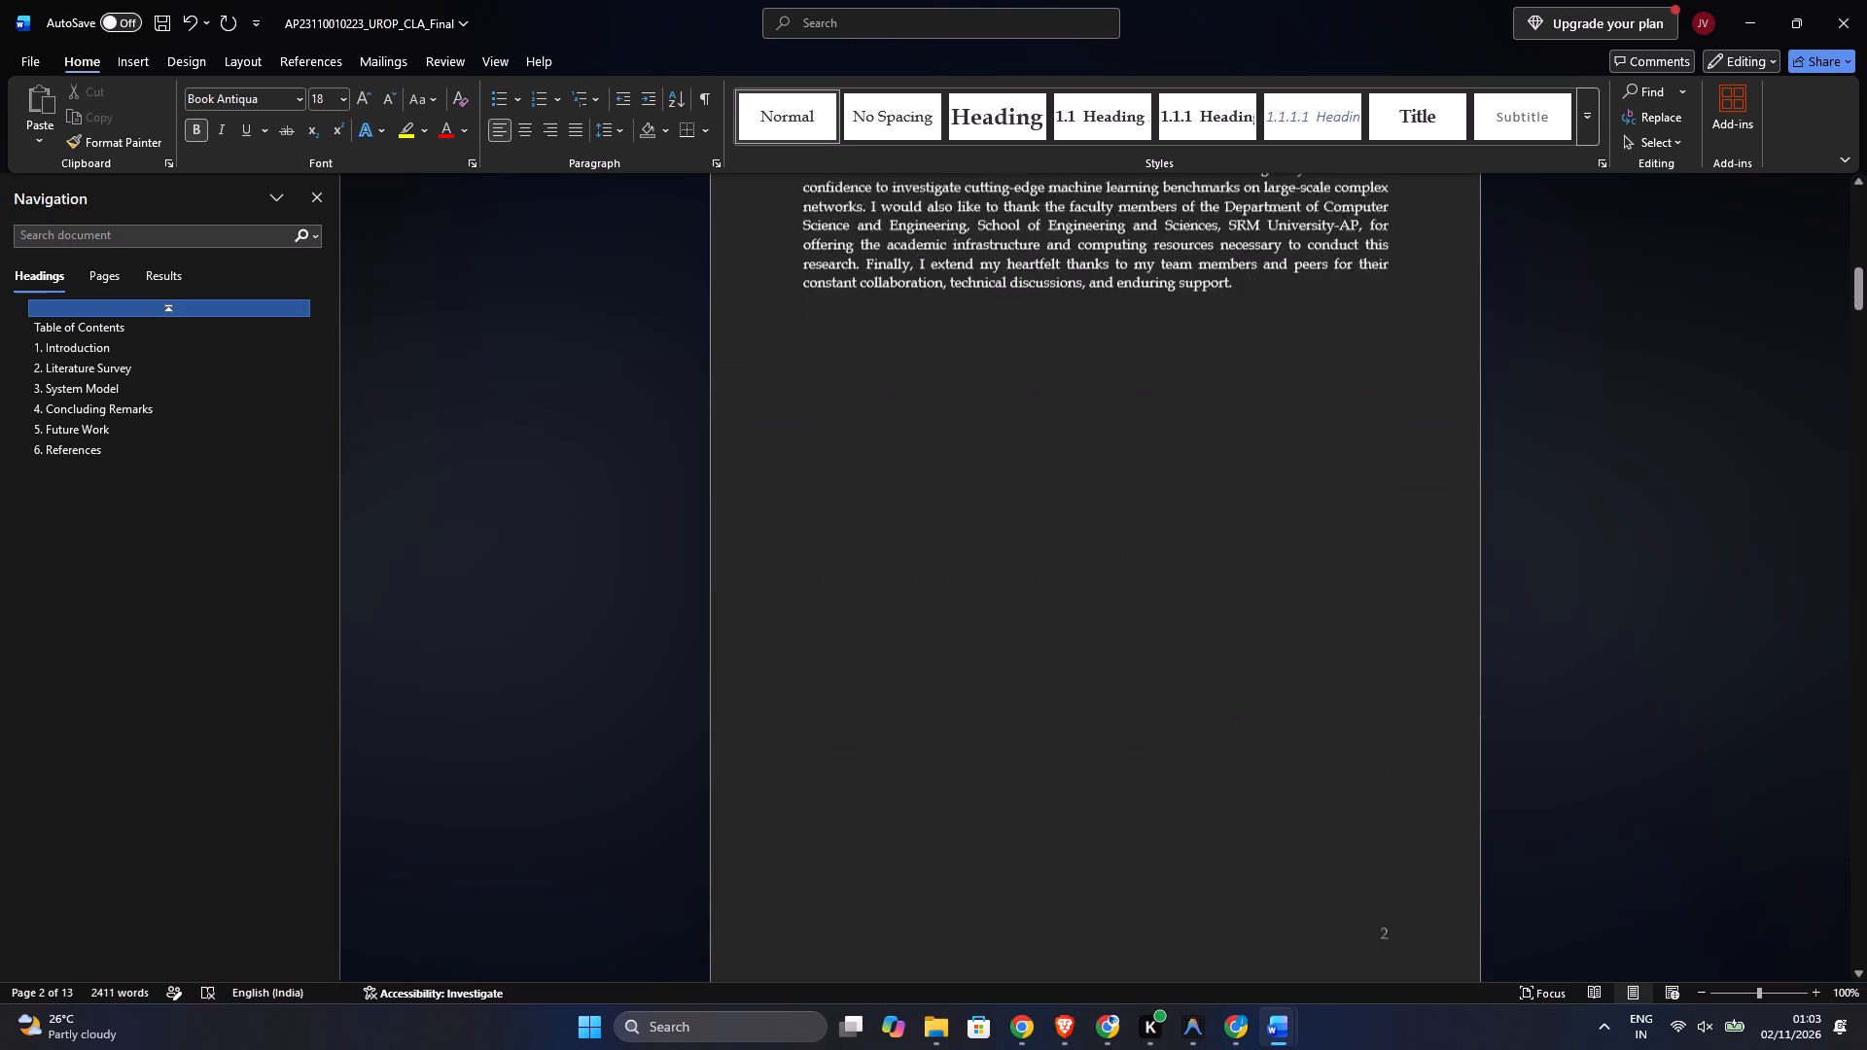
scroll(1111, 608, down, 2)
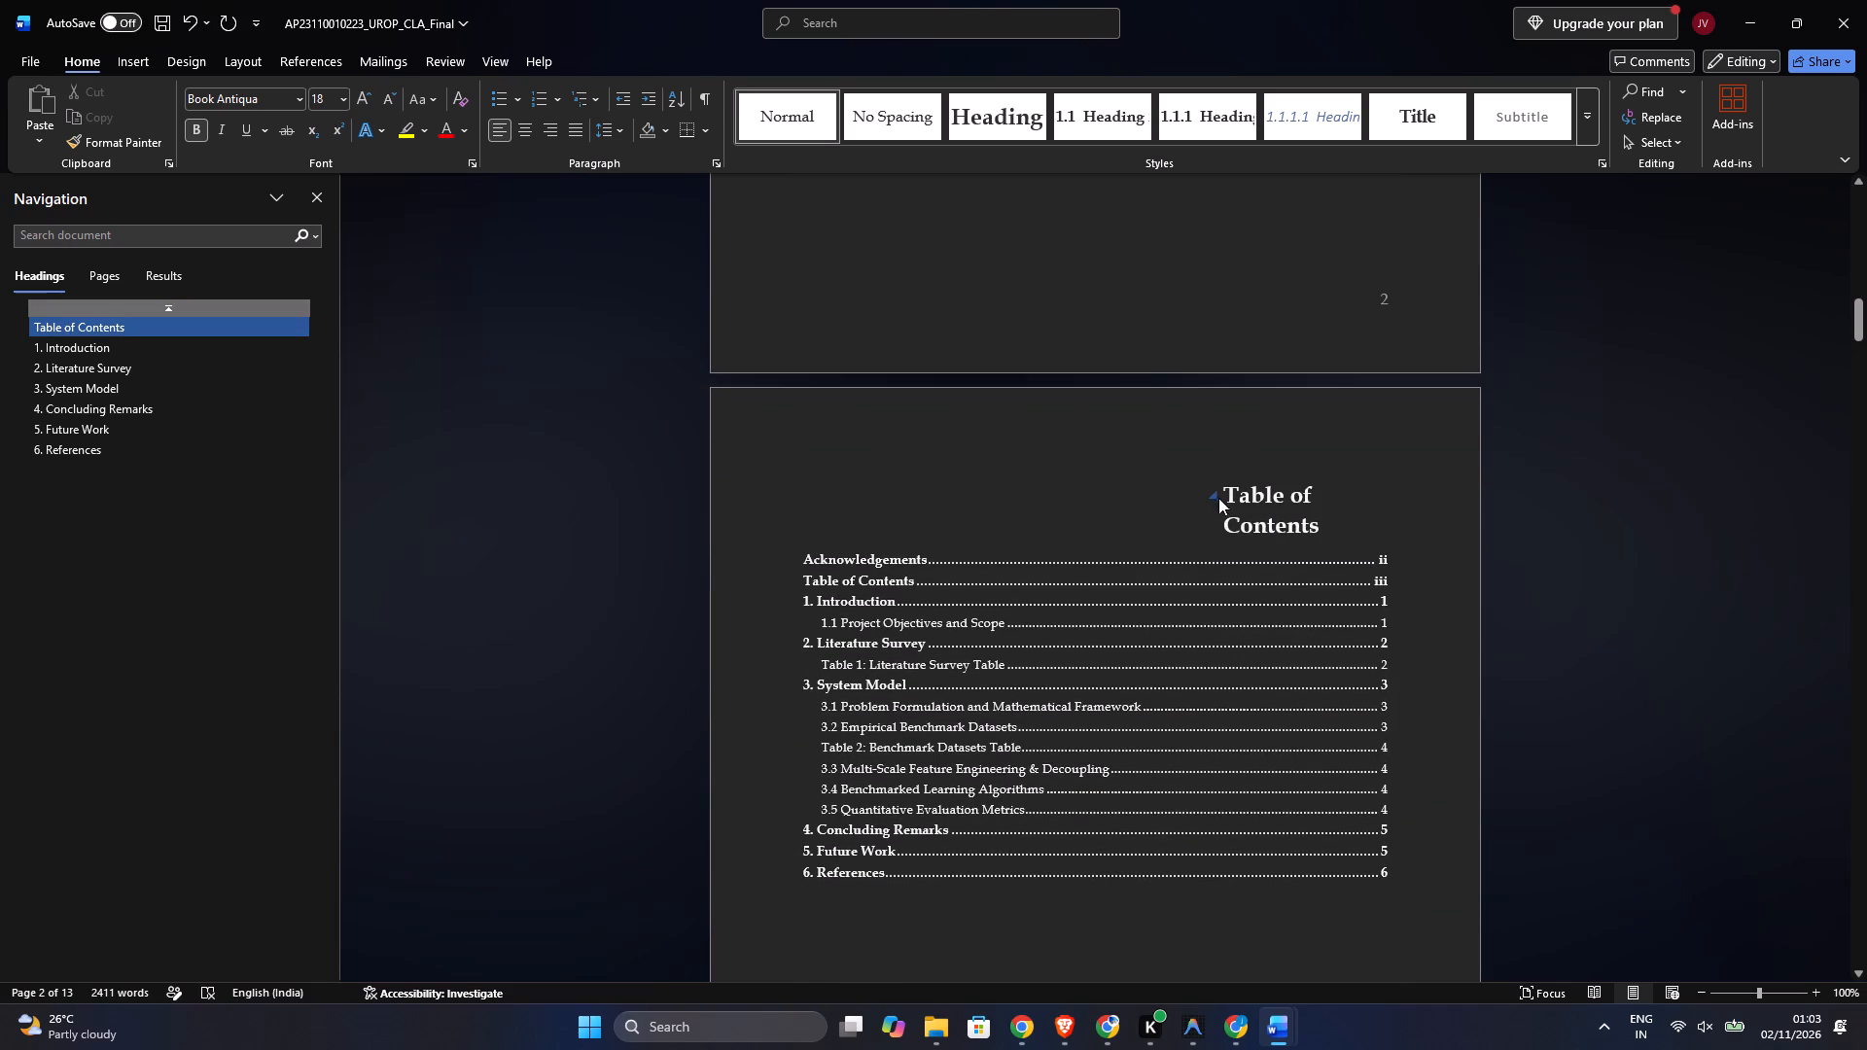
click(1223, 497)
key(BackSpace)
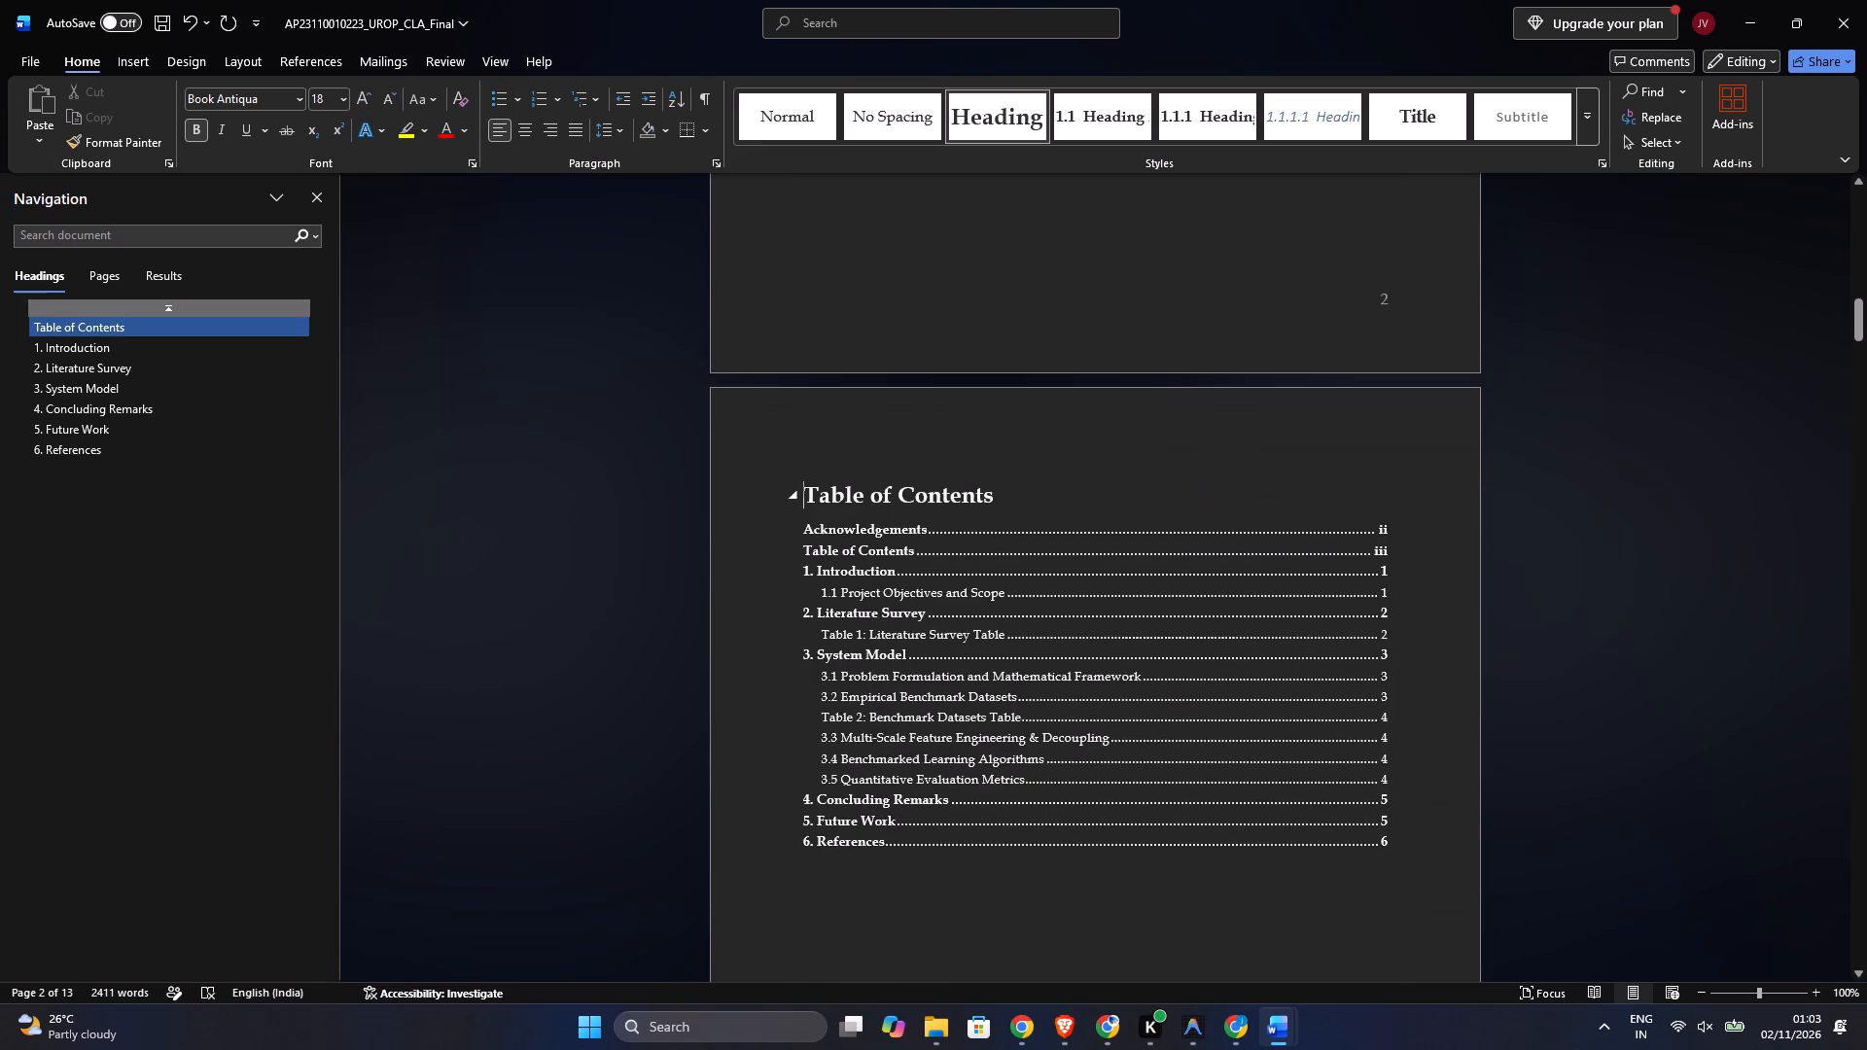
Delete the empty content on the blank page between the Table of Contents and the 1. Introduction section.
scroll(1223, 497, down, 7)
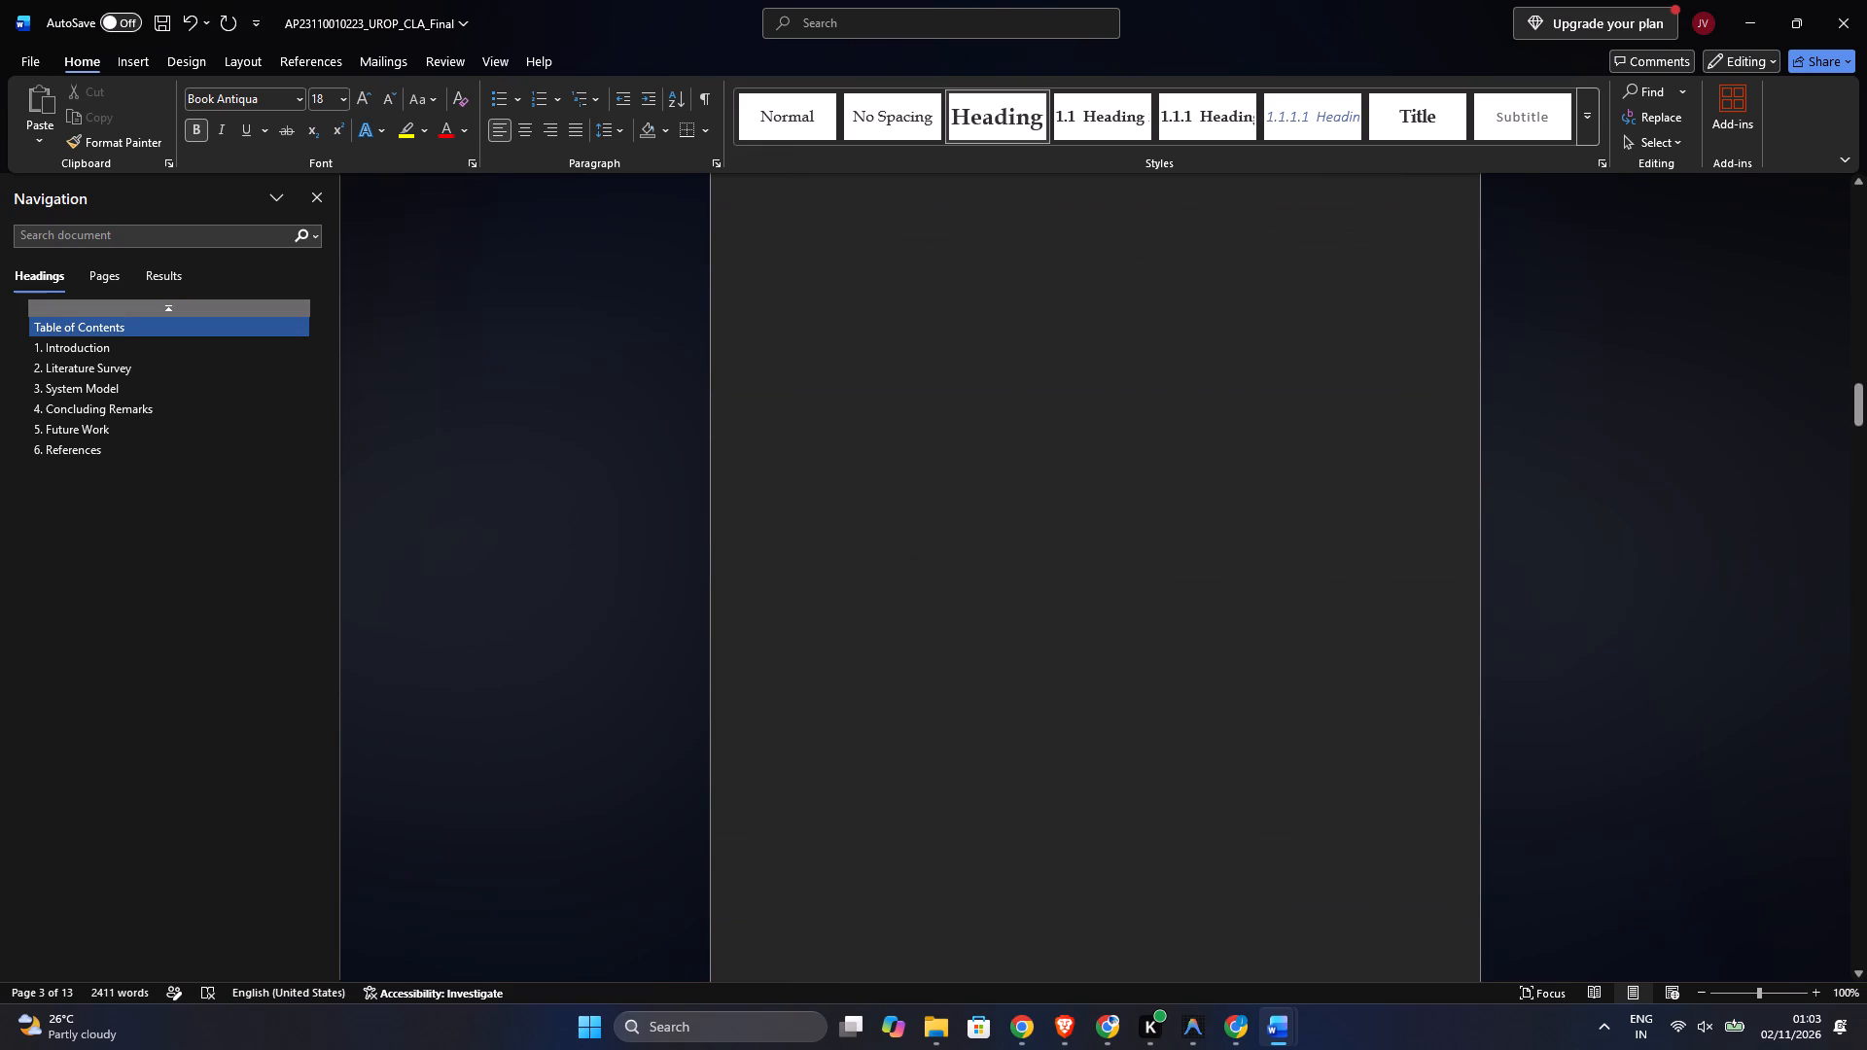
scroll(1223, 497, down, 3)
scroll(1223, 497, up, 4)
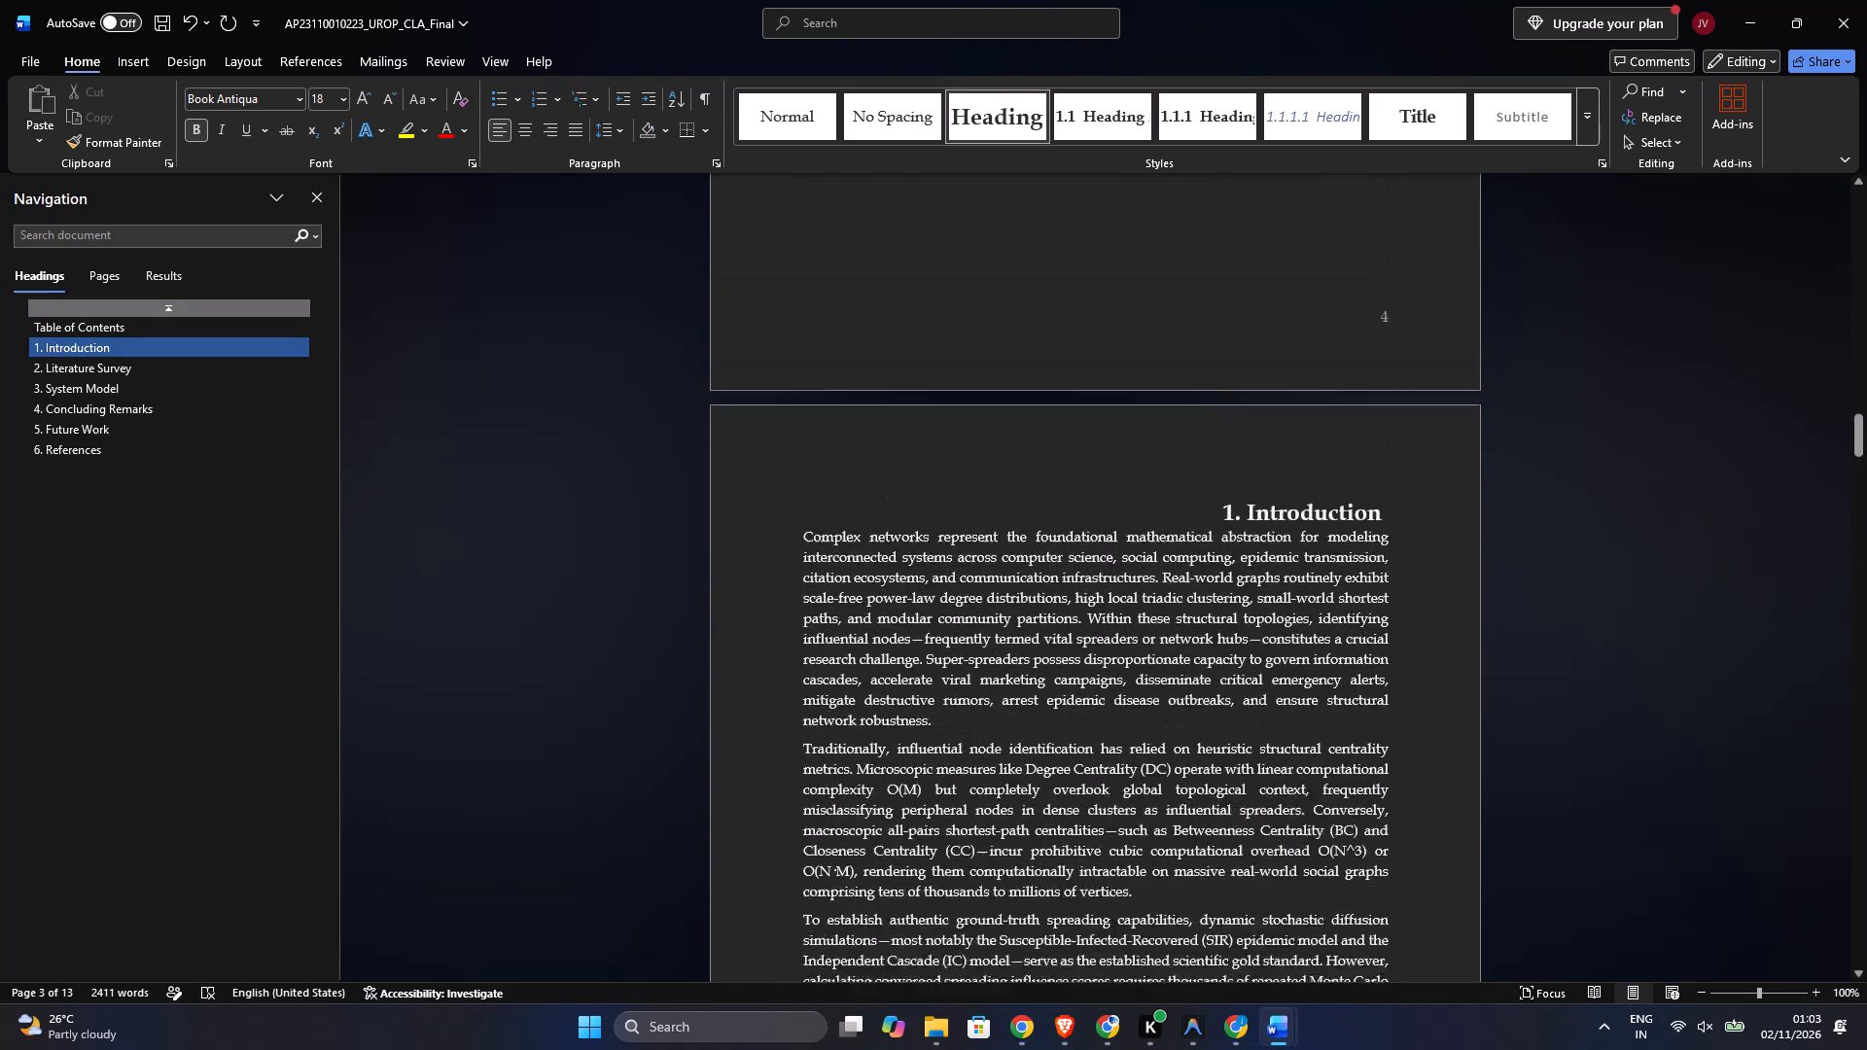
scroll(1223, 497, up, 1)
click(1223, 497)
scroll(1223, 497, up, 3)
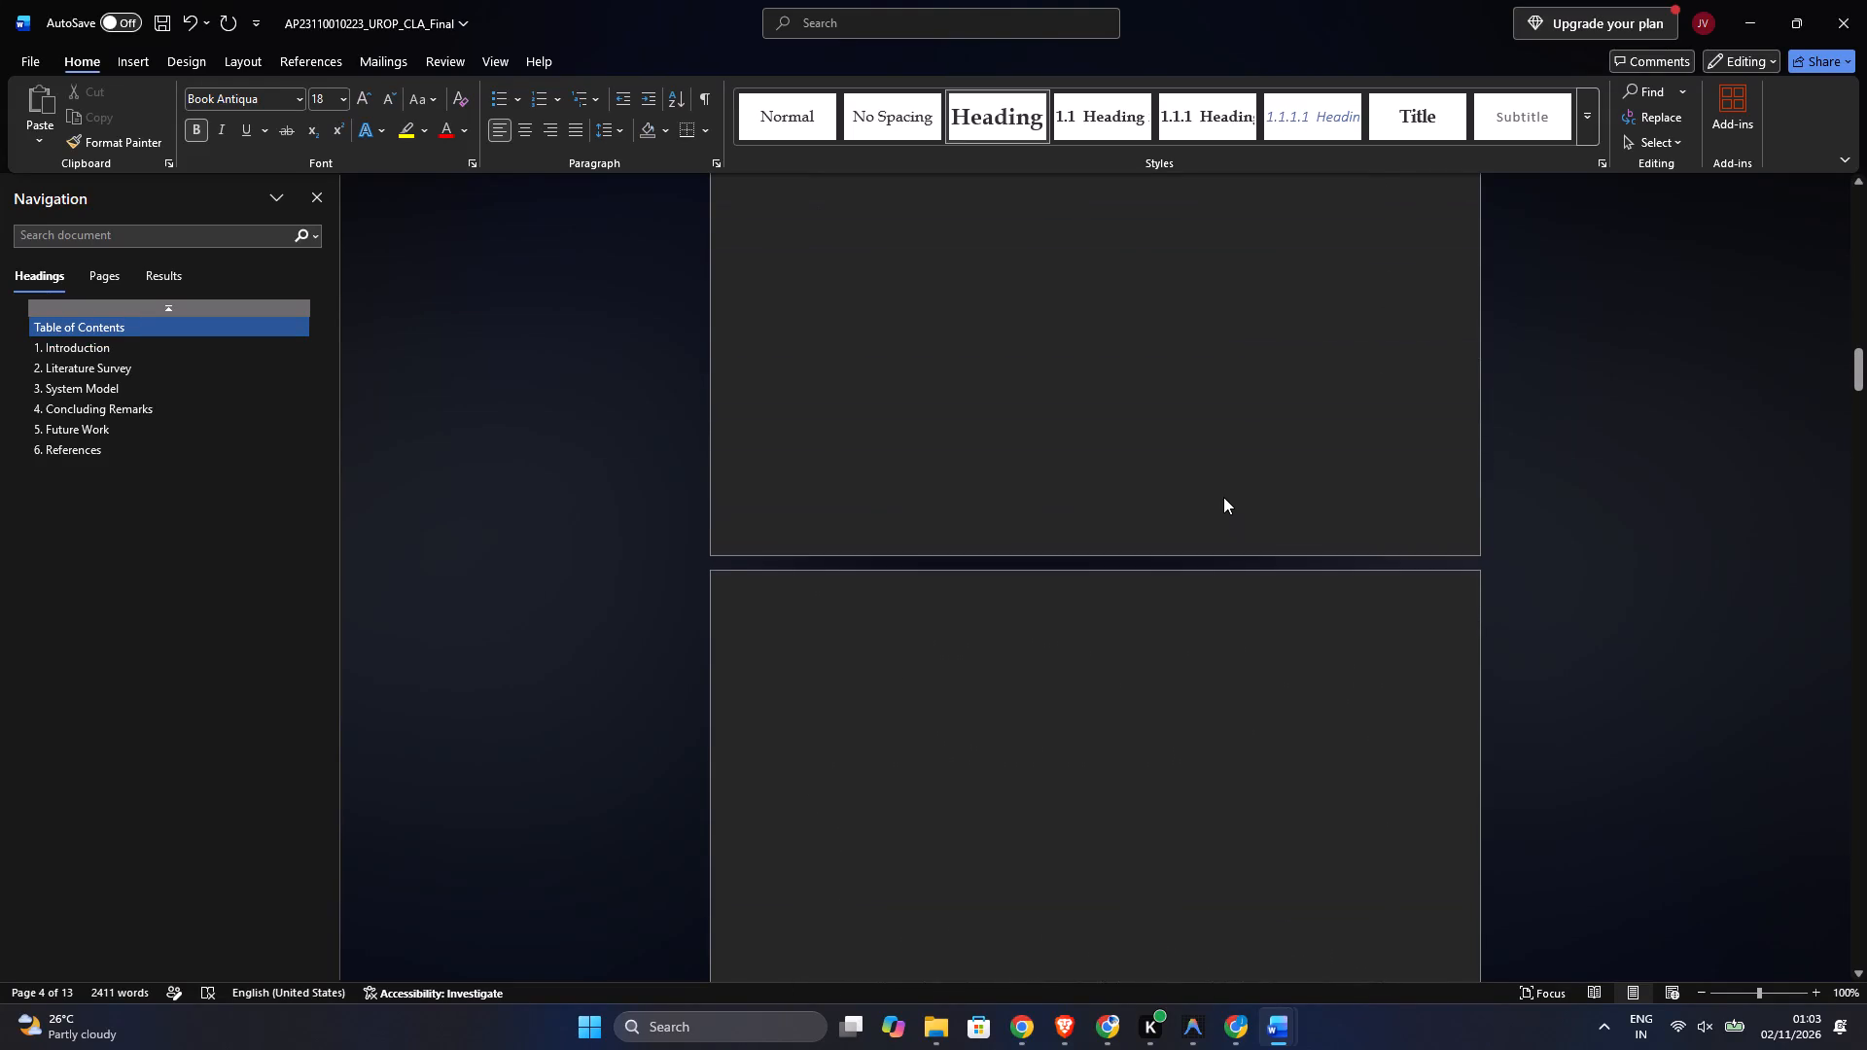
key(BackSpace)
key(BackSpace)
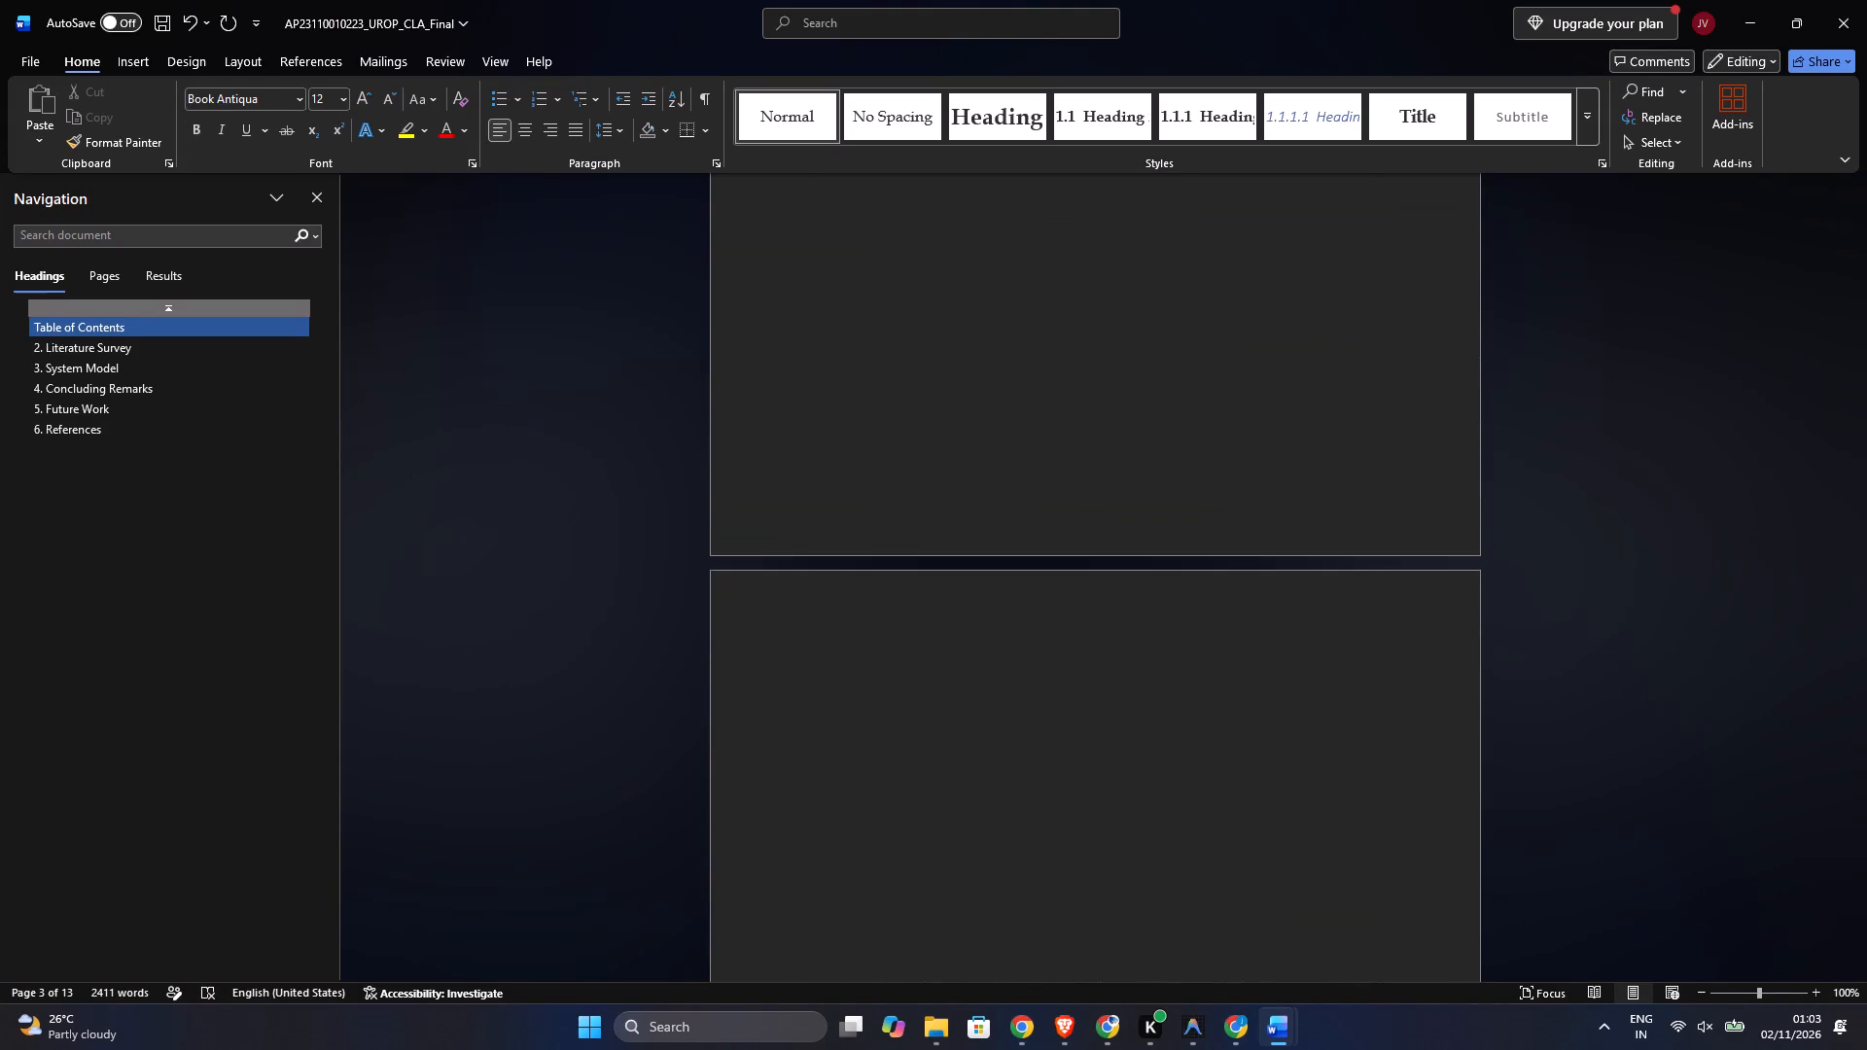
Delete the remaining break before the 1. Introduction heading to move the section up onto the blank page.
scroll(1223, 497, down, 4)
scroll(1223, 497, up, 6)
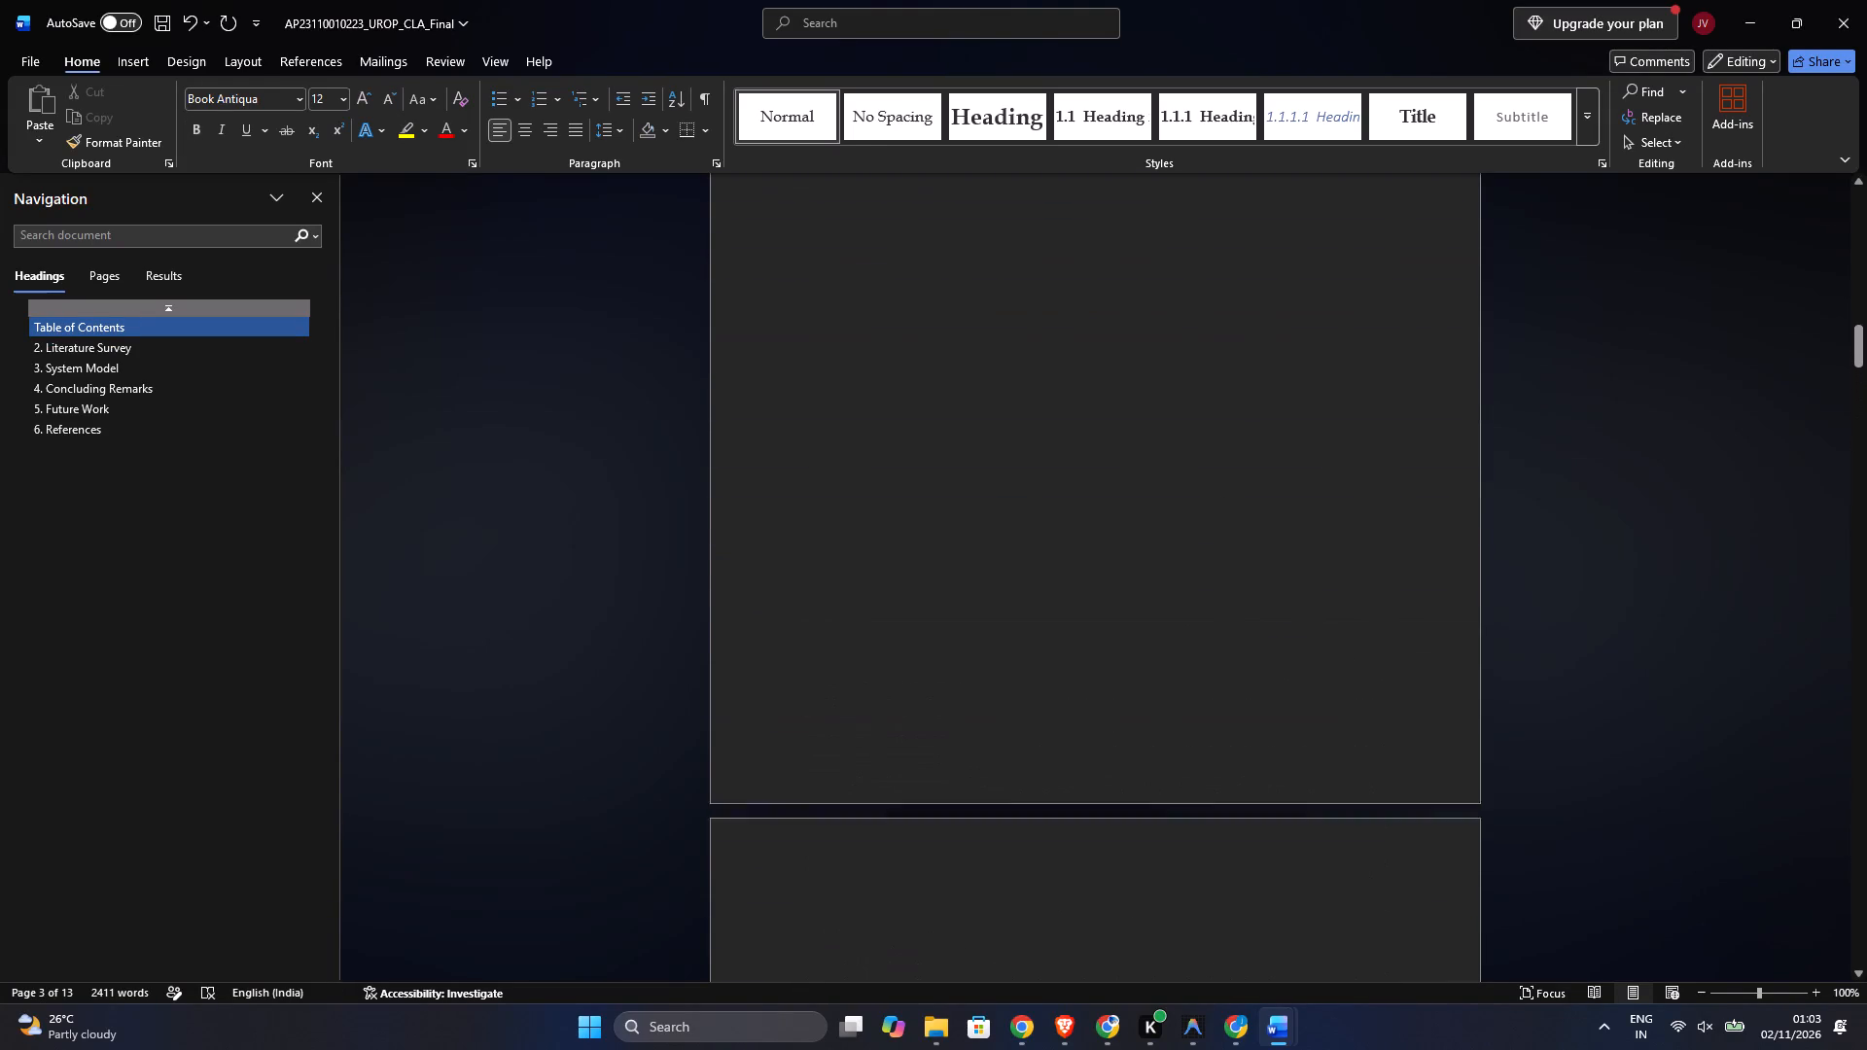
scroll(1223, 497, up, 1)
scroll(1223, 497, down, 2)
right_click(1223, 497)
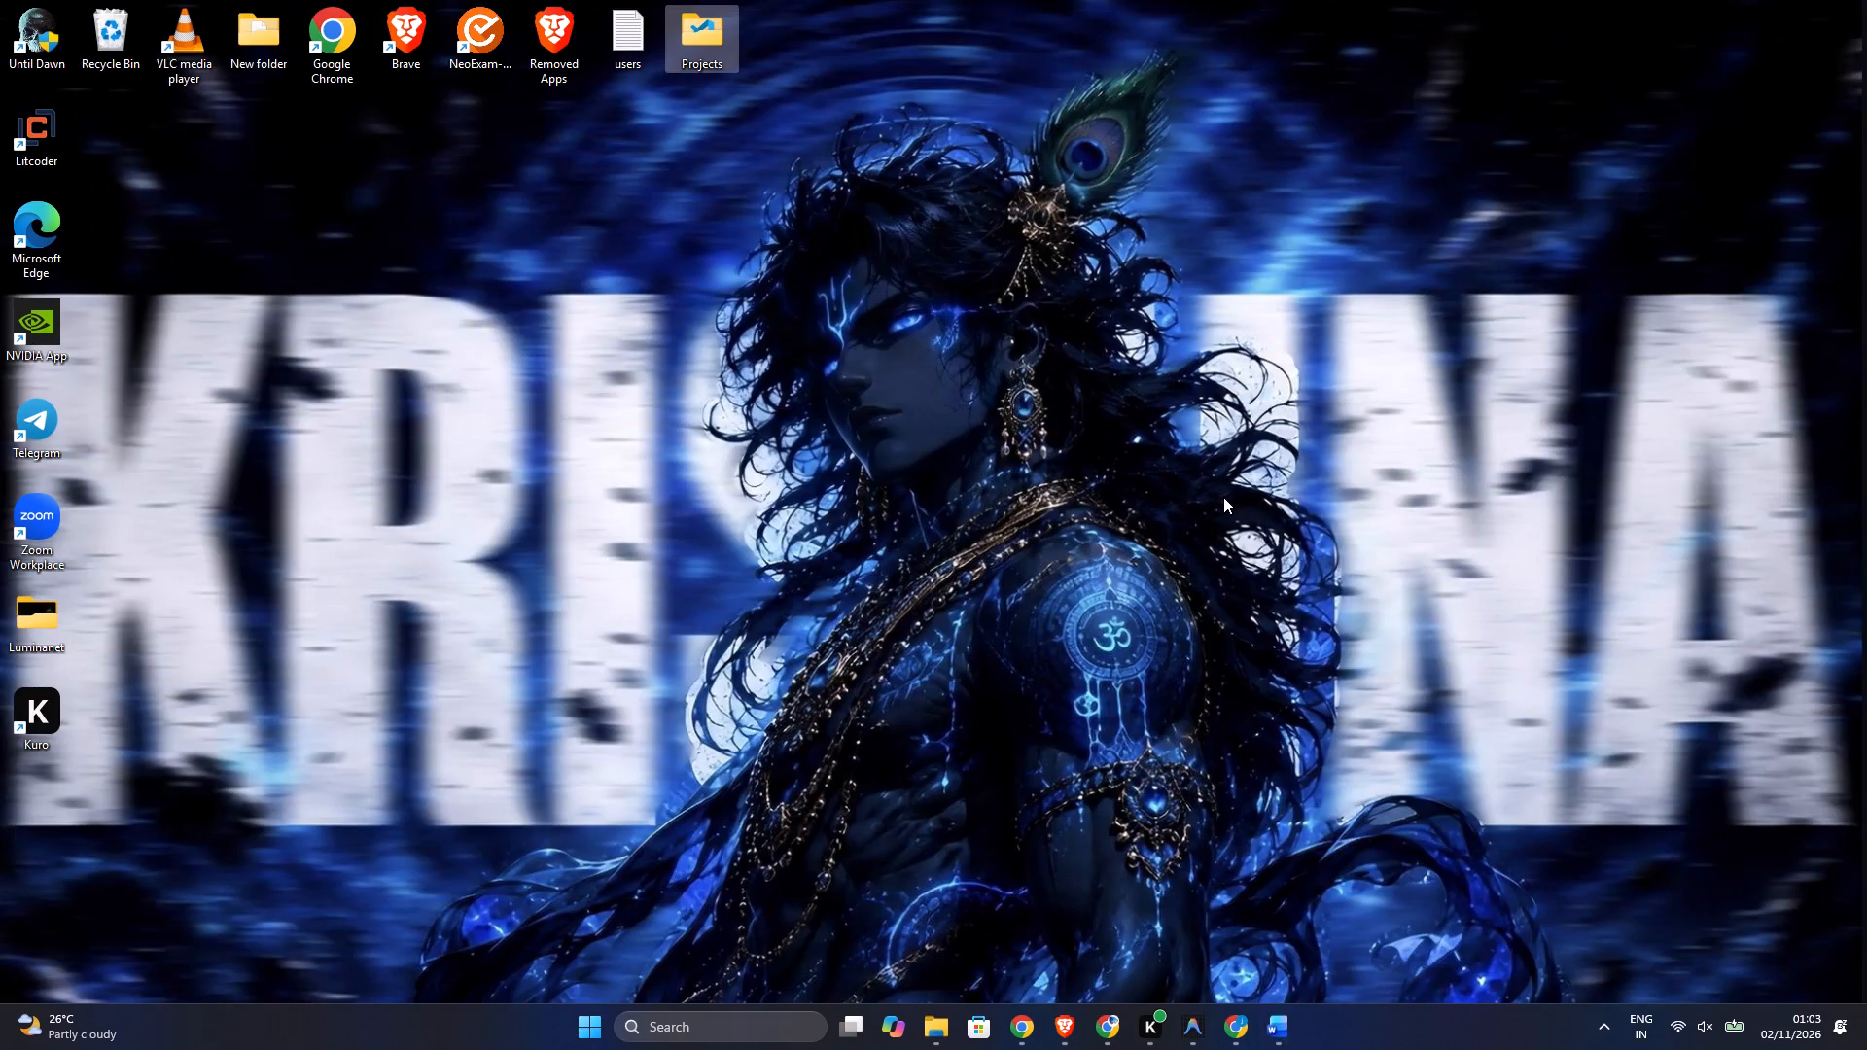
scroll(1223, 497, up, 6)
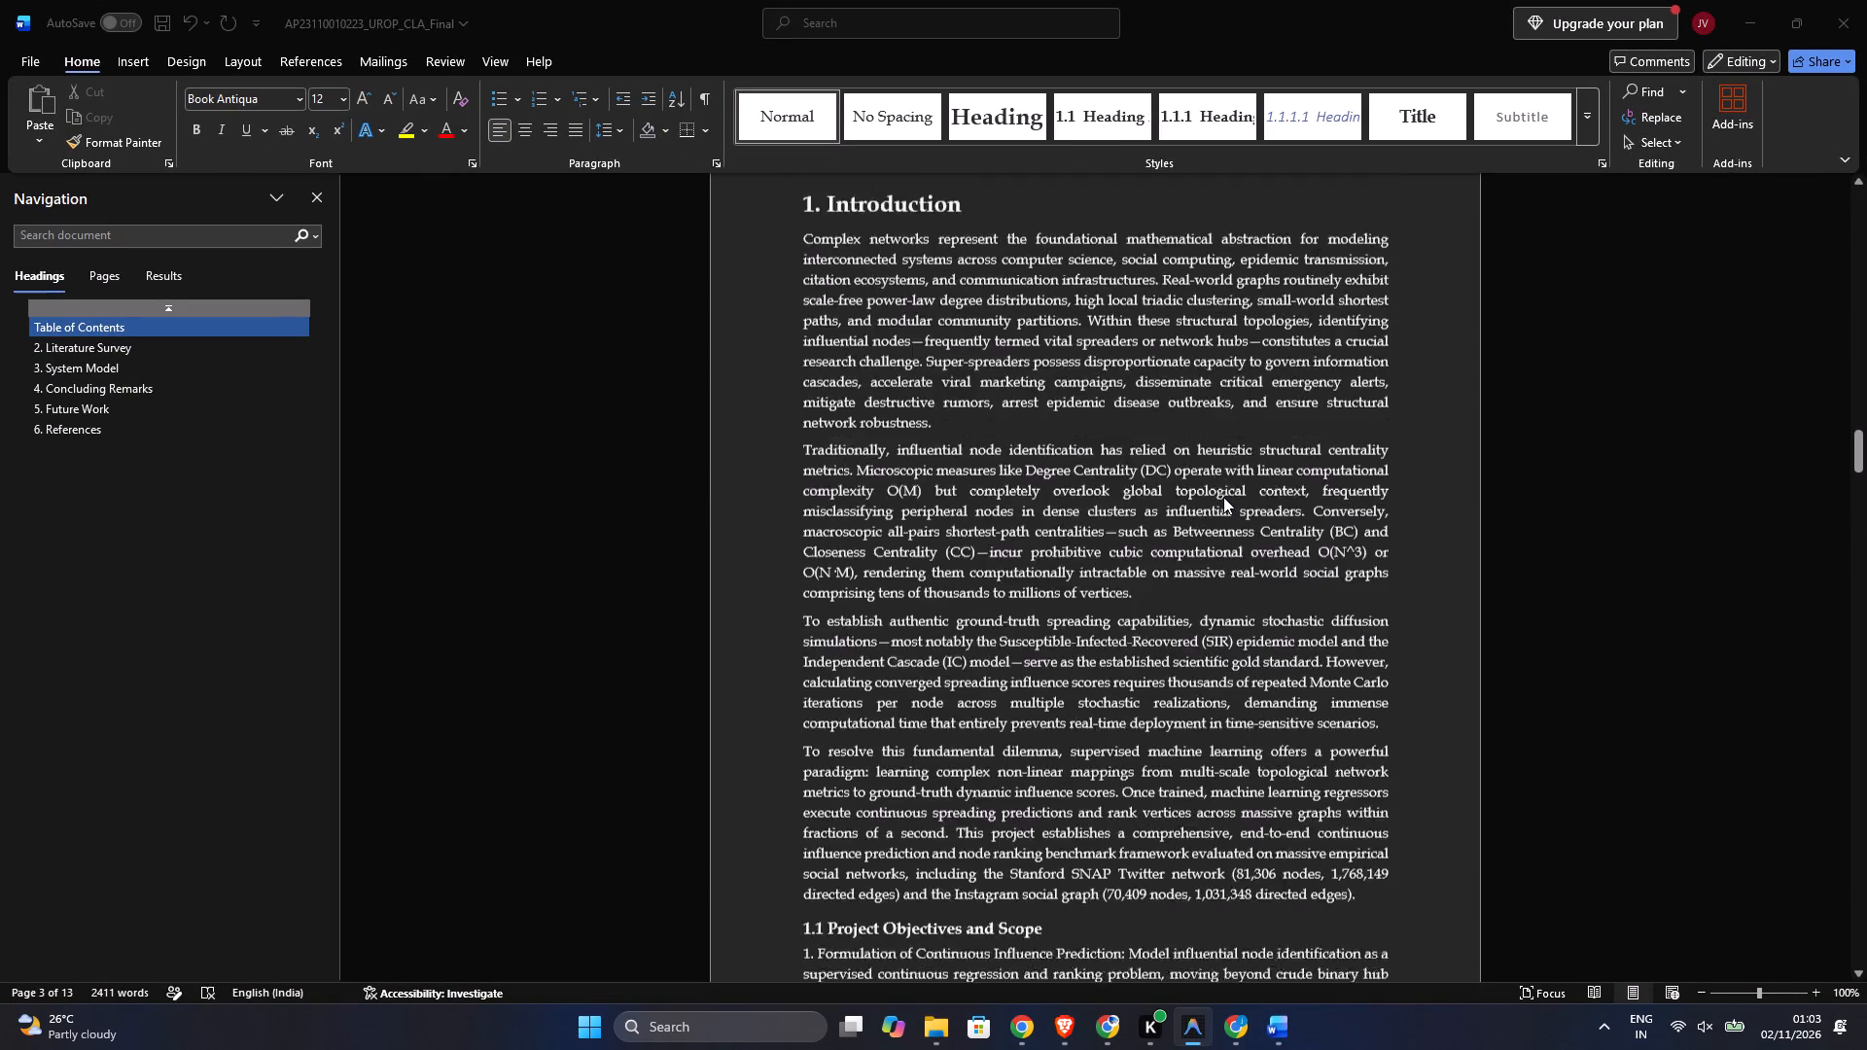
scroll(1223, 497, up, 1)
scroll(1223, 497, down, 2)
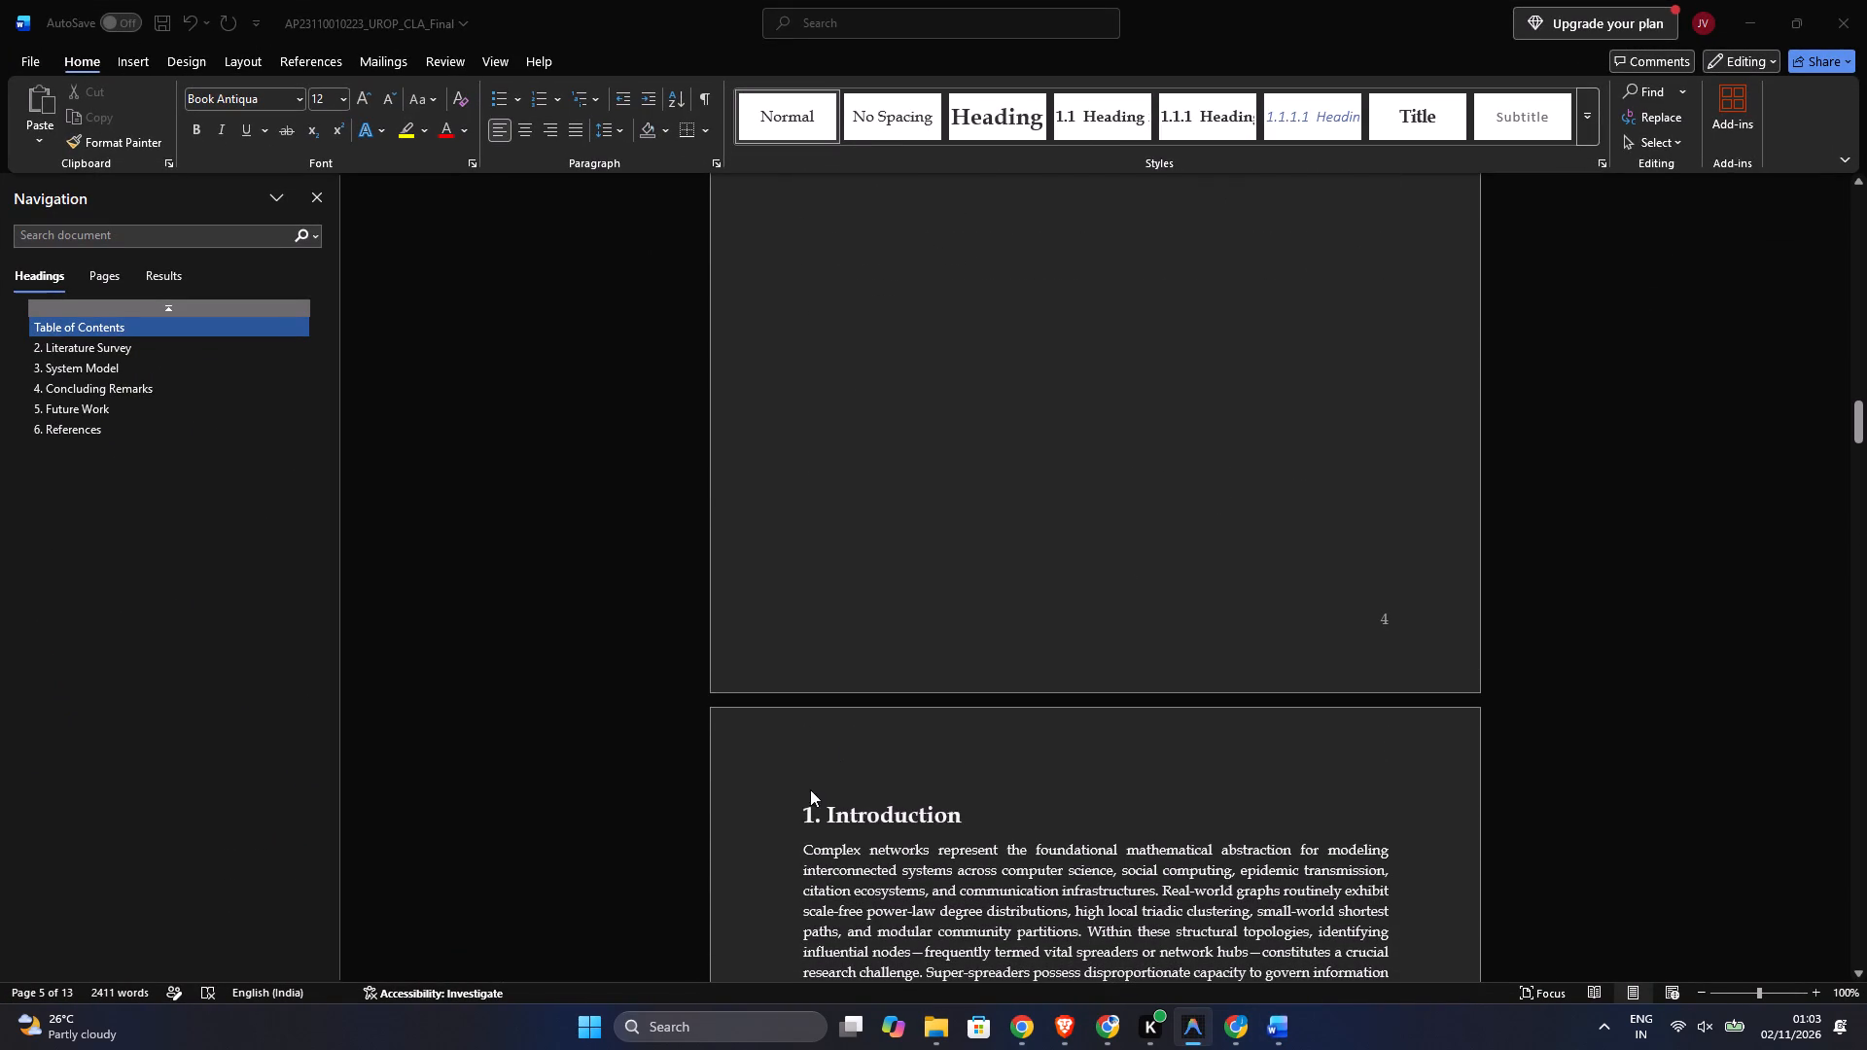
click(807, 819)
key(BackSpace)
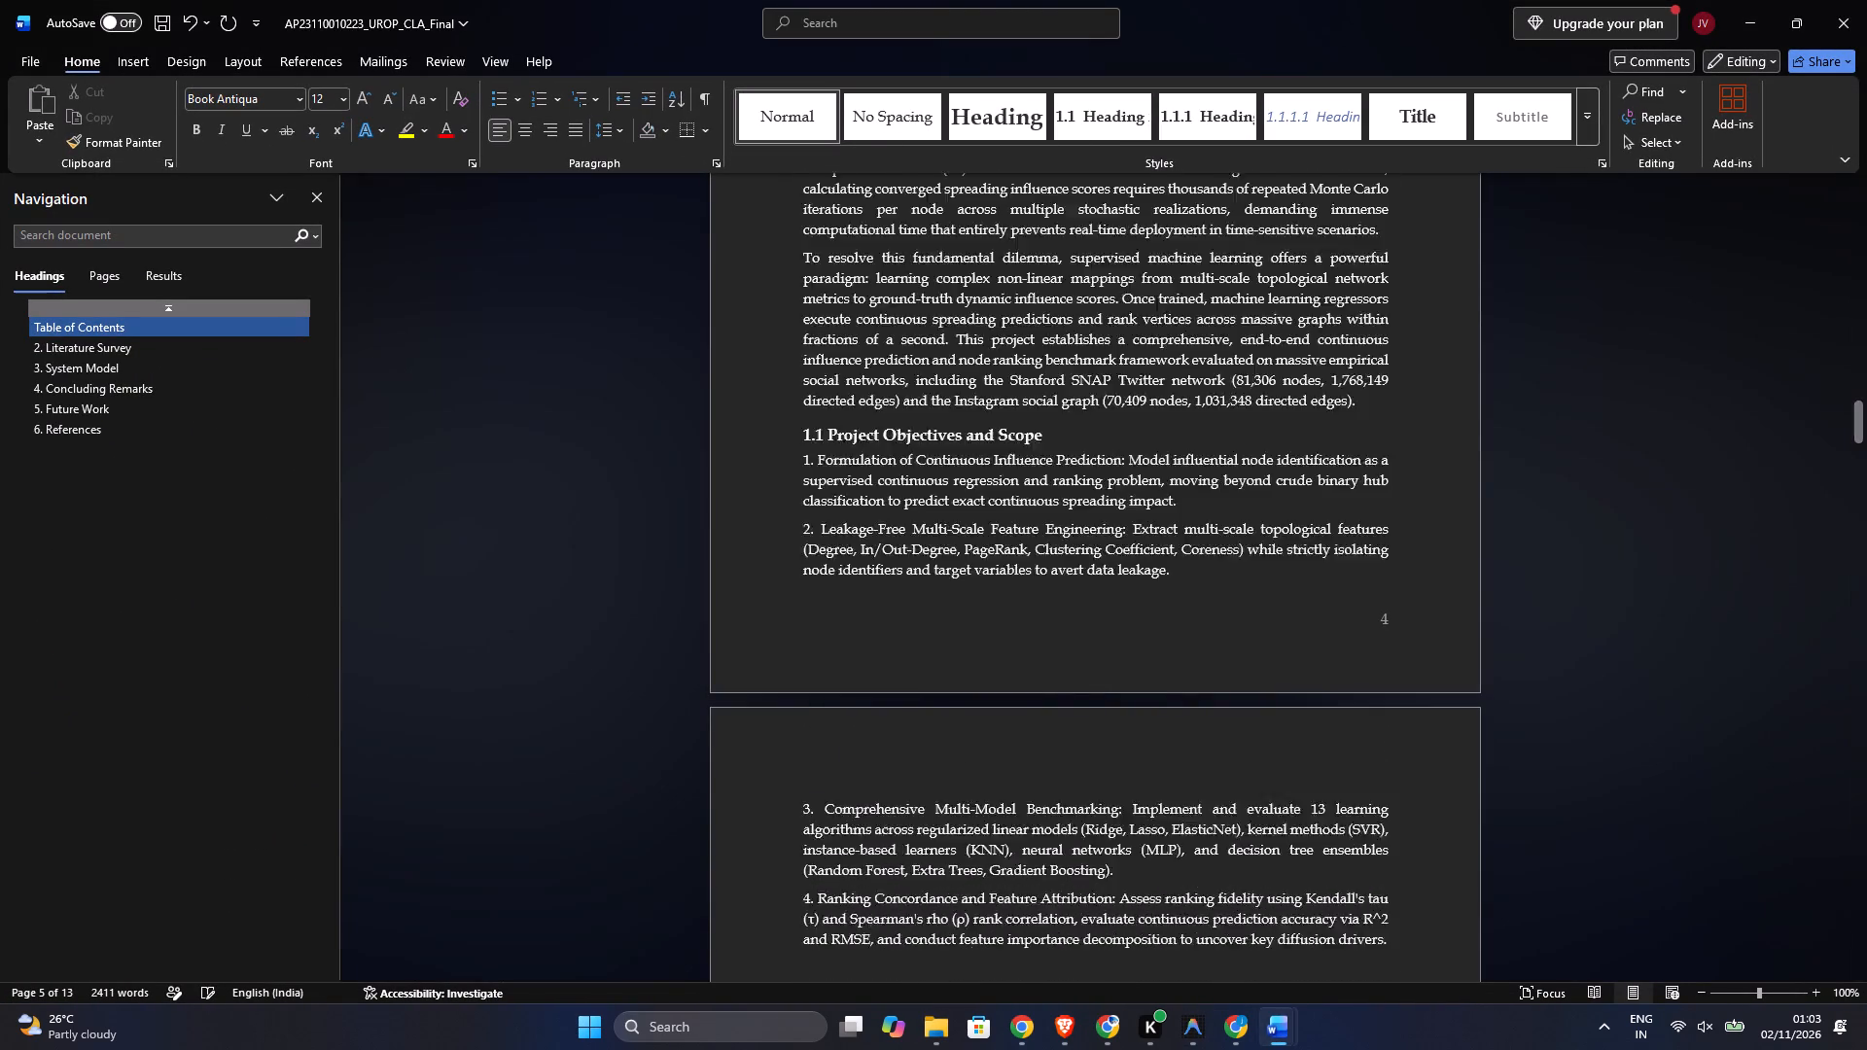
scroll(807, 819, up, 6)
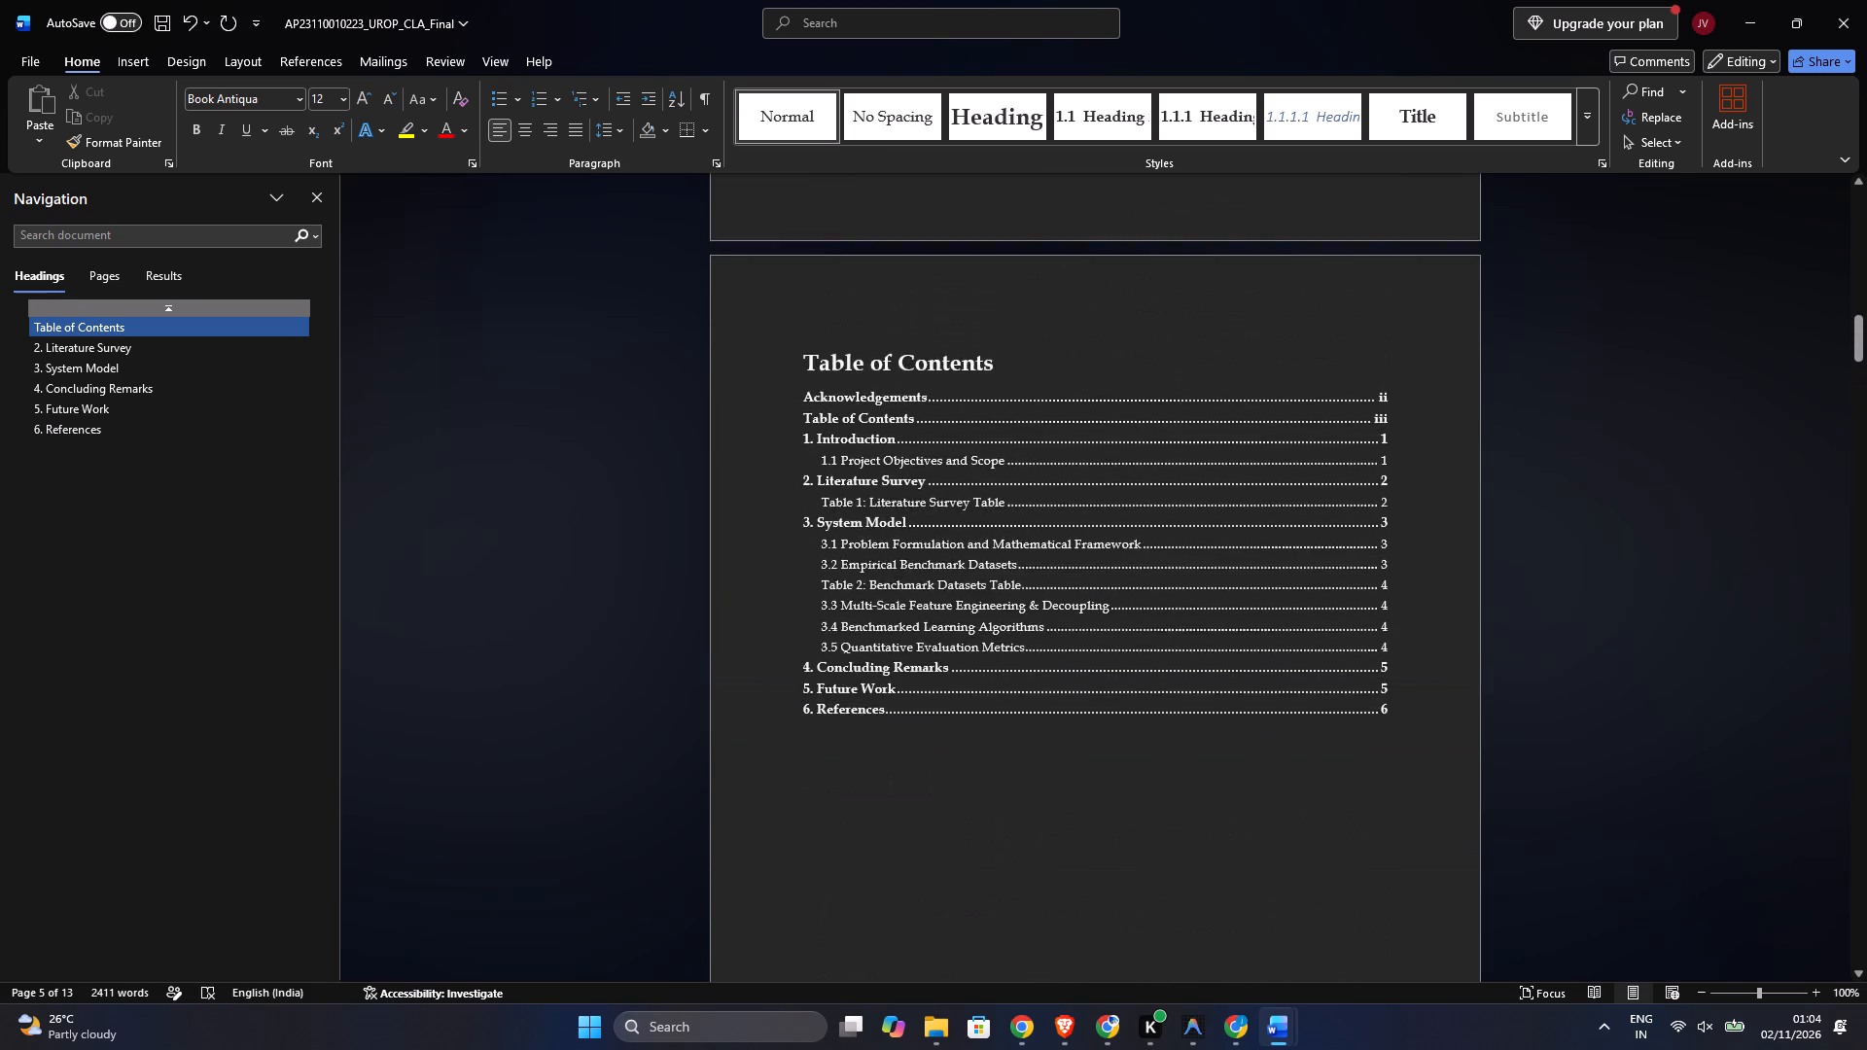
scroll(807, 819, down, 5)
scroll(807, 819, up, 1)
scroll(807, 819, down, 1)
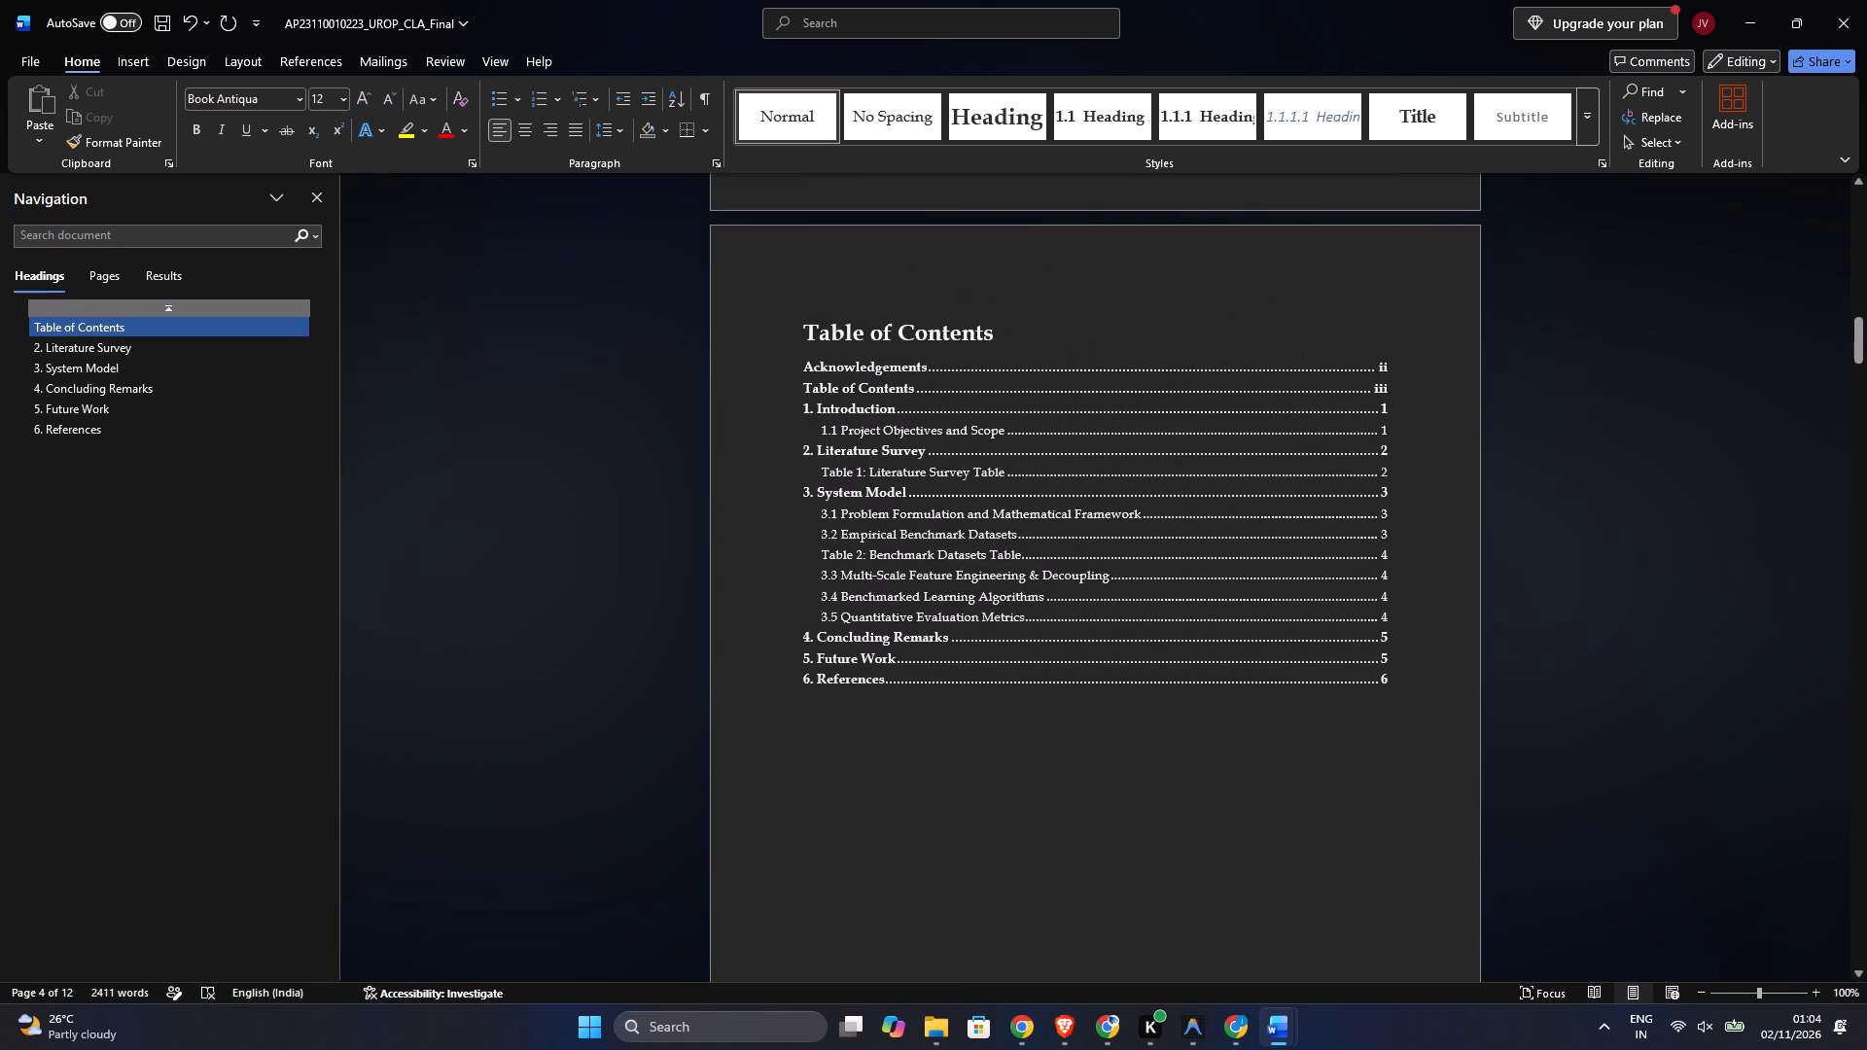
Remove the extra indentation from the "2. Literature Survey" heading so it starts at the margin.
scroll(807, 819, down, 3)
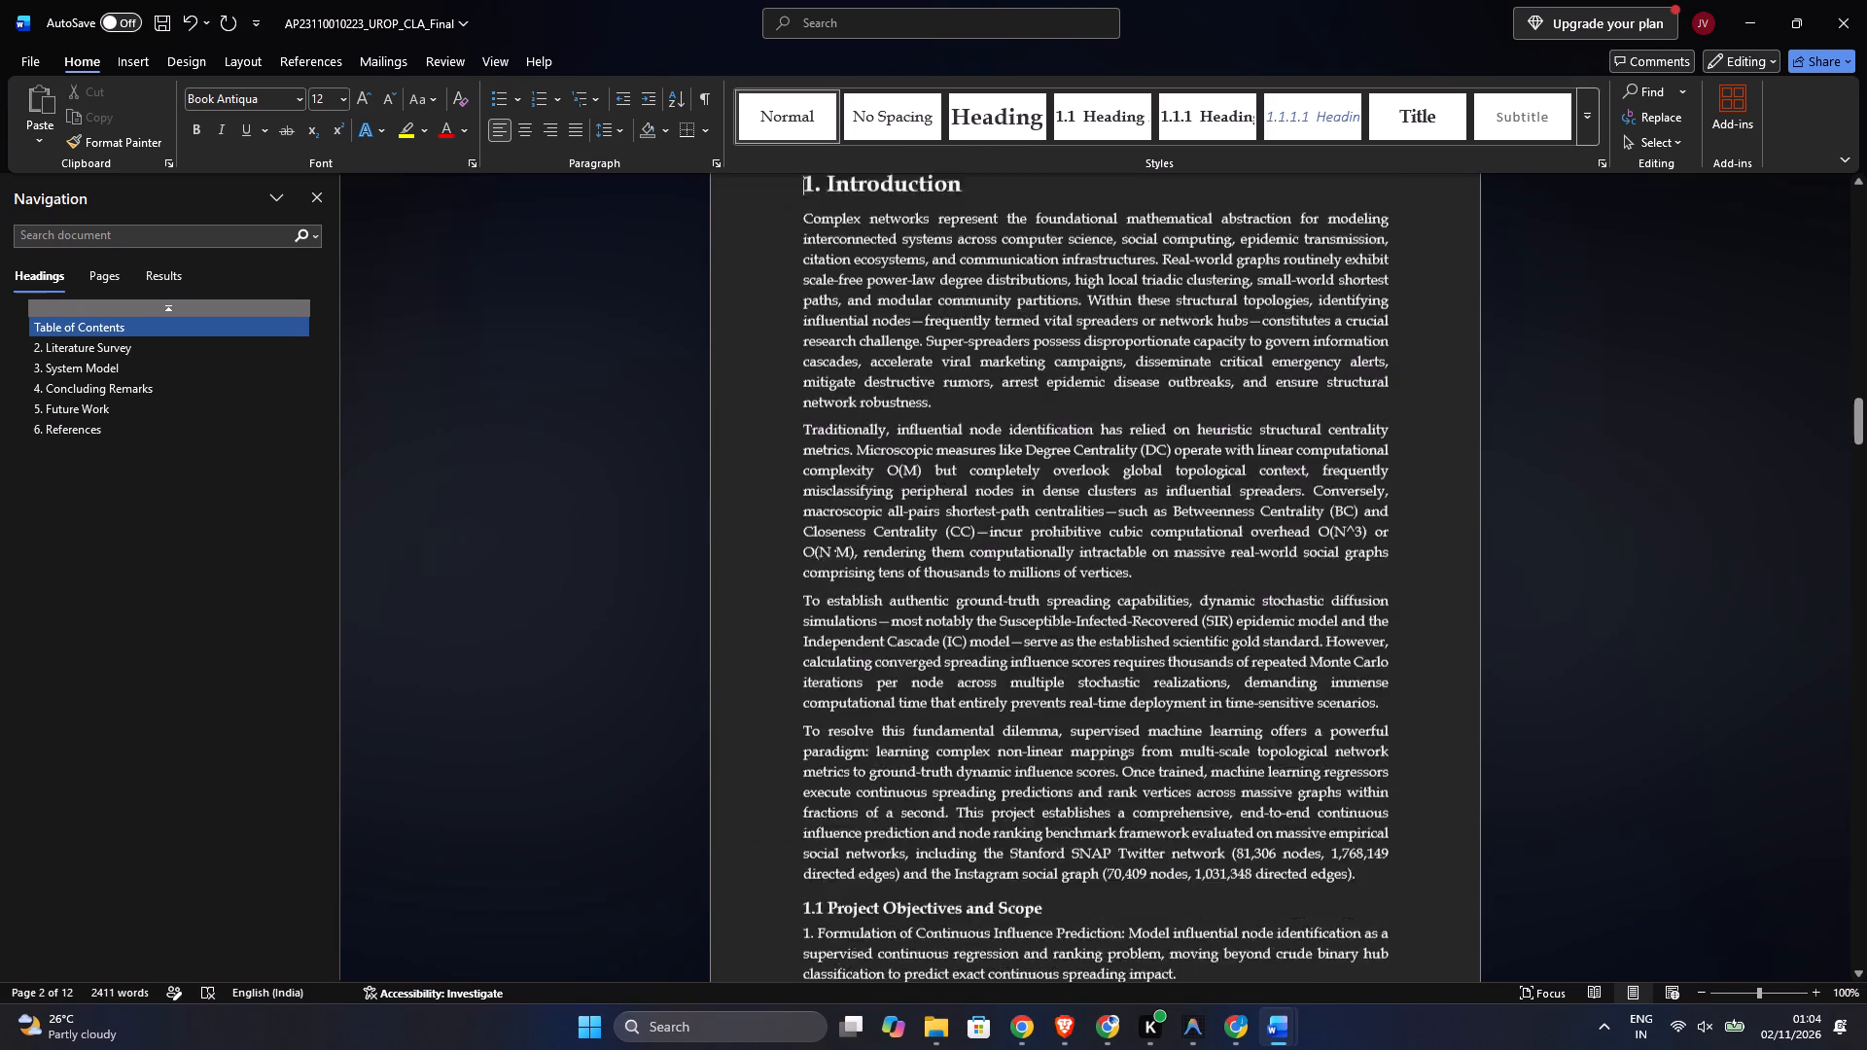
scroll(807, 819, up, 1)
scroll(807, 819, down, 1)
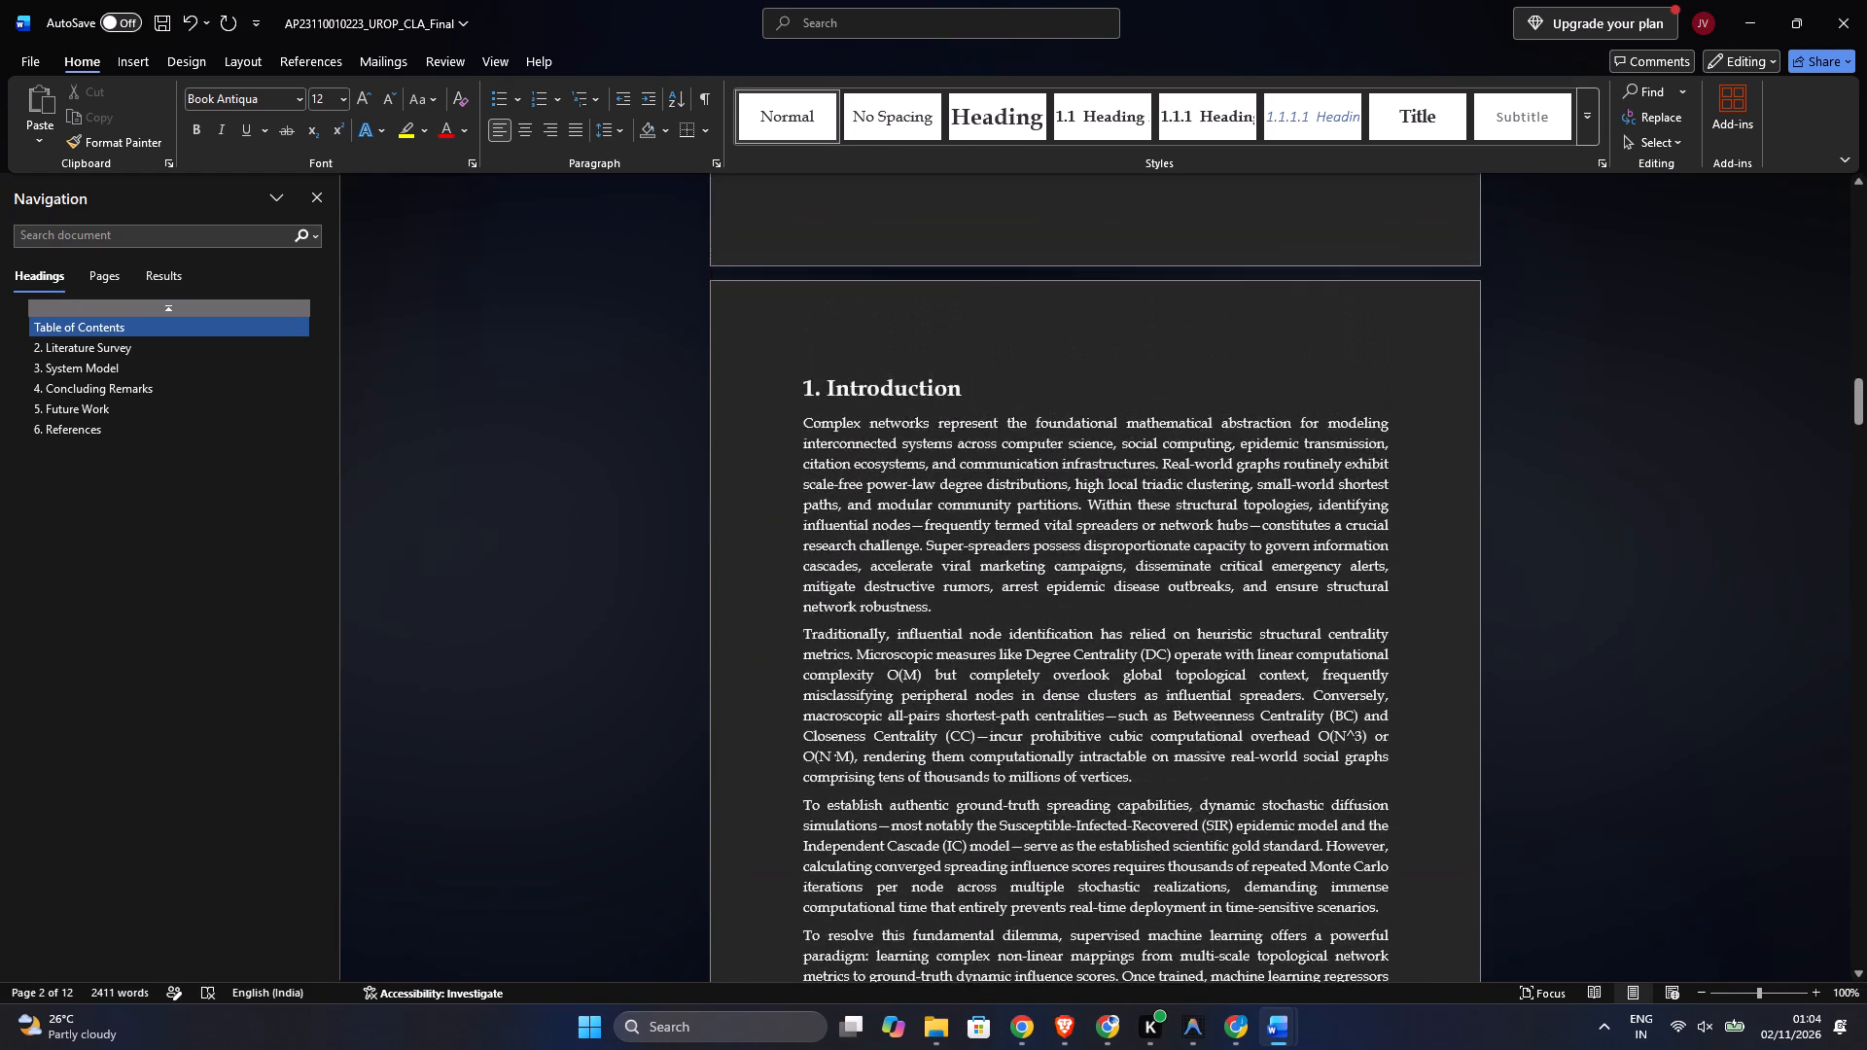
scroll(807, 819, down, 5)
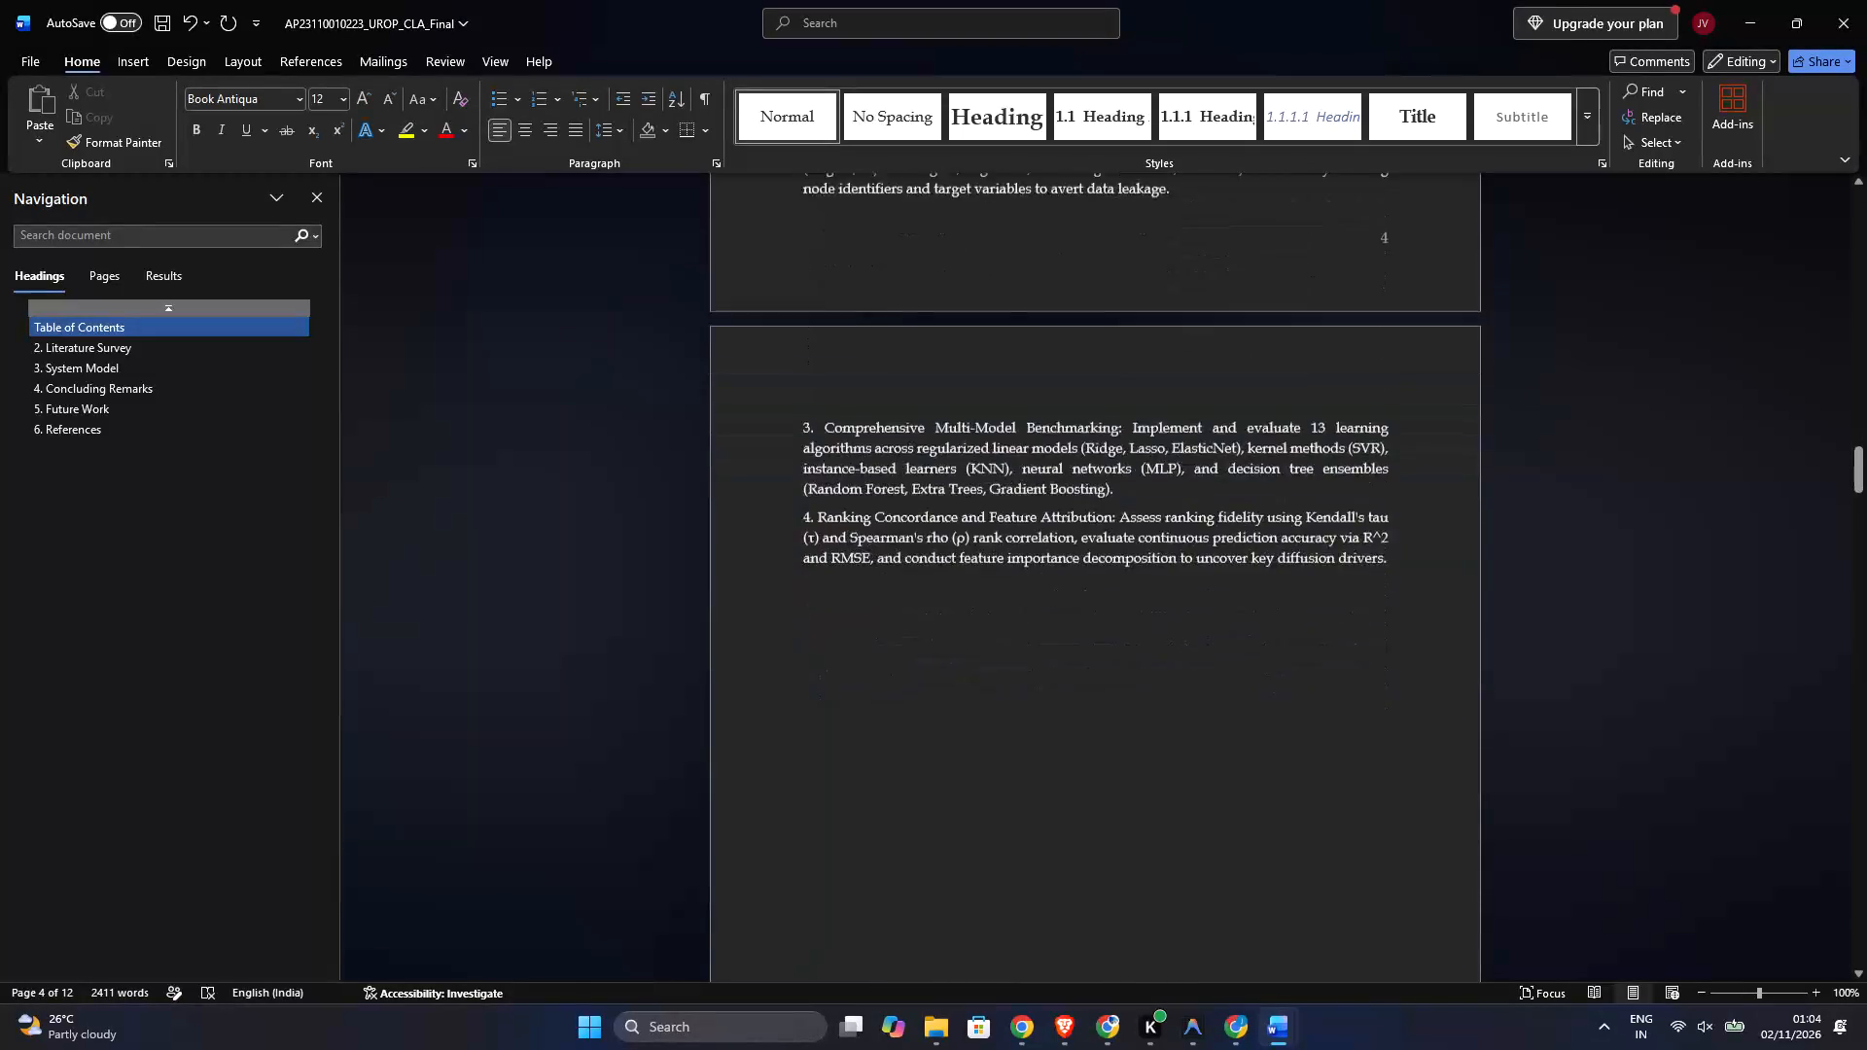
scroll(807, 819, down, 5)
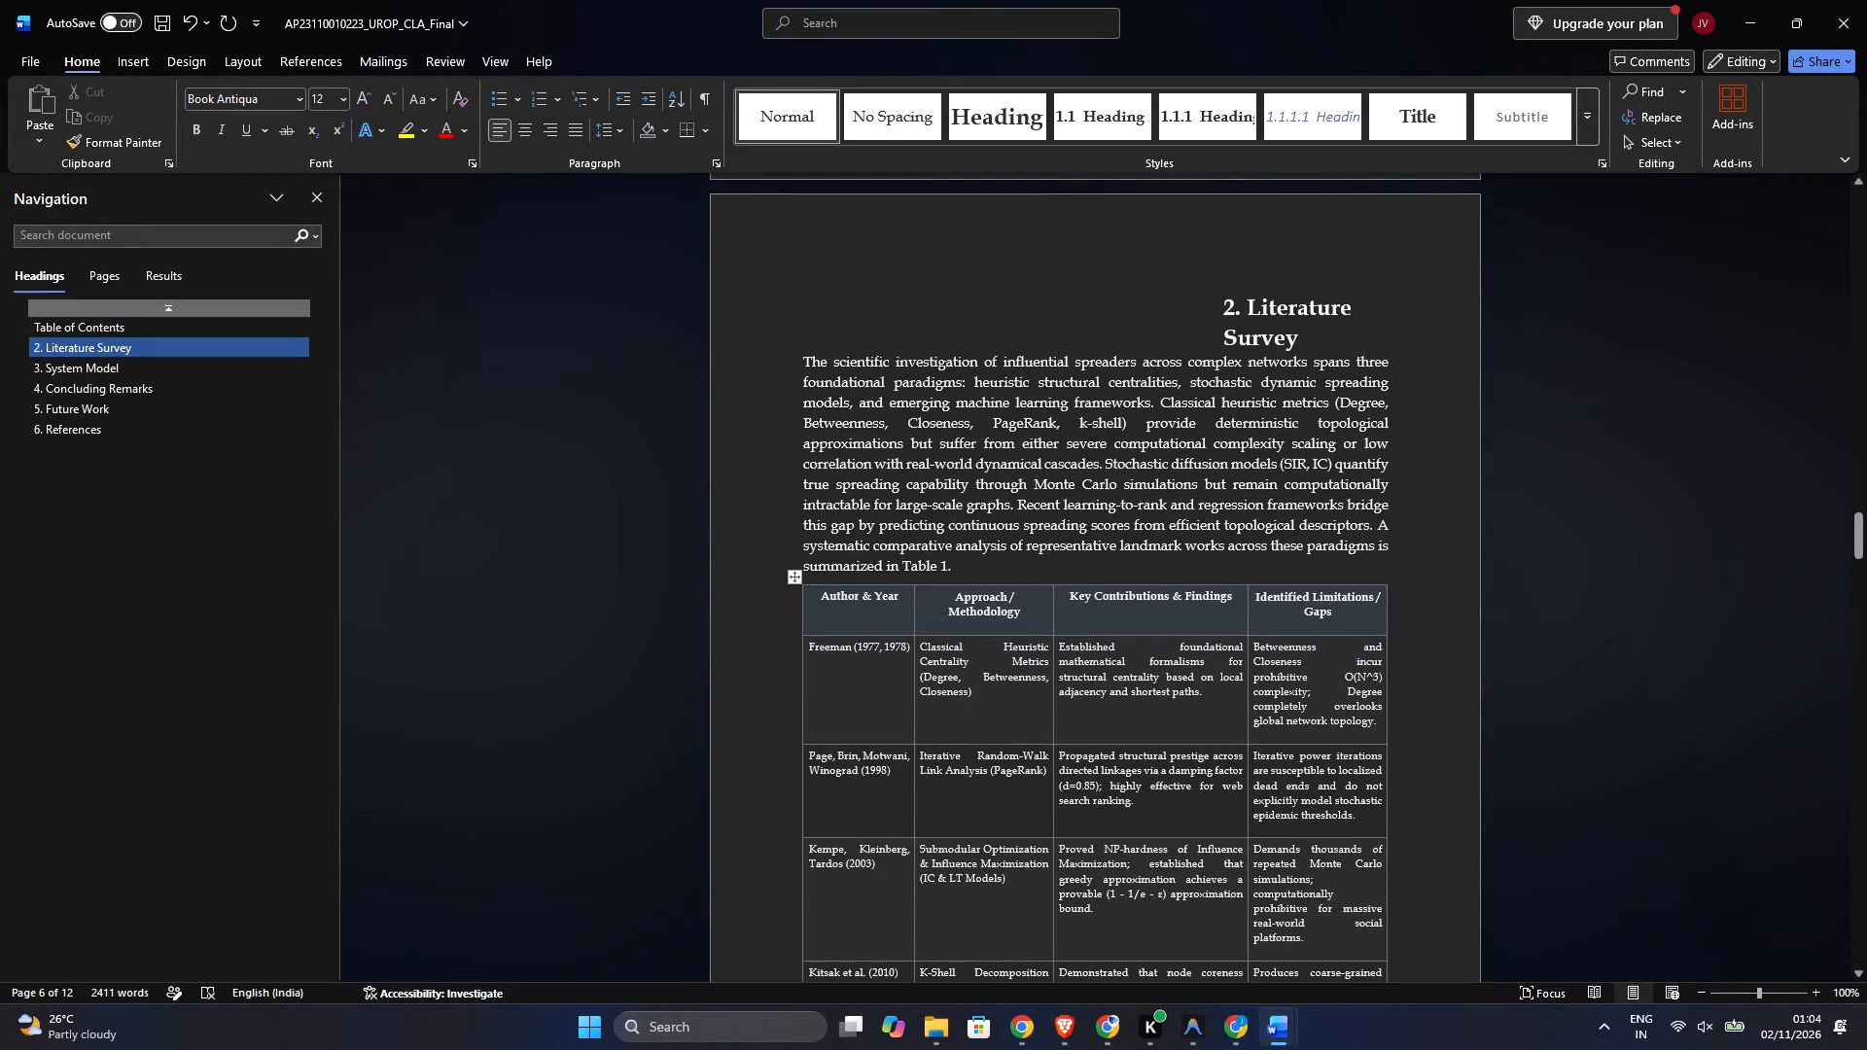
click(1228, 306)
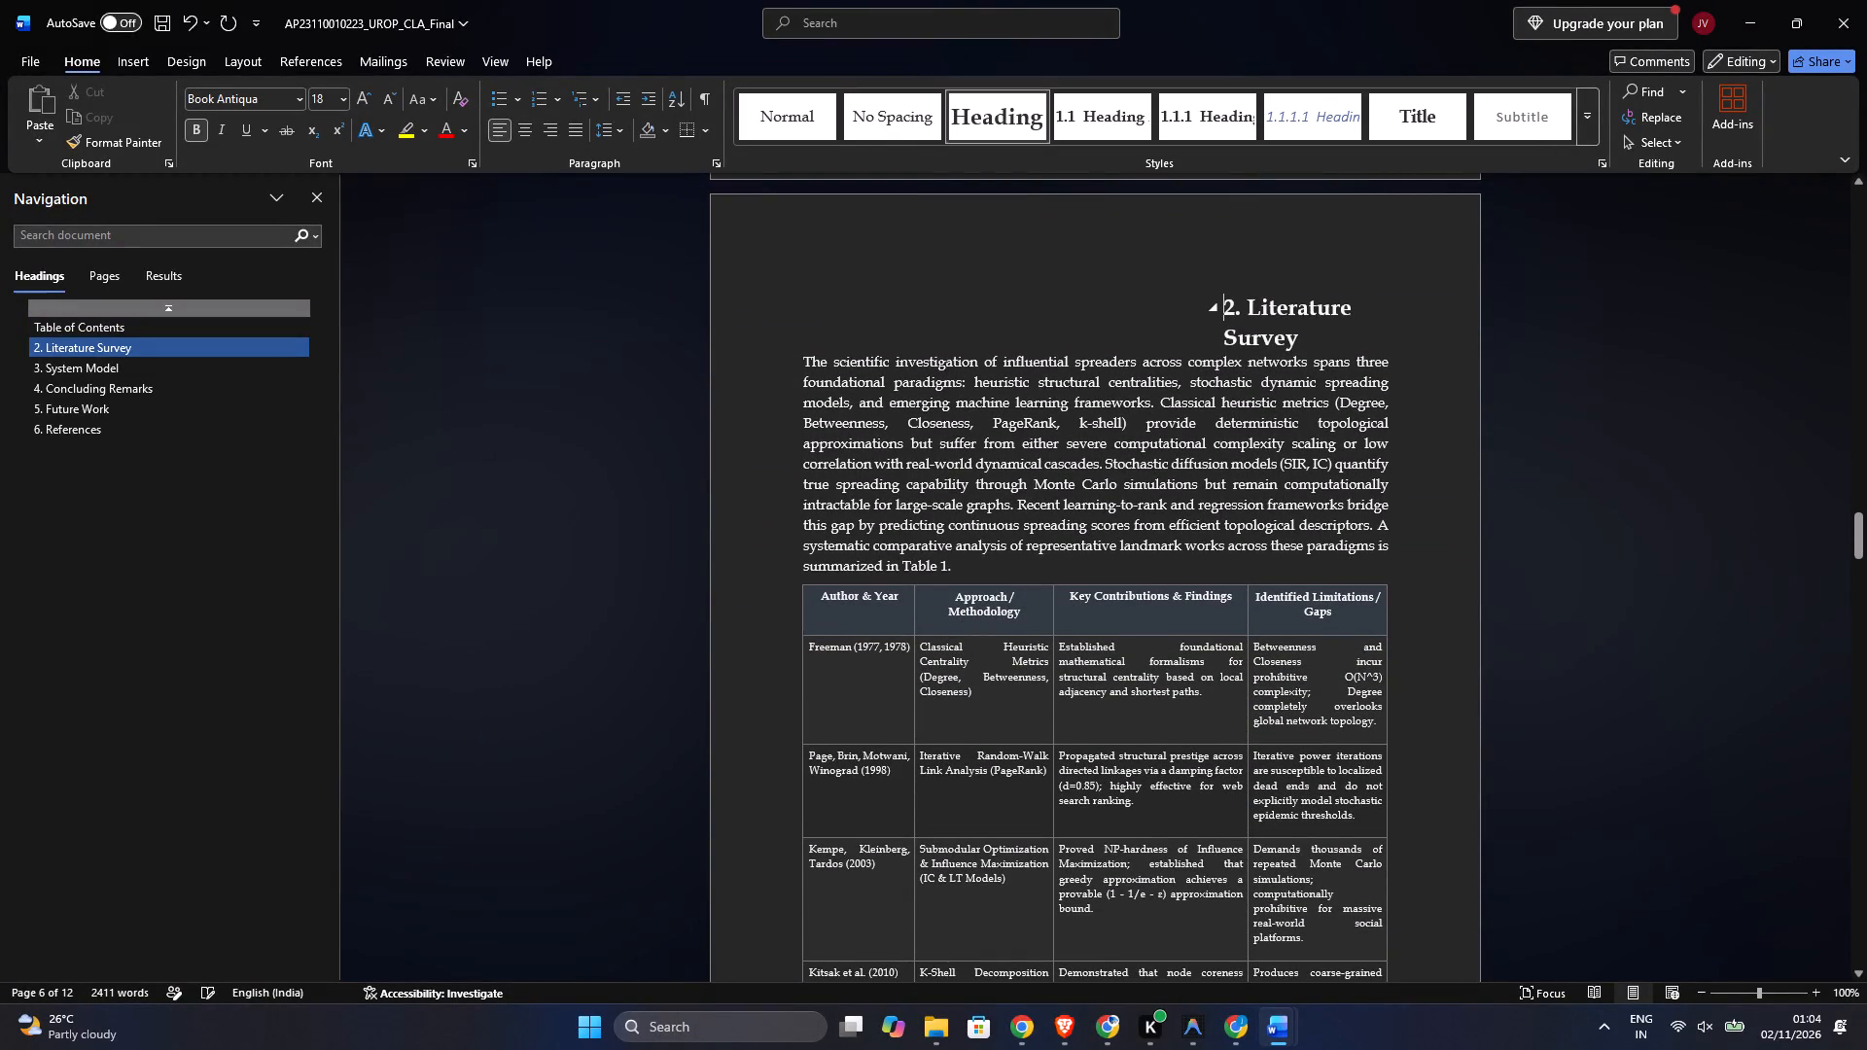
key(BackSpace)
Add an empty line without list numbering between the Literature Survey heading and its first paragraph.
click(1178, 297)
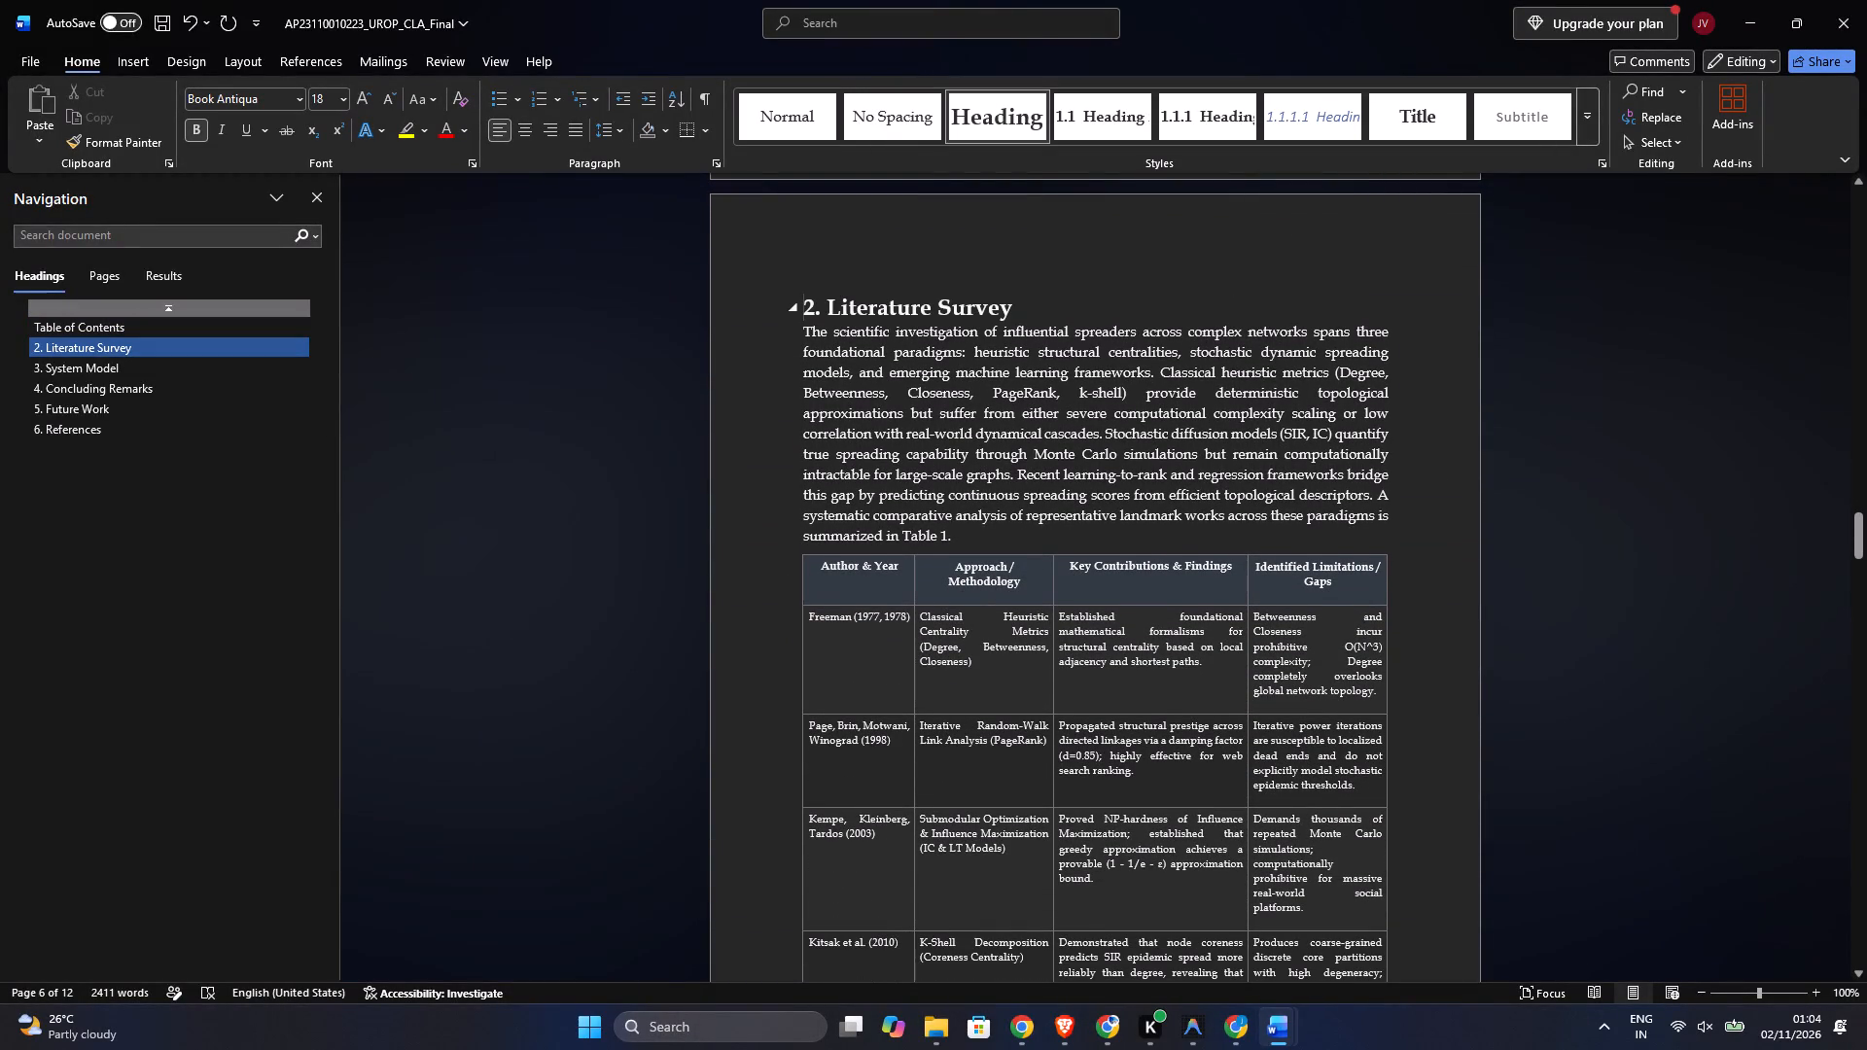
key(Return)
scroll(1178, 297, up, 6)
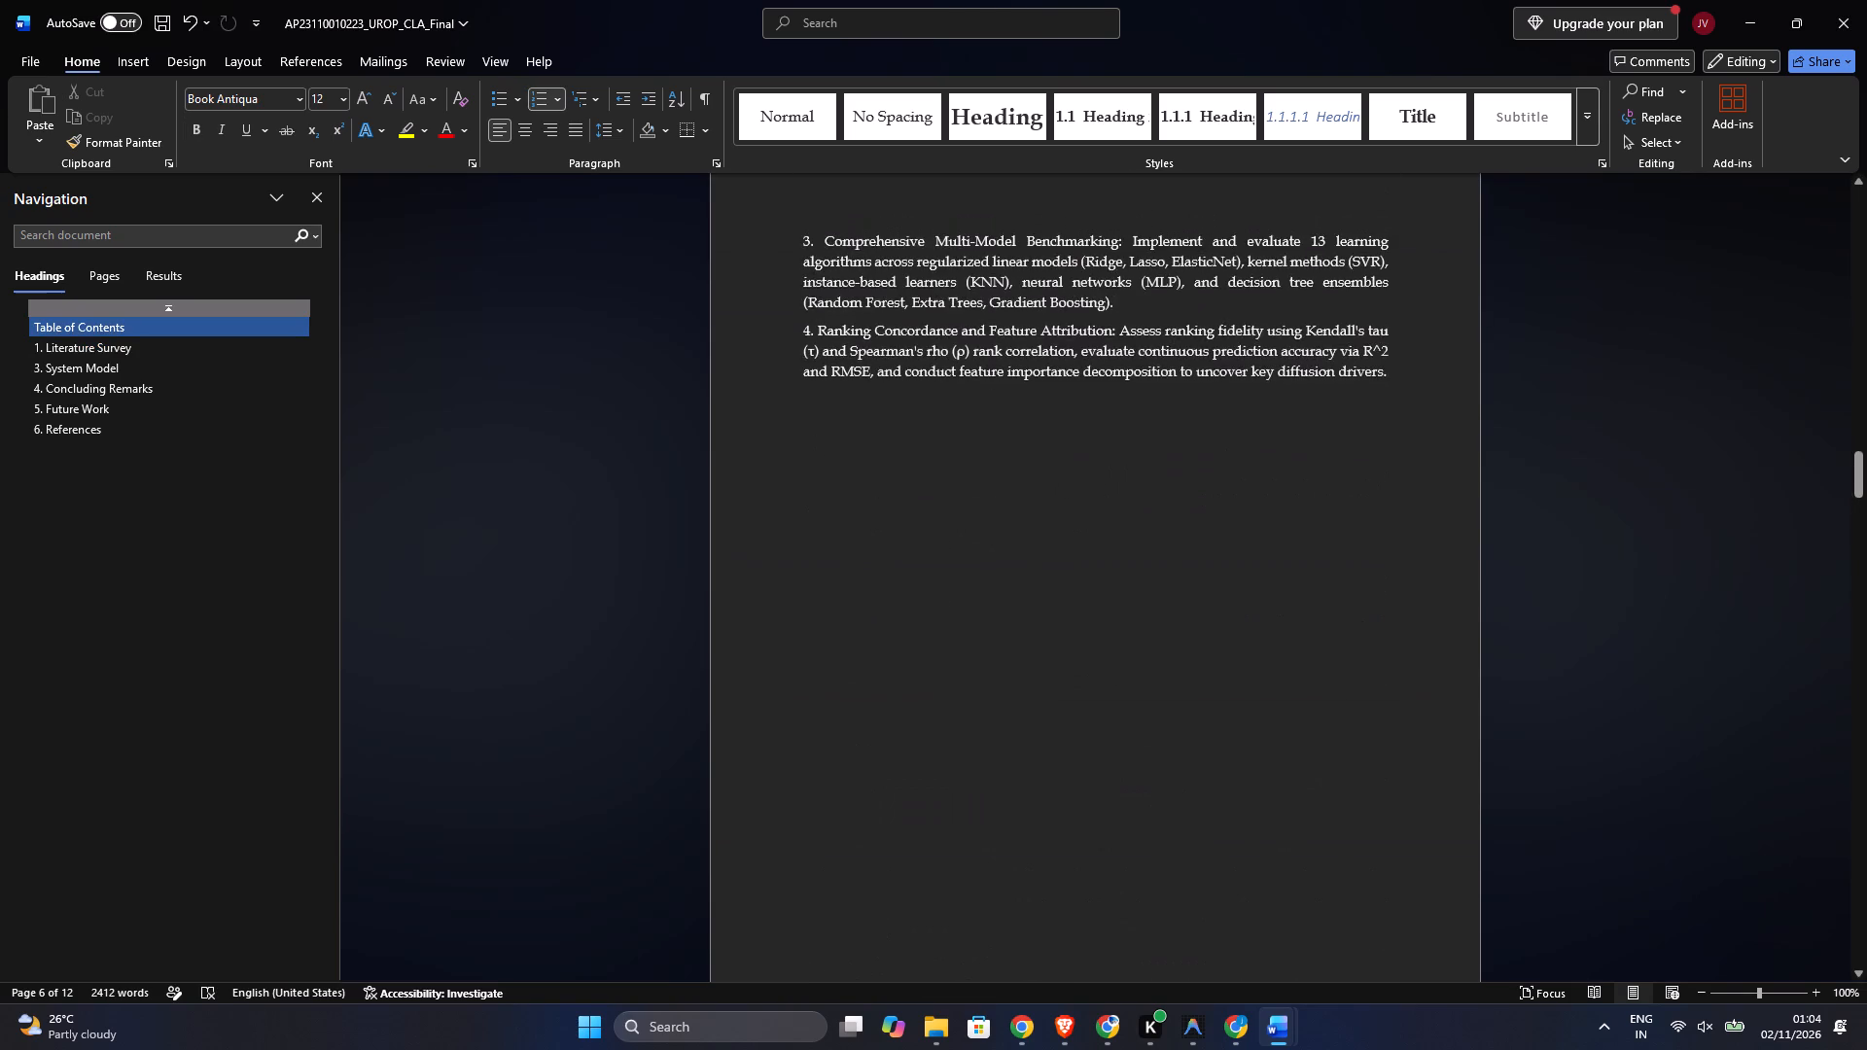
scroll(1178, 297, down, 5)
scroll(1178, 297, up, 2)
key(BackSpace)
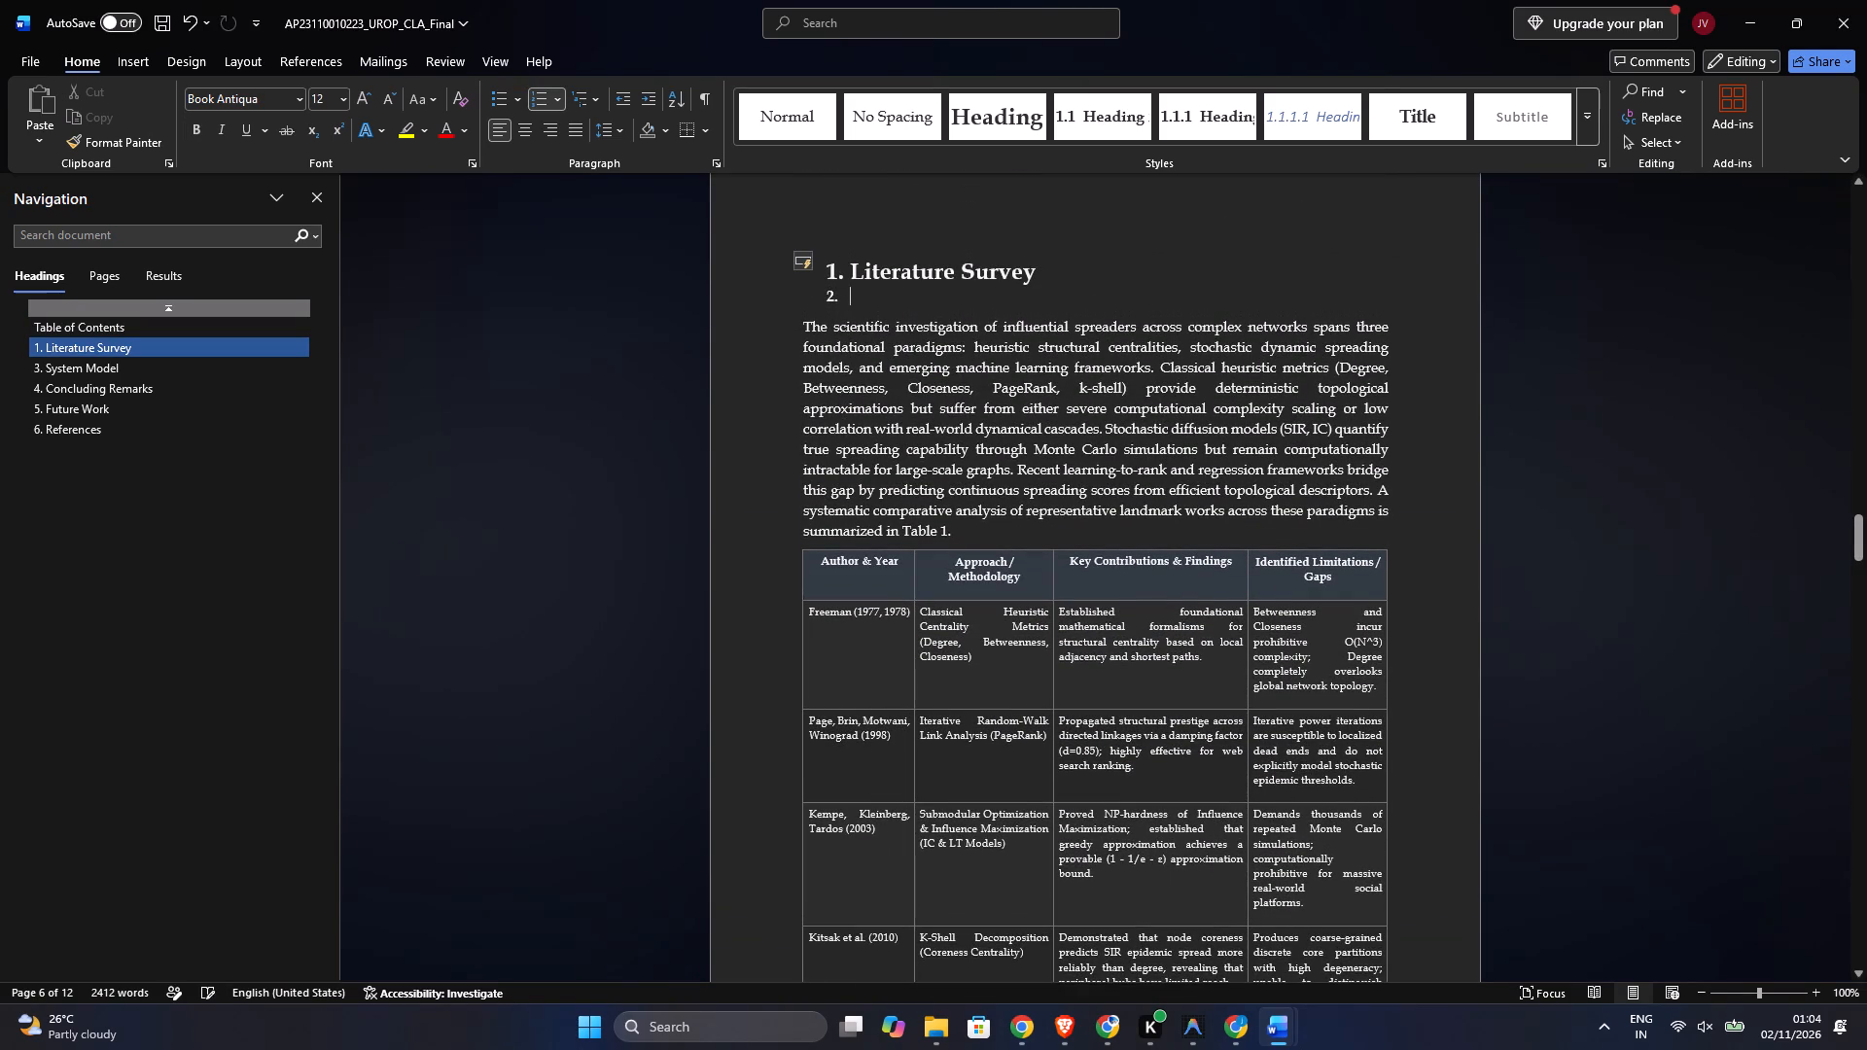
key(BackSpace)
key(BackSpace)
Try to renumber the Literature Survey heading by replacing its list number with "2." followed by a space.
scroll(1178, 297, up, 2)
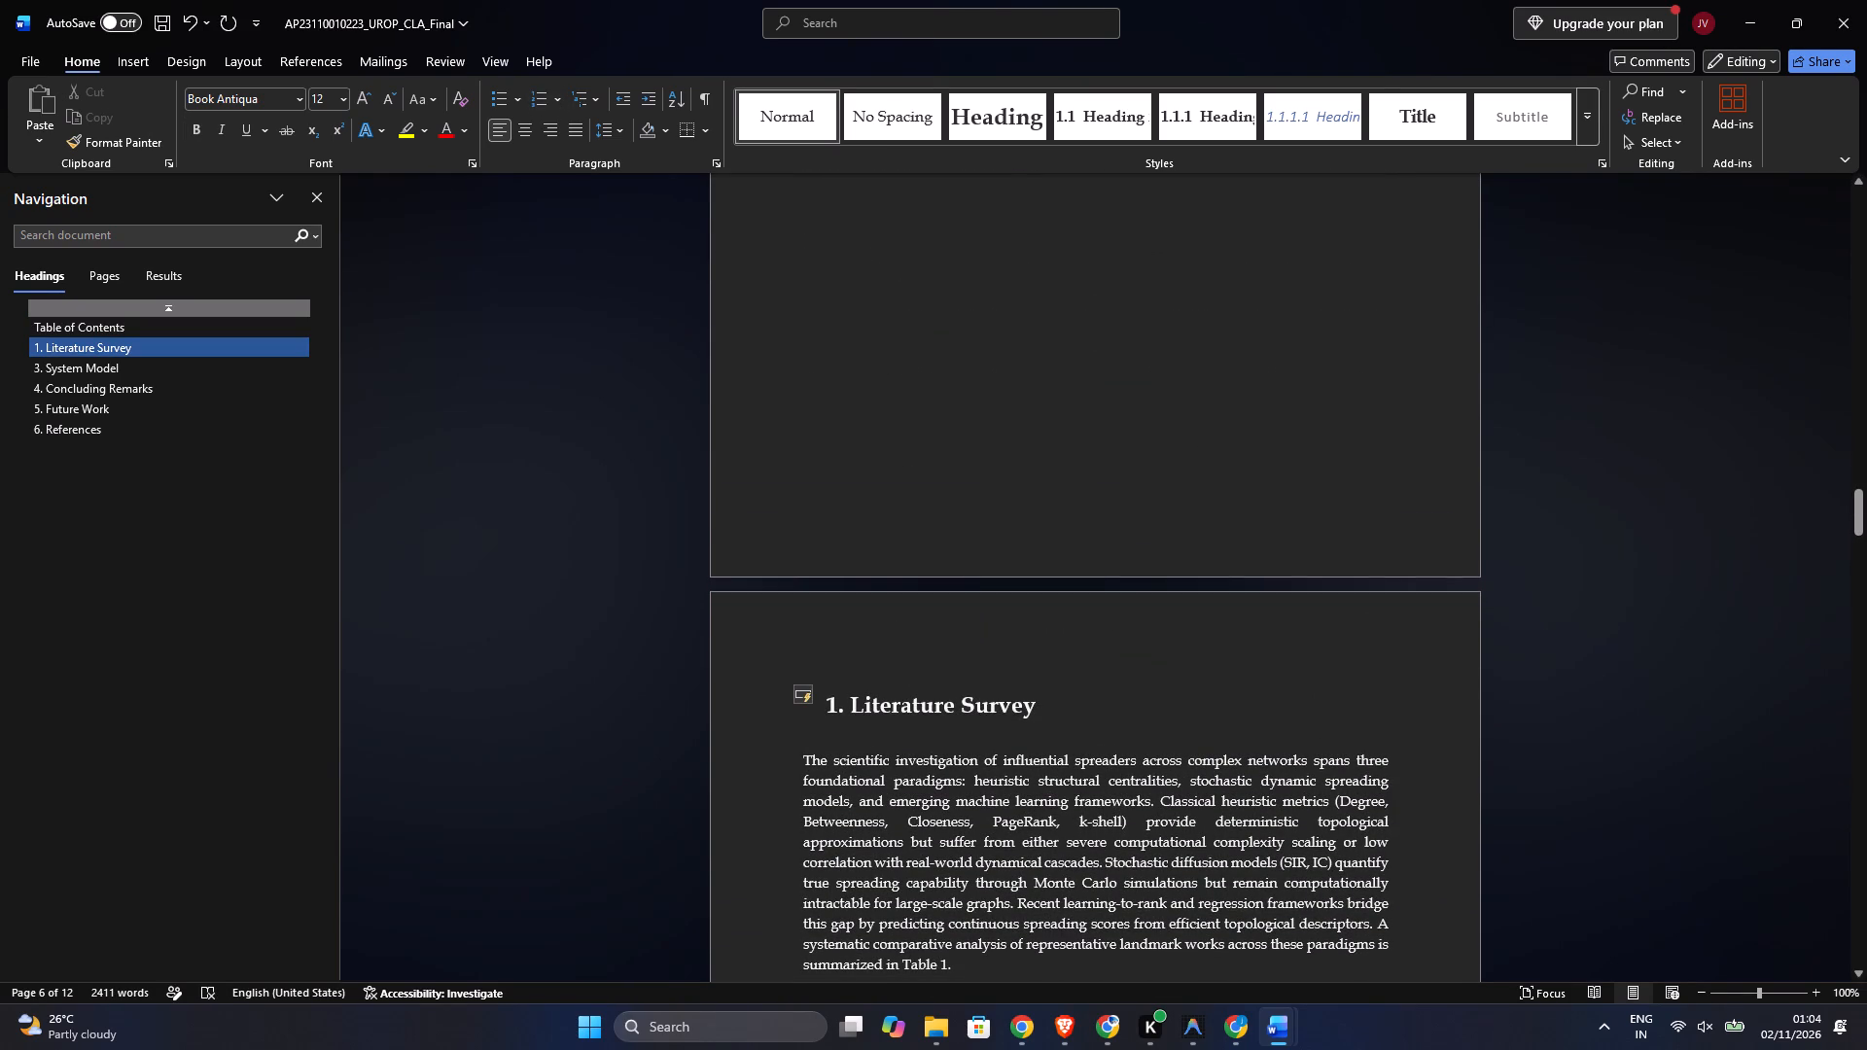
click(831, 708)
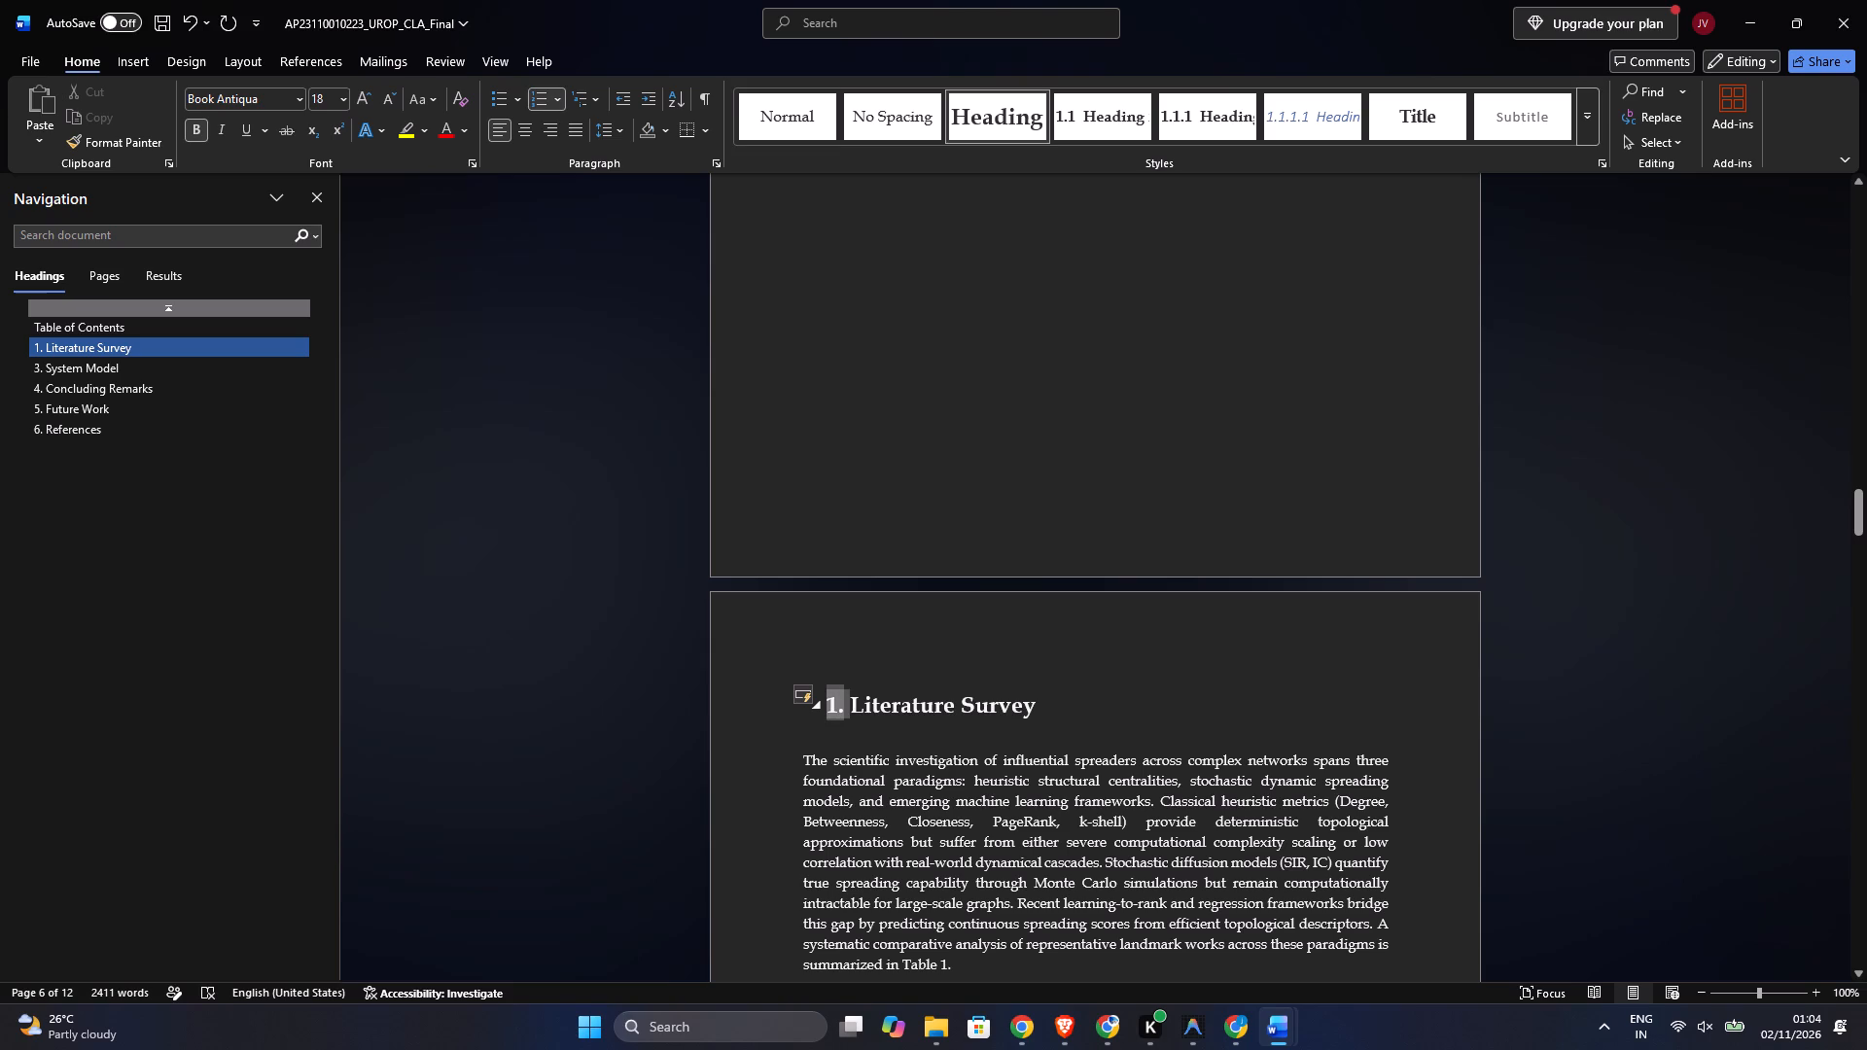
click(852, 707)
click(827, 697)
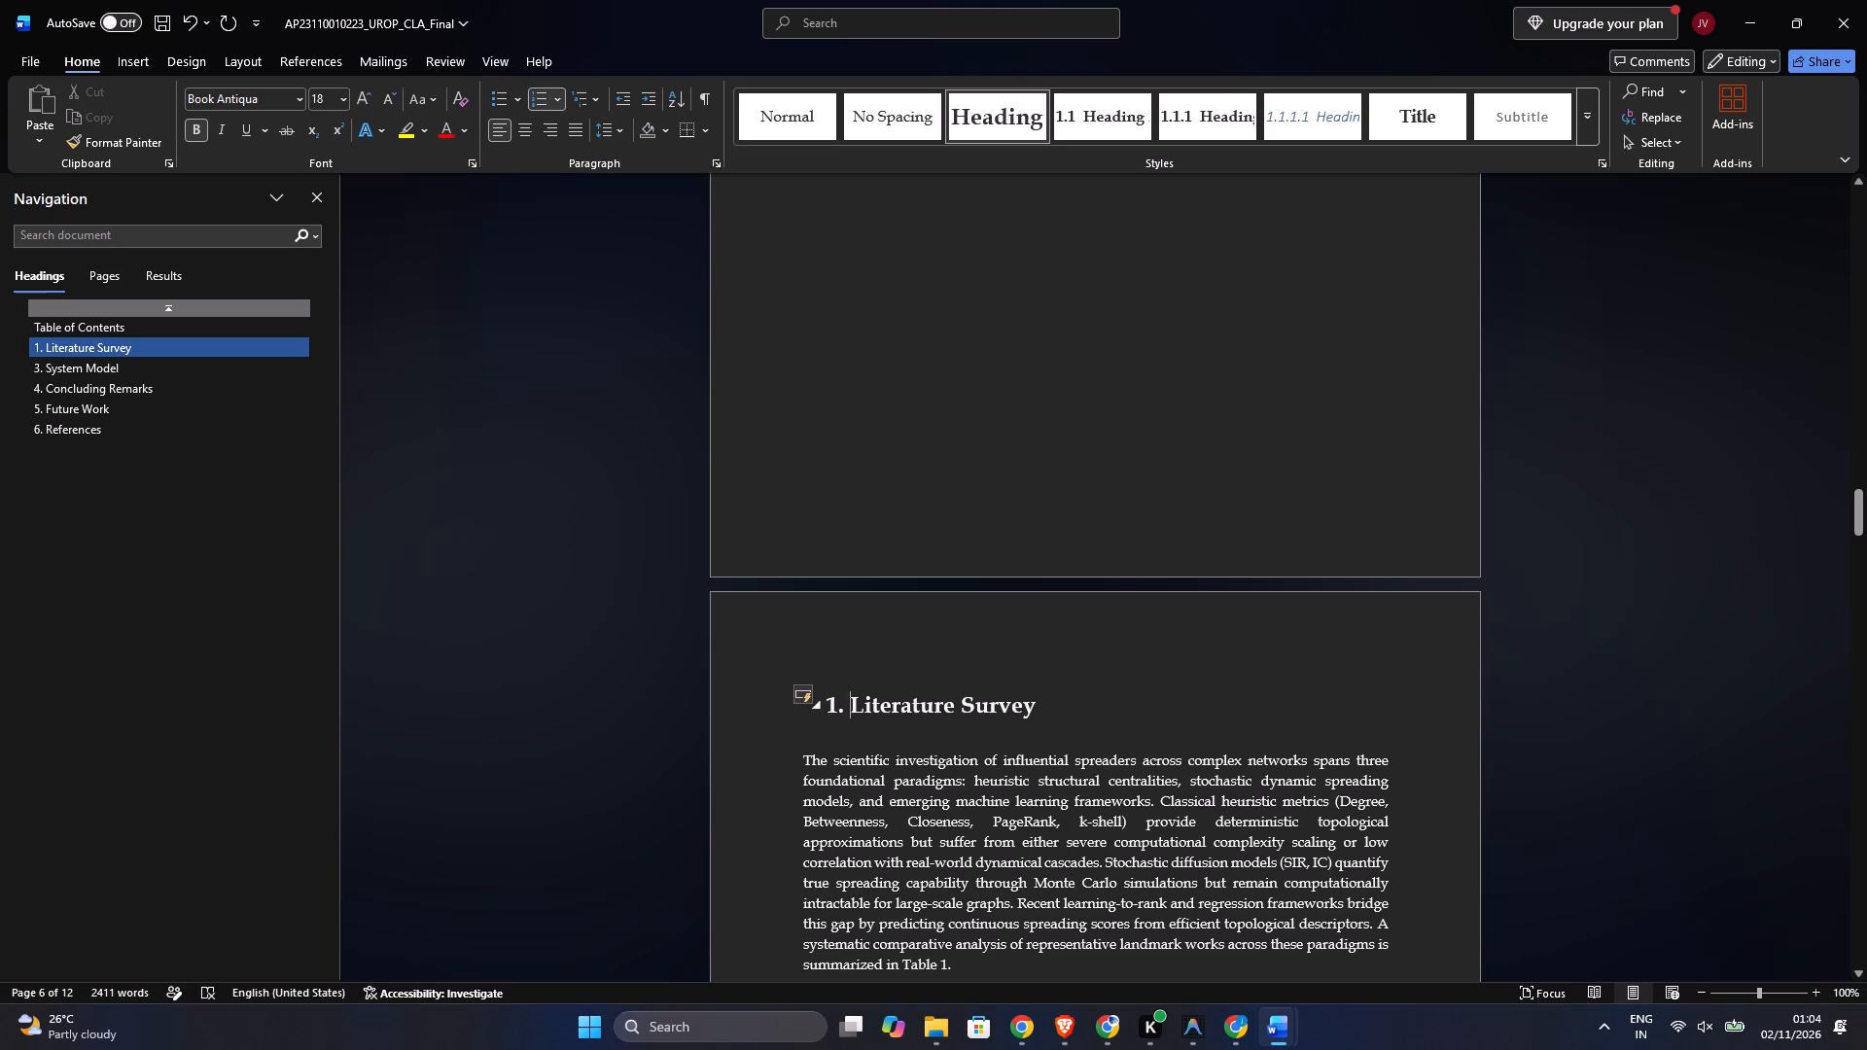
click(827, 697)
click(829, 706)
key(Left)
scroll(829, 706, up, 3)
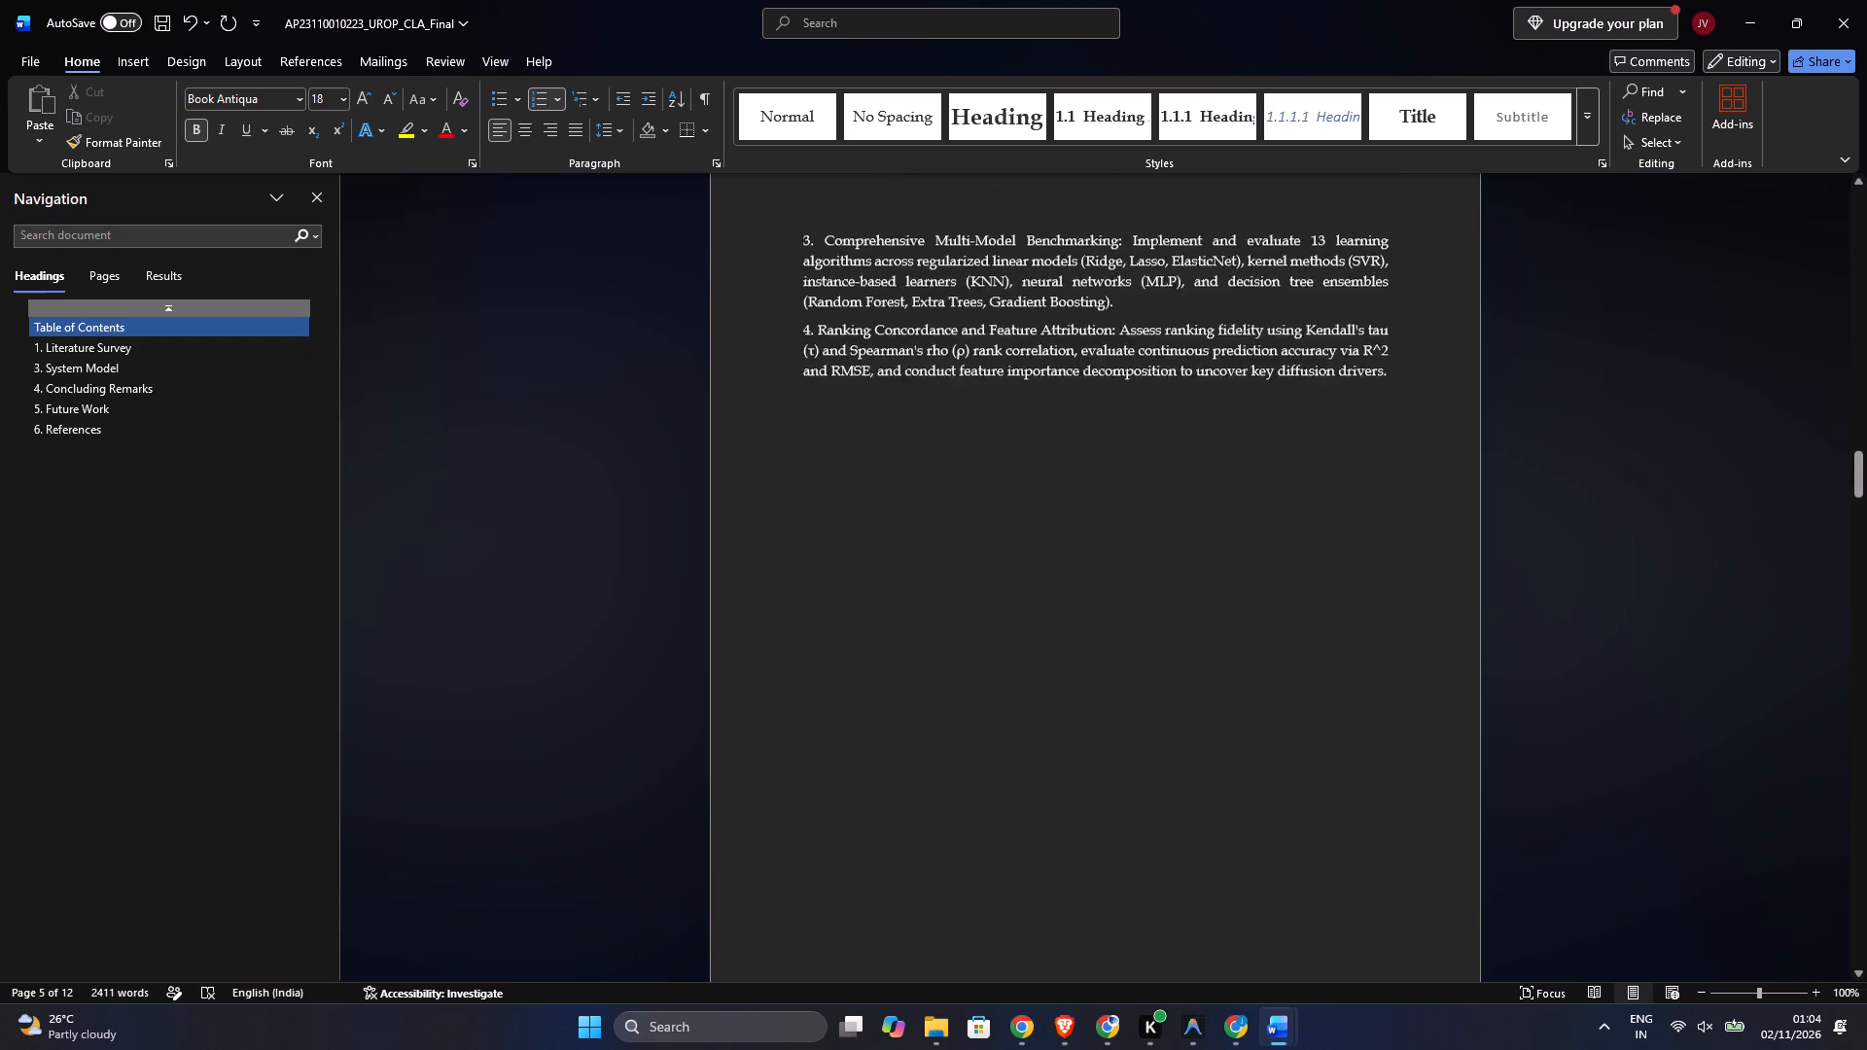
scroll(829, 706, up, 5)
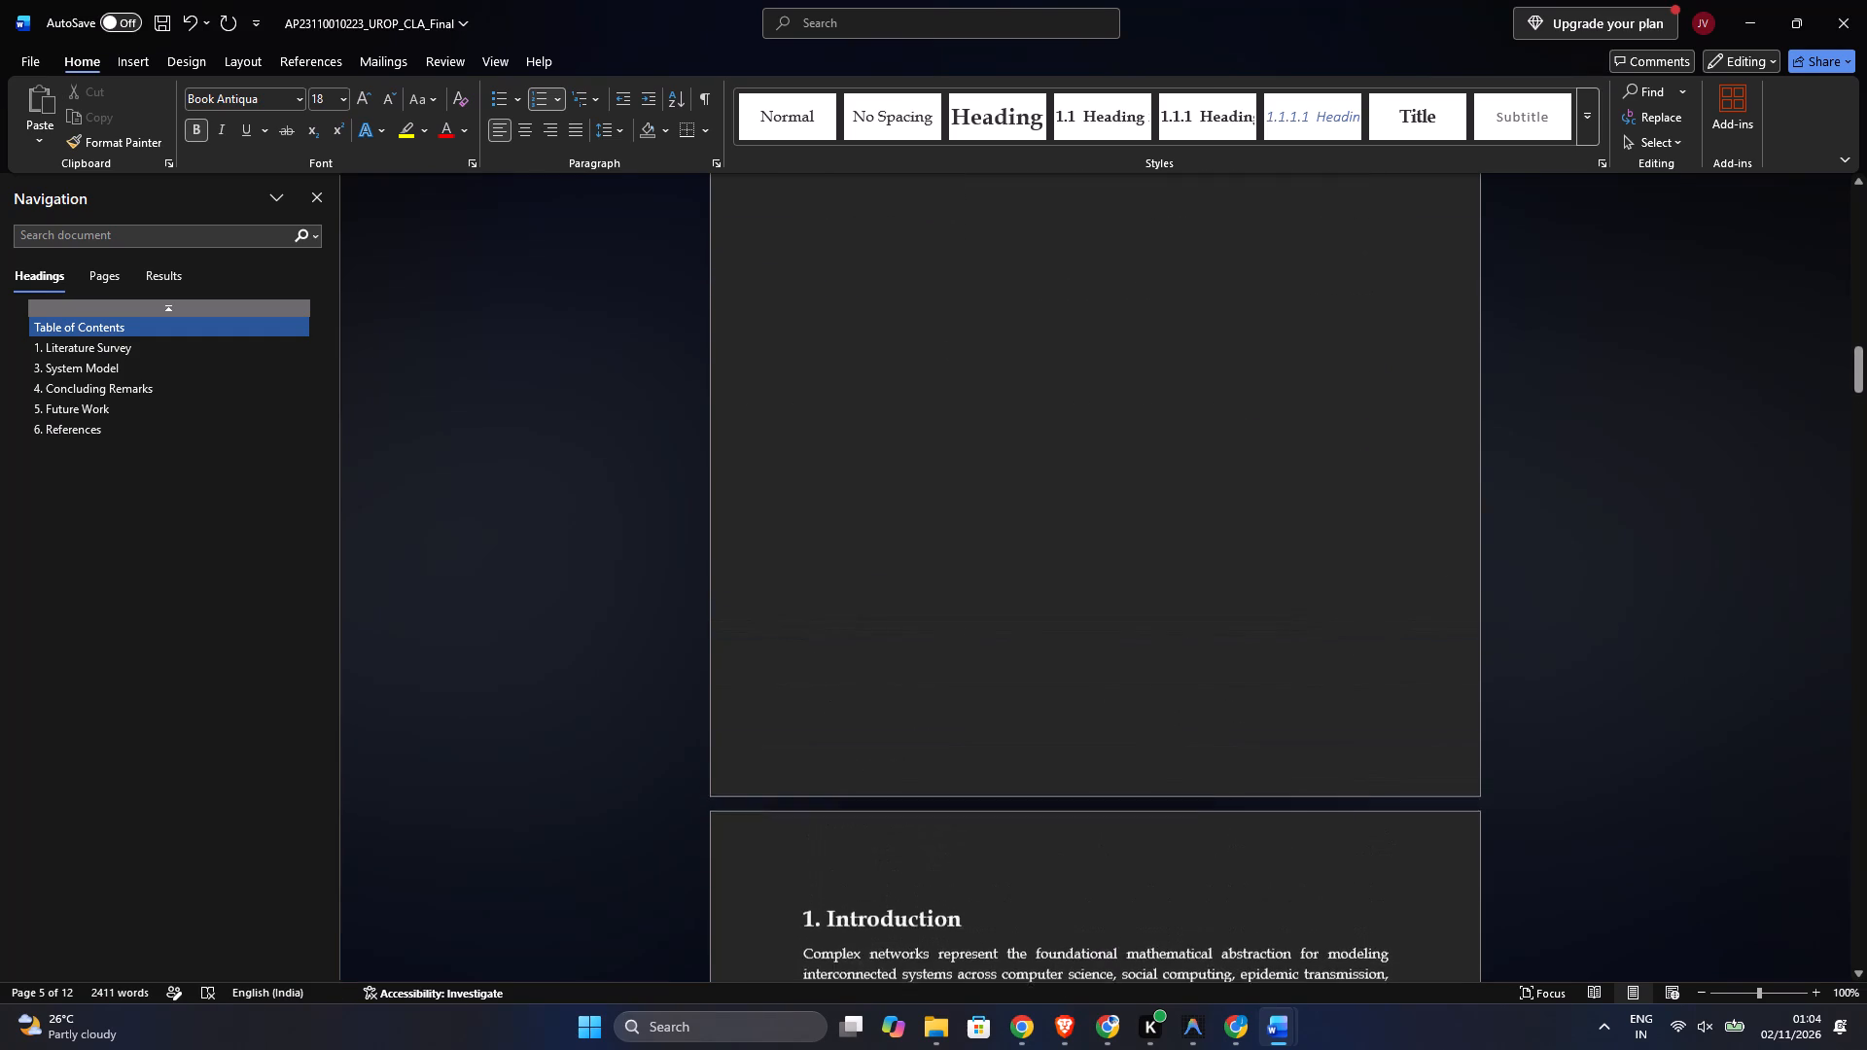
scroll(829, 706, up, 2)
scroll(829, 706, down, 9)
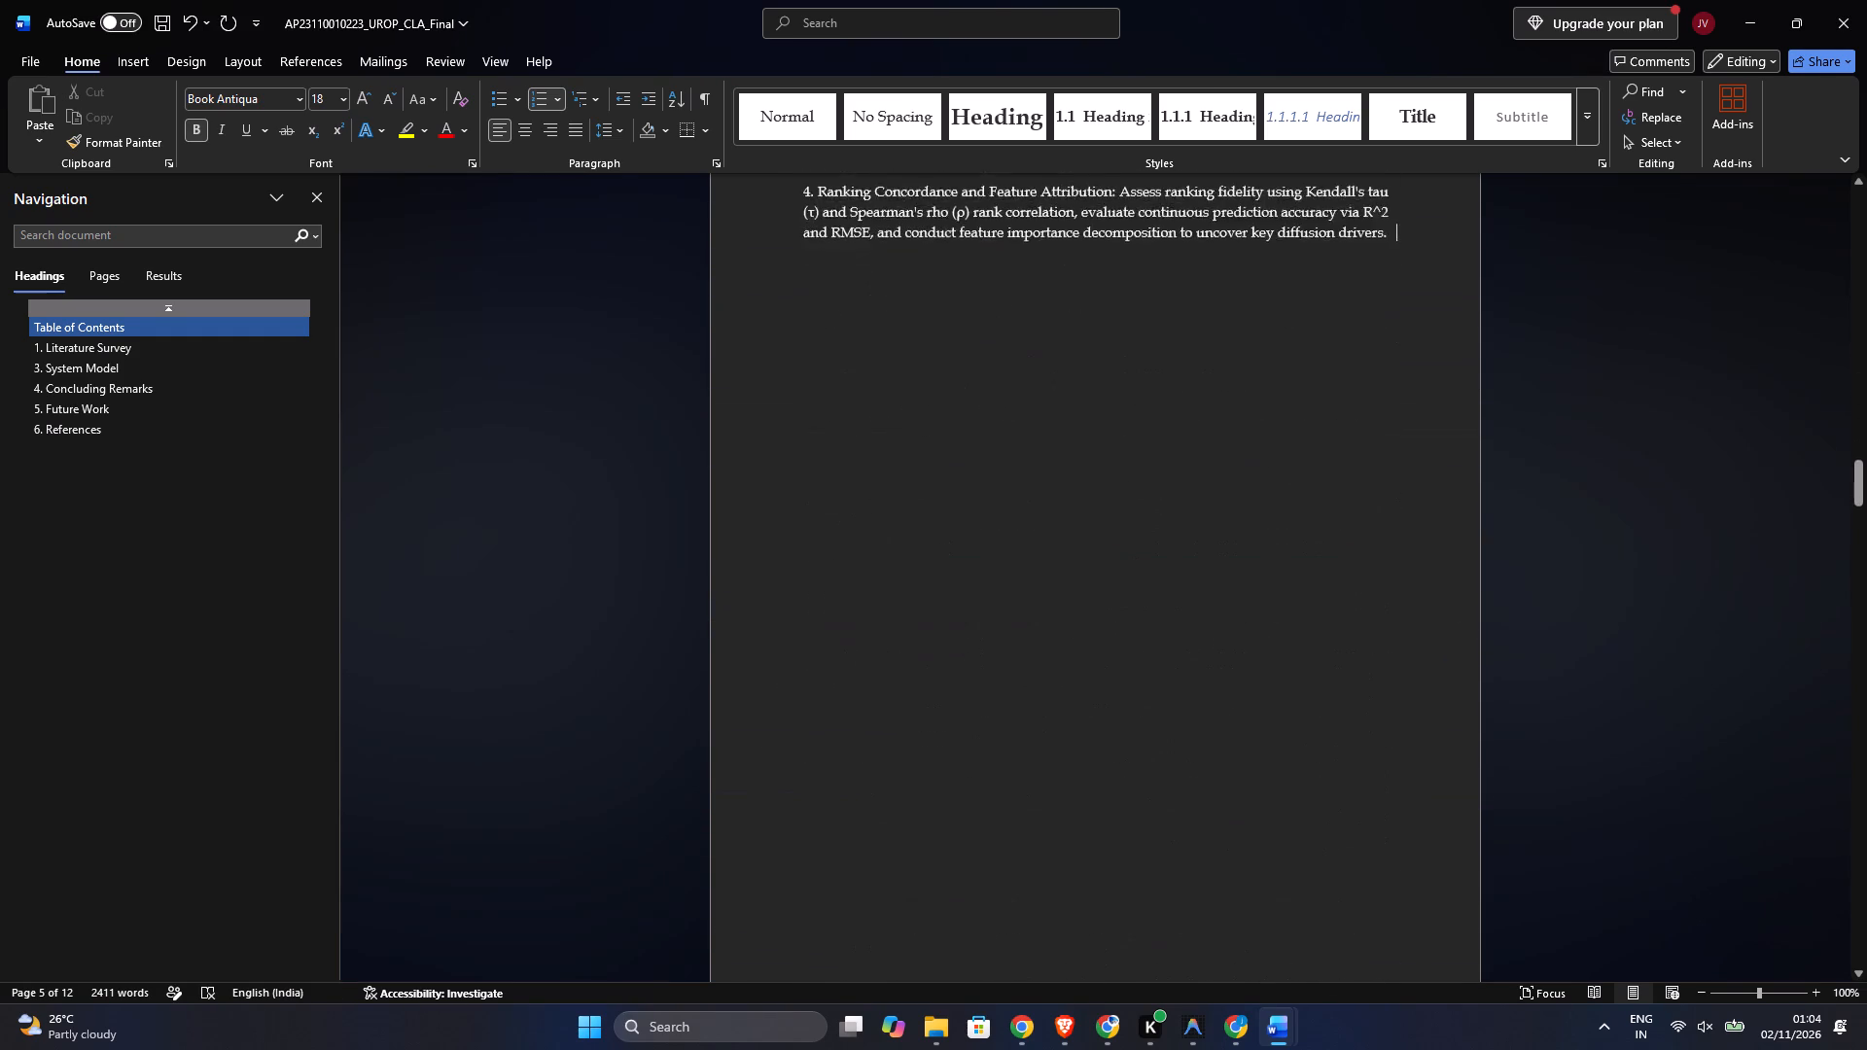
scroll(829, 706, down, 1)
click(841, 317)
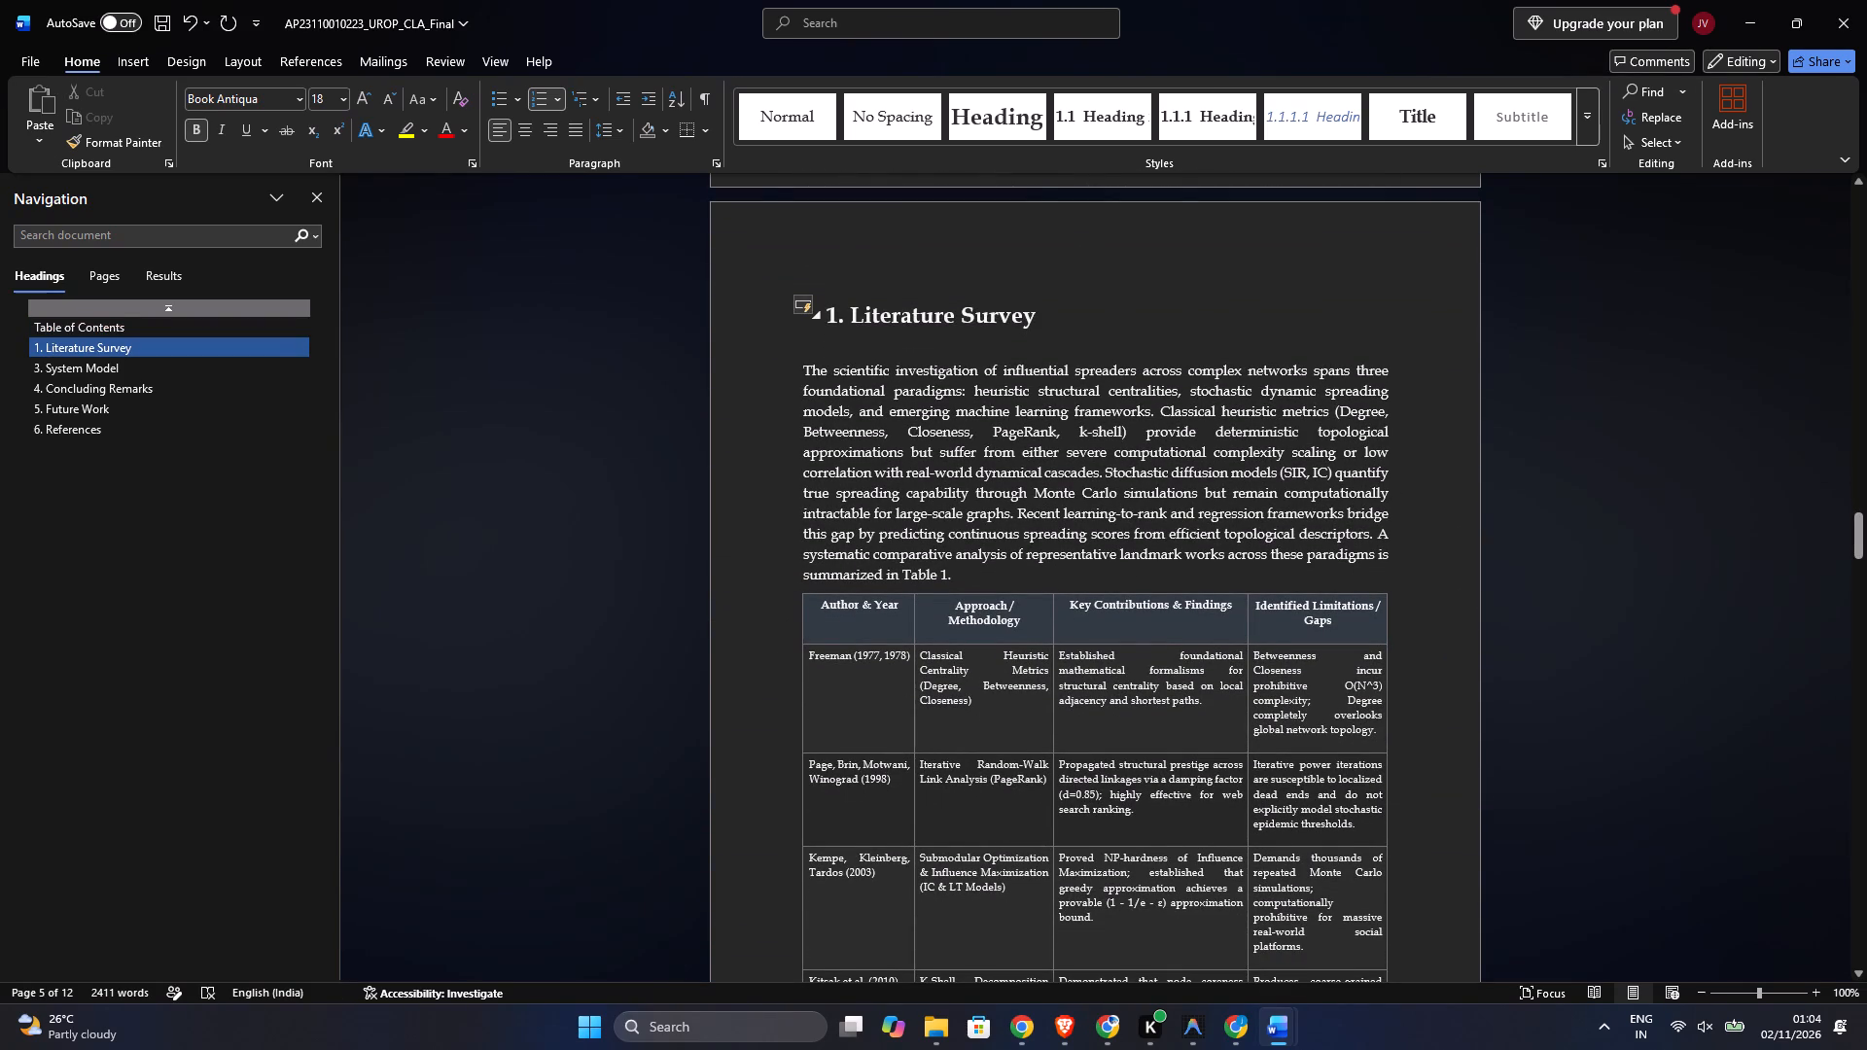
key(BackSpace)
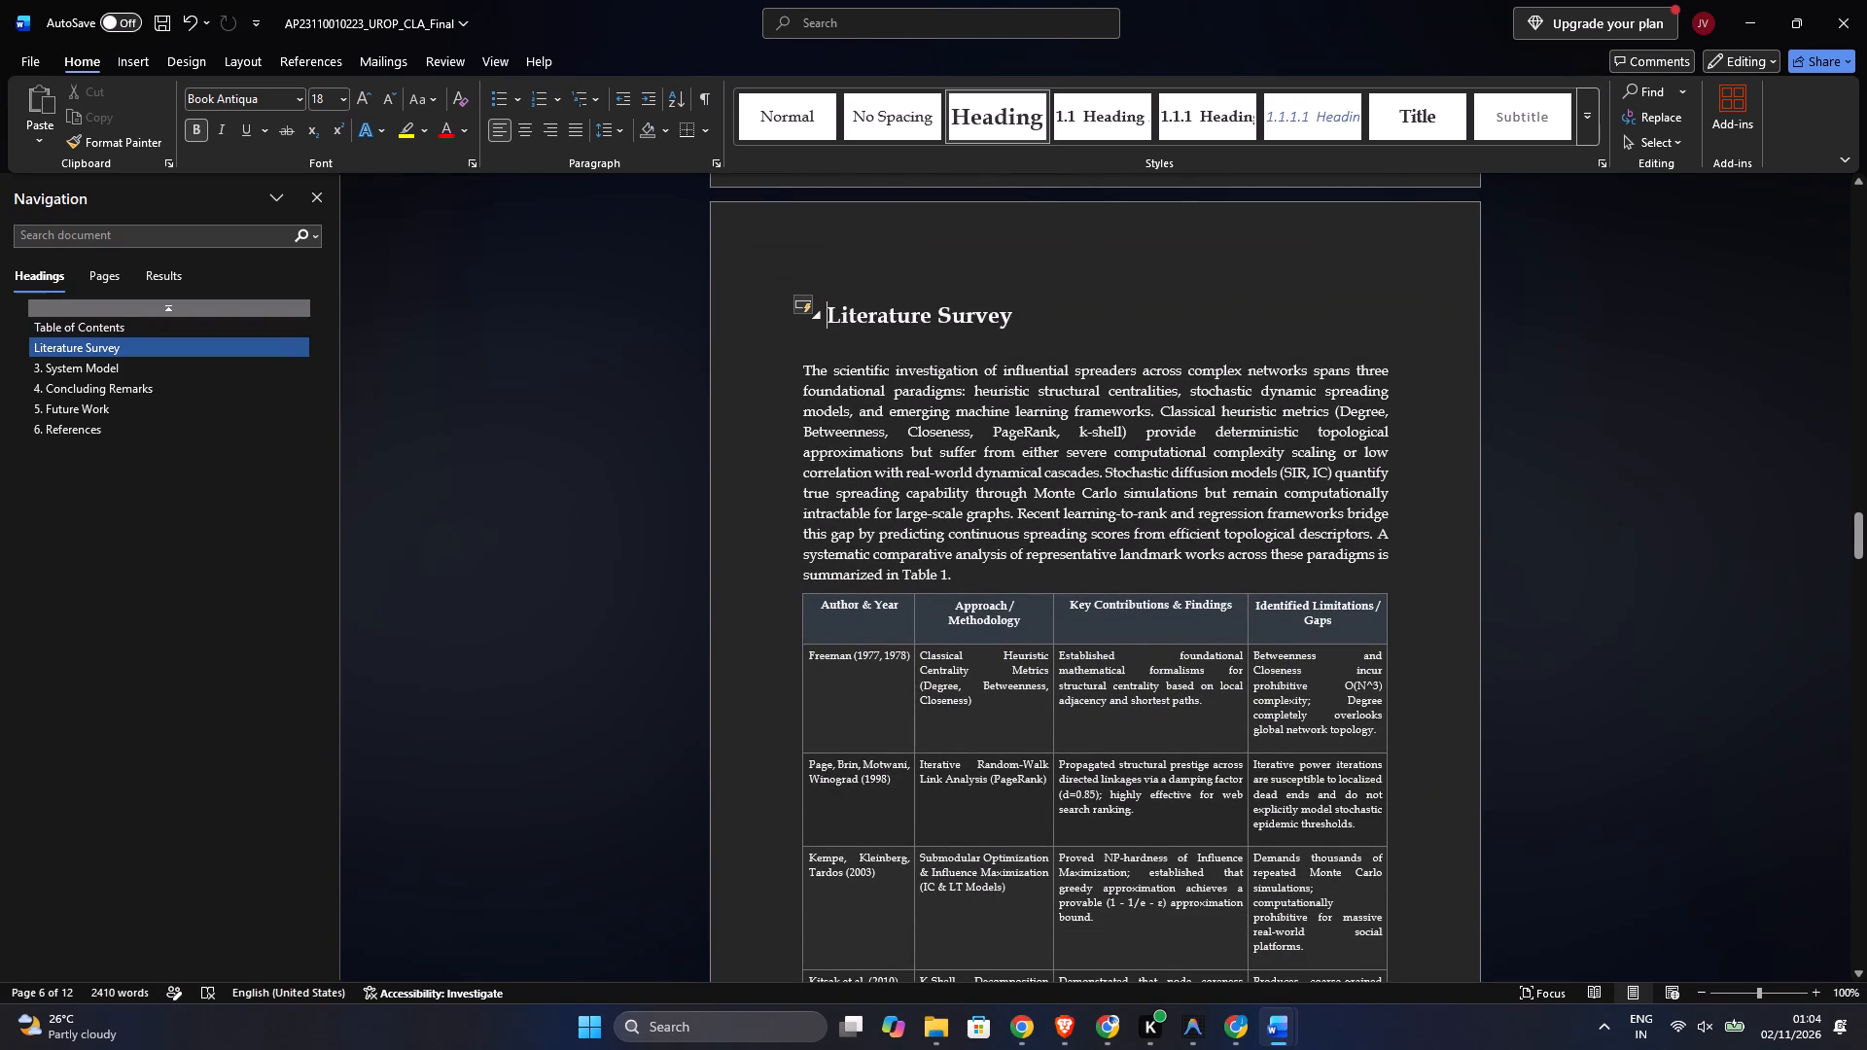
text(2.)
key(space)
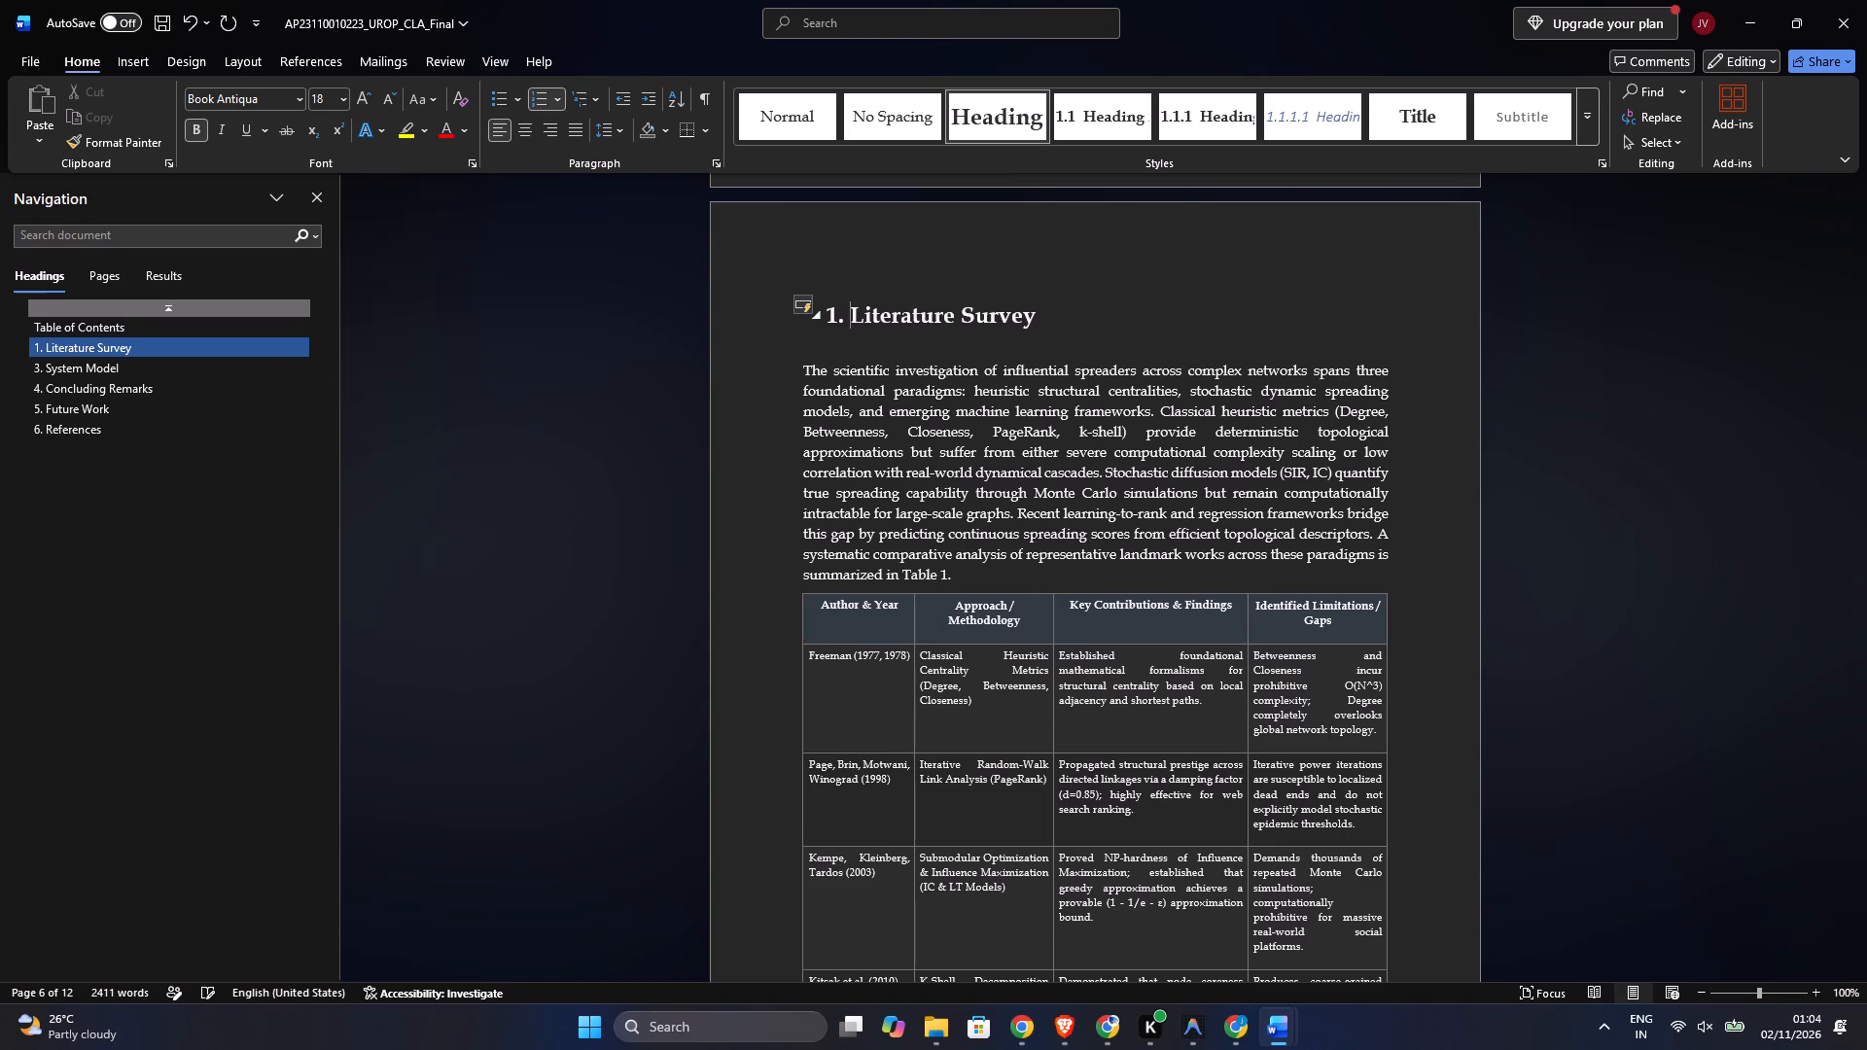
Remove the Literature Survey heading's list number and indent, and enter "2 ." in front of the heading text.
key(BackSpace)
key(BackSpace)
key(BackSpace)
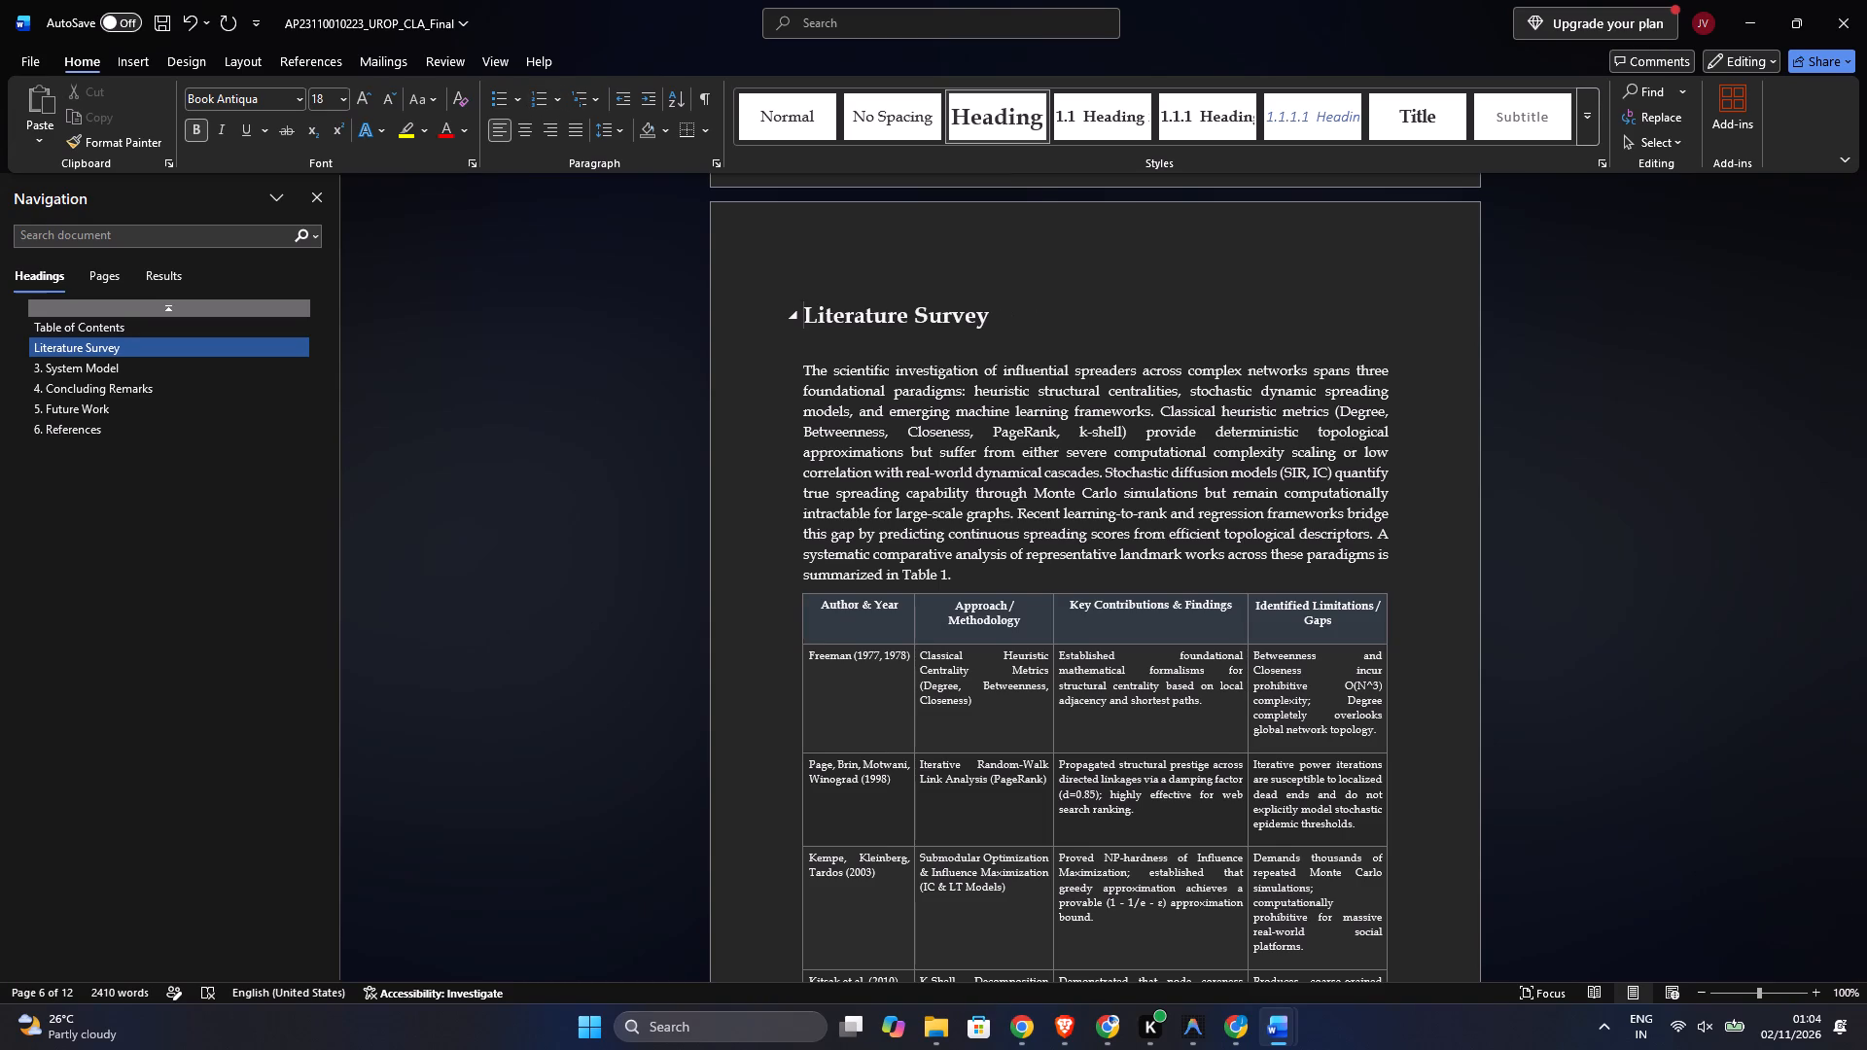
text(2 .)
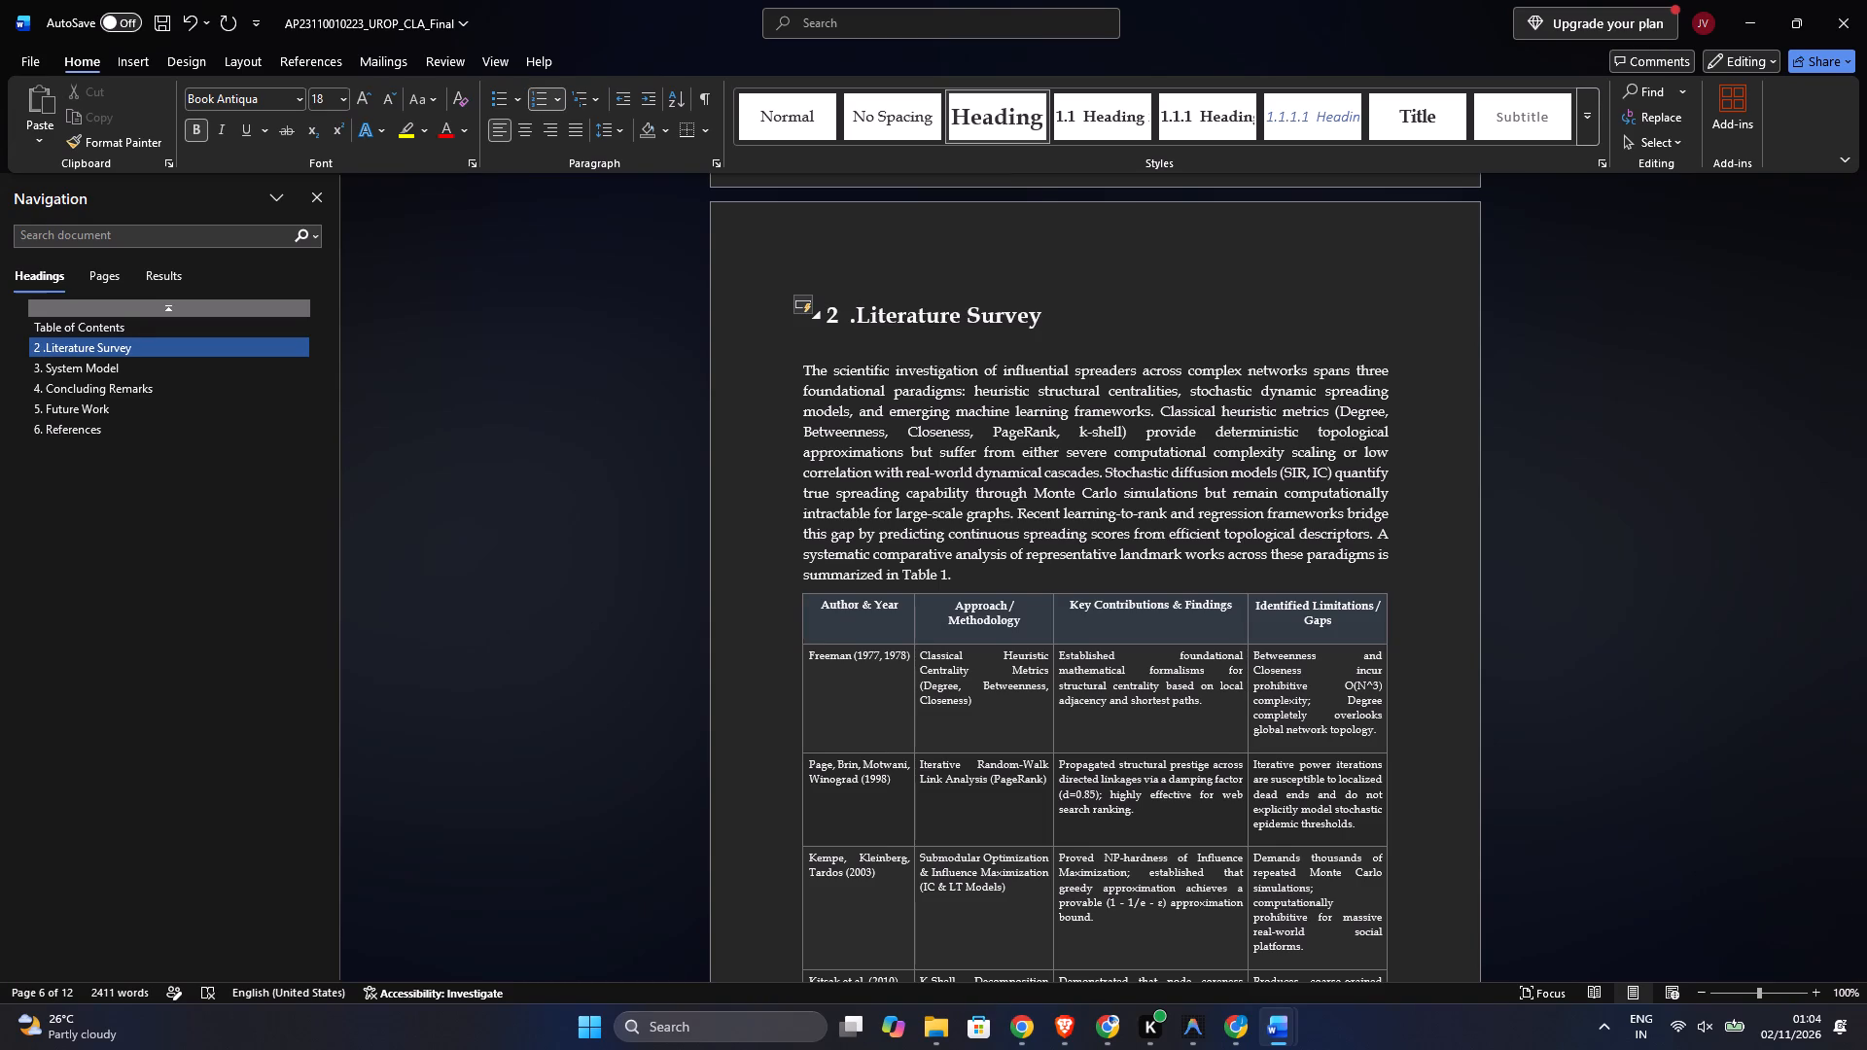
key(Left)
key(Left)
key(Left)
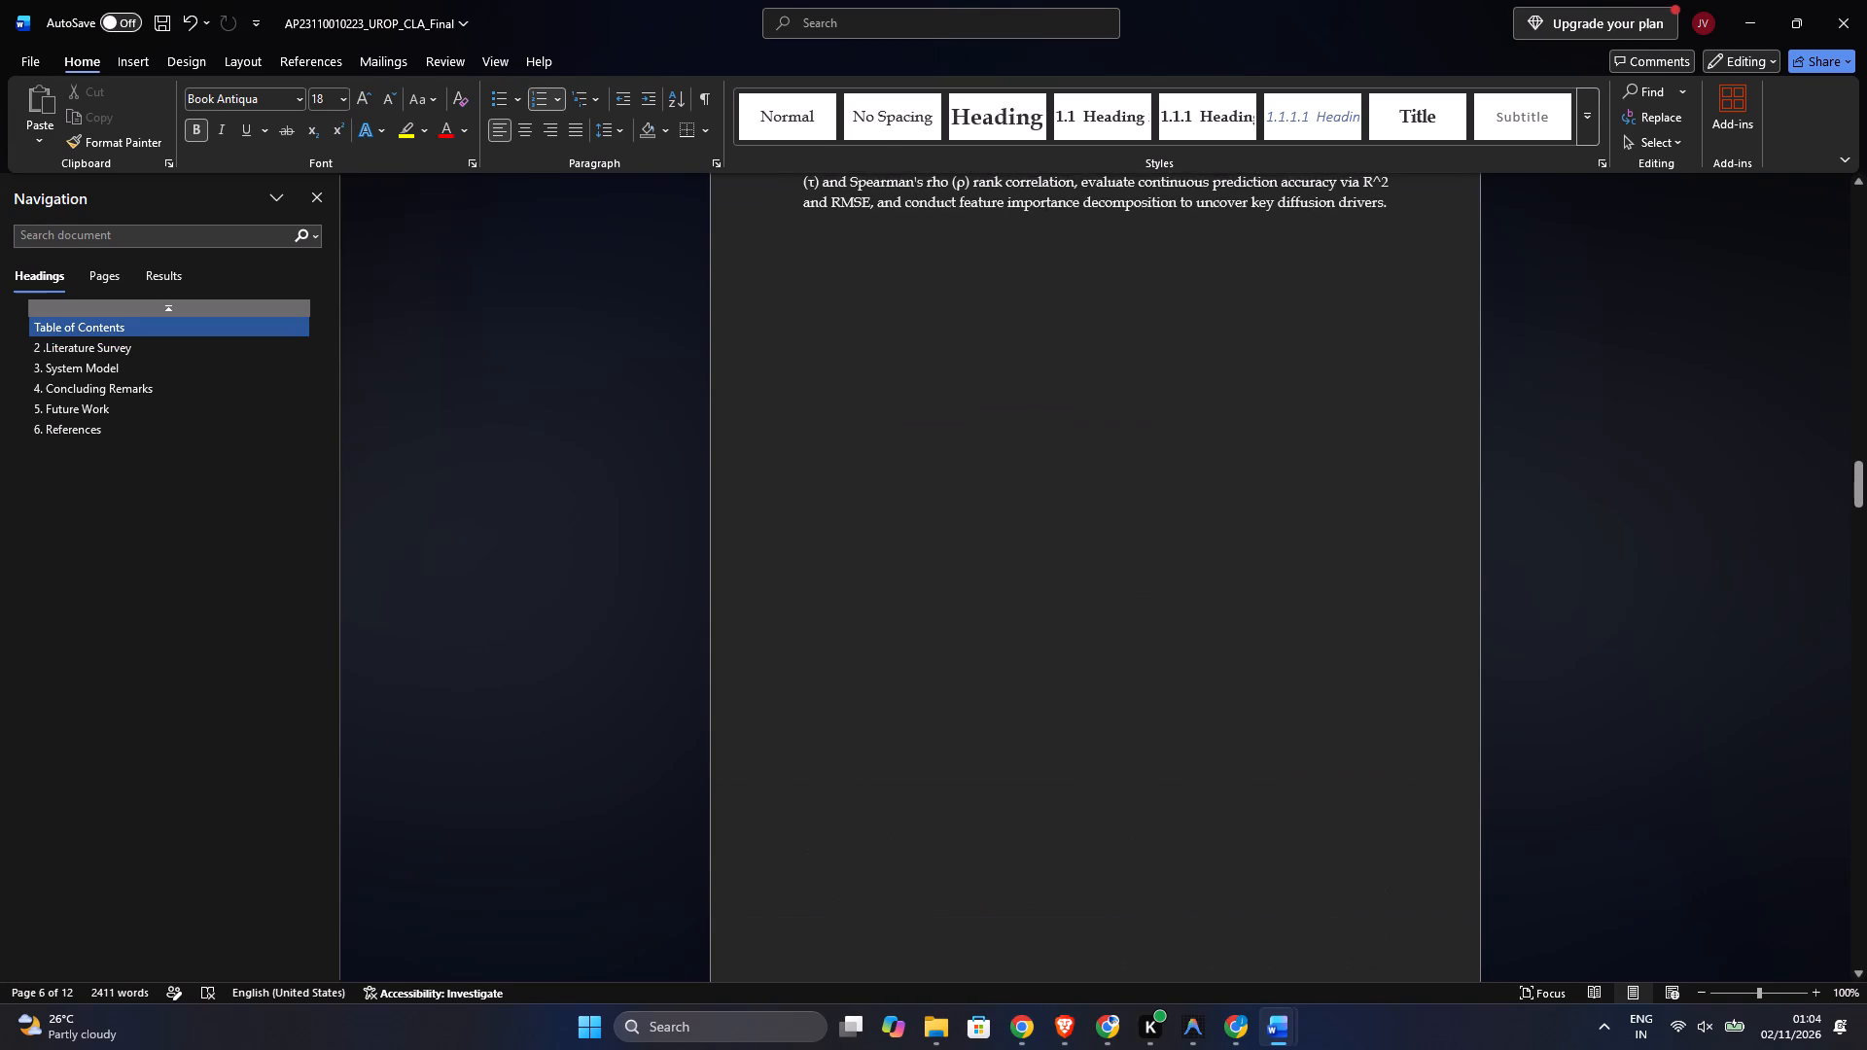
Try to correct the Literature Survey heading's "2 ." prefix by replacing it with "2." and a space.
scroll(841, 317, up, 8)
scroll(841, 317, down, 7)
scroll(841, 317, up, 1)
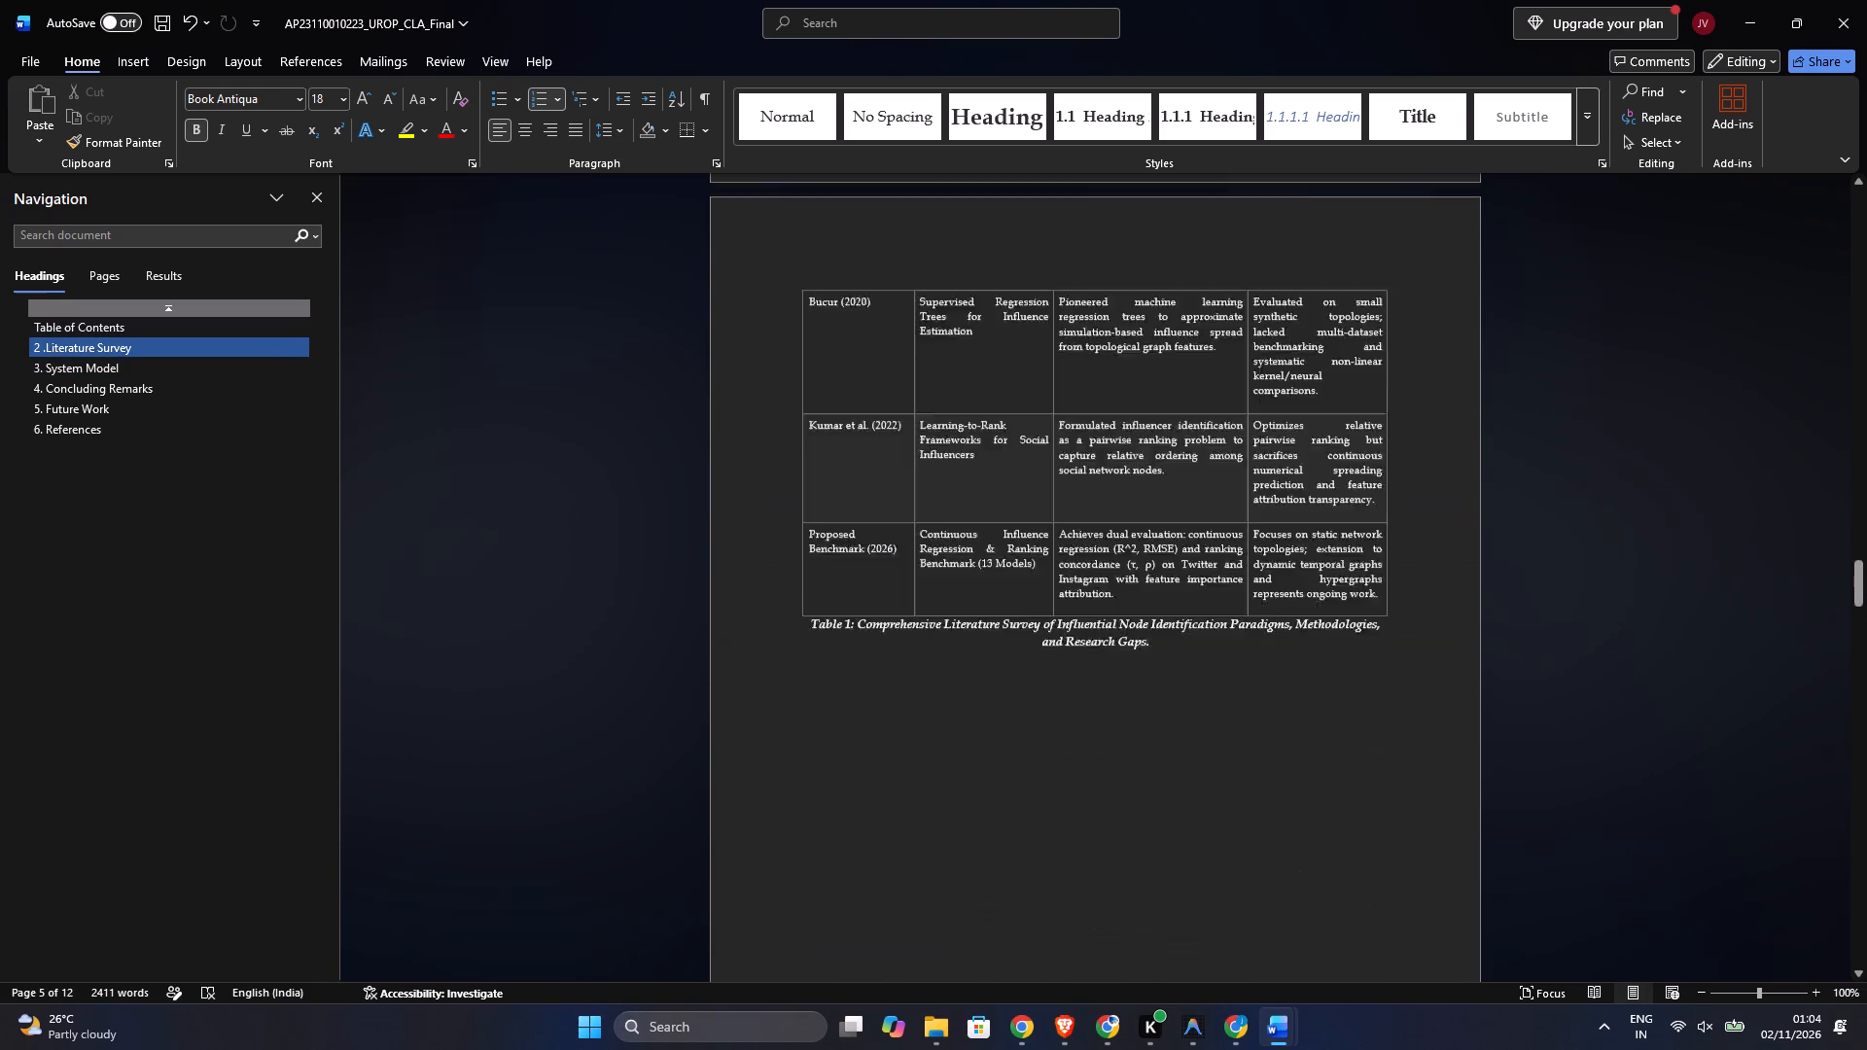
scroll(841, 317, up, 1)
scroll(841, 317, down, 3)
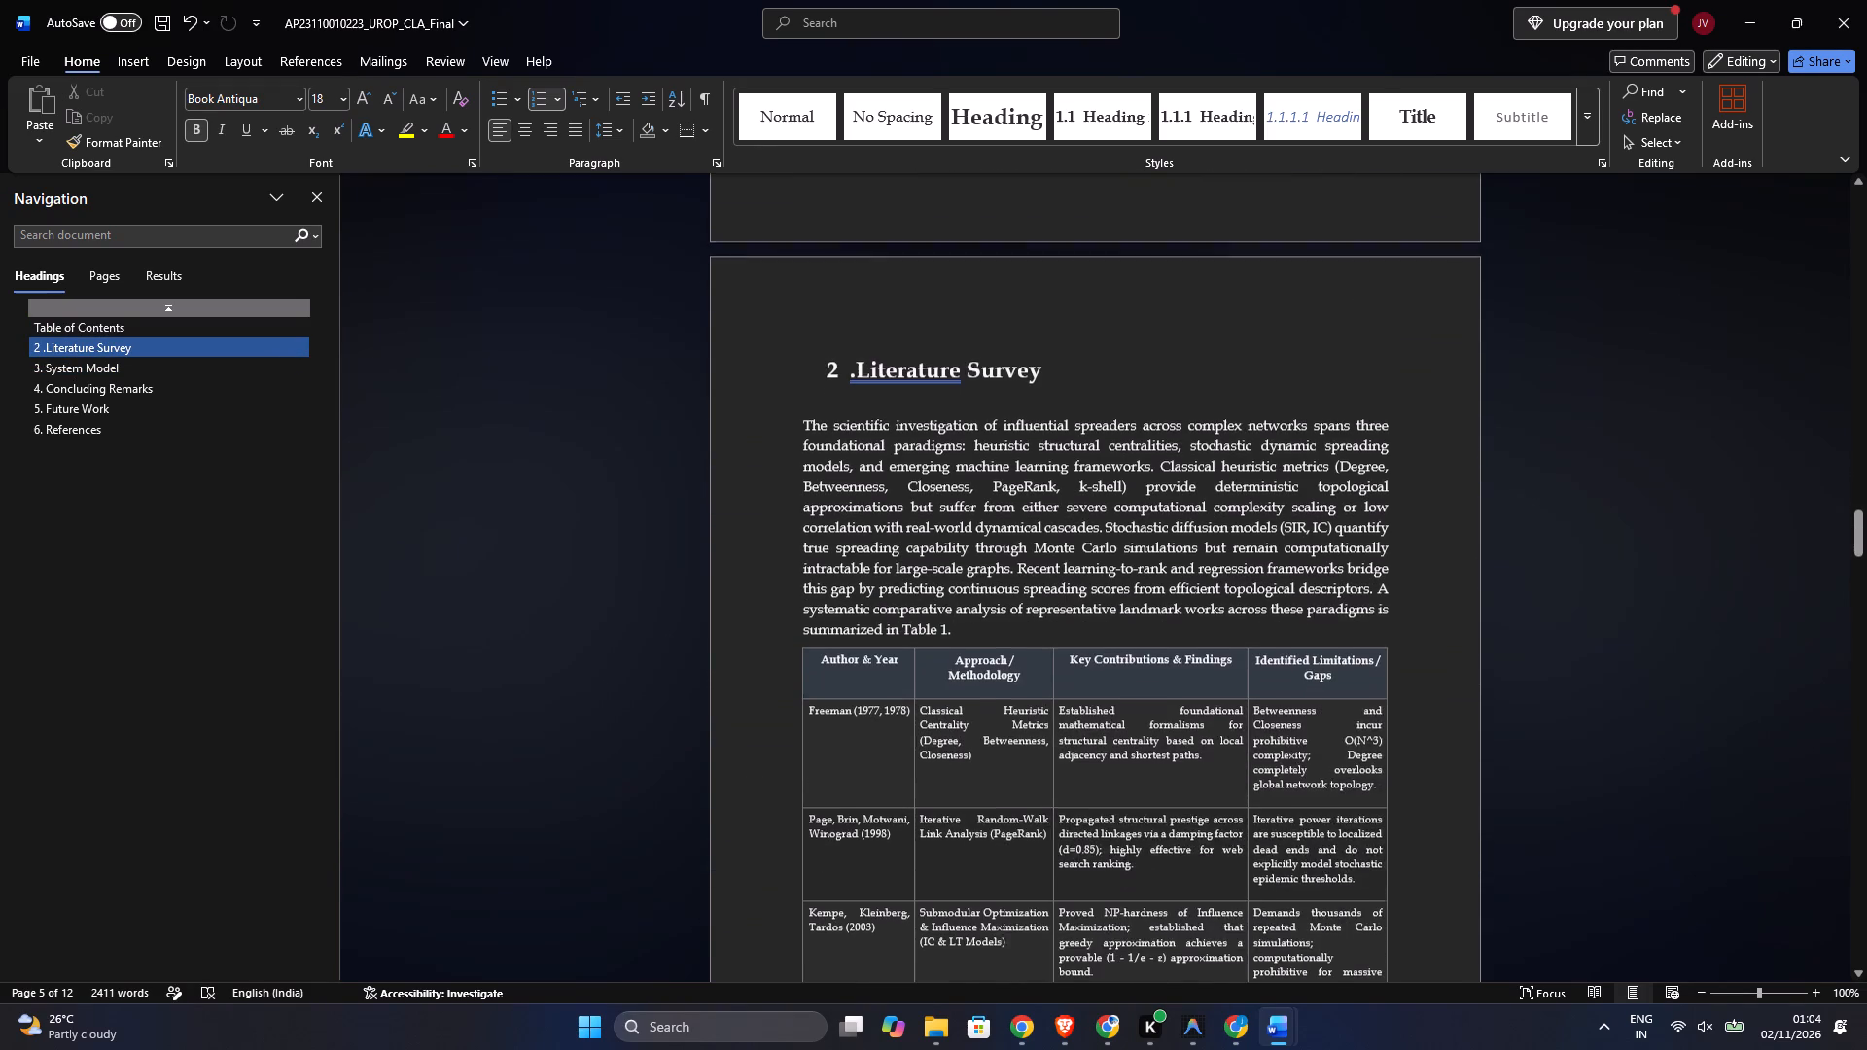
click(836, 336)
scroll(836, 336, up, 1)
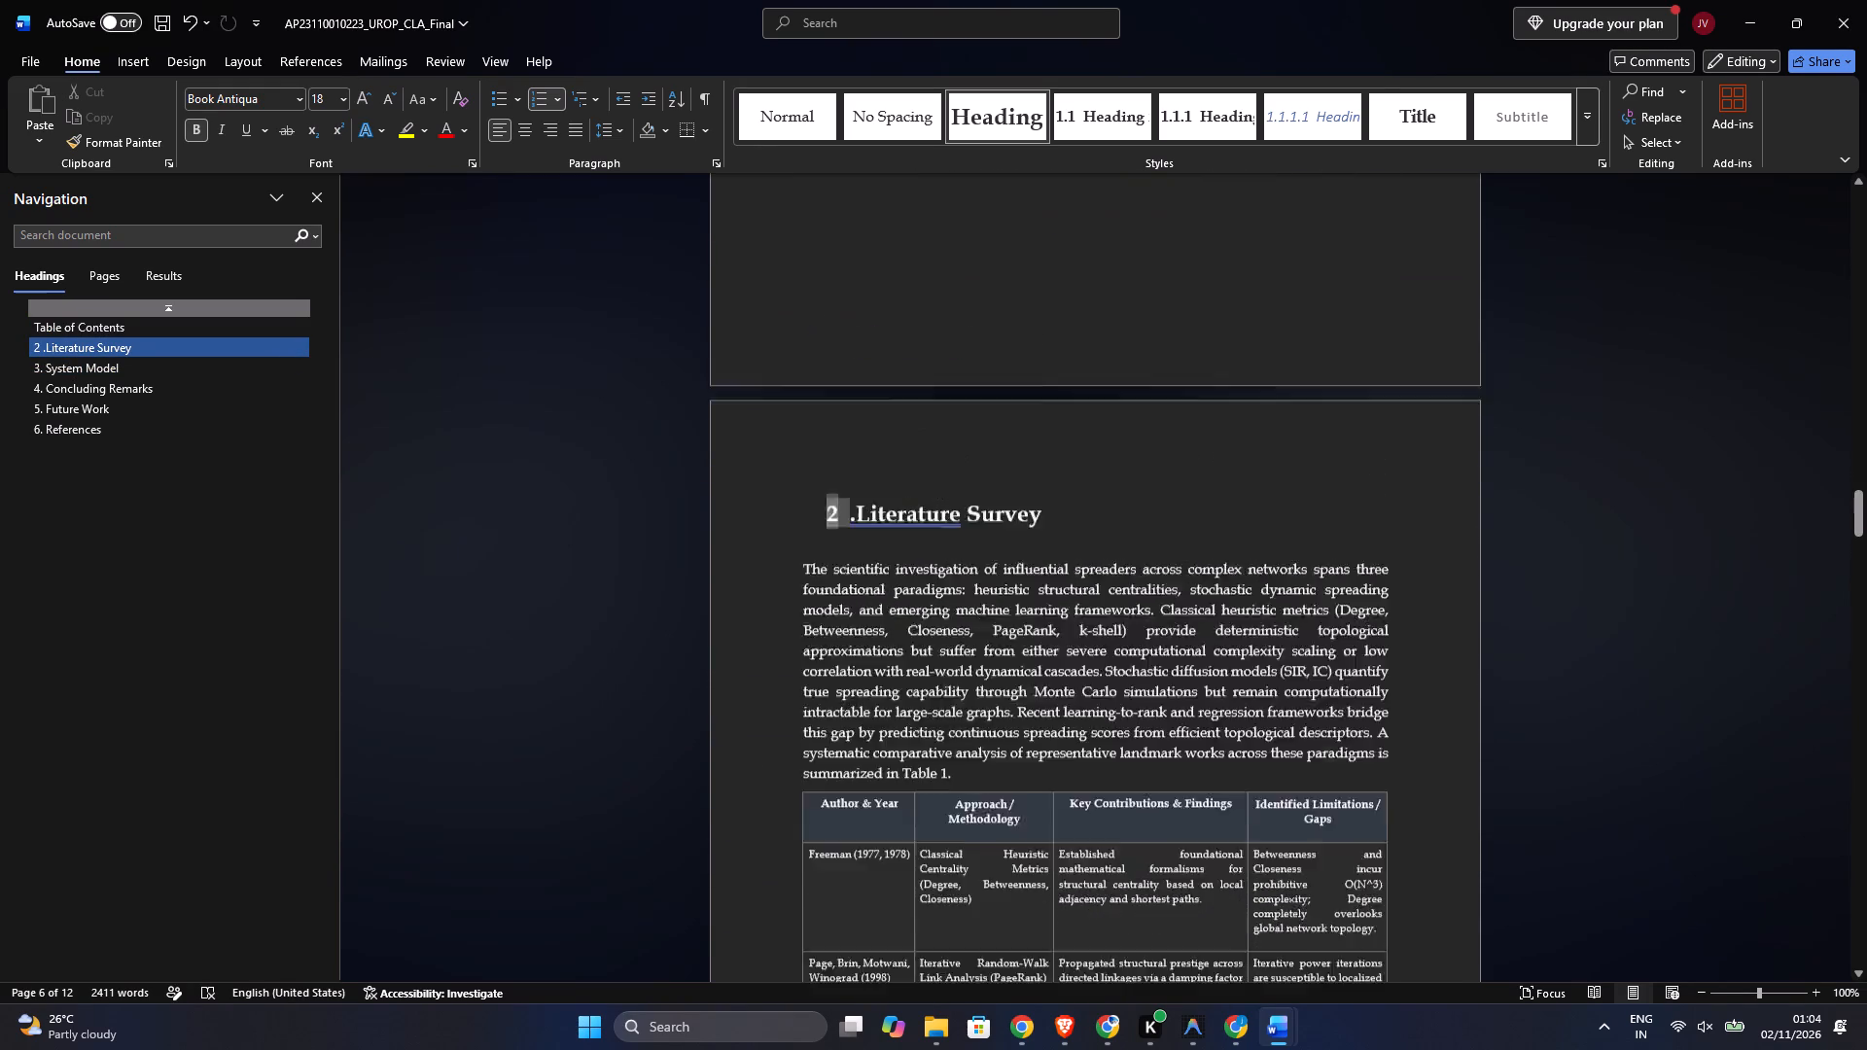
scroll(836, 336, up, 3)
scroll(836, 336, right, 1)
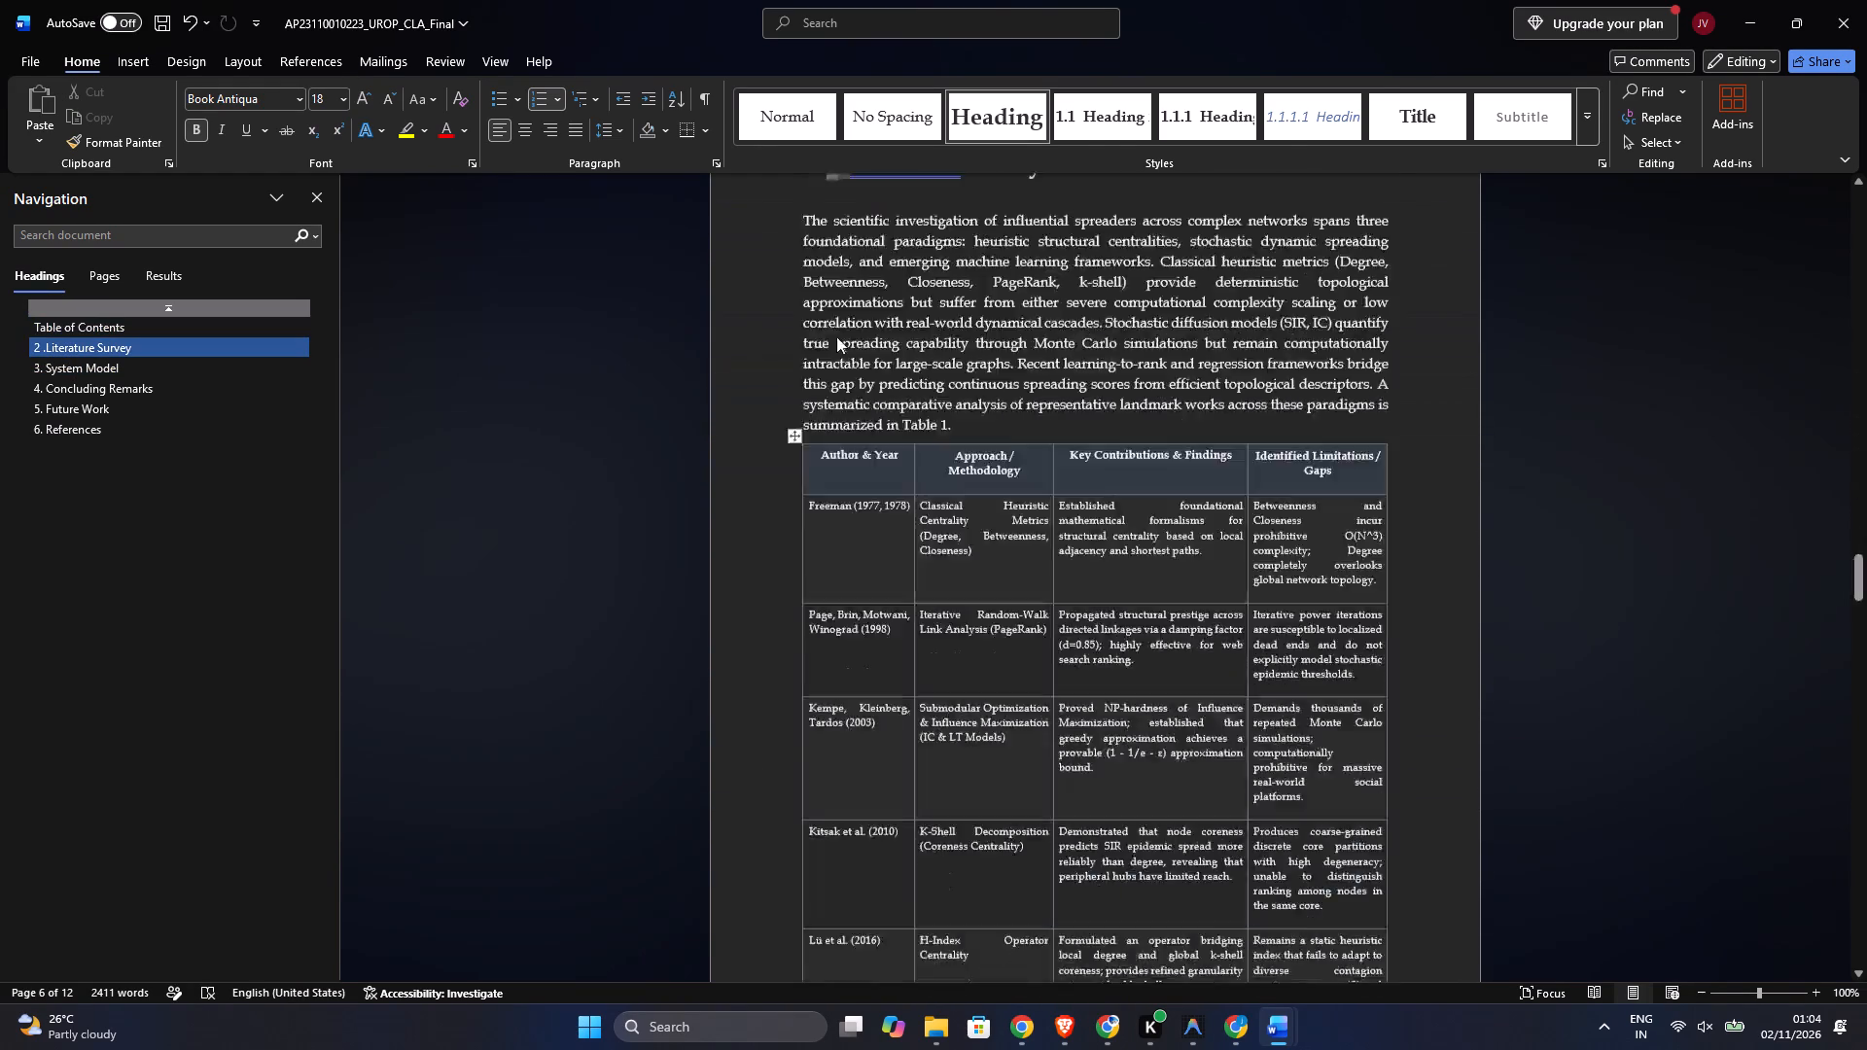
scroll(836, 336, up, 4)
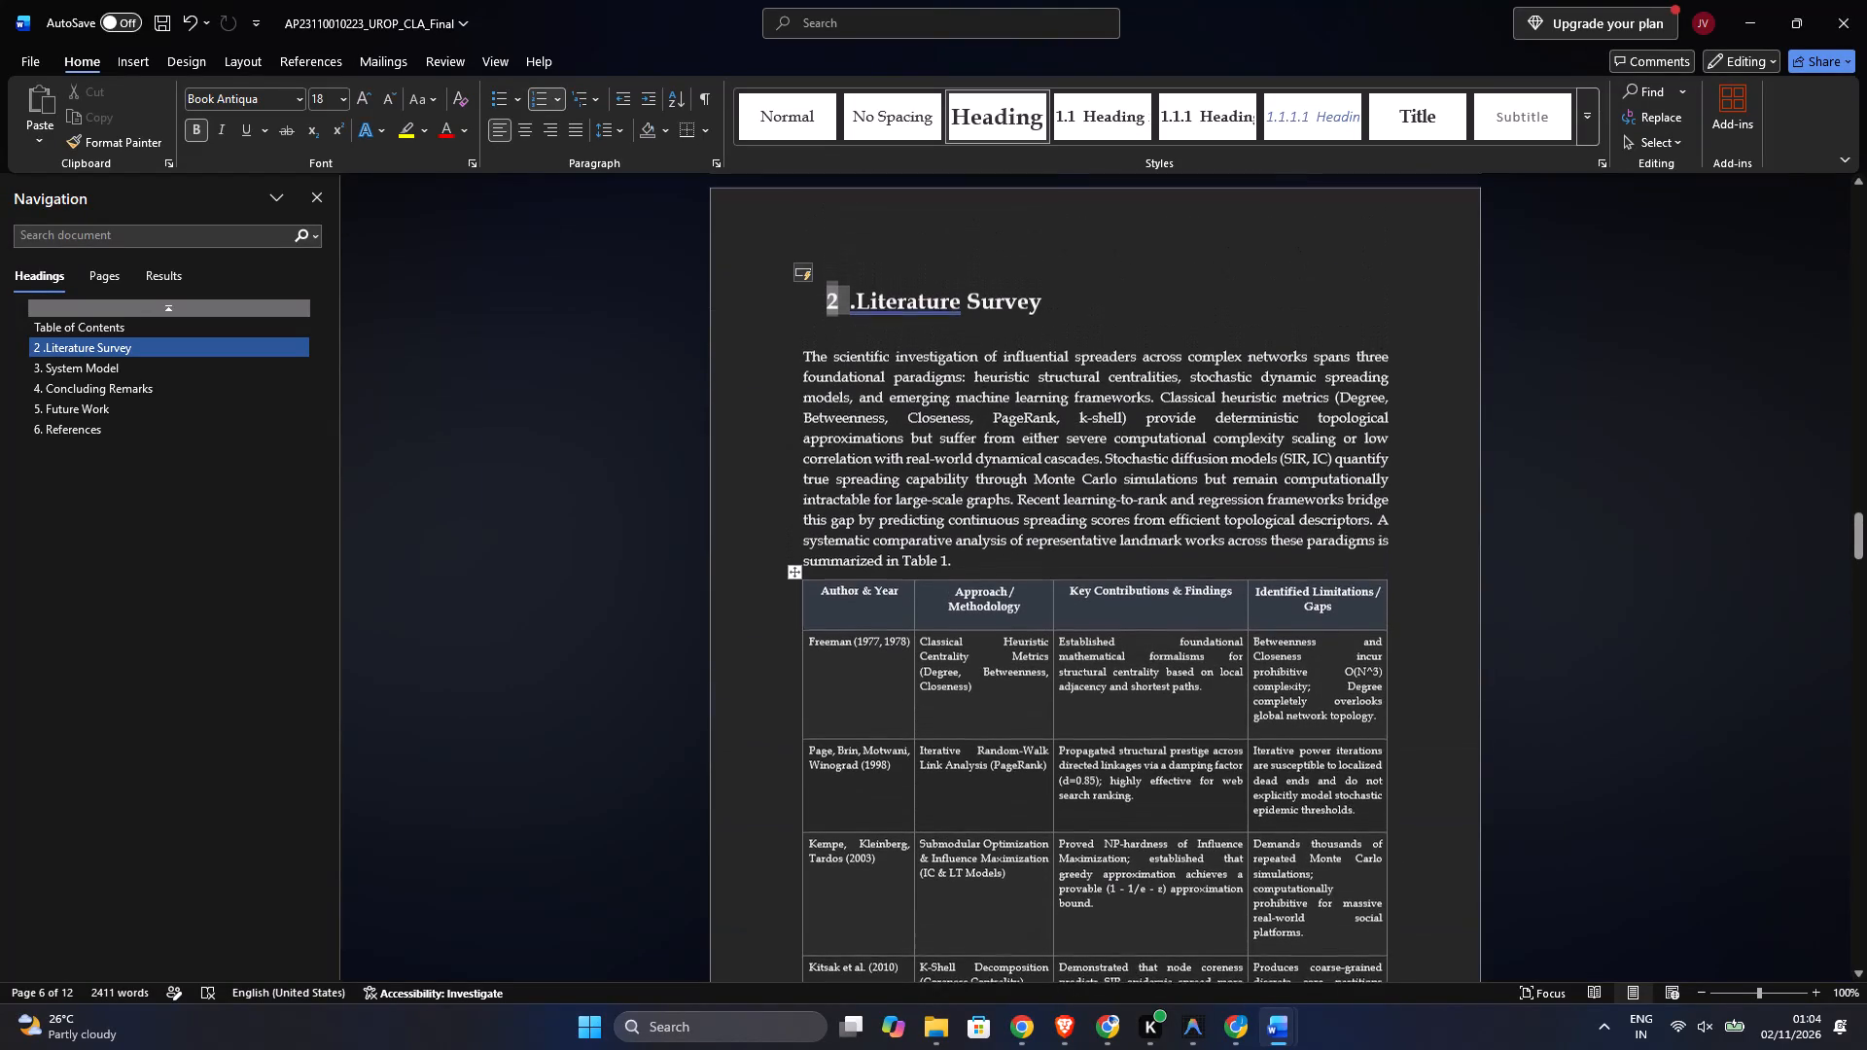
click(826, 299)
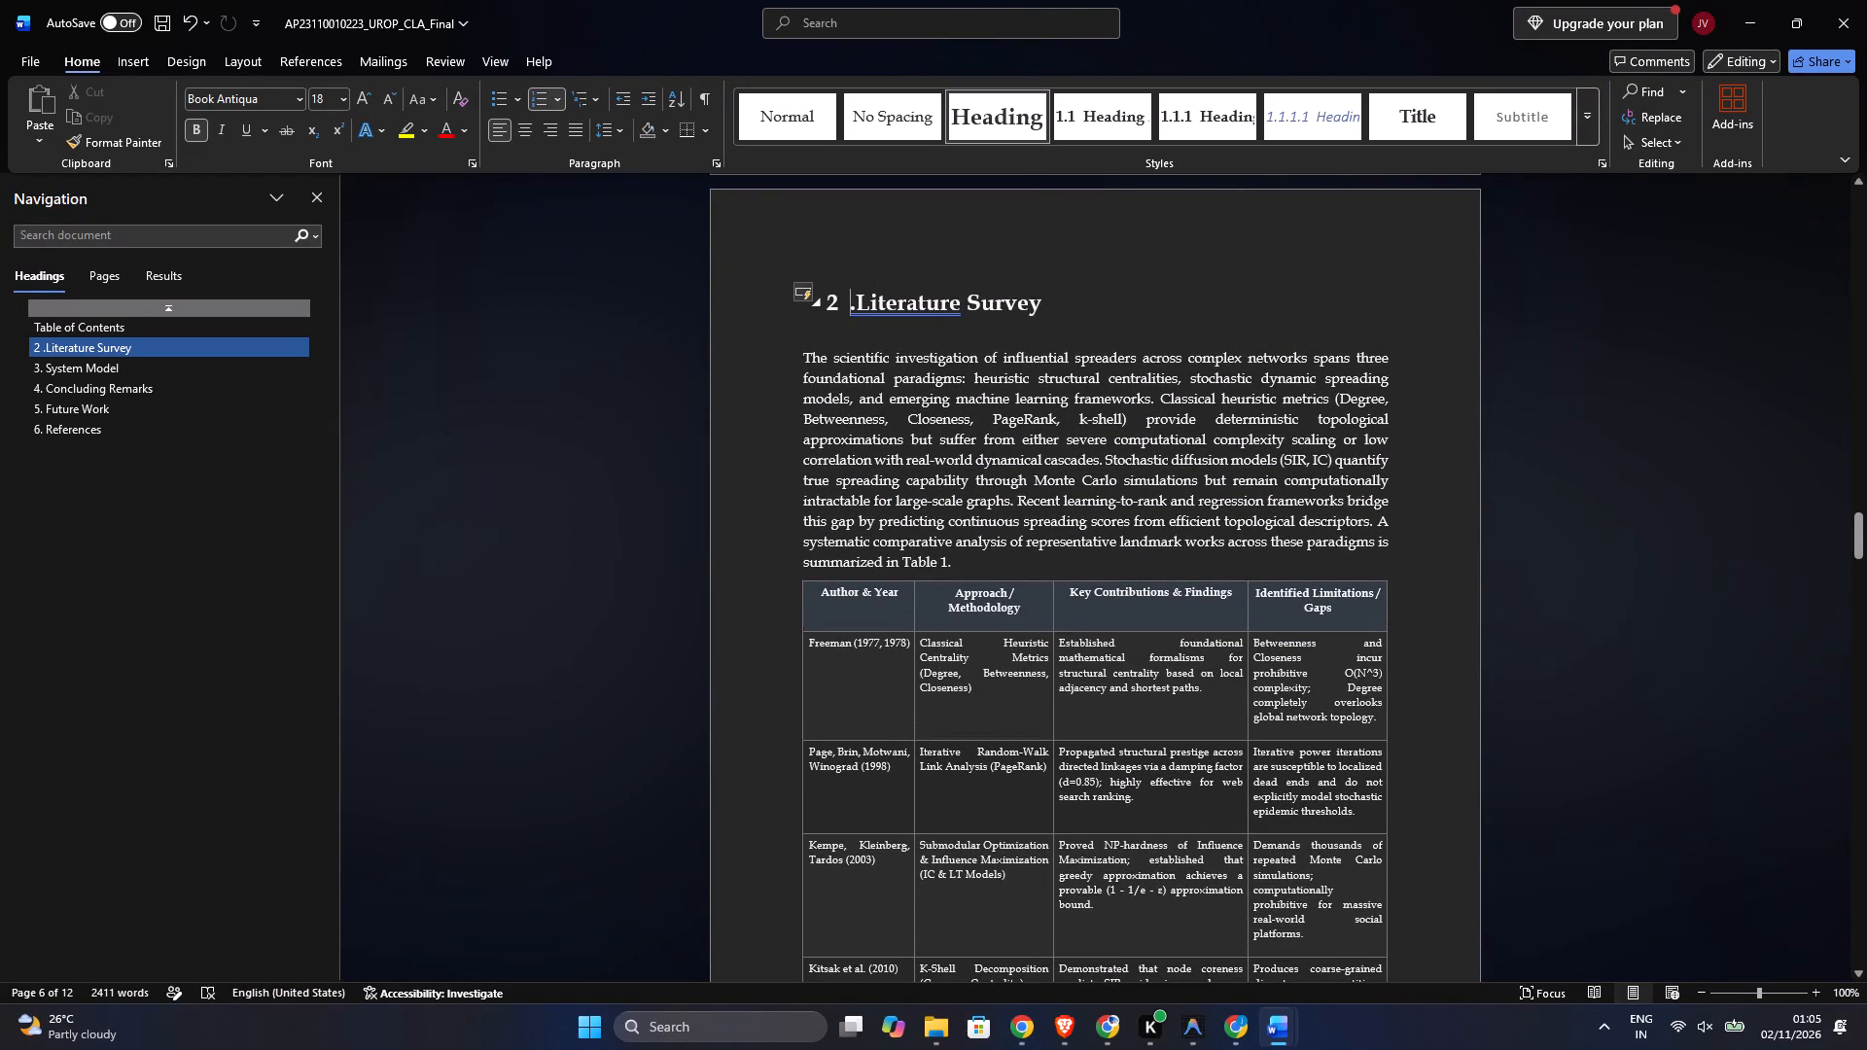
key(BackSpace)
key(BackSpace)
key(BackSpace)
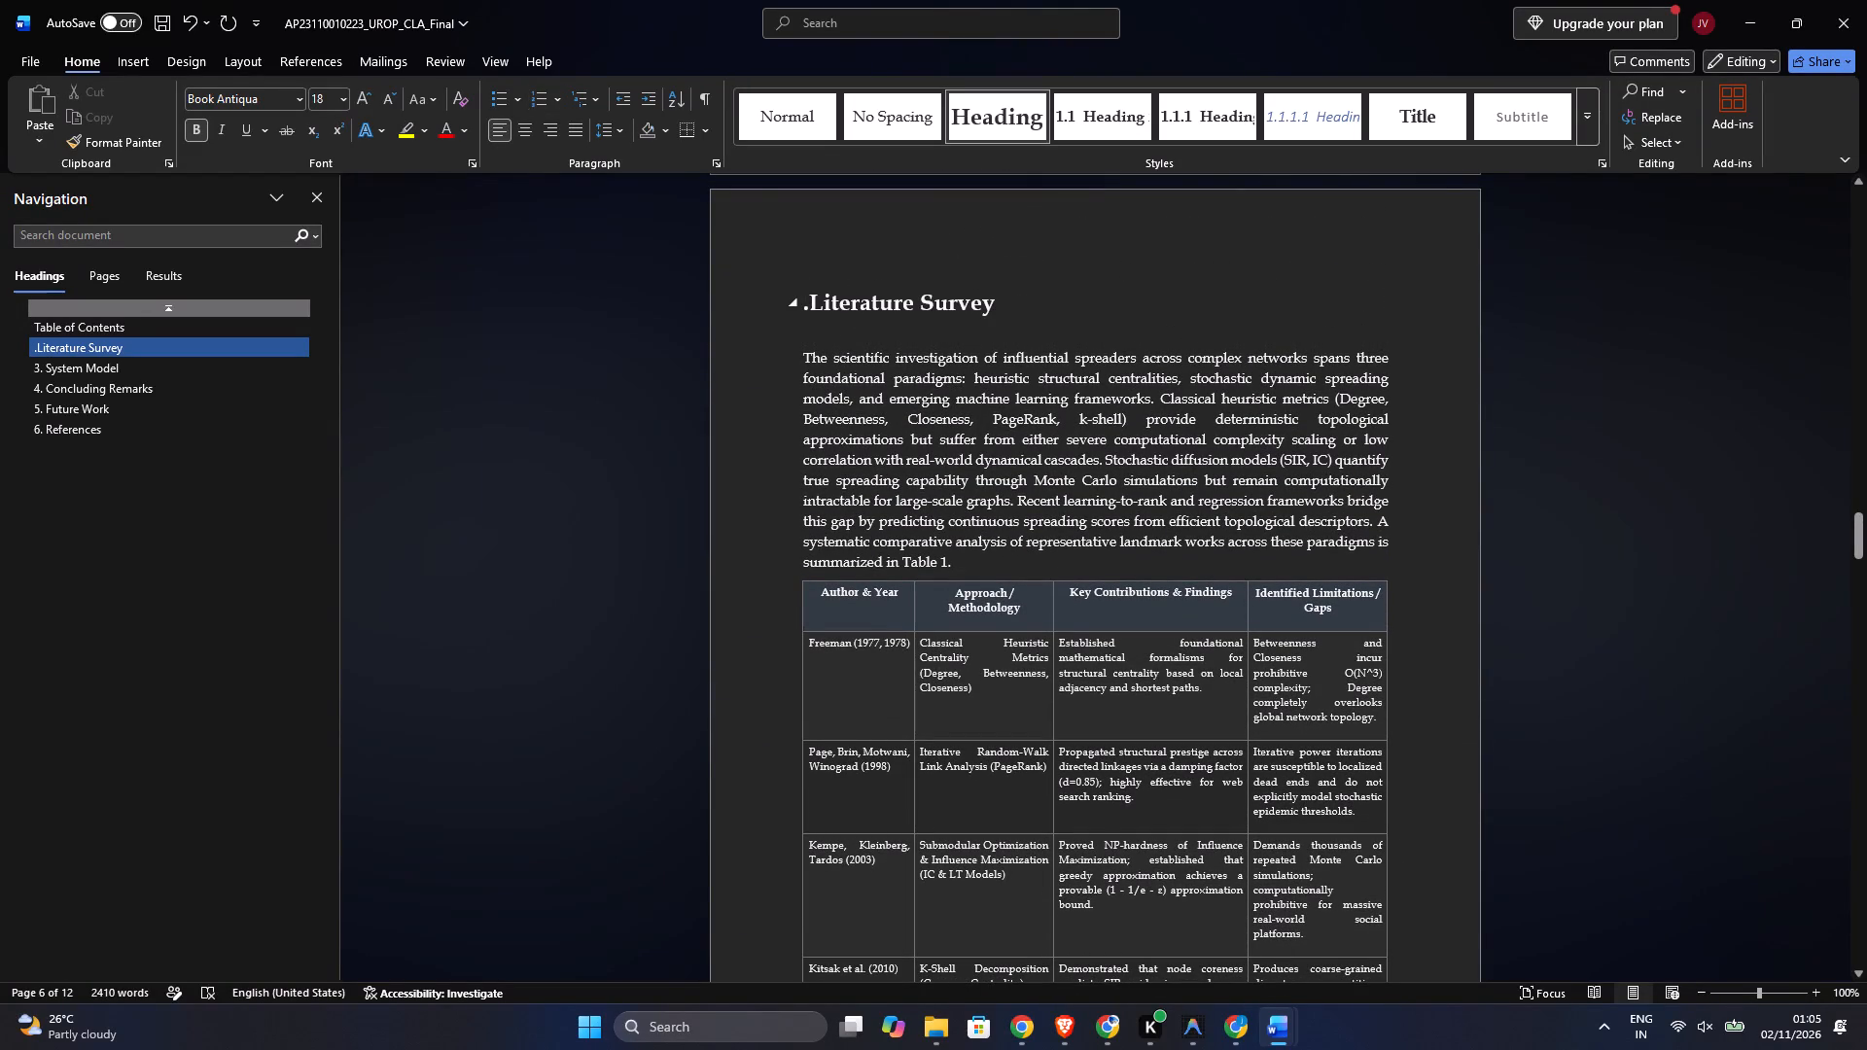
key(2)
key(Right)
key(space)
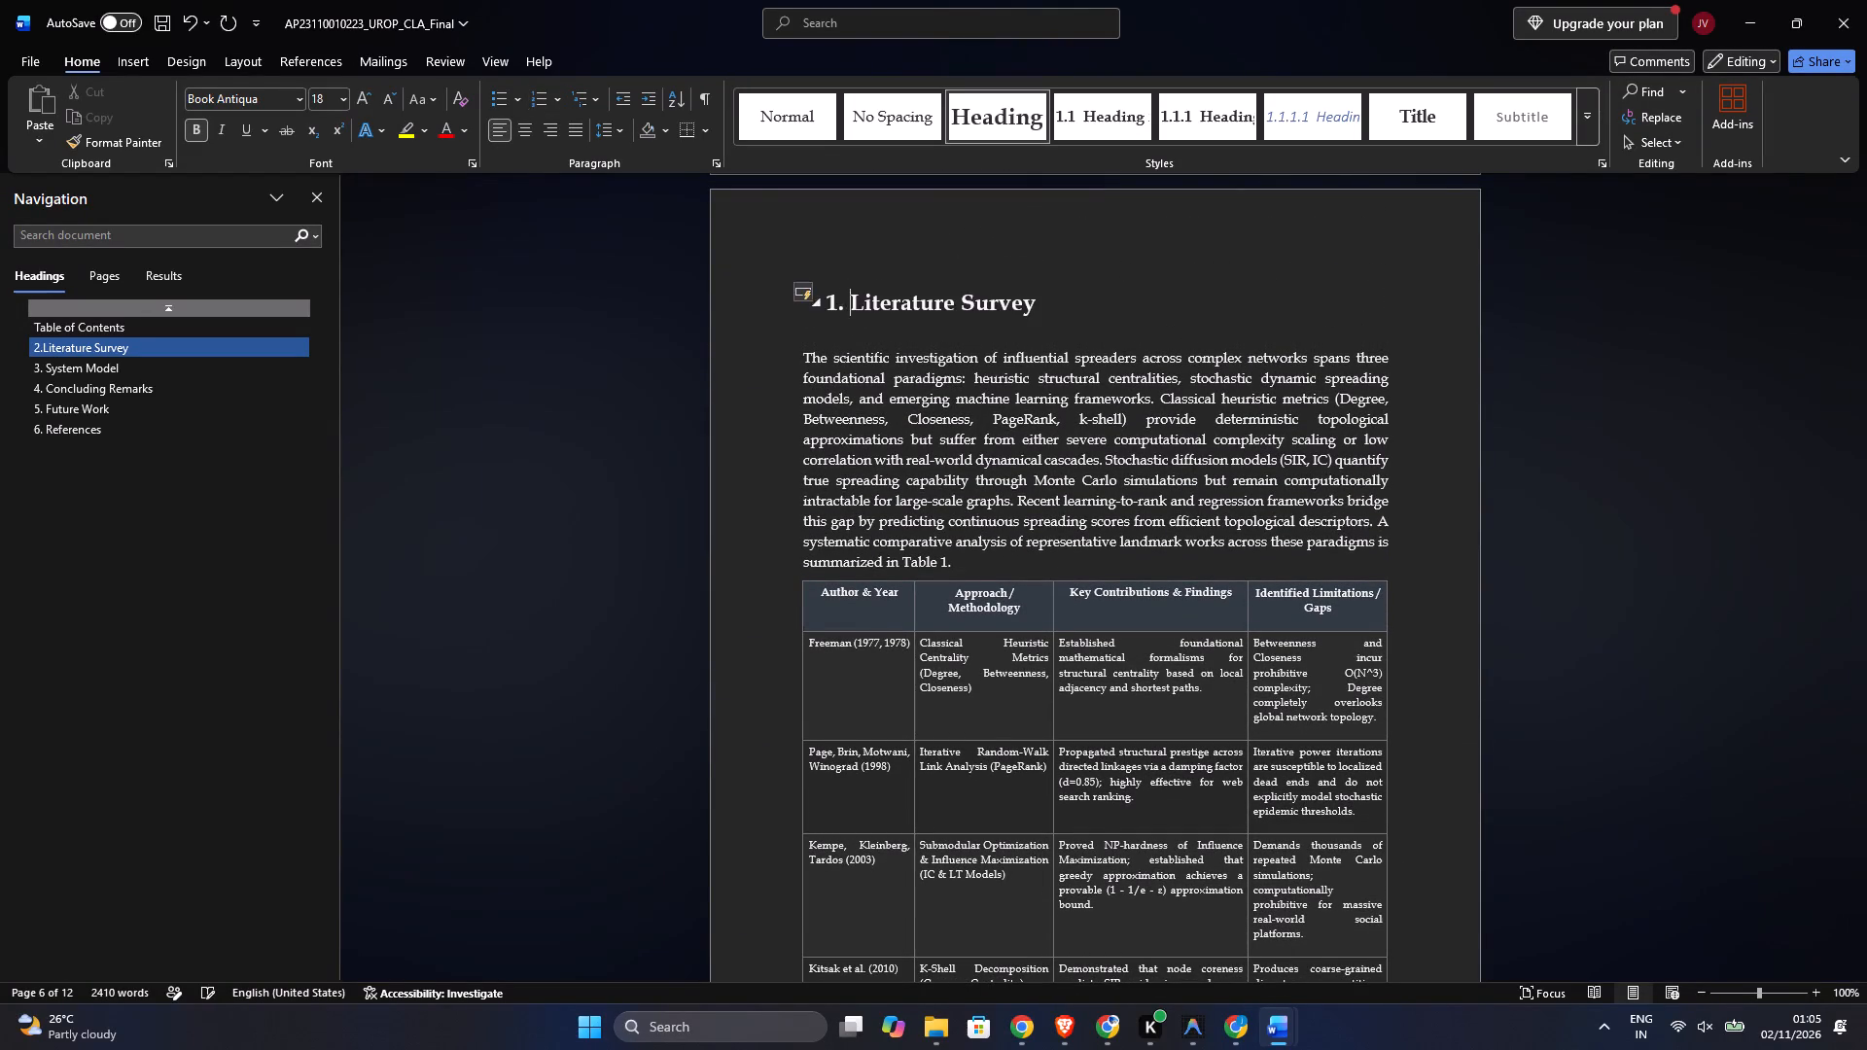
Remove the list number and indent from the Literature Survey heading and enter "2." directly before its text.
scroll(826, 299, up, 9)
scroll(826, 299, down, 2)
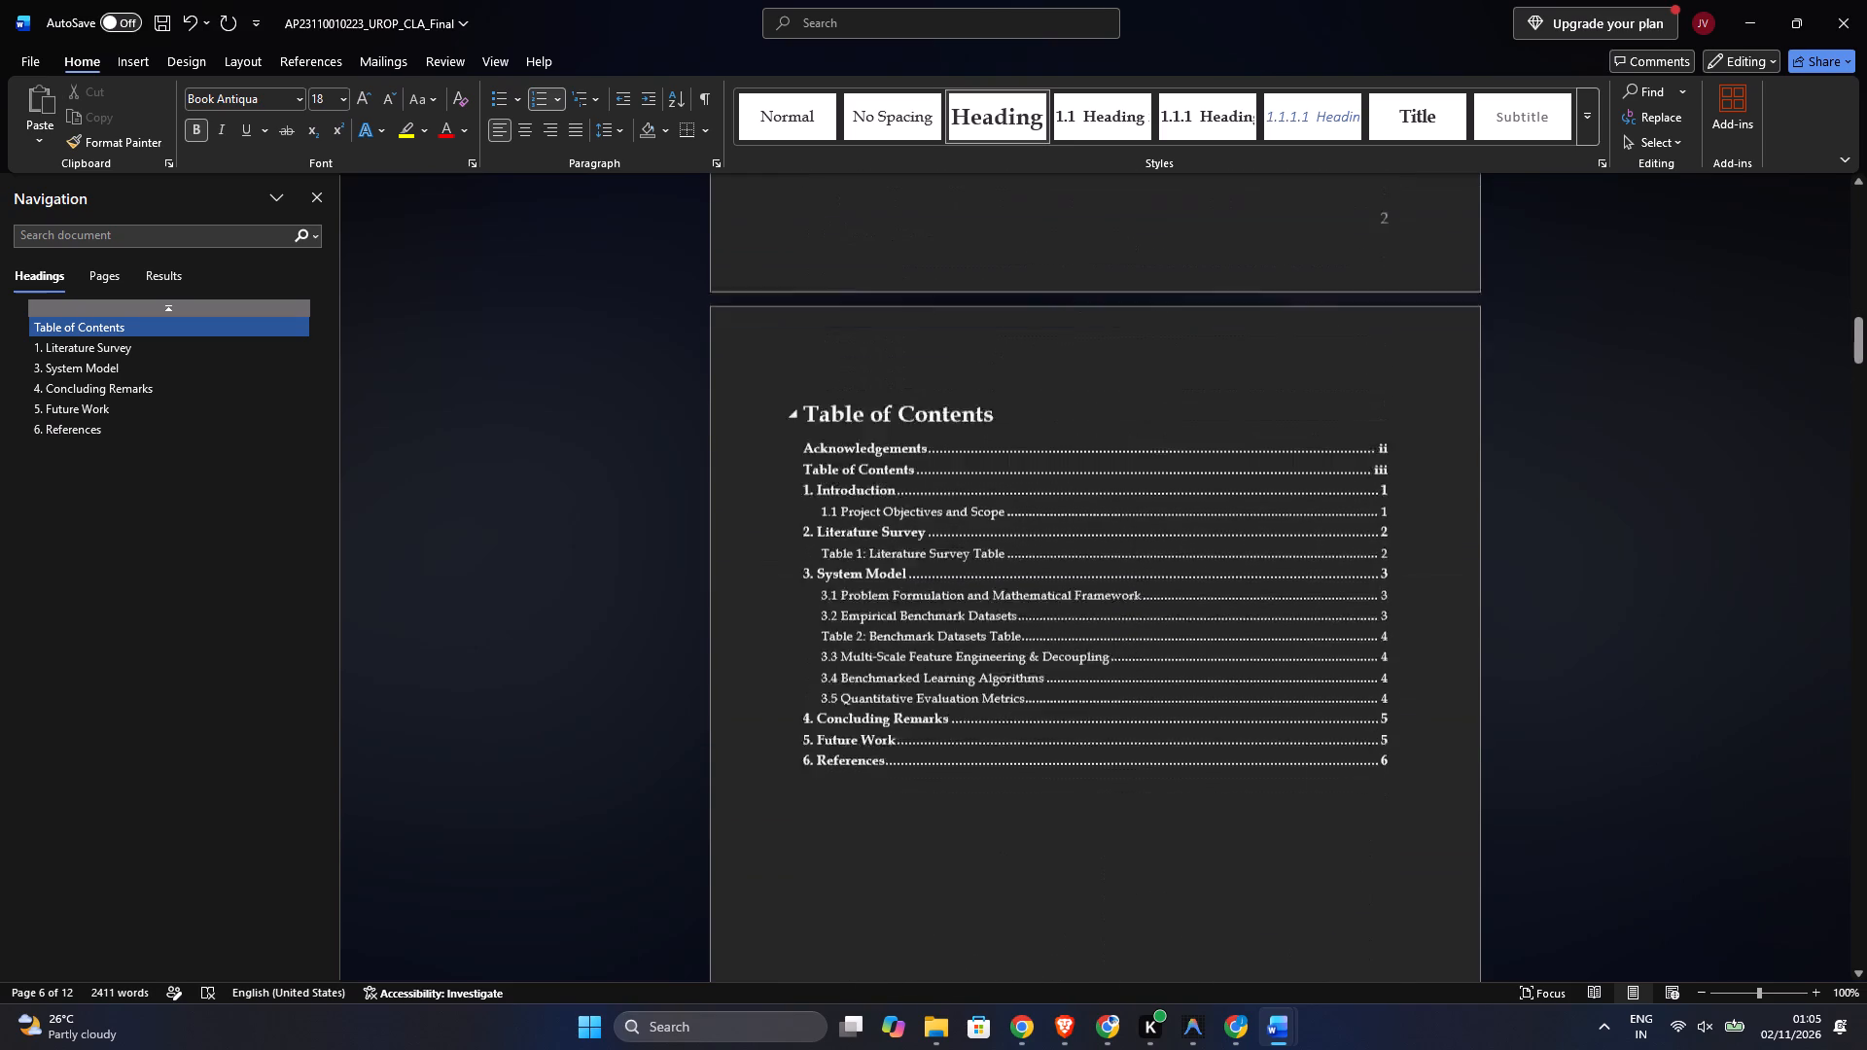
scroll(826, 299, down, 10)
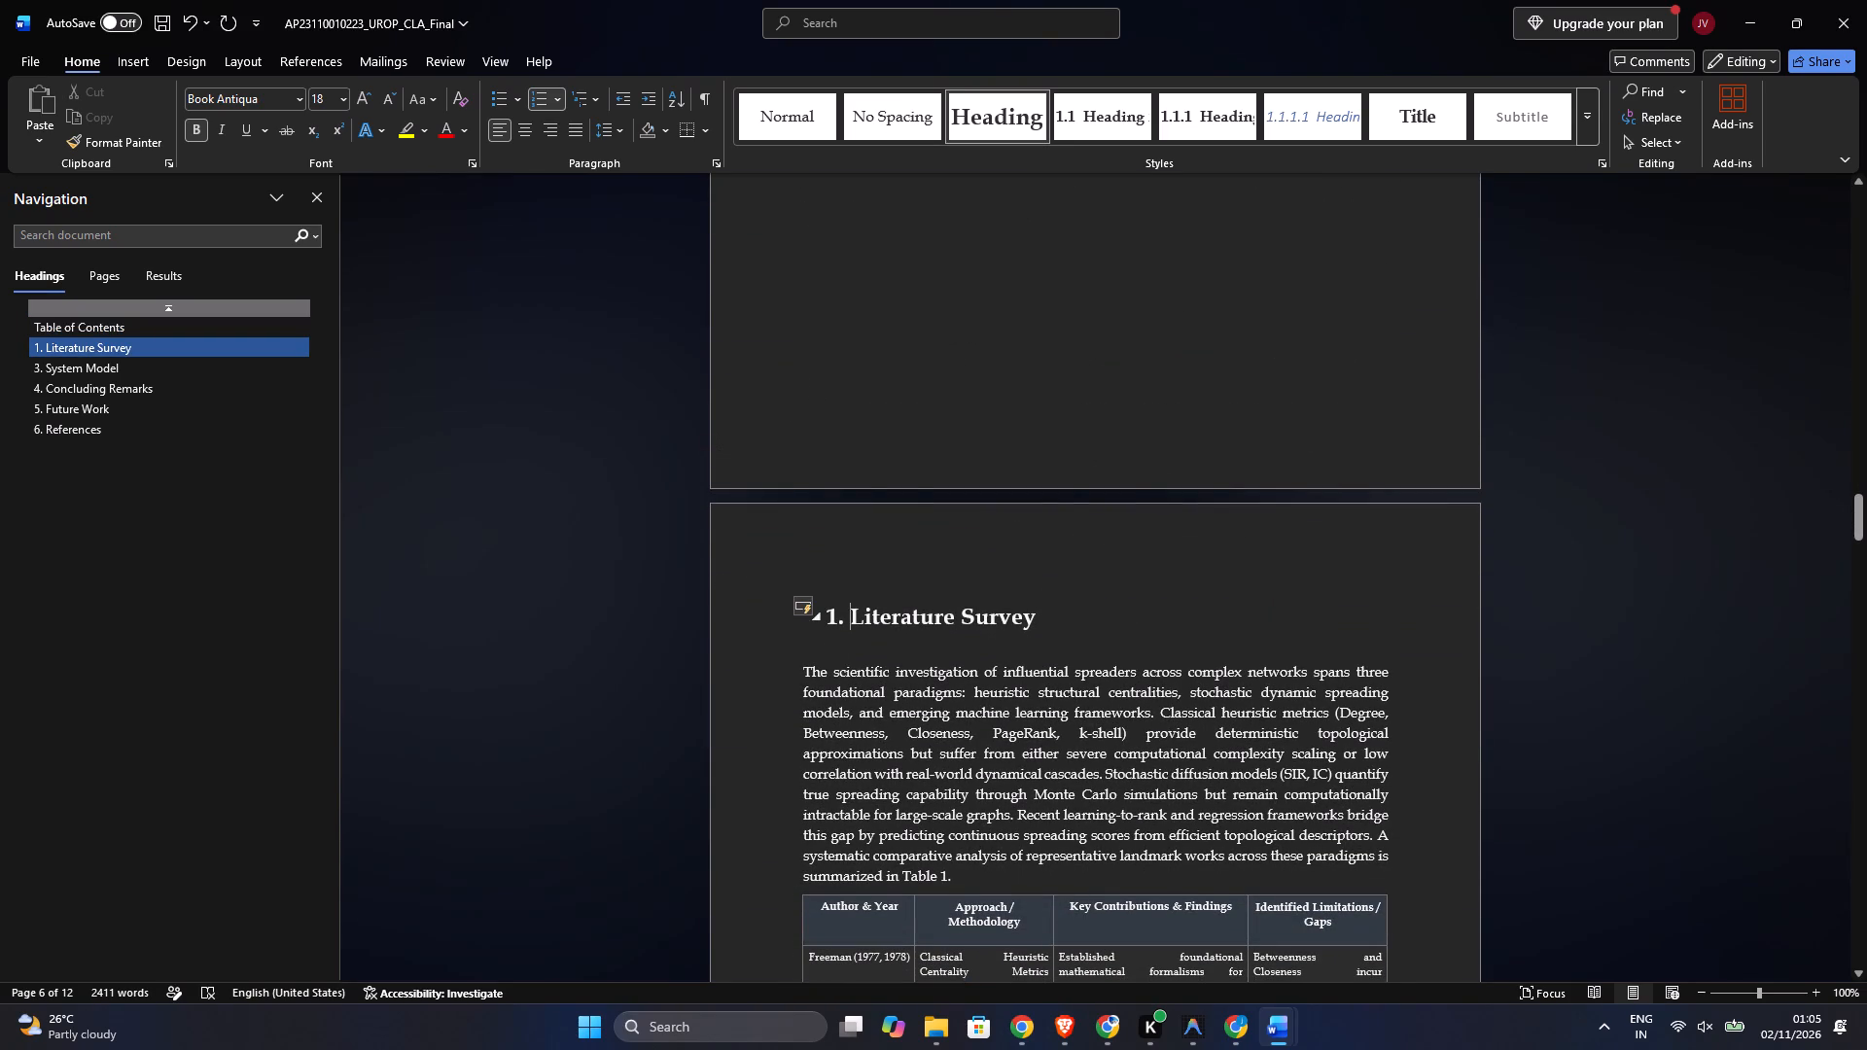
click(835, 616)
key(BackSpace)
key(BackSpace)
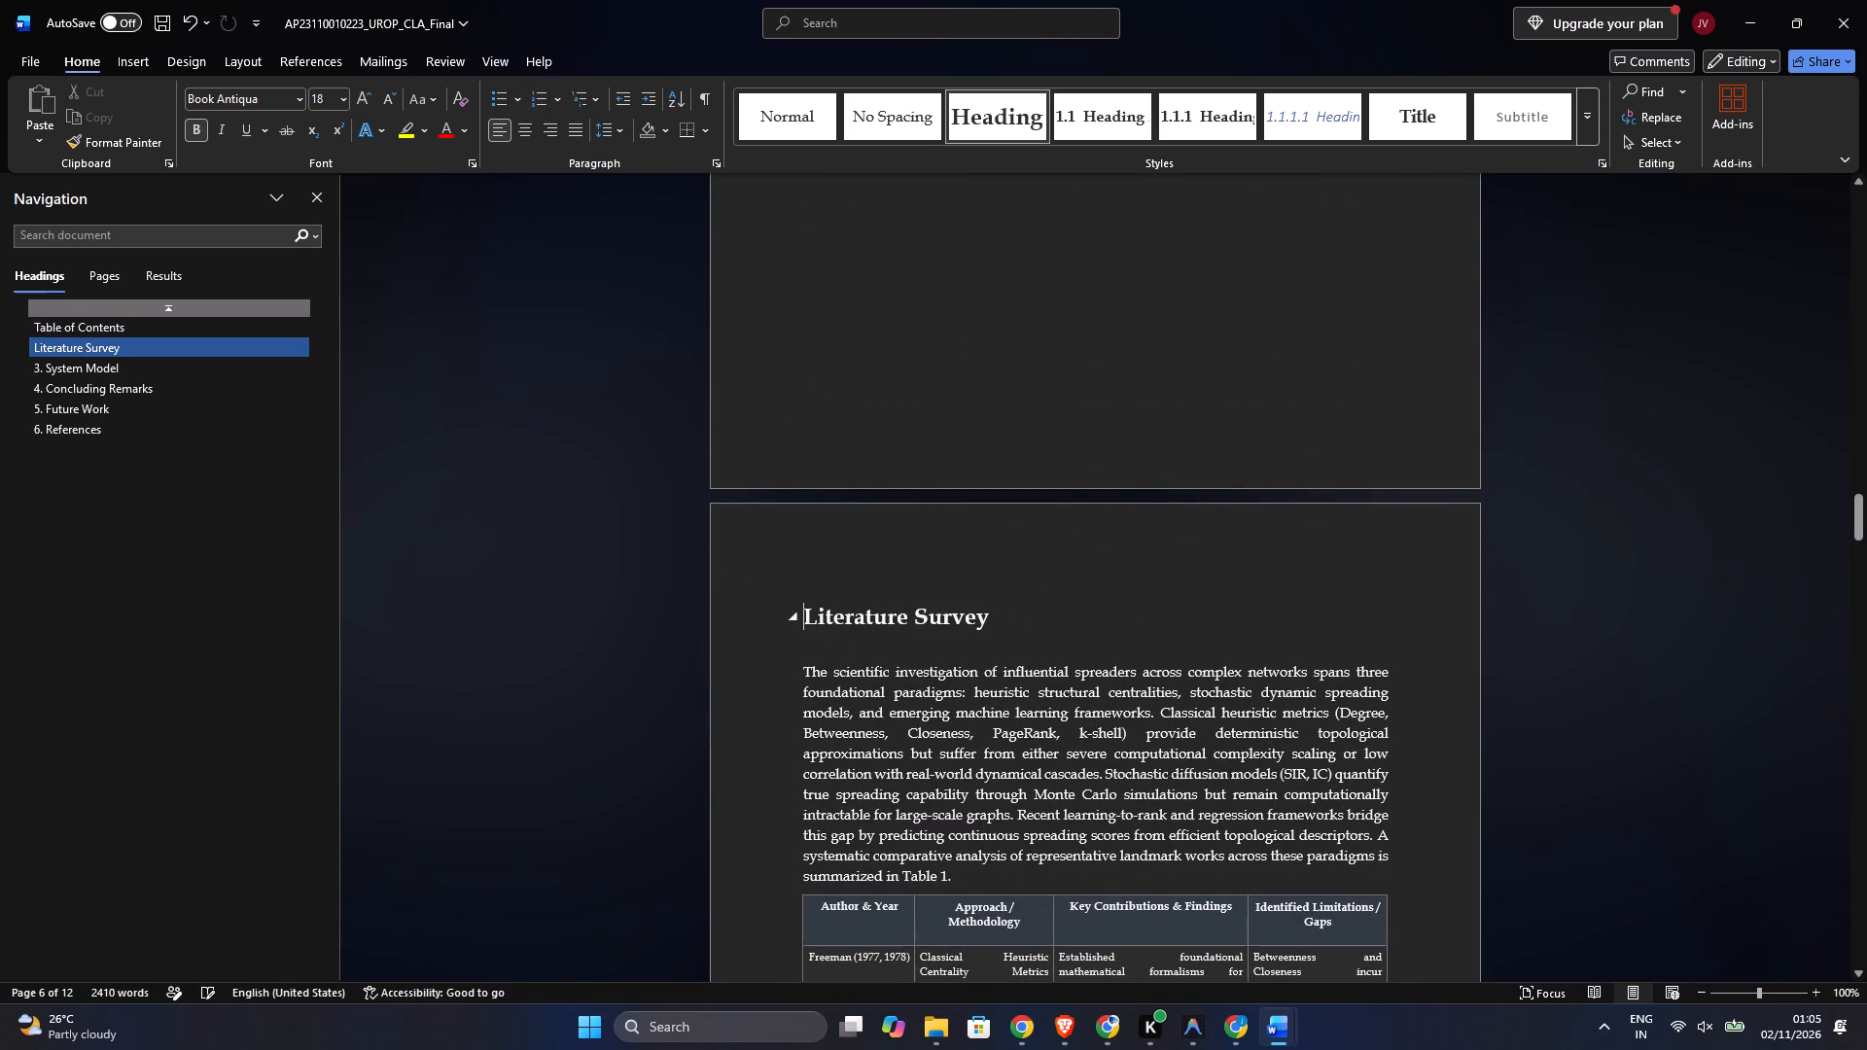
text(2.)
scroll(835, 616, up, 3)
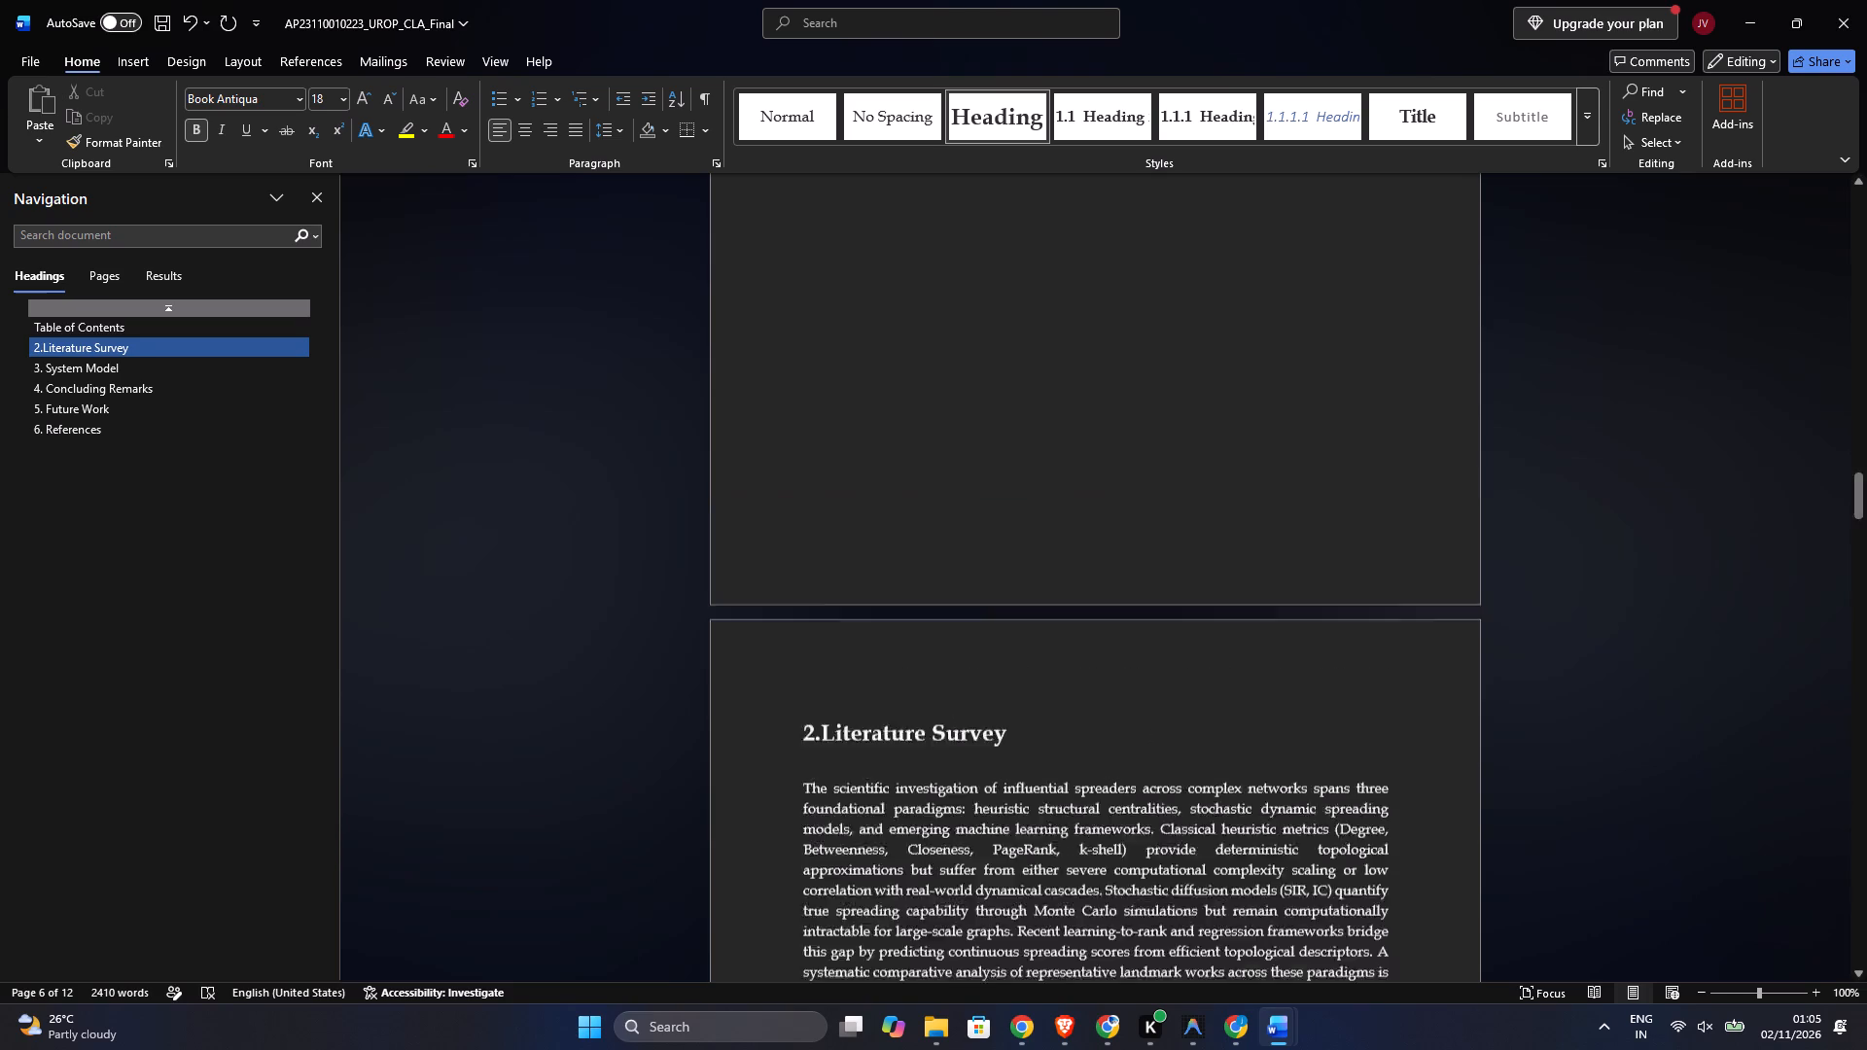
scroll(835, 616, up, 6)
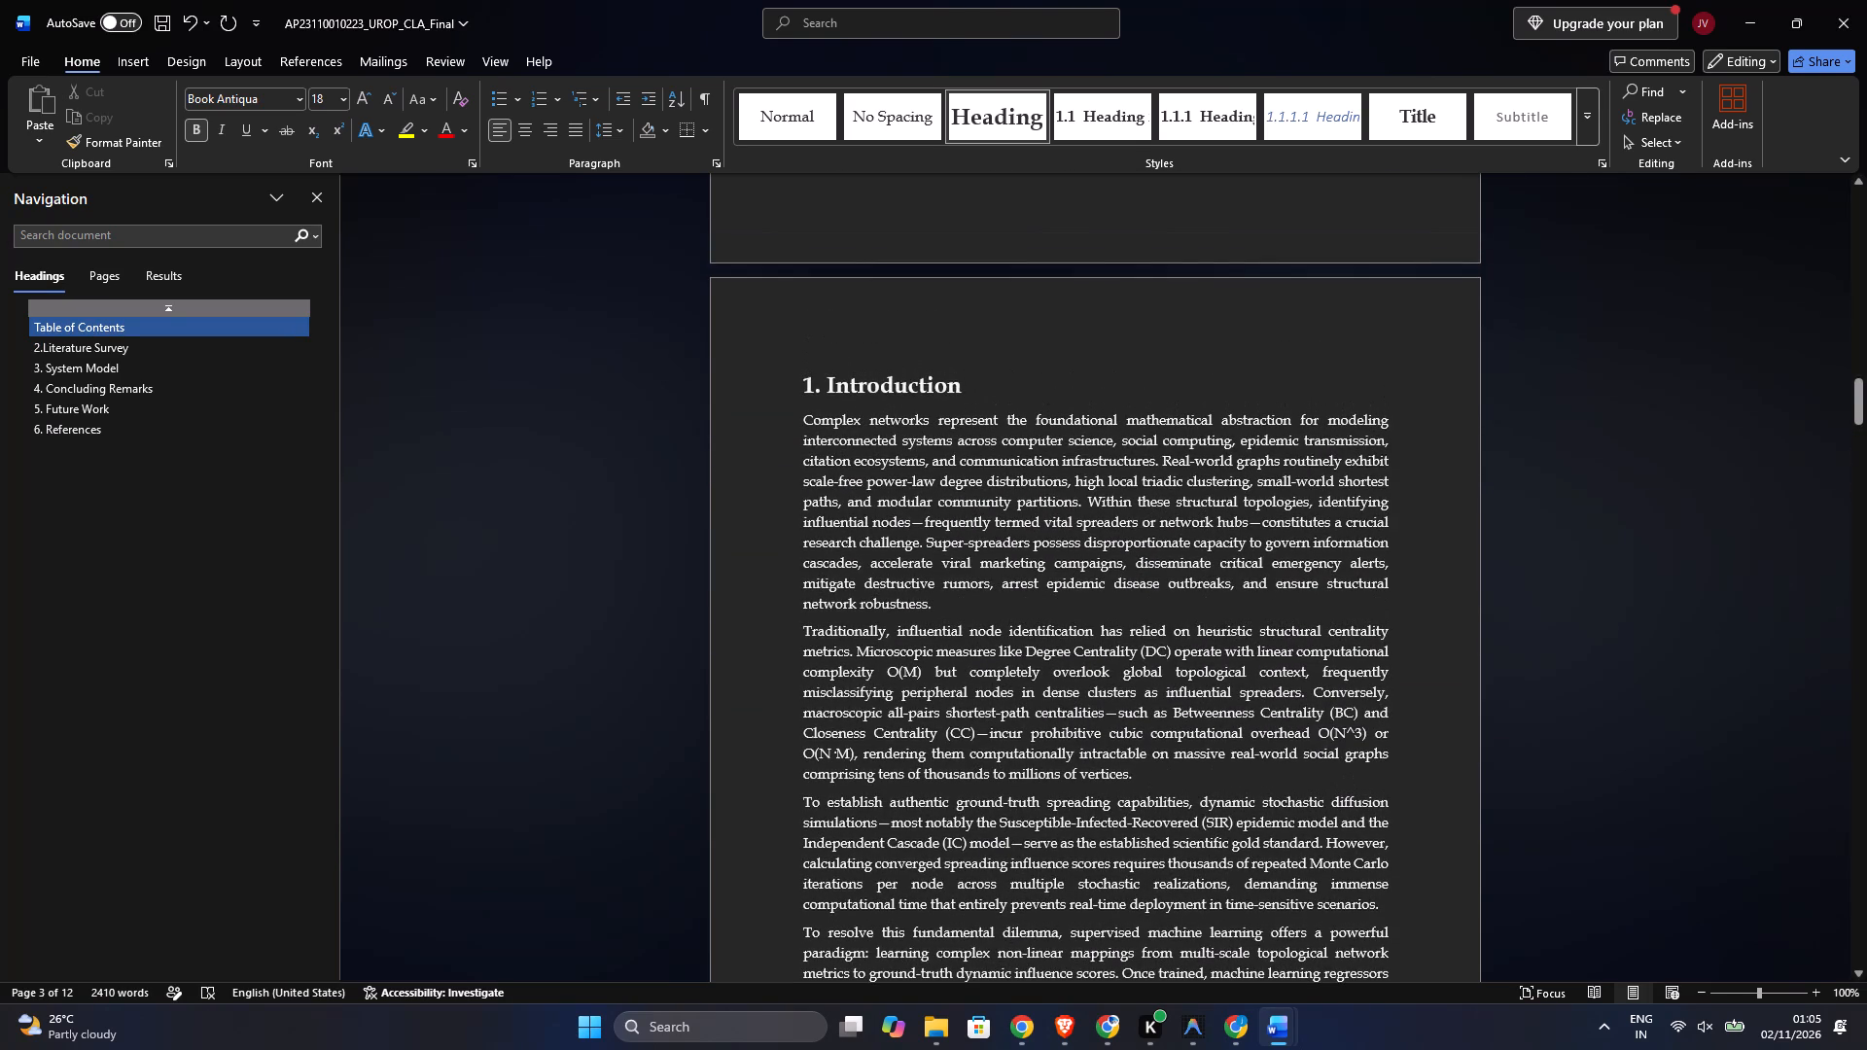
Remove the space between "1." and the text of the Introduction heading.
click(827, 387)
key(BackSpace)
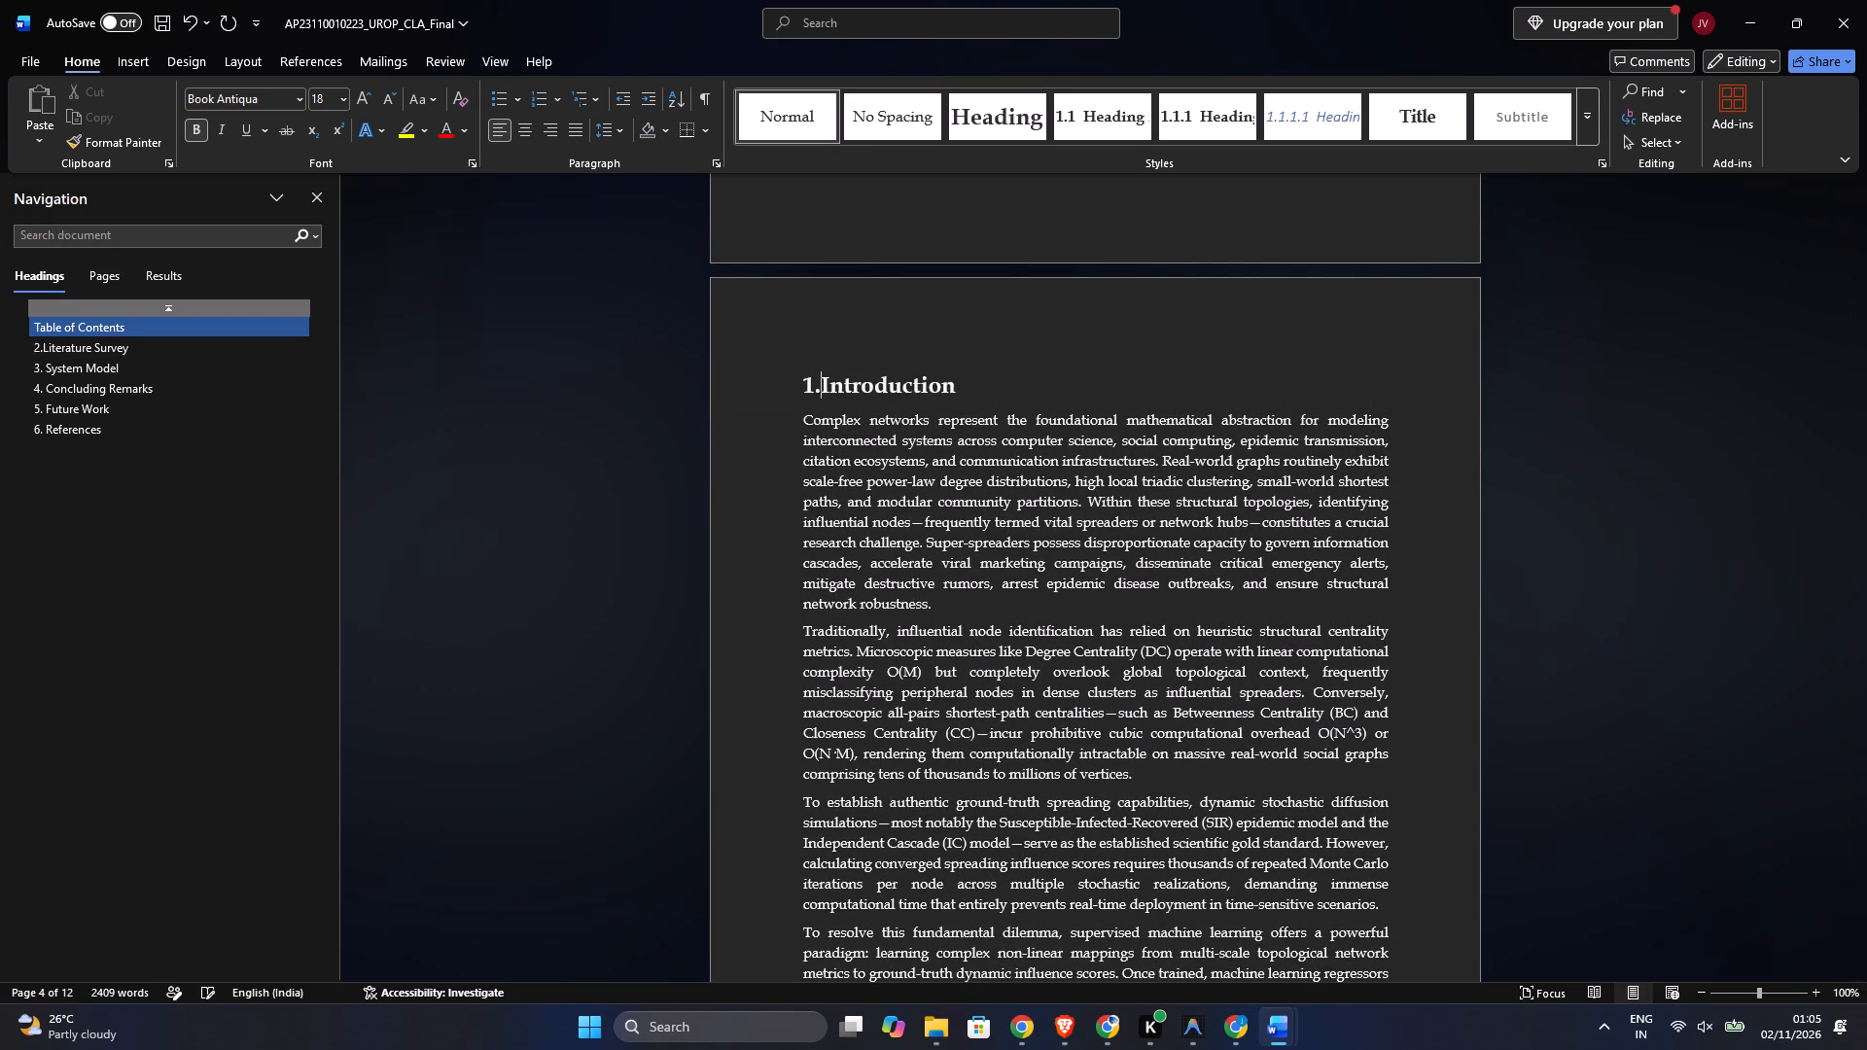
Remove the large indent before the "3. System Model" heading so it starts at the page's text margin.
scroll(862, 292, down, 11)
scroll(862, 292, up, 2)
scroll(971, 366, up, 2)
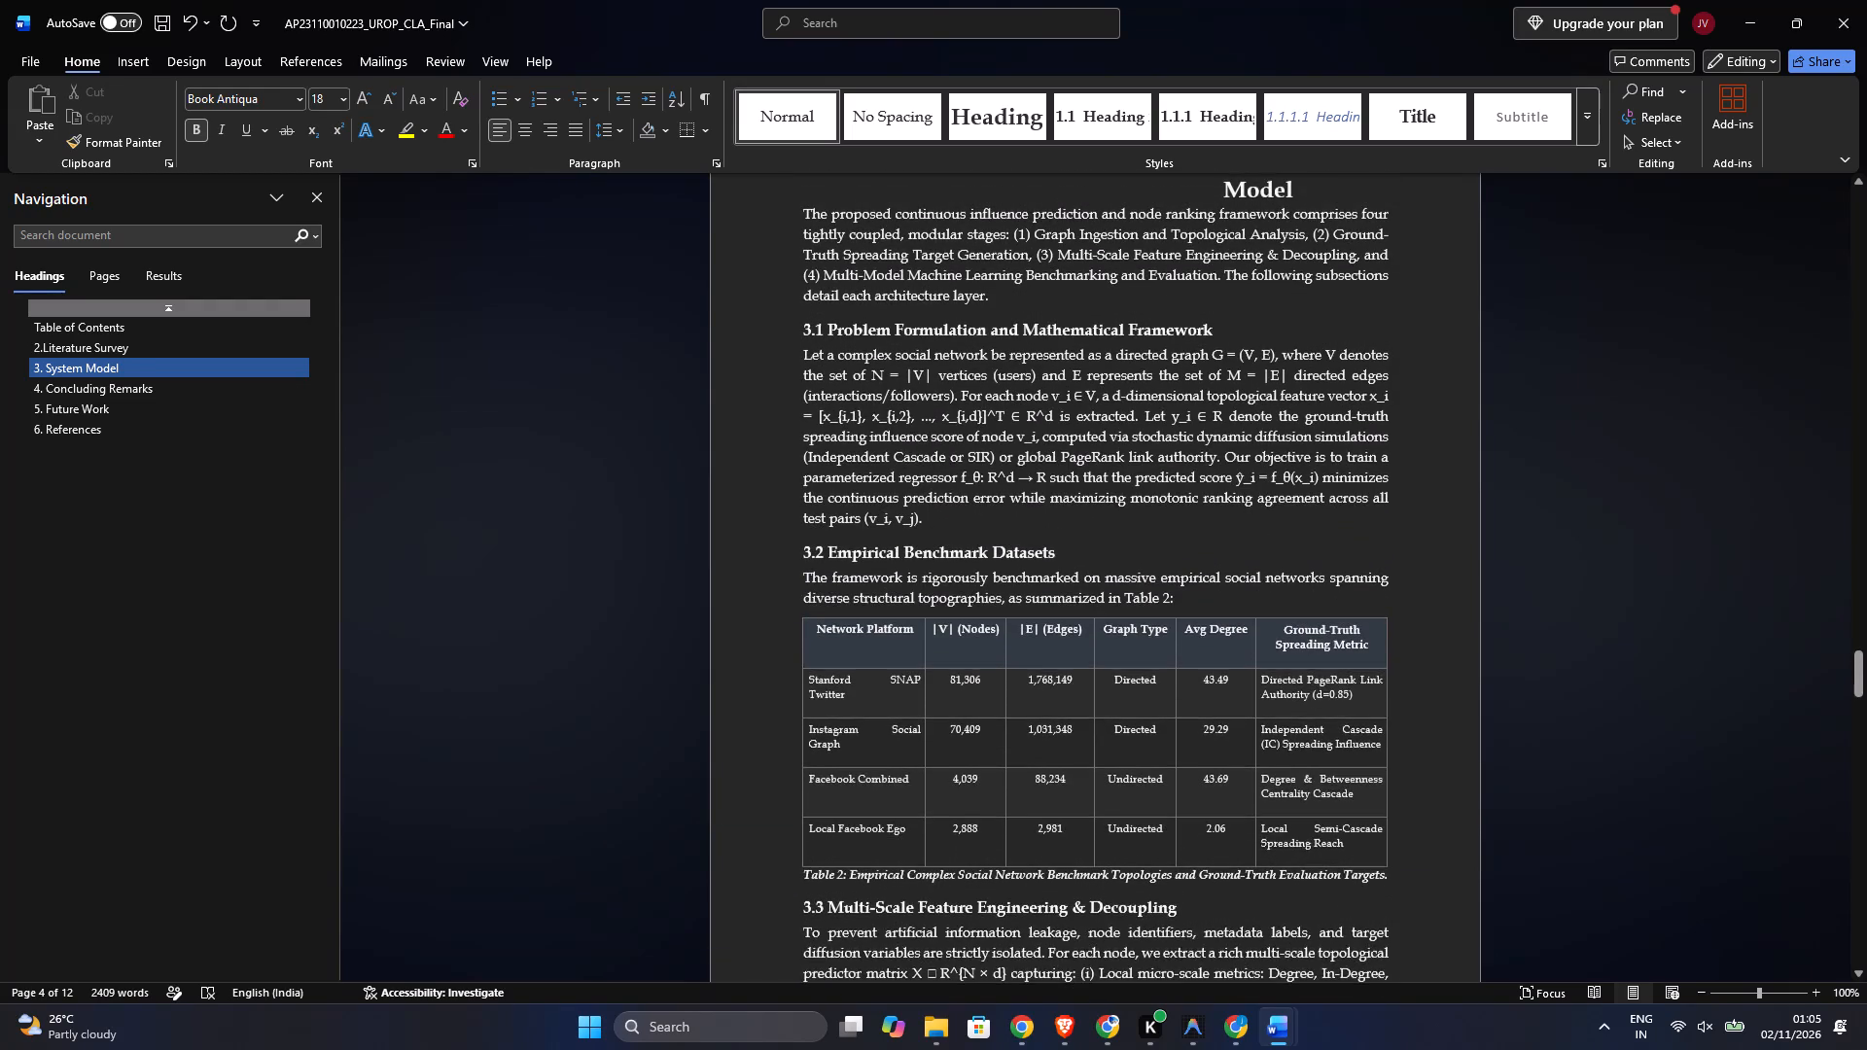
scroll(1173, 265, up, 1)
click(1216, 286)
double_click(1216, 286)
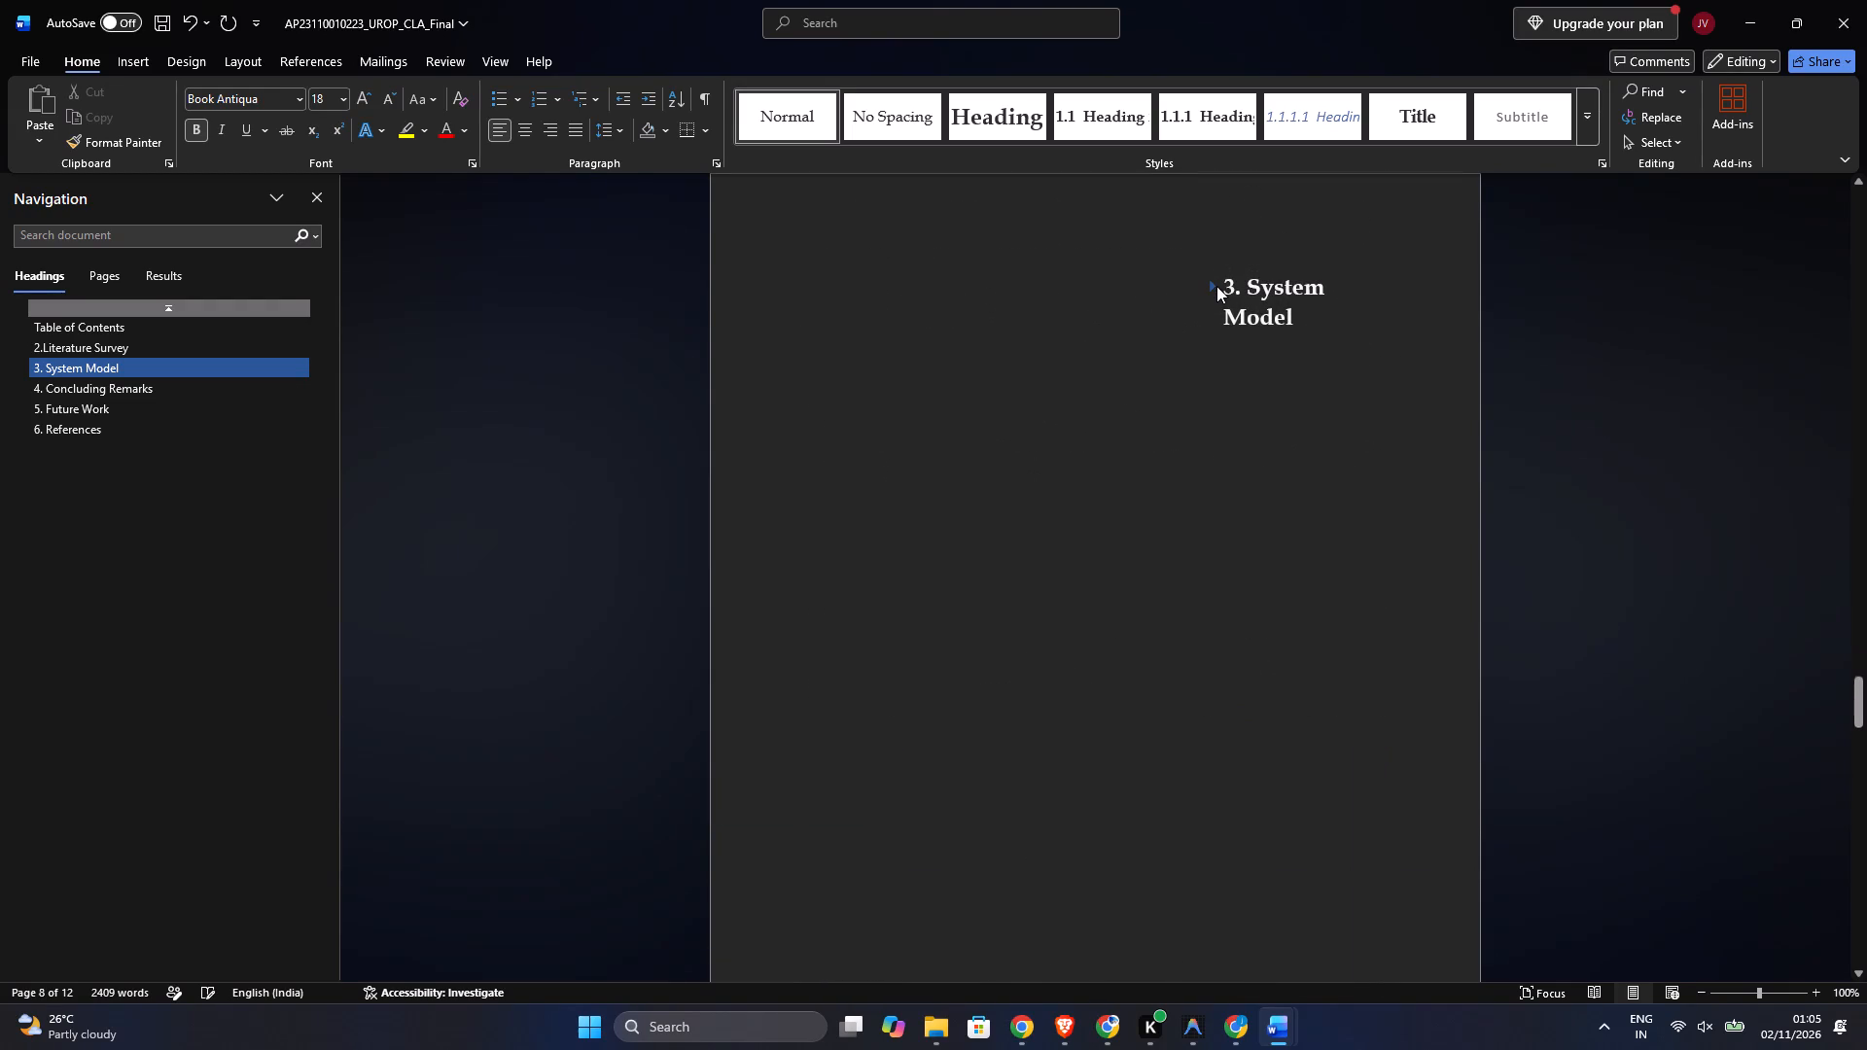
click(1225, 287)
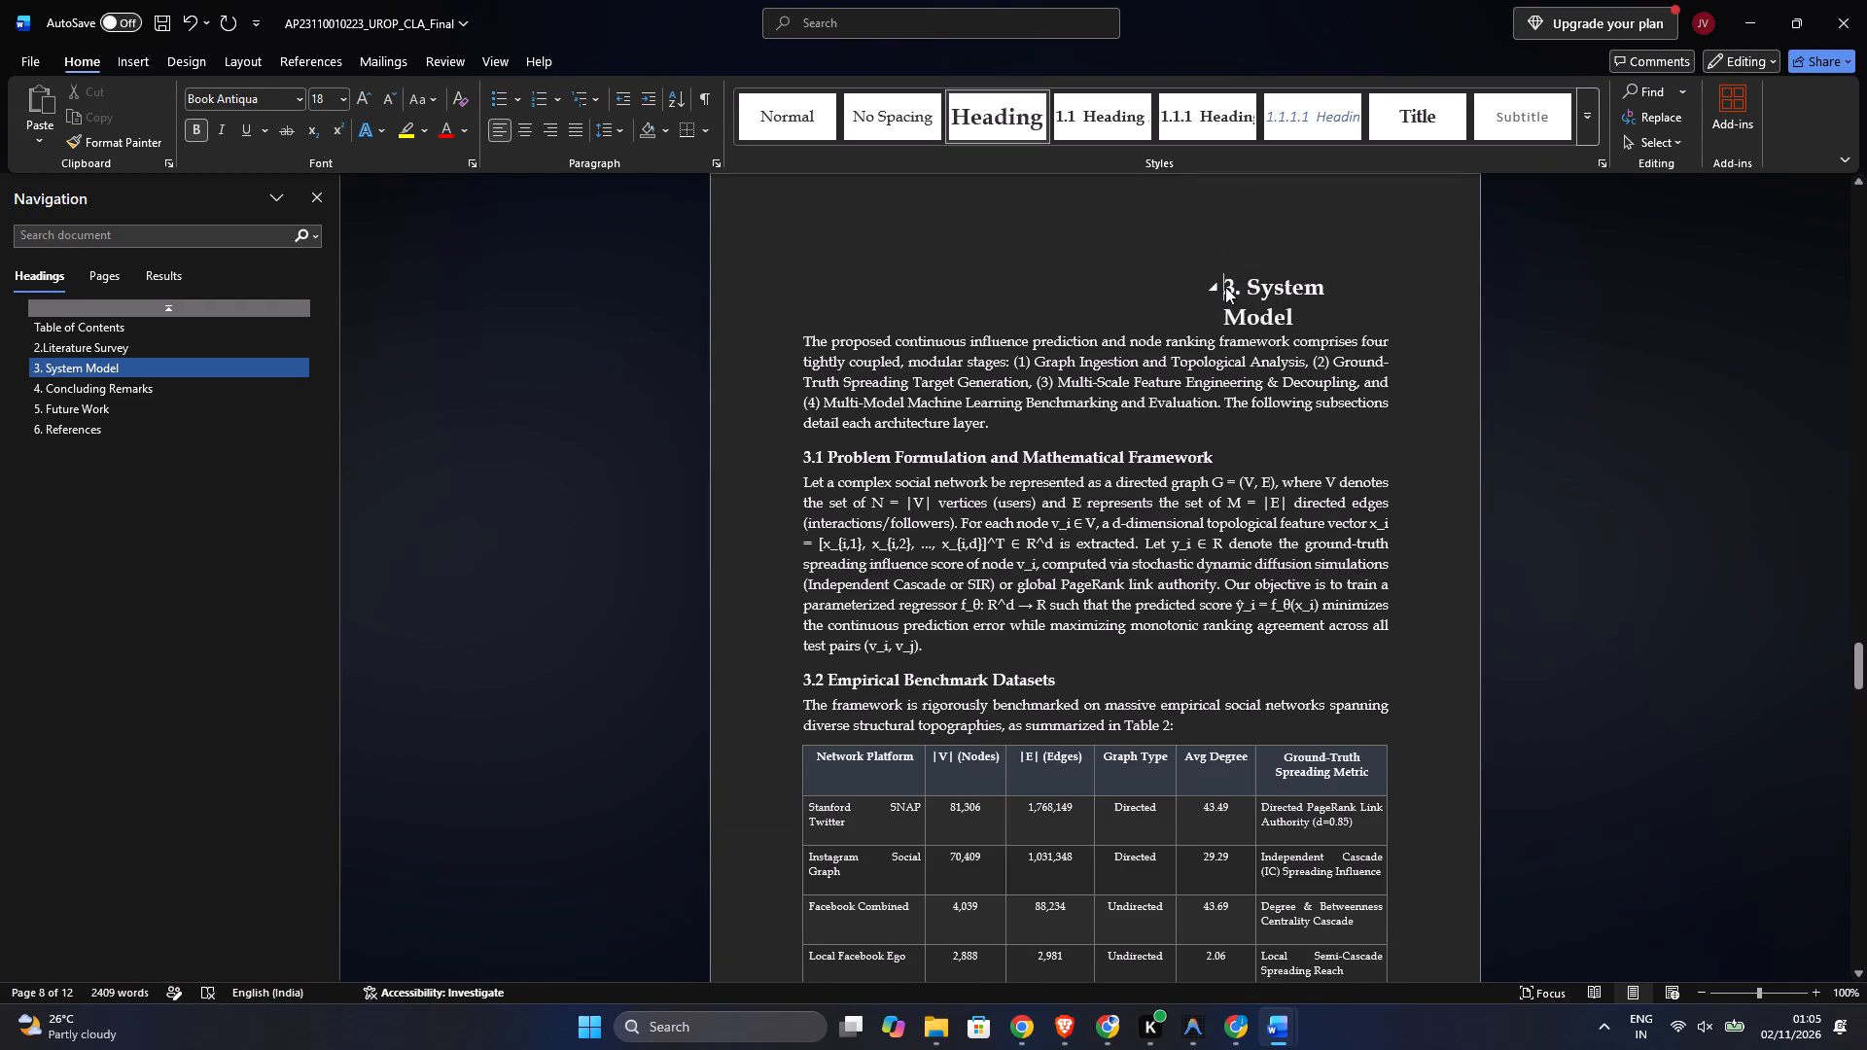
key(BackSpace)
Remove the space between "3." and the text of the System Model heading.
key(Right)
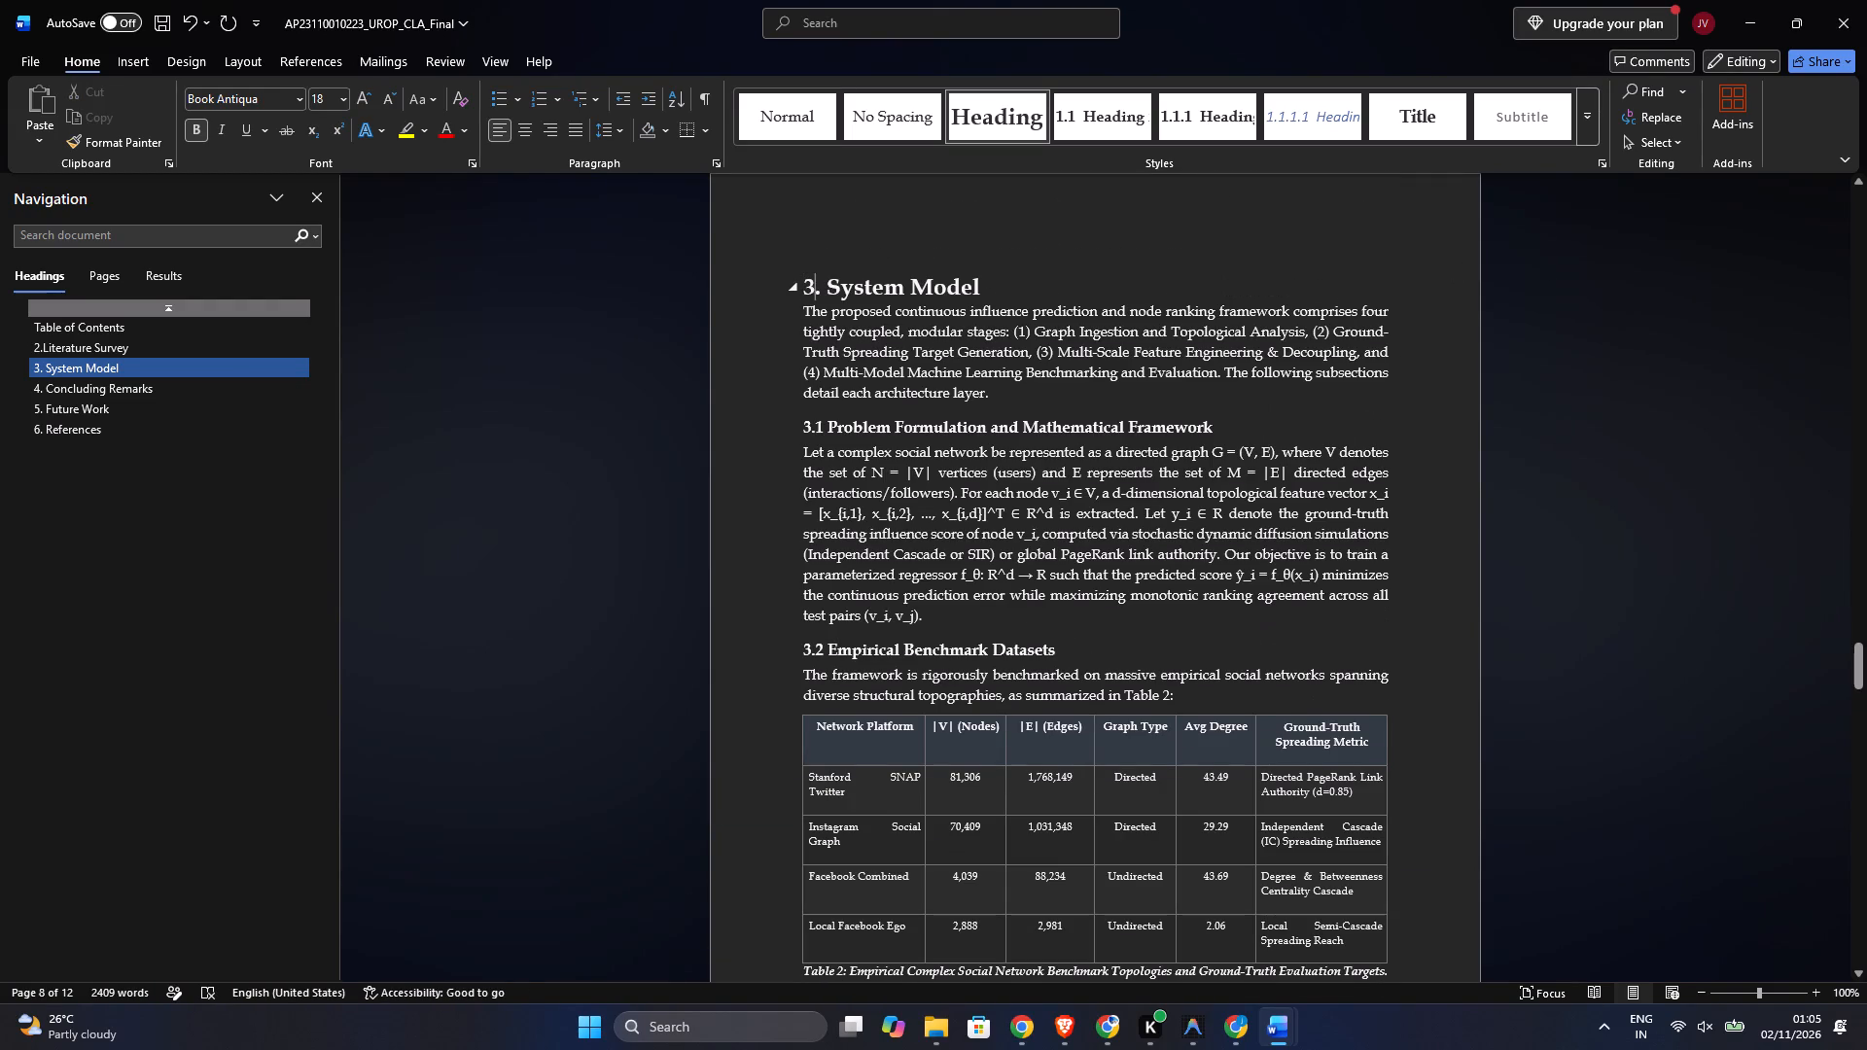
key(Right)
key(Right)
key(plus)
key(BackSpace)
key(BackSpace)
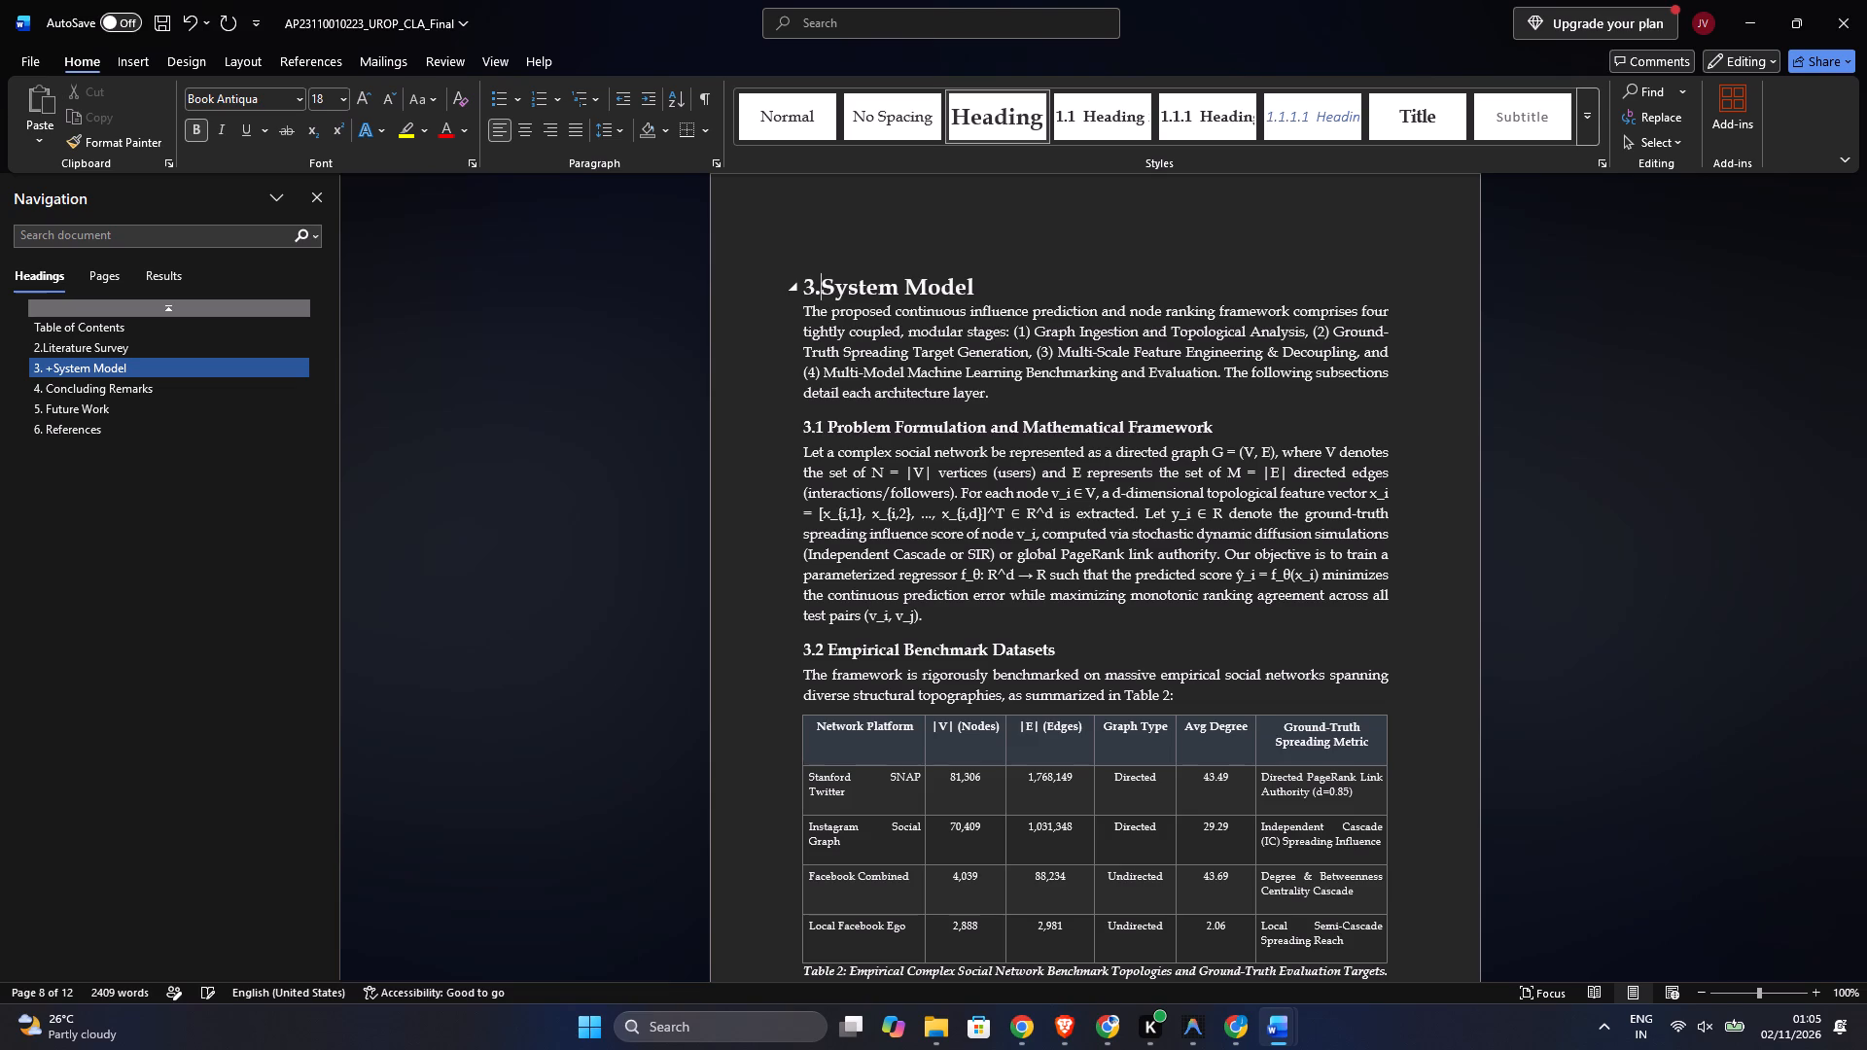
Insert a blank line between the System Model heading and its first paragraph.
scroll(1225, 287, down, 2)
scroll(1225, 287, up, 1)
scroll(1146, 150, up, 1)
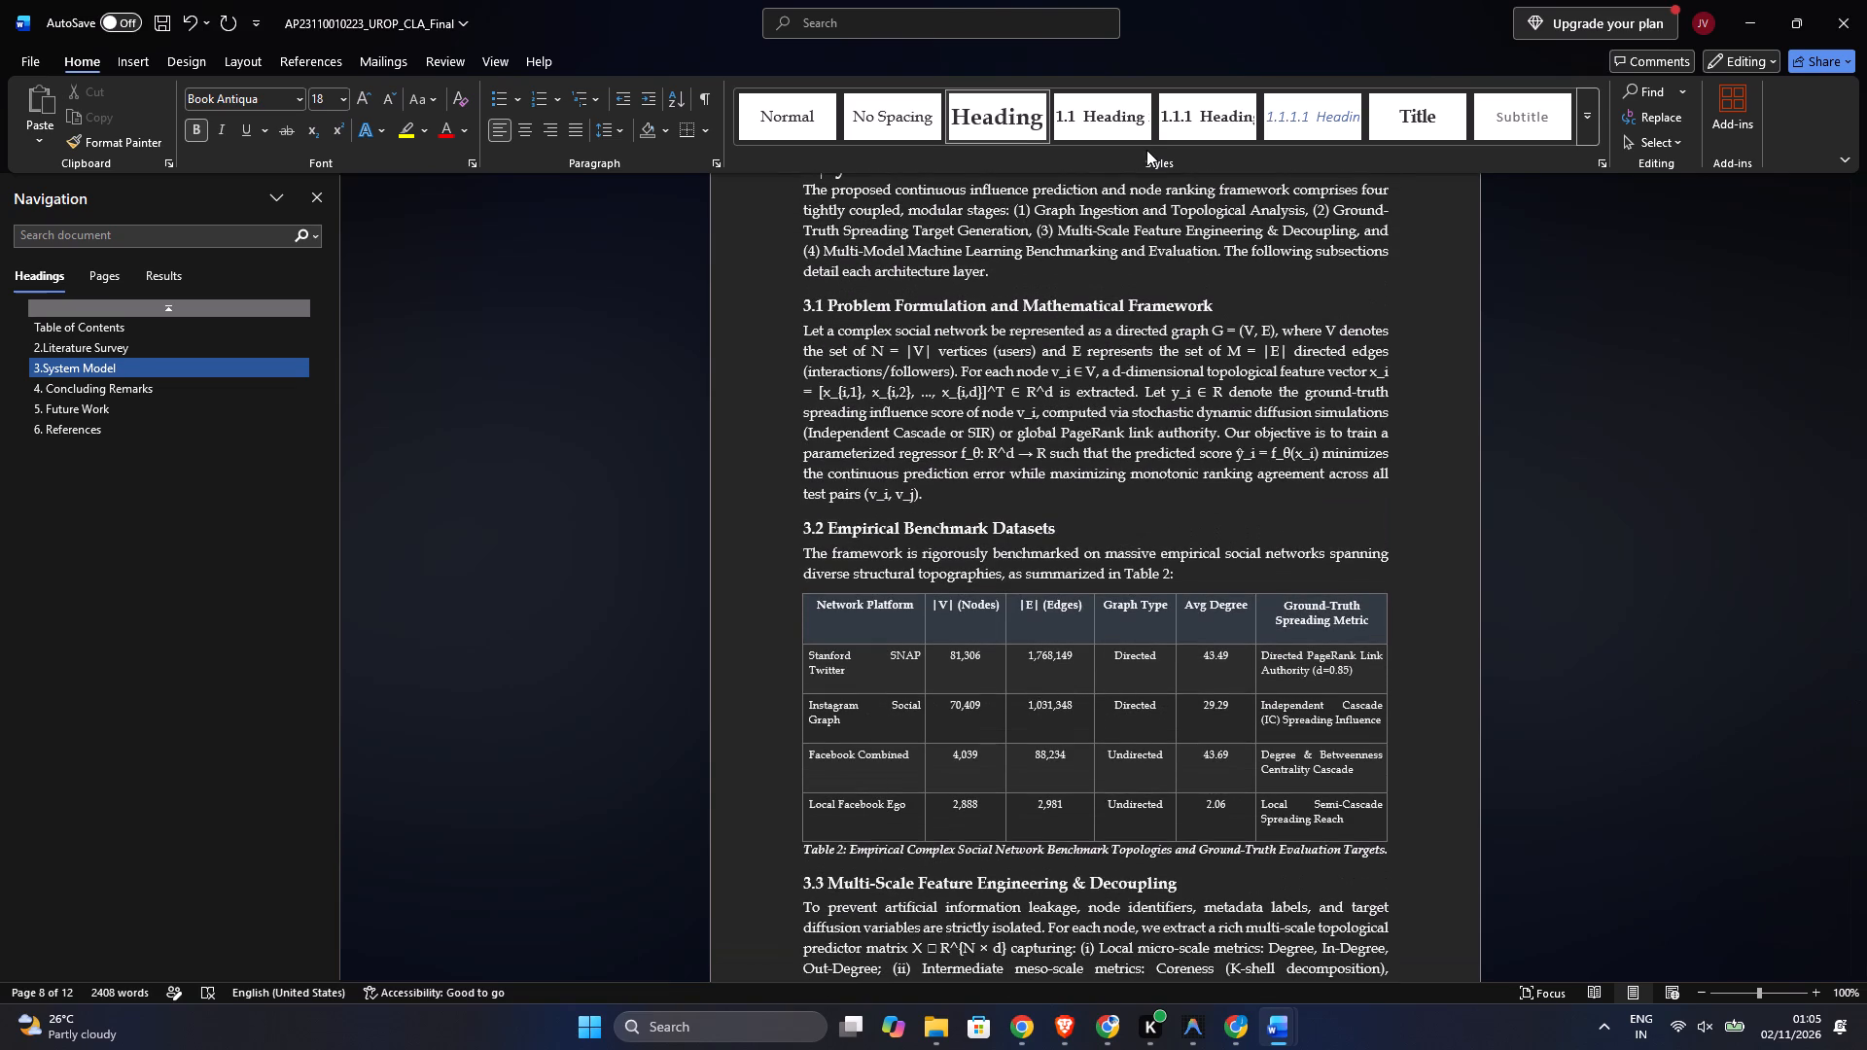
scroll(1072, 299, up, 1)
click(1011, 423)
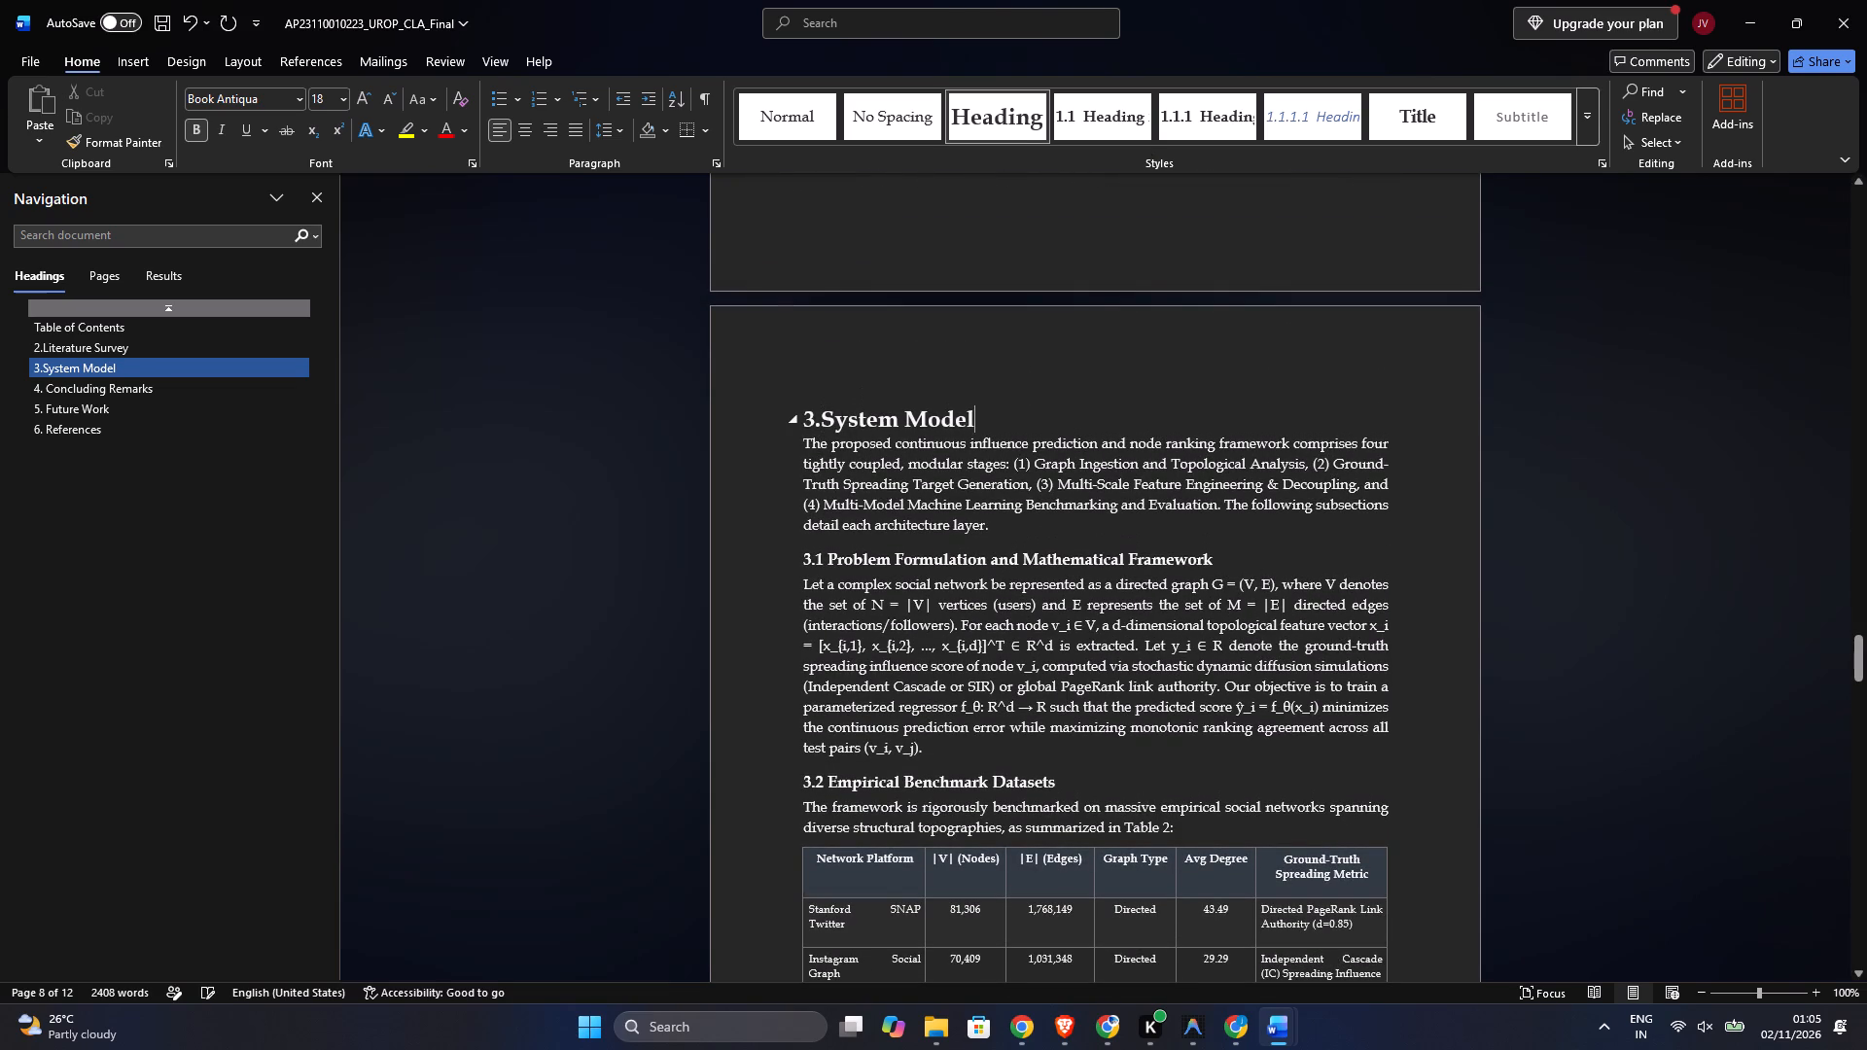
key(Return)
Remove the space after "4." in the Concluding Remarks heading and insert a blank line below the heading.
scroll(1011, 423, down, 8)
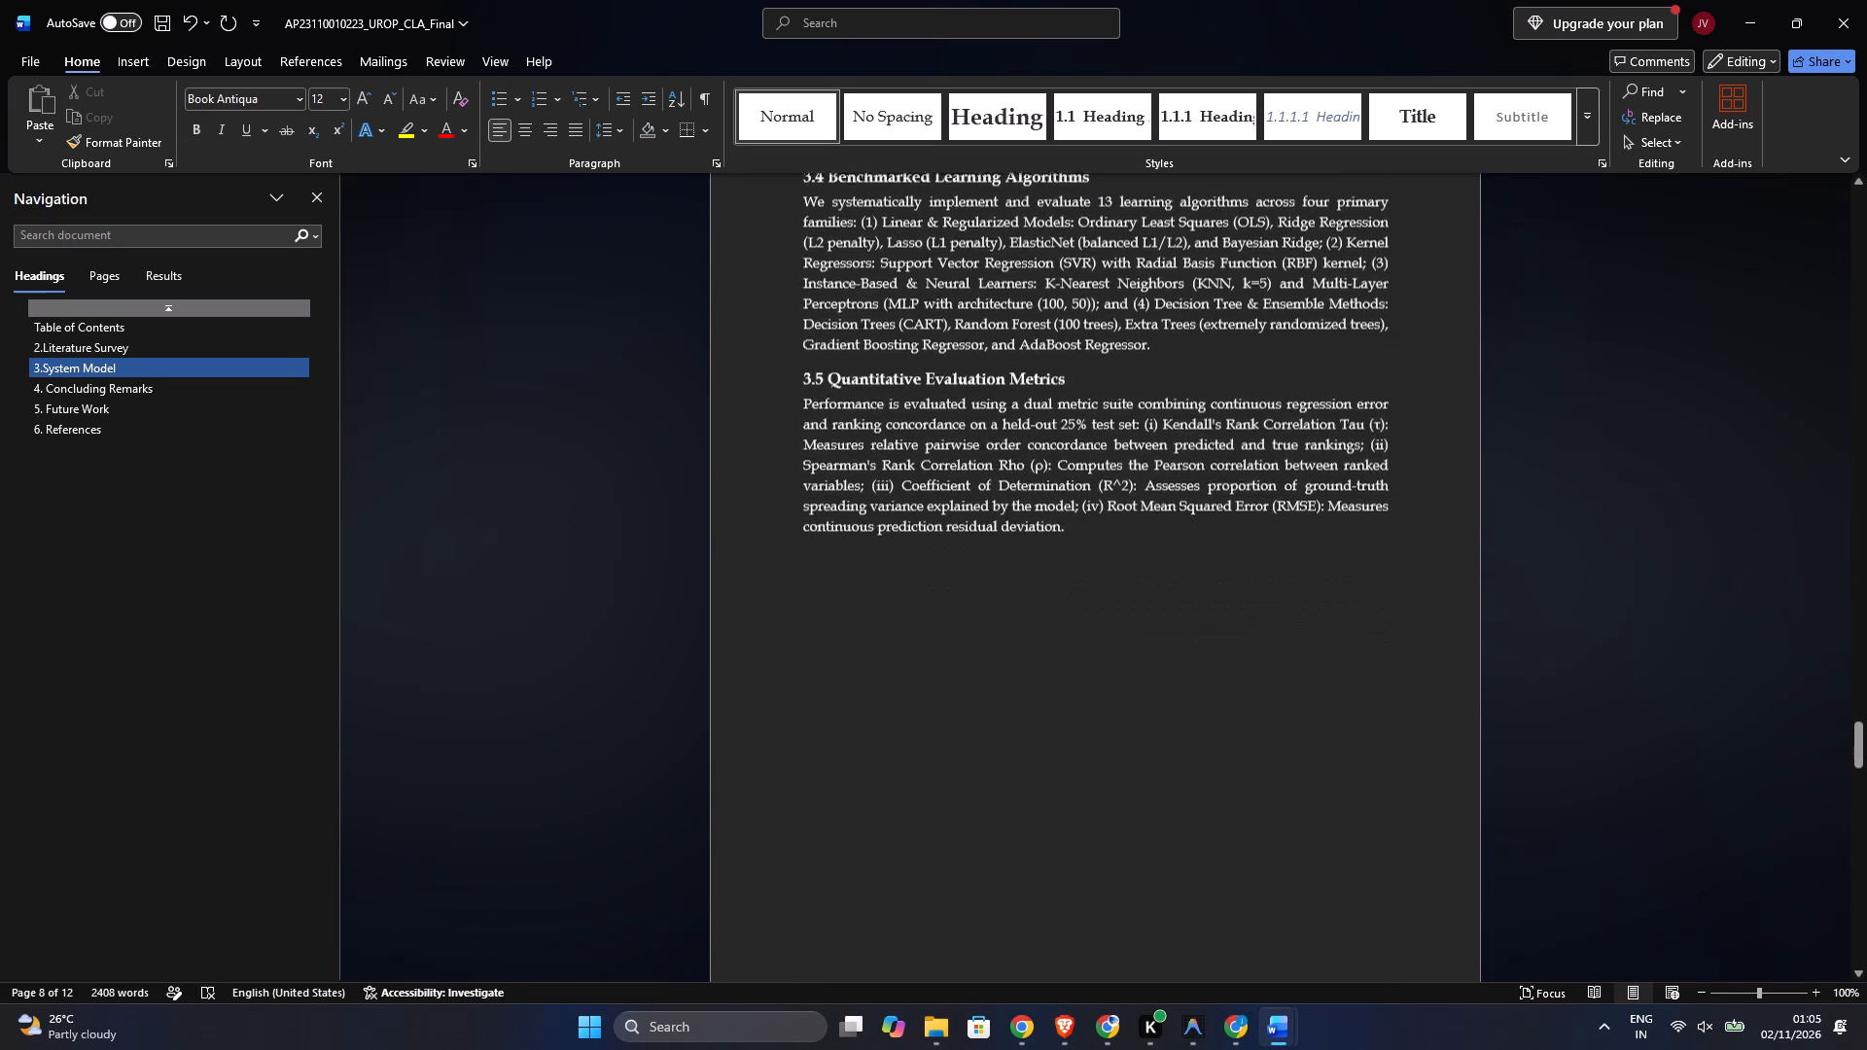
scroll(1011, 423, down, 3)
scroll(1011, 423, up, 2)
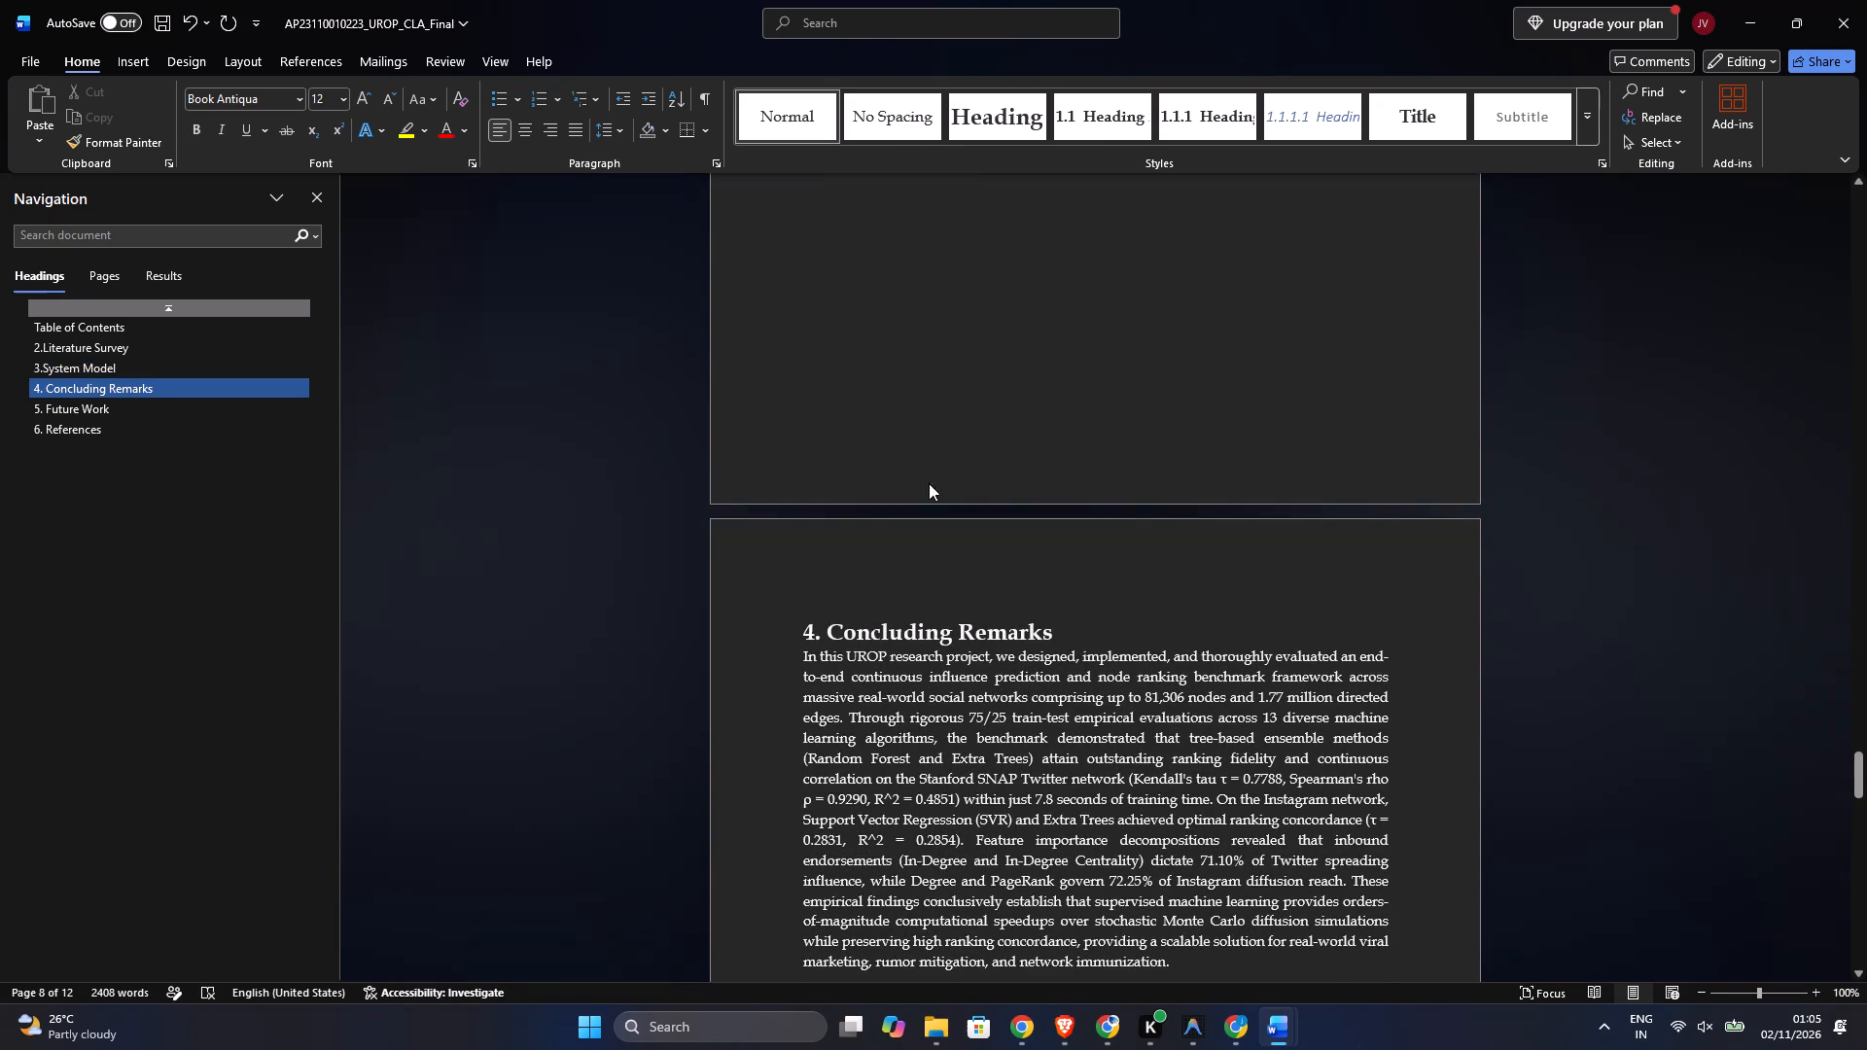
click(832, 637)
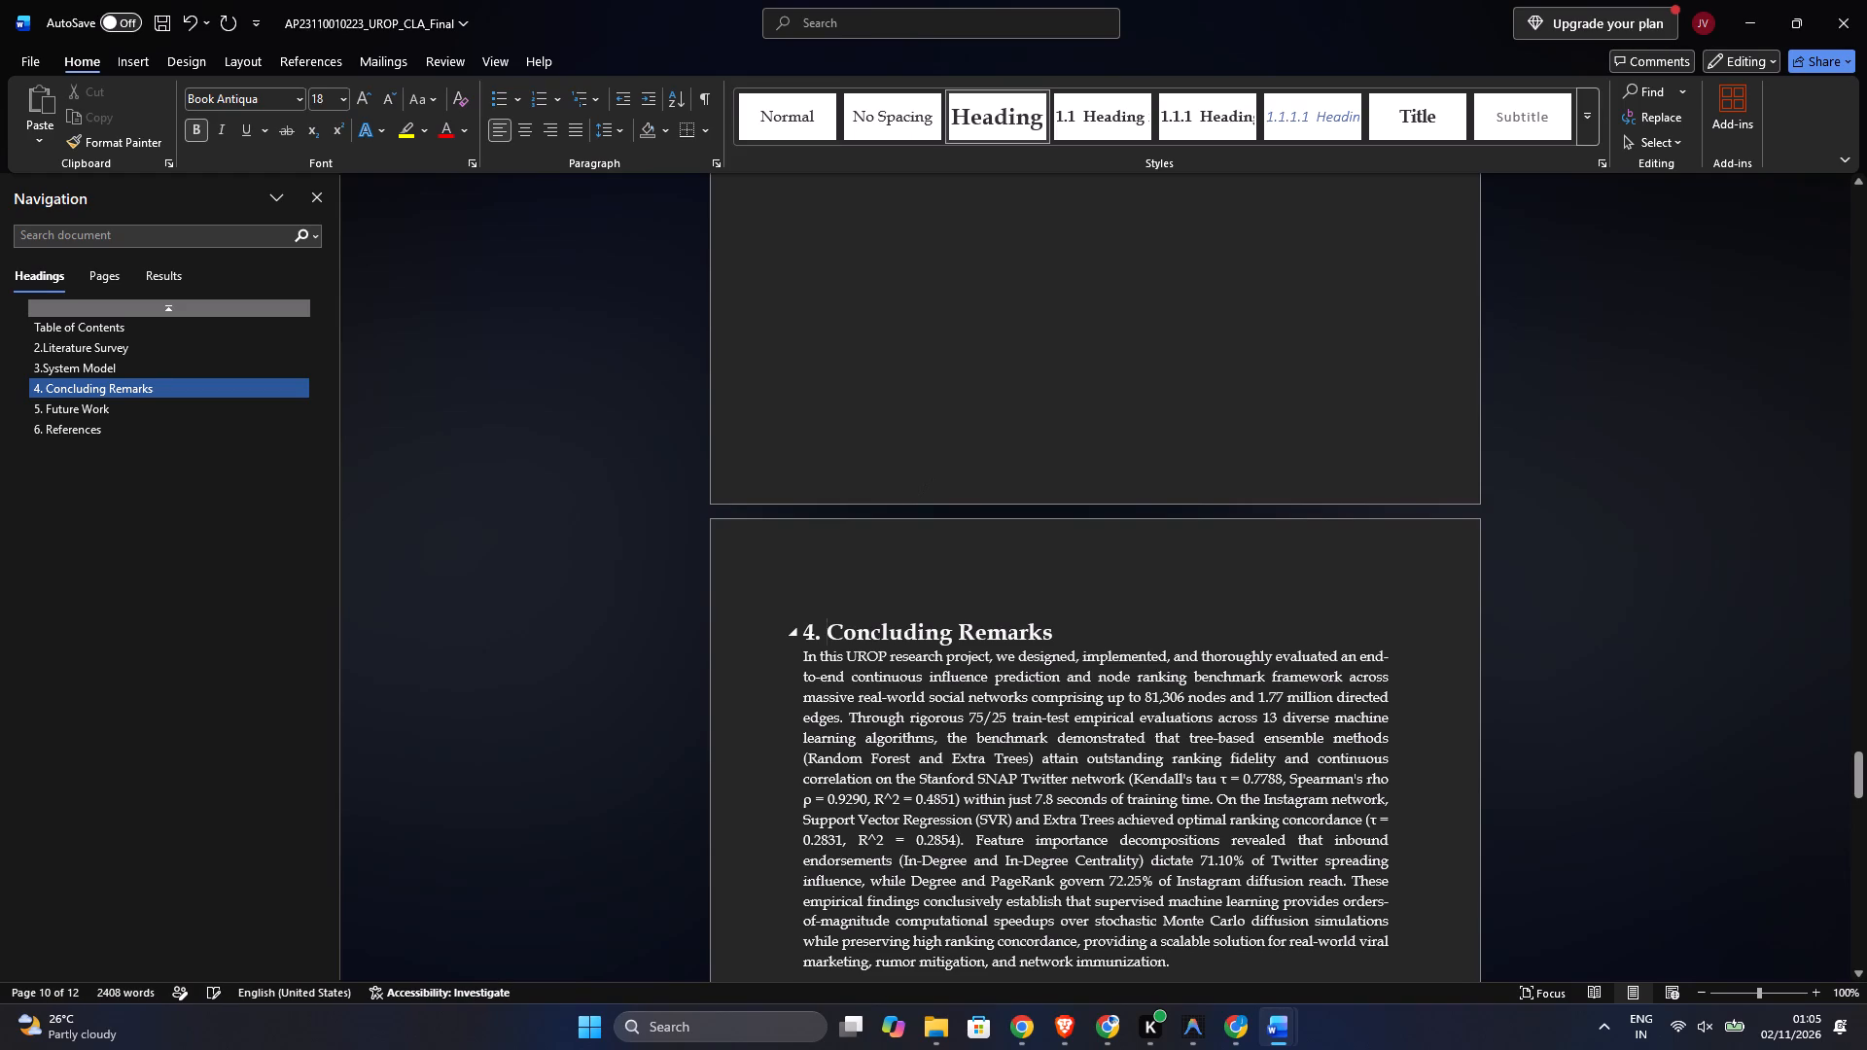
key(BackSpace)
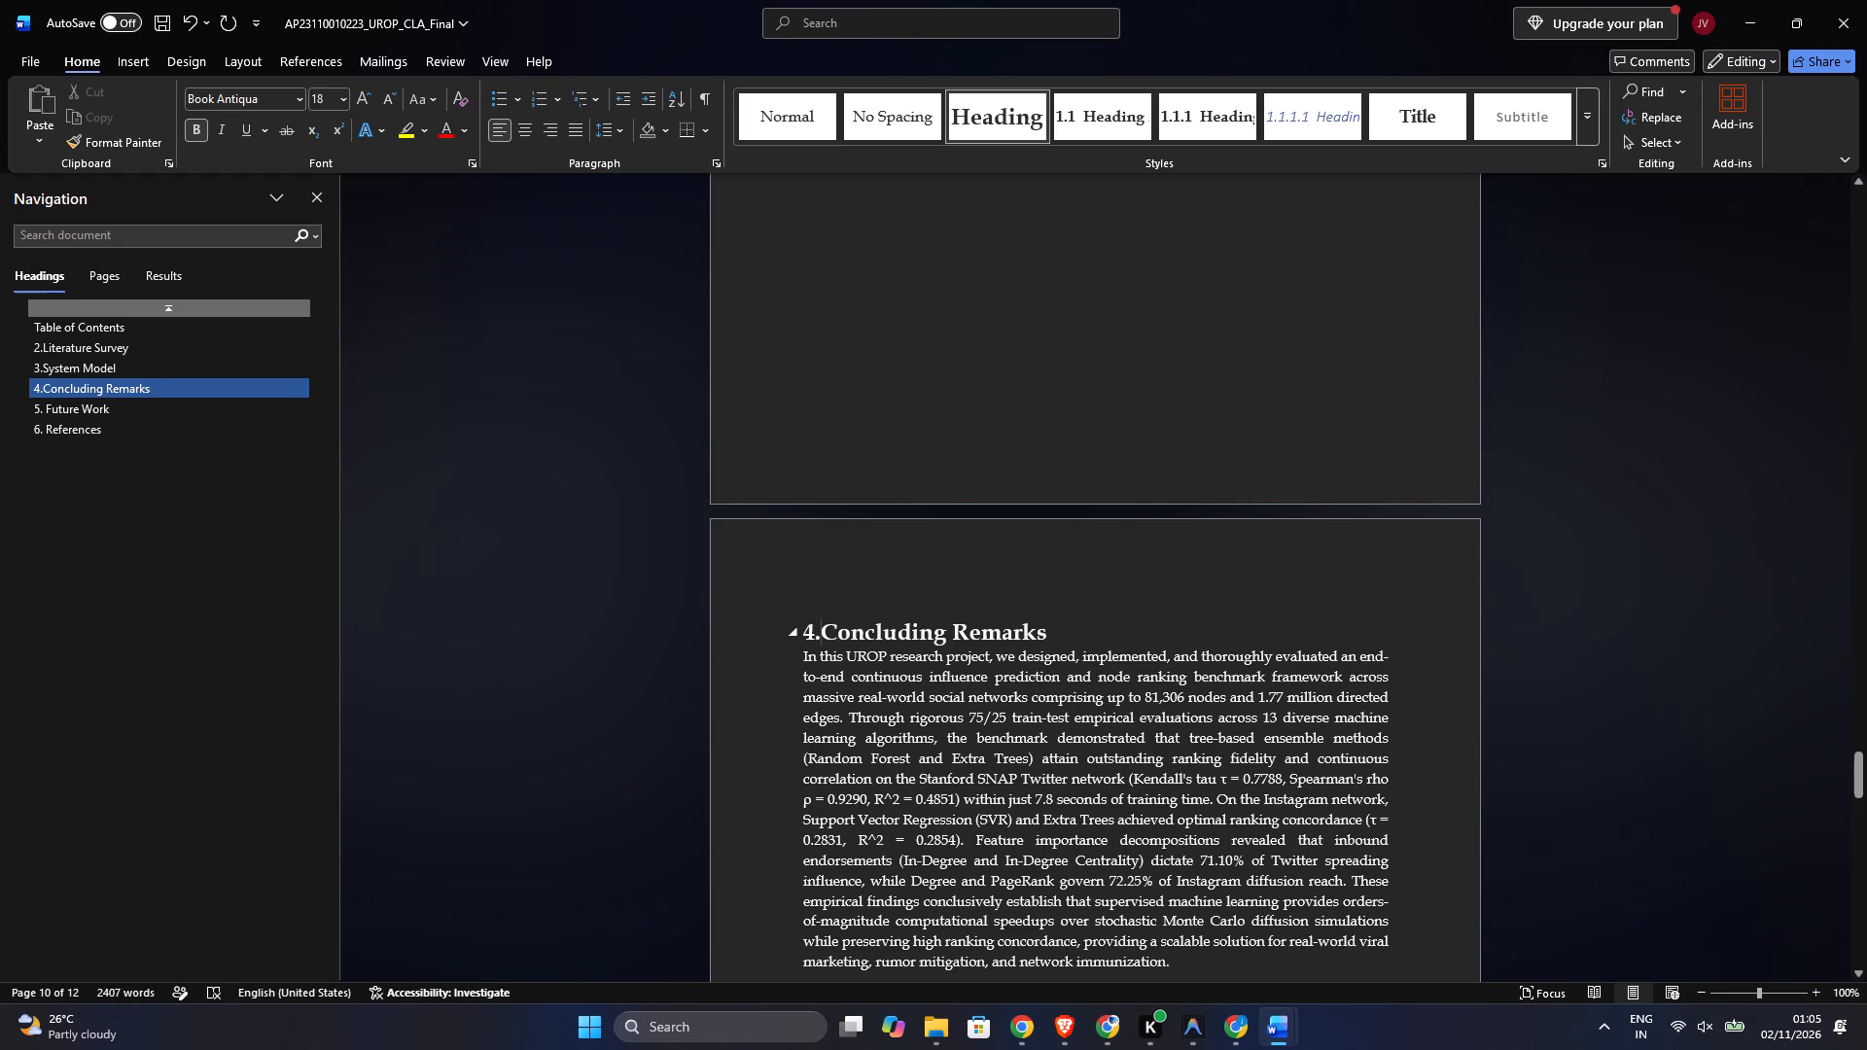
click(1082, 635)
key(Return)
Insert a blank line below the Future Work heading and remove the space after its "5.".
scroll(1082, 635, down, 4)
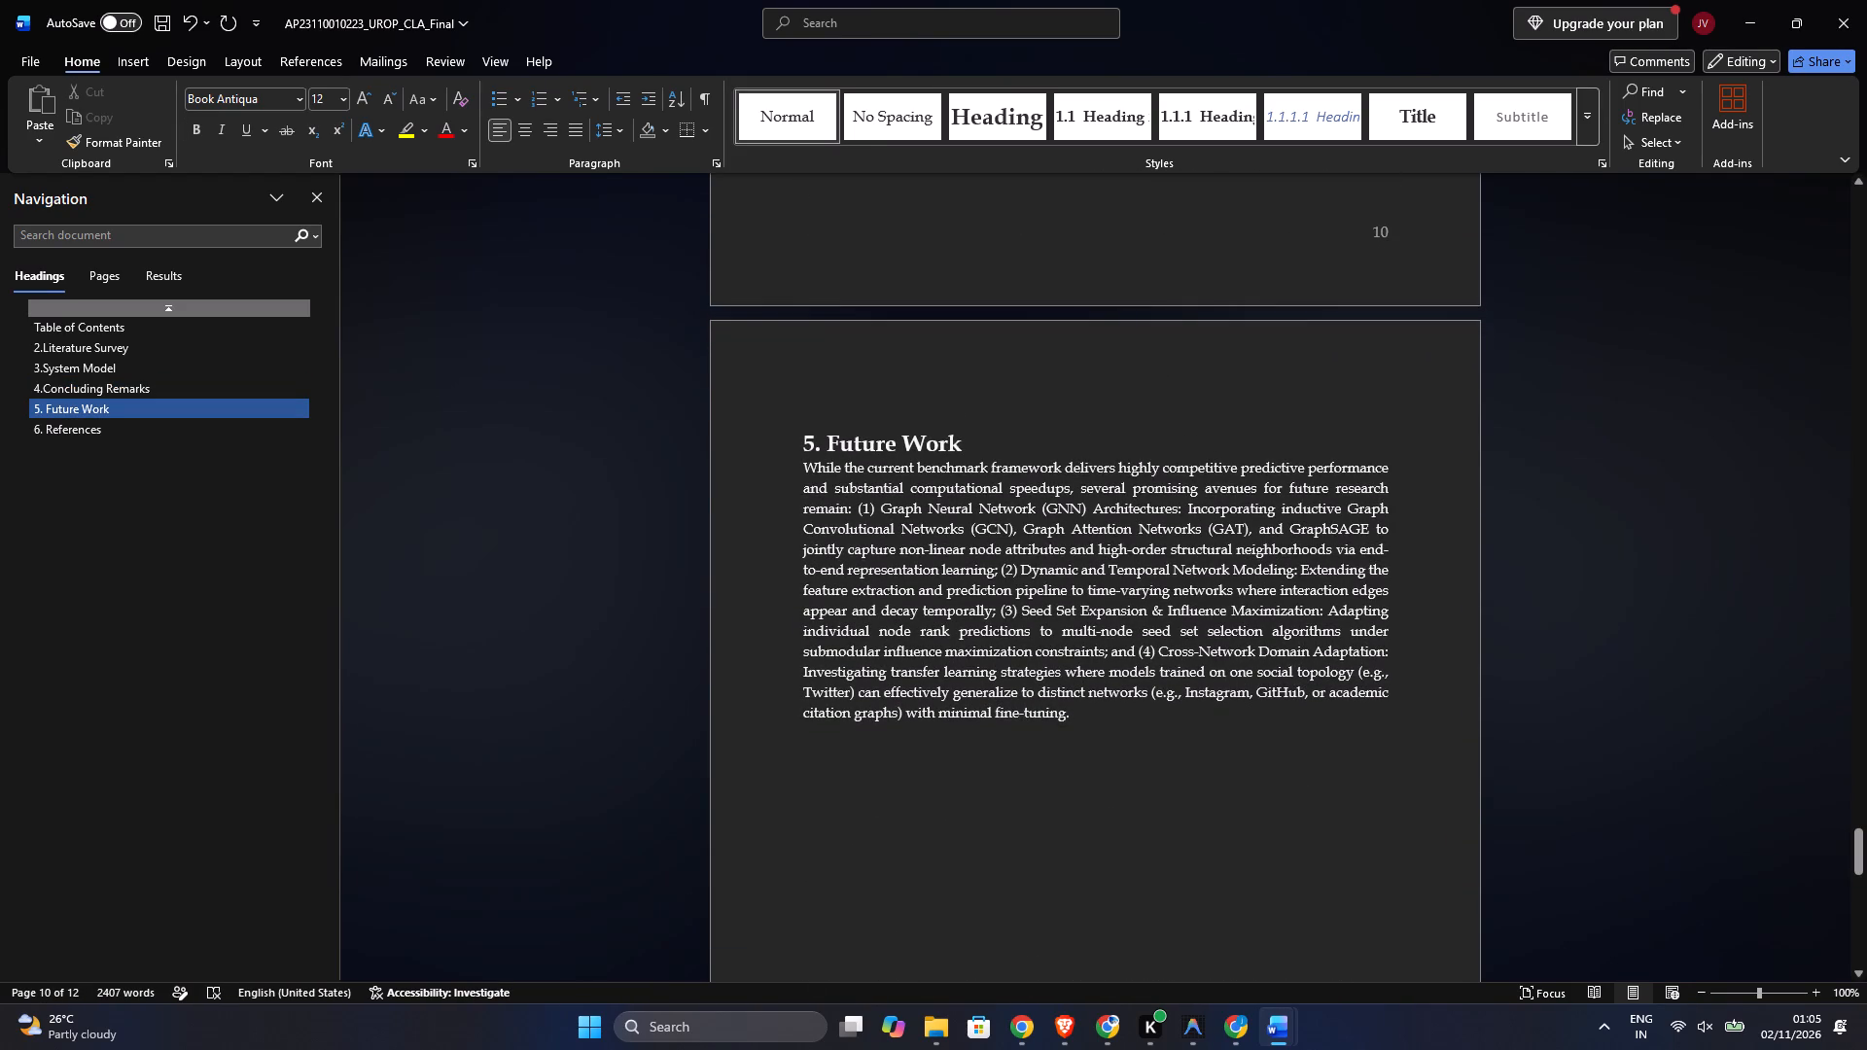
click(1024, 462)
click(1015, 450)
key(Return)
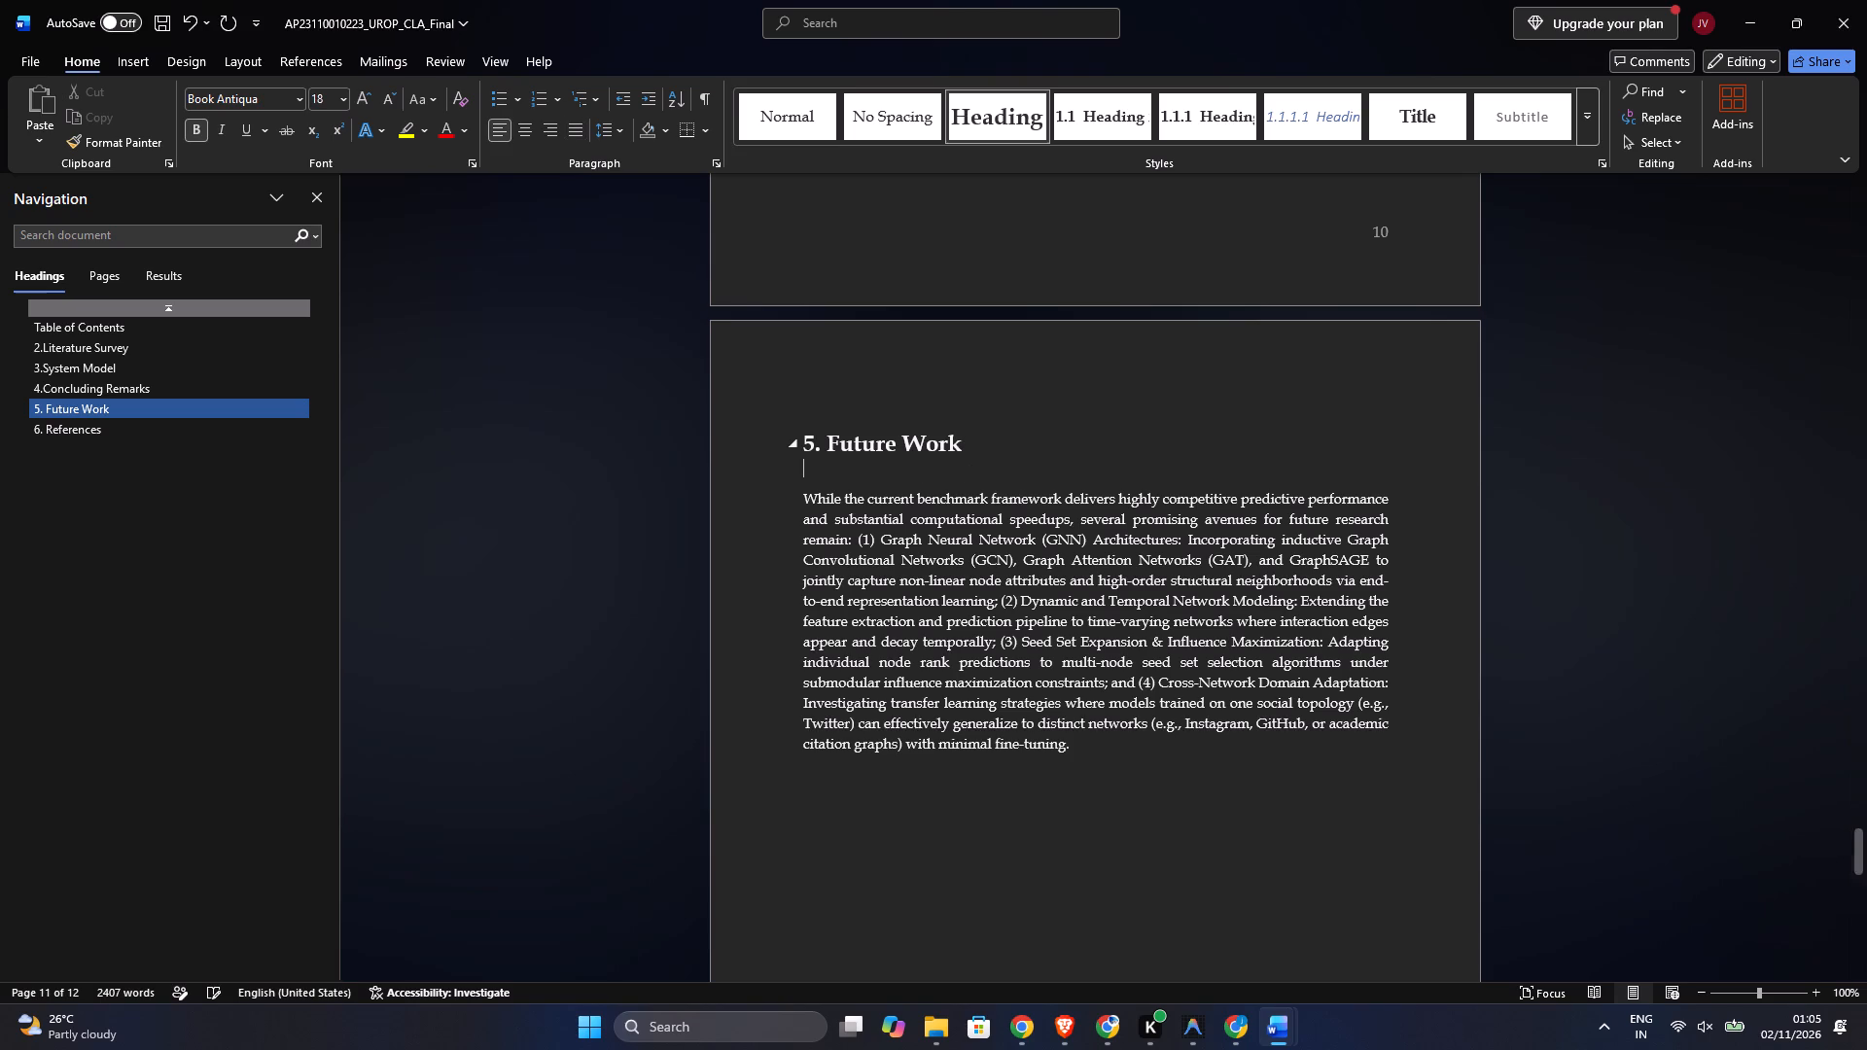
key(Up)
key(Right)
key(Right)
key(Right)
key(BackSpace)
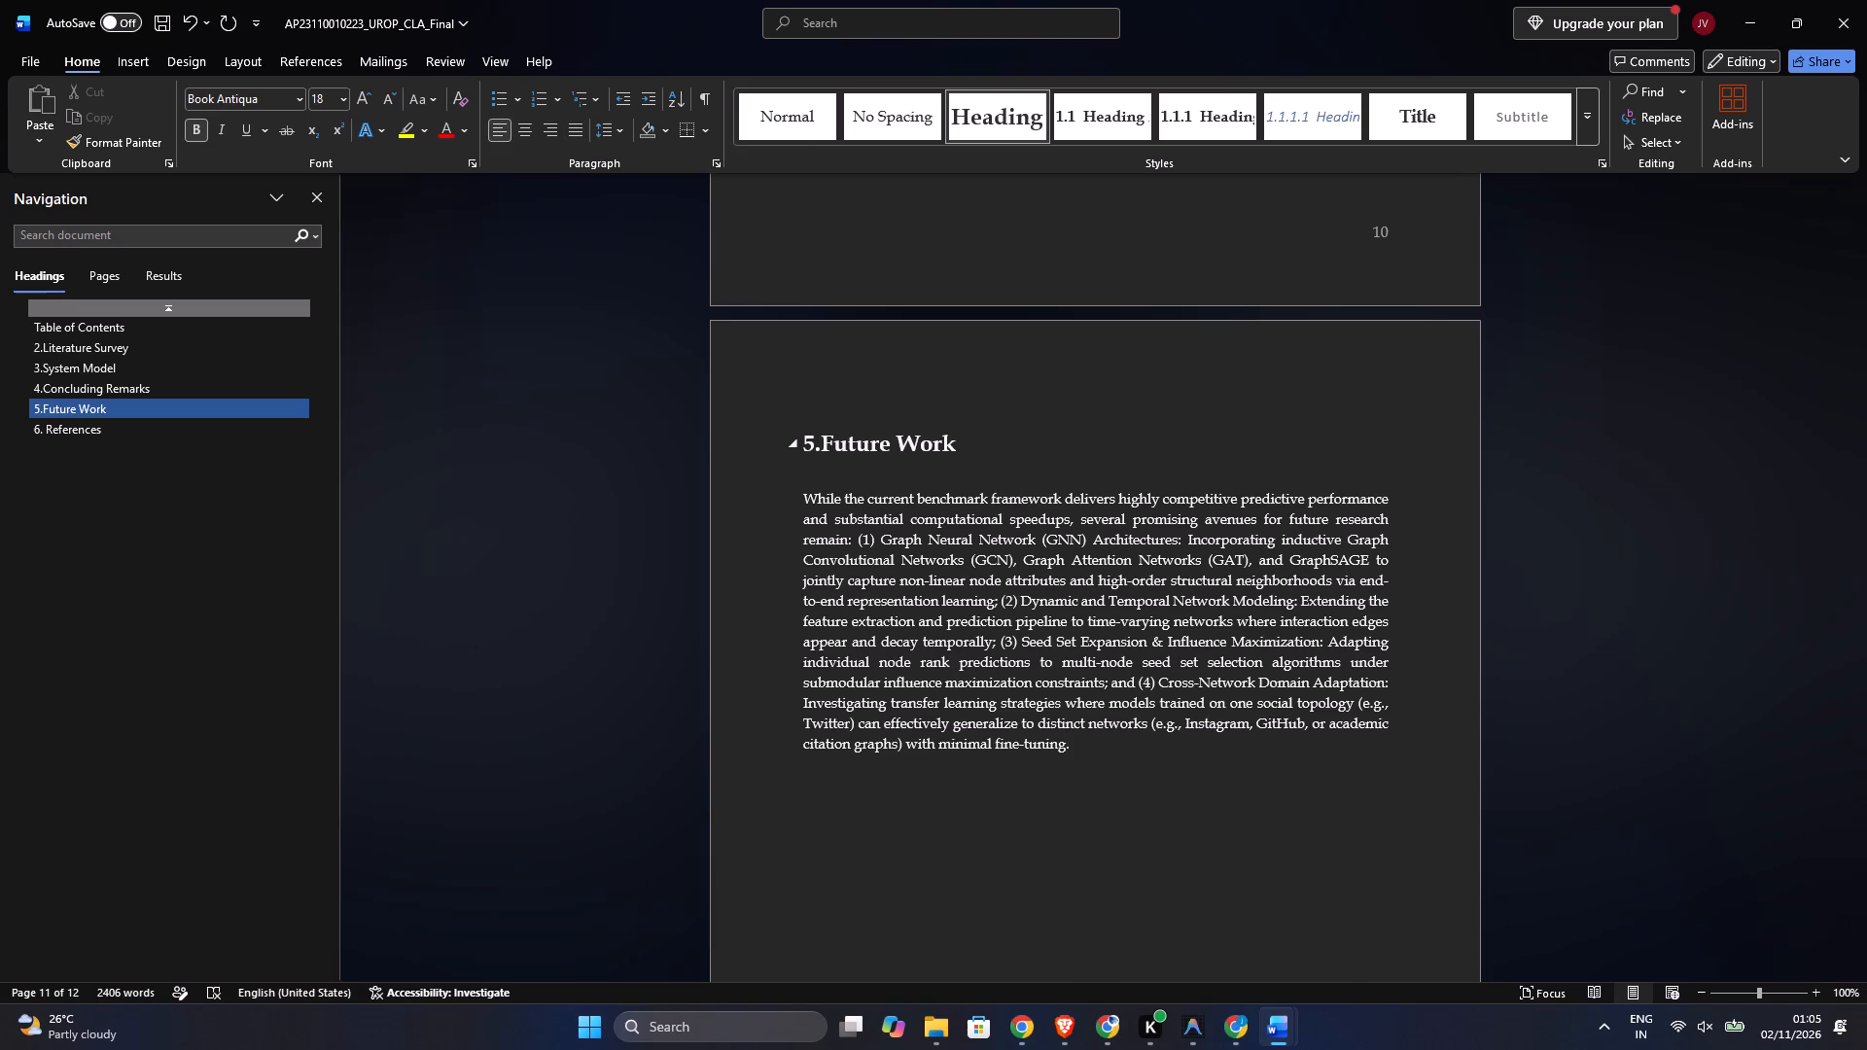
Insert a blank line between the References heading and the first reference entry.
scroll(1015, 450, down, 1)
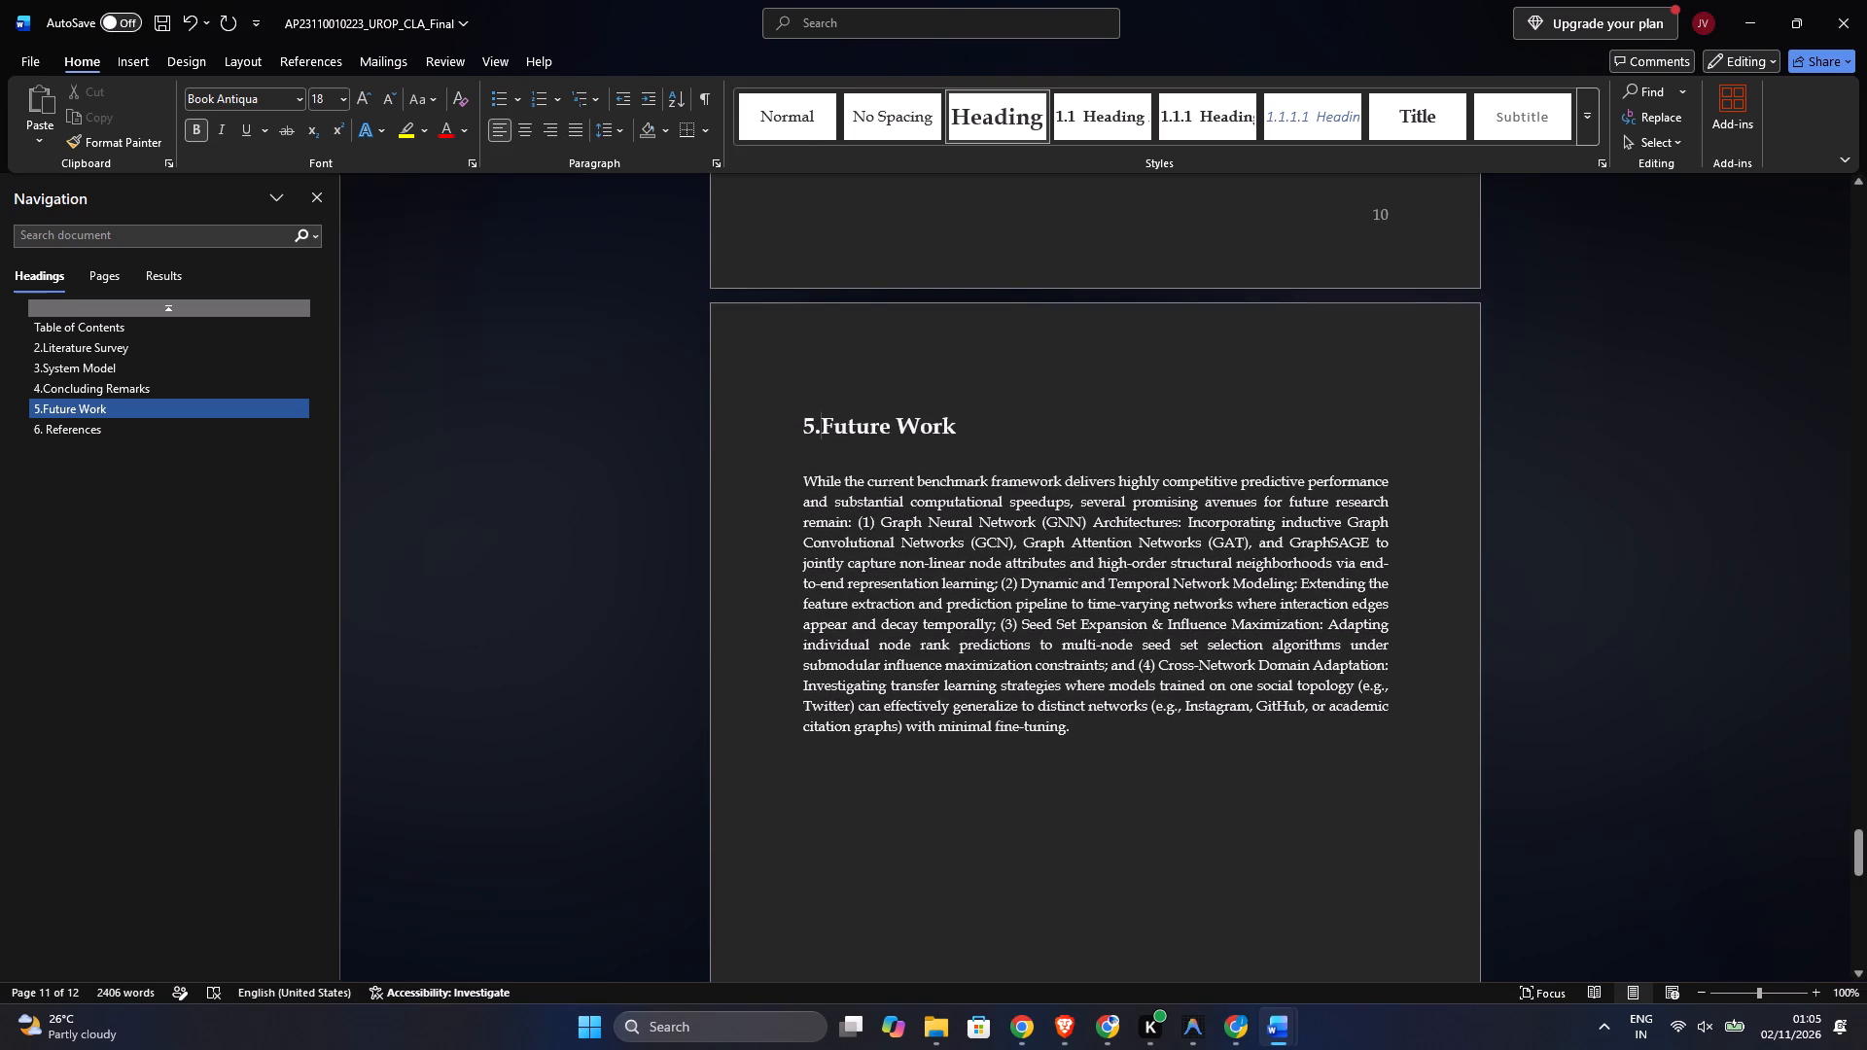
scroll(1015, 450, down, 6)
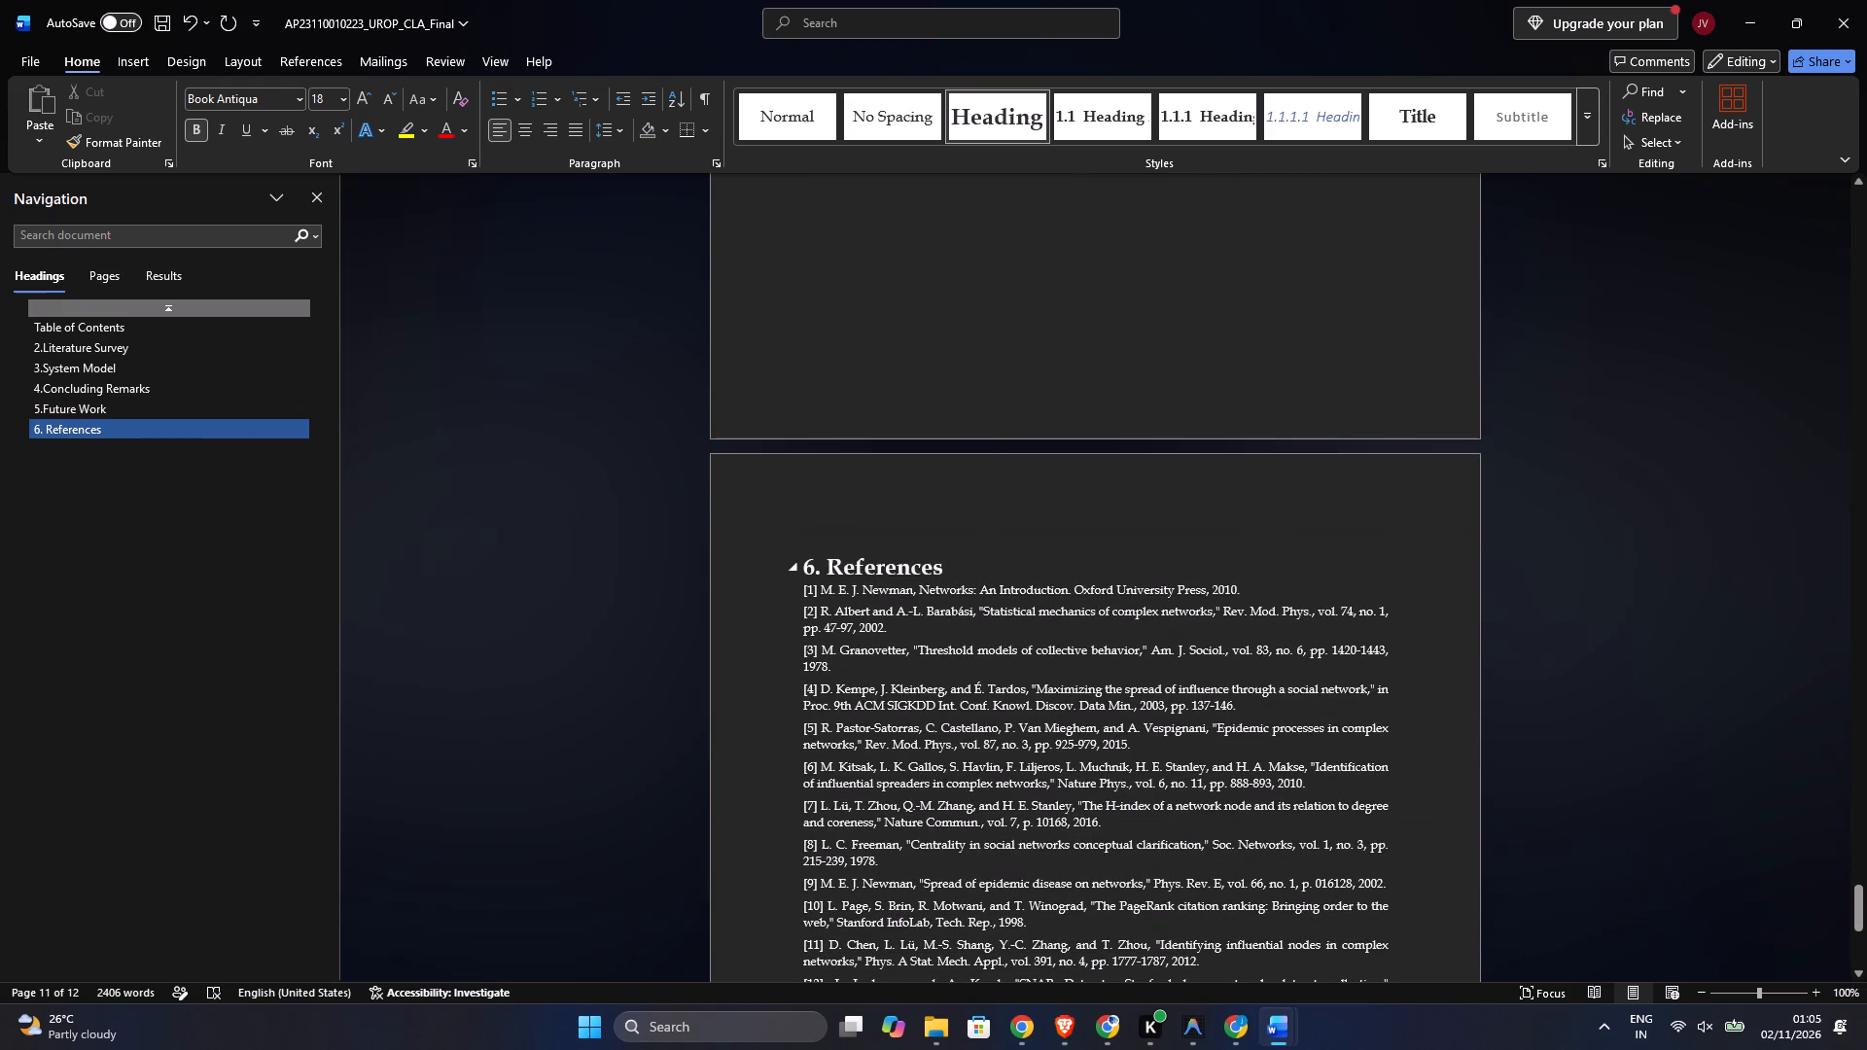
right_click(969, 565)
click(957, 564)
key(Return)
scroll(957, 564, down, 10)
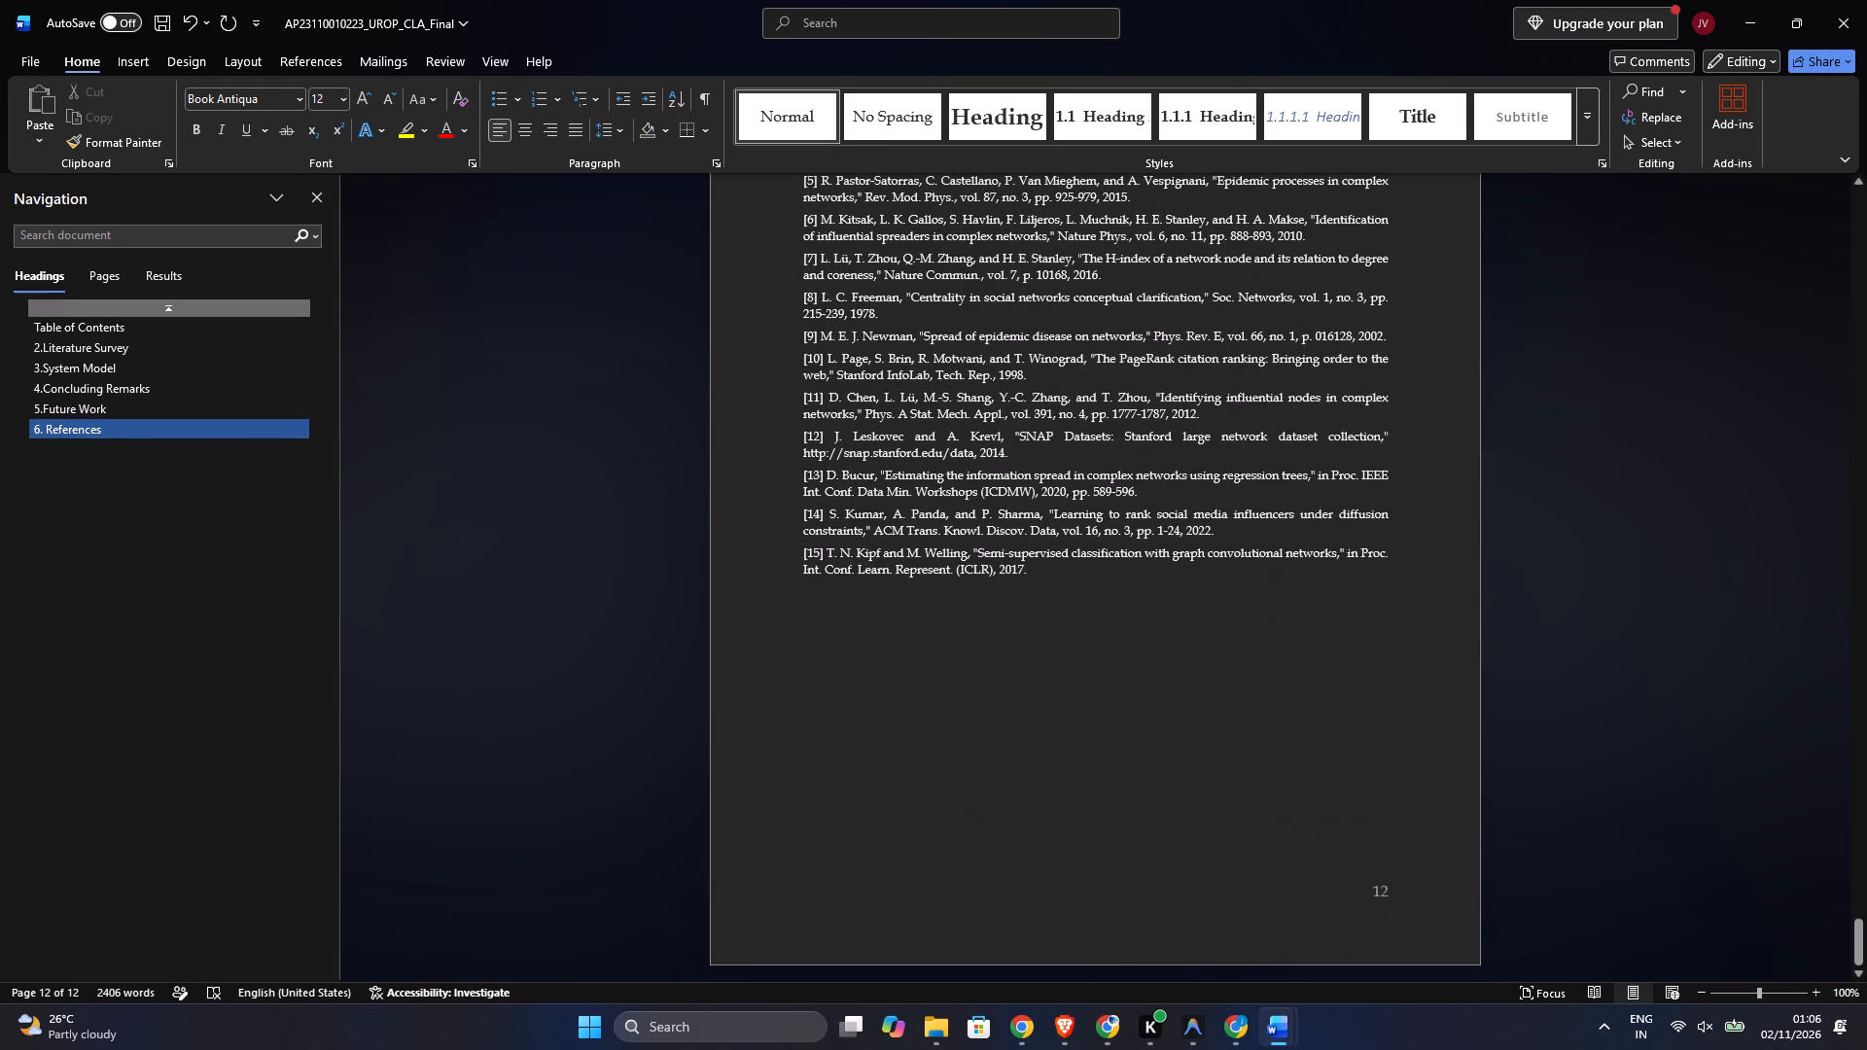
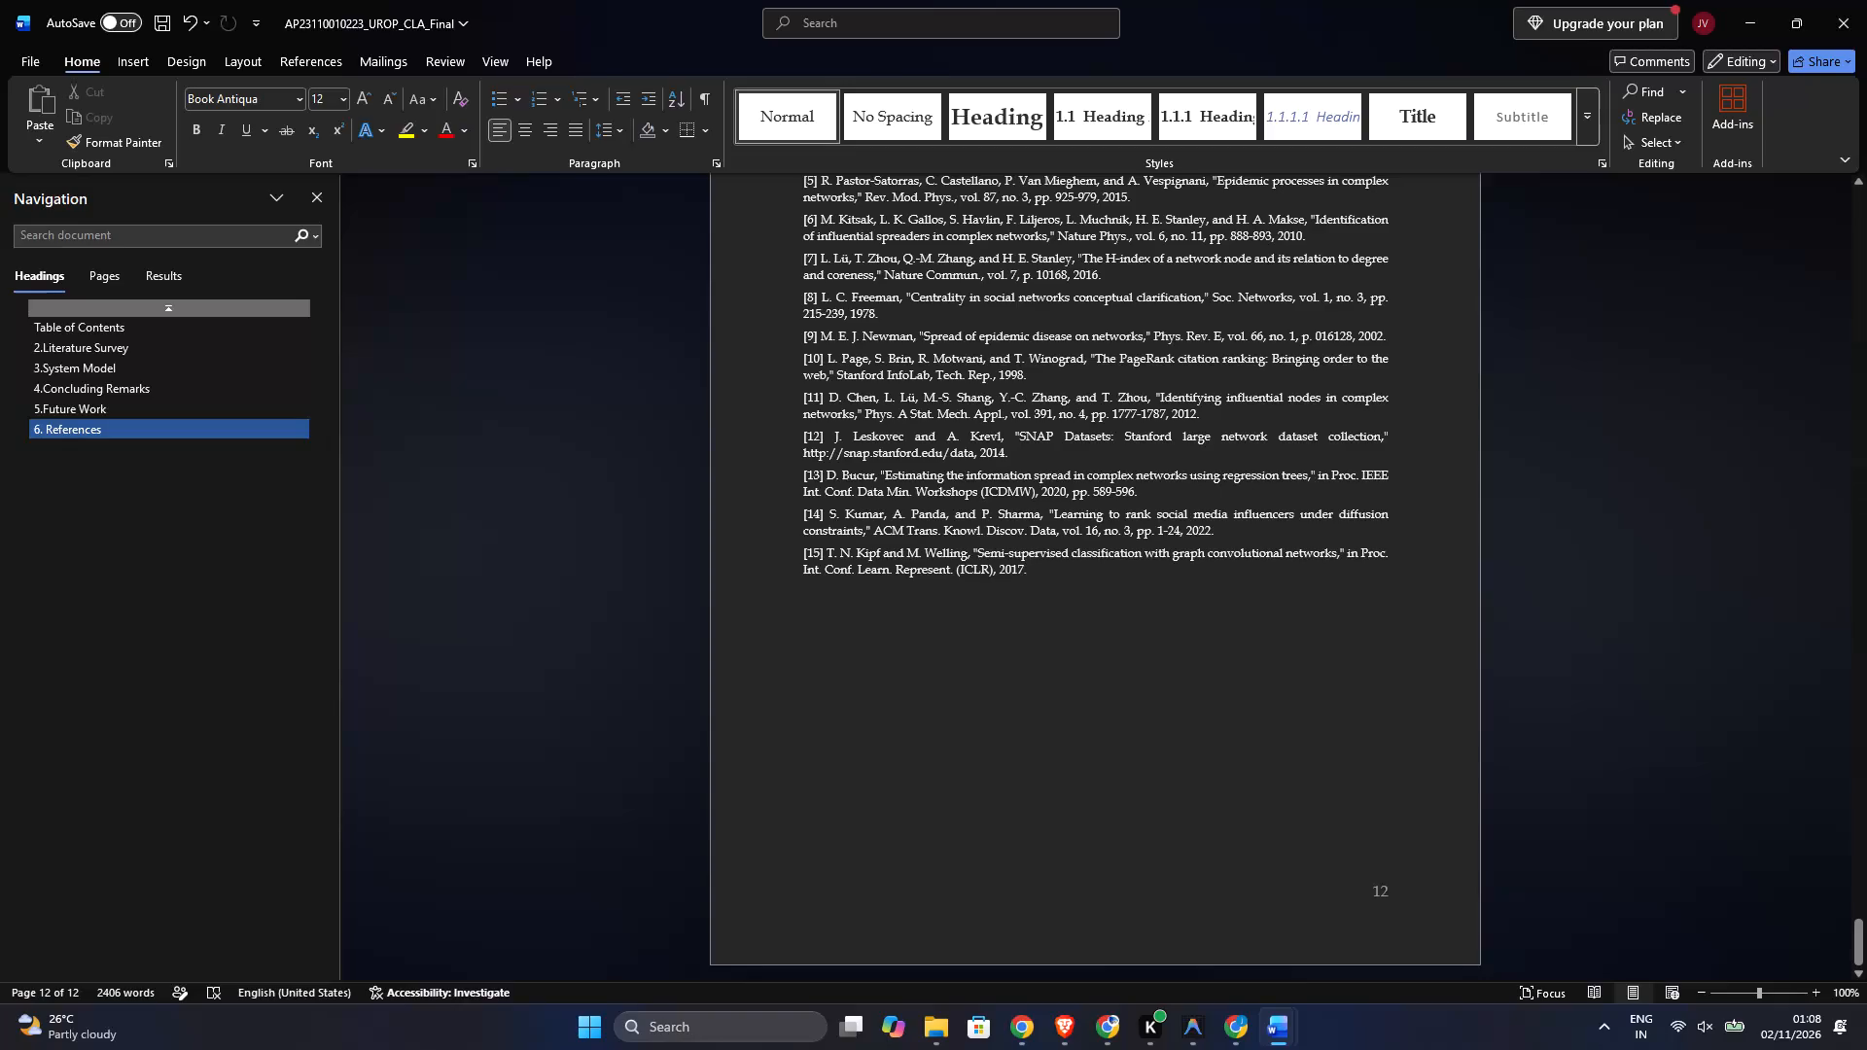
Review the whole report to compare the table of contents entries with the pages where the Introduction and Literature Survey sections start.
scroll(1307, 667, up, 14)
scroll(1307, 667, up, 10)
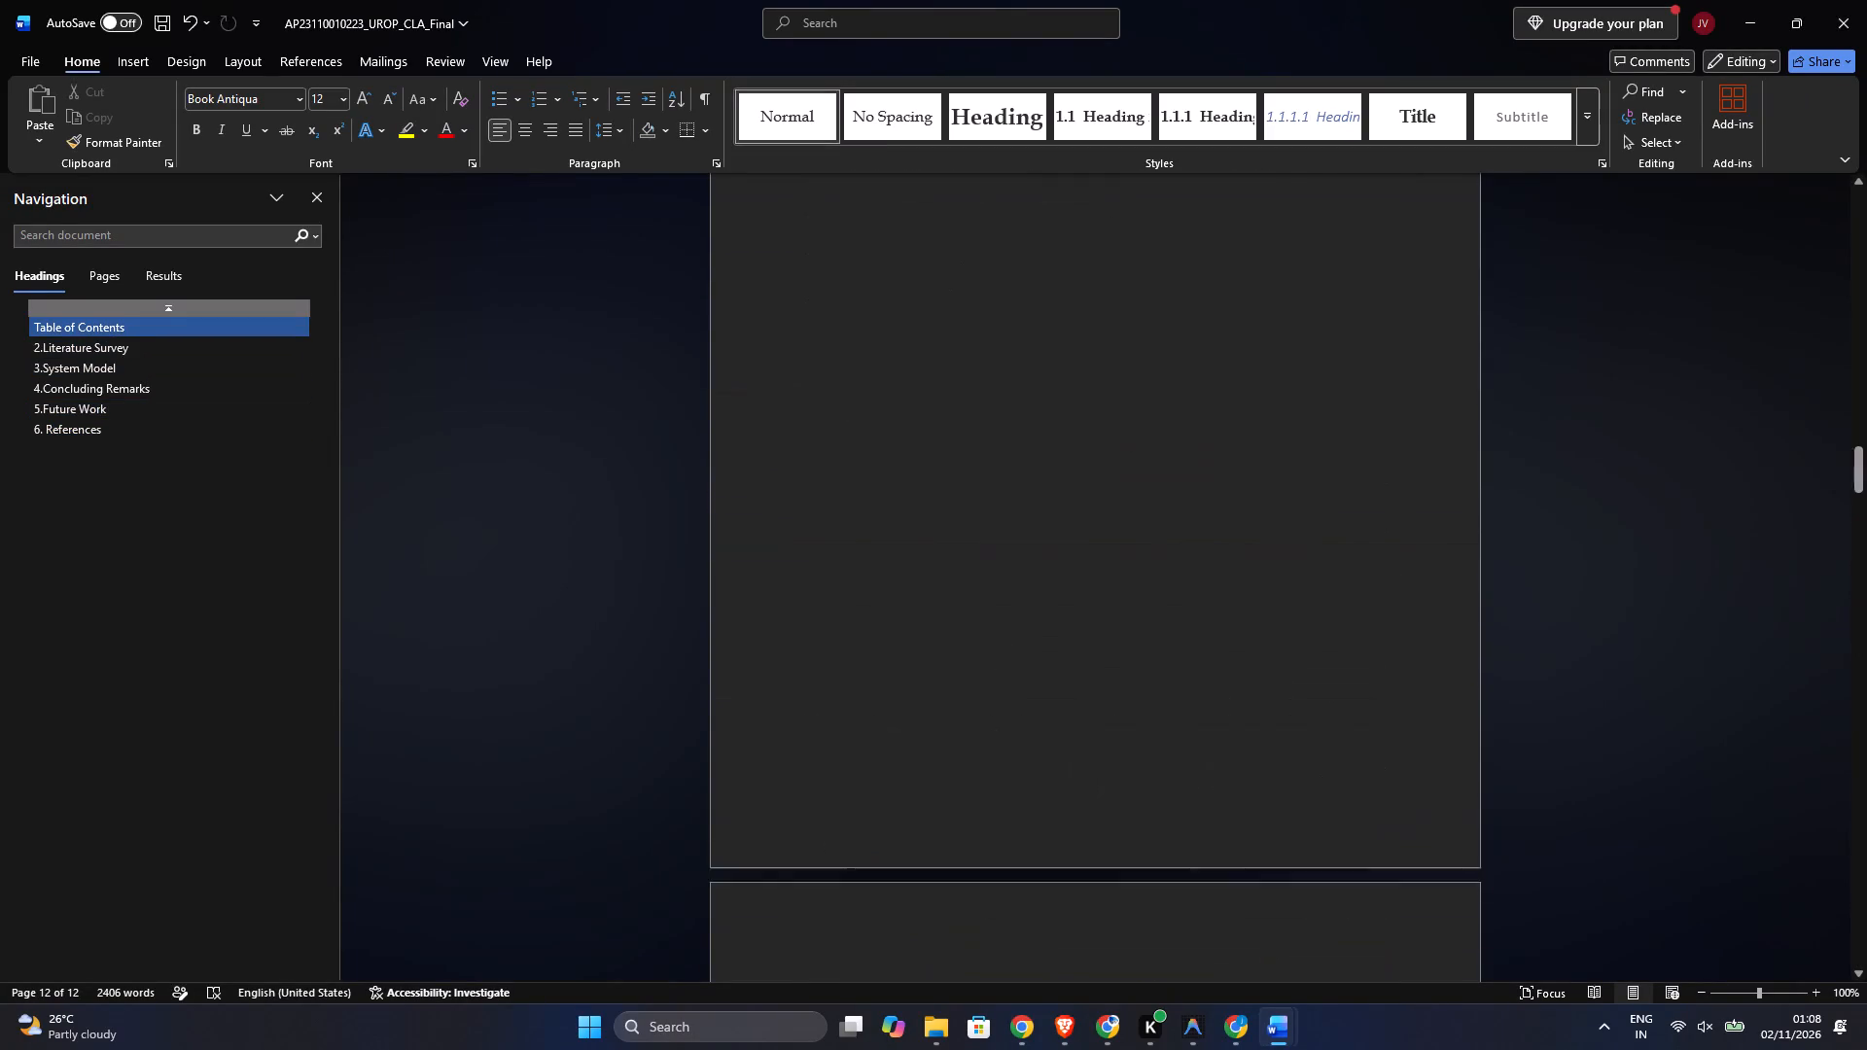
scroll(1307, 667, up, 17)
scroll(1307, 667, down, 13)
scroll(1307, 667, up, 1)
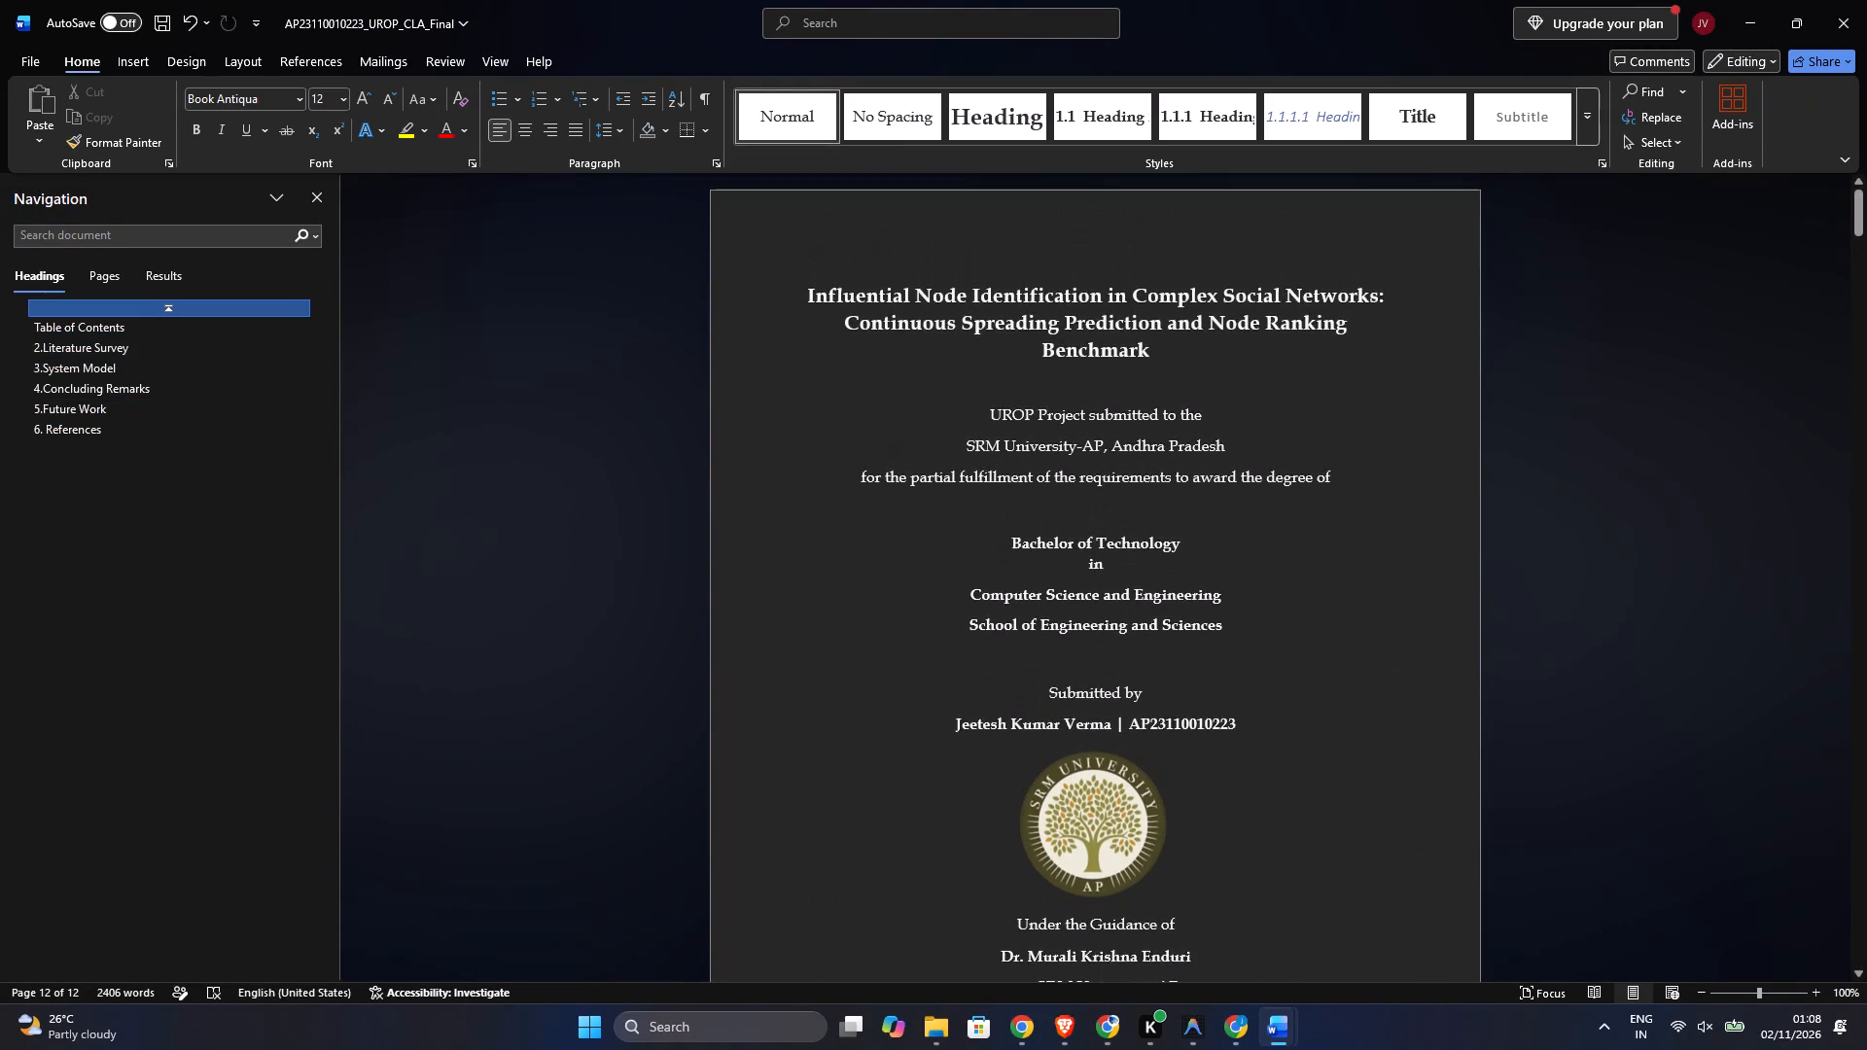
scroll(1307, 667, down, 8)
scroll(1307, 667, up, 1)
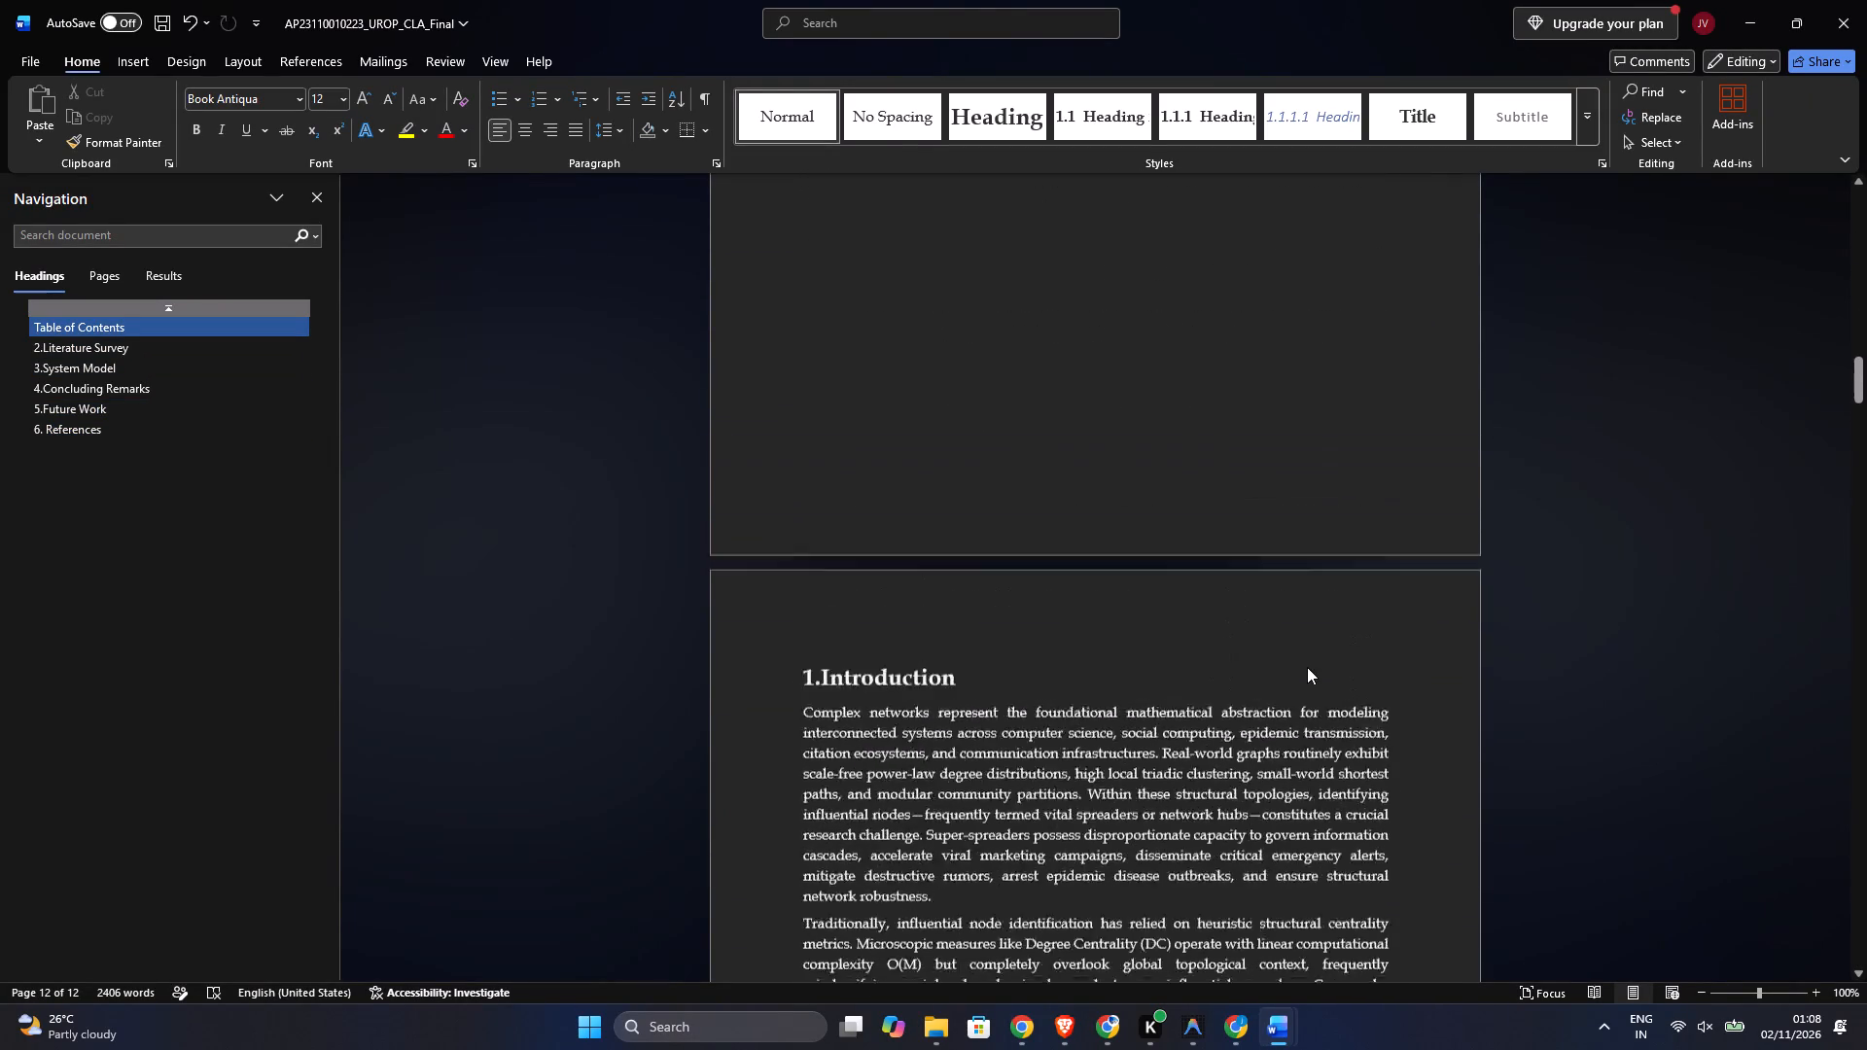
scroll(1307, 667, up, 2)
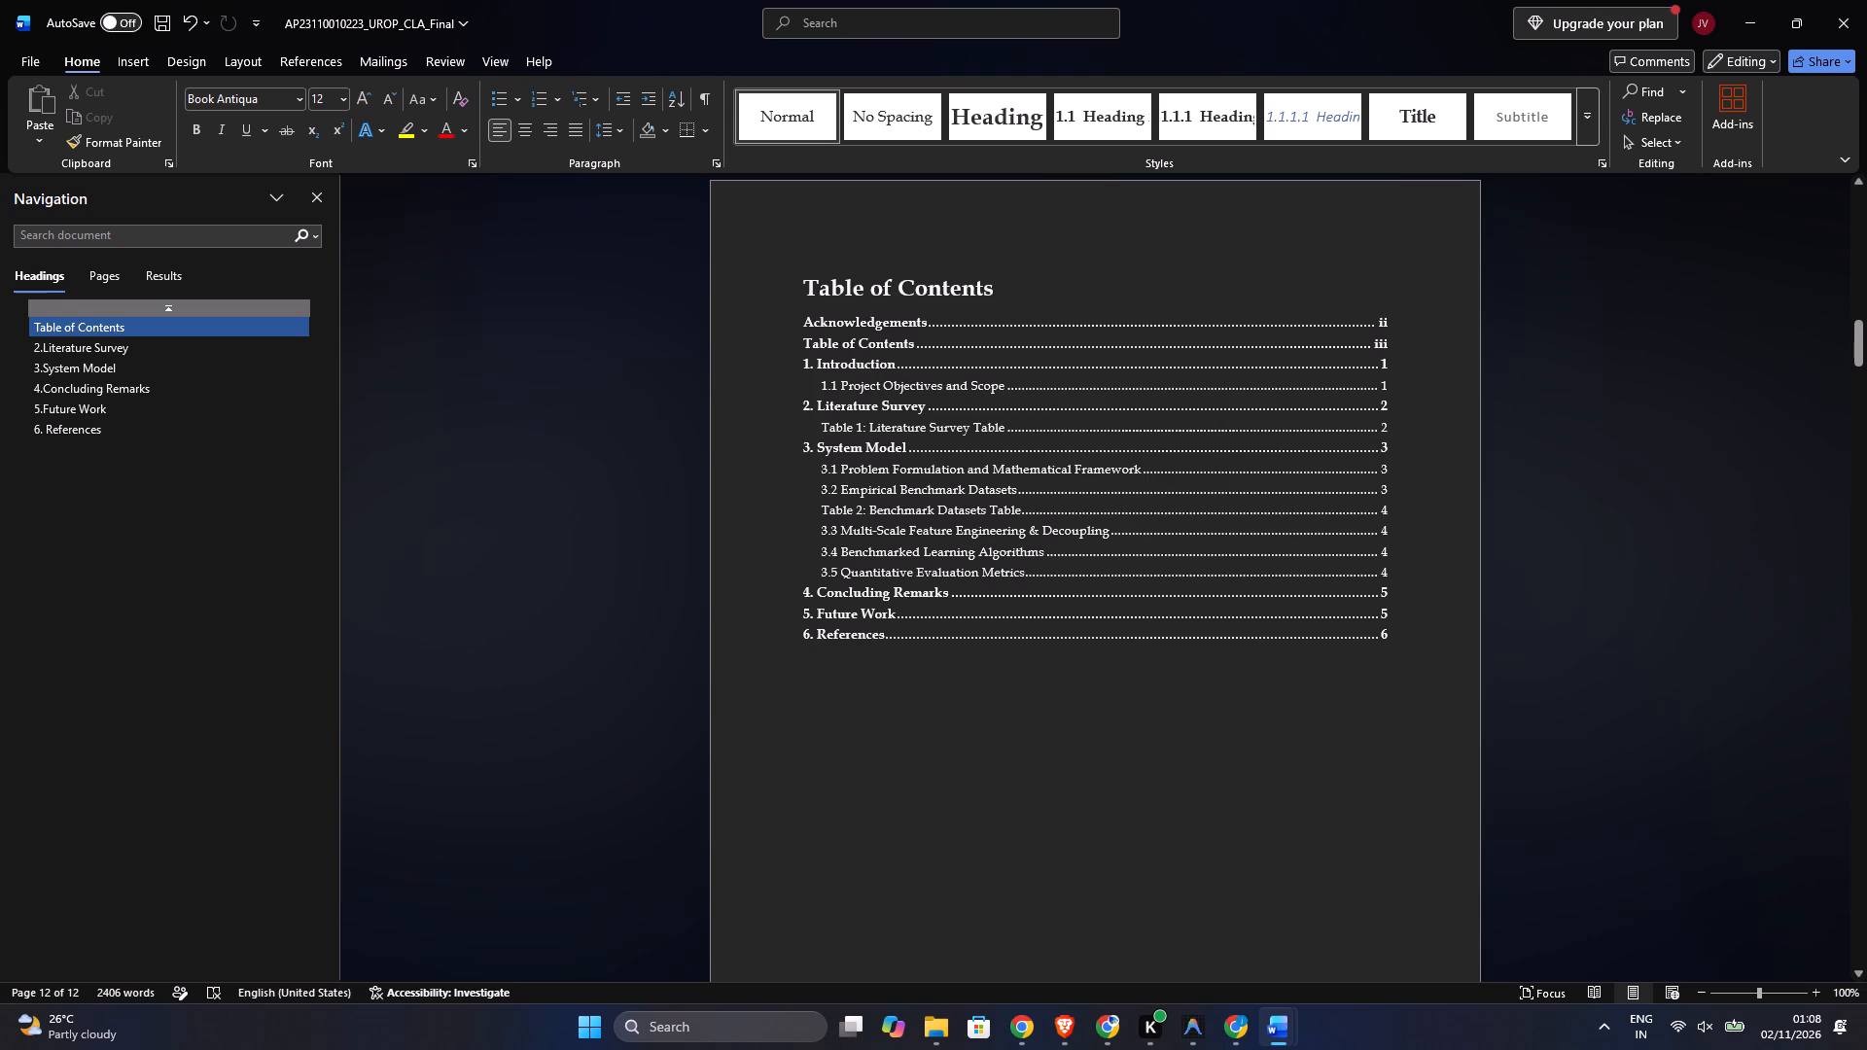
scroll(1362, 594, down, 7)
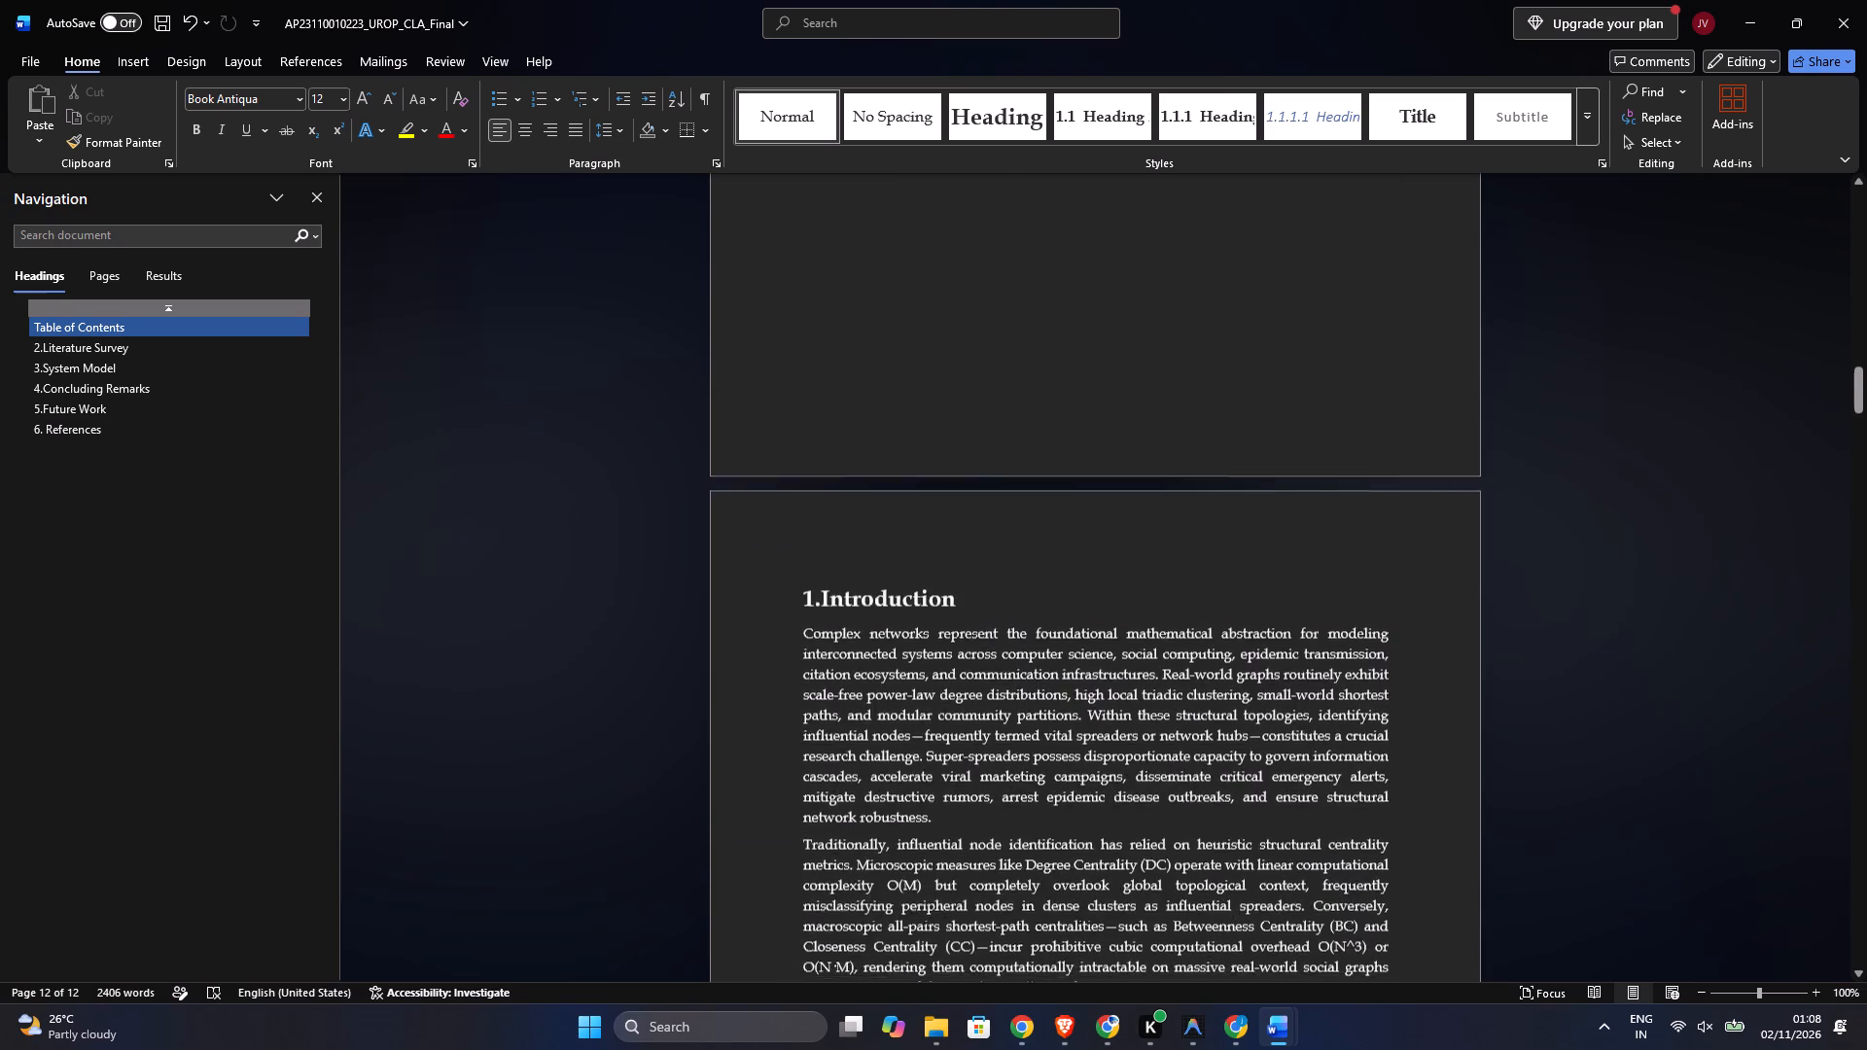
scroll(1362, 594, down, 3)
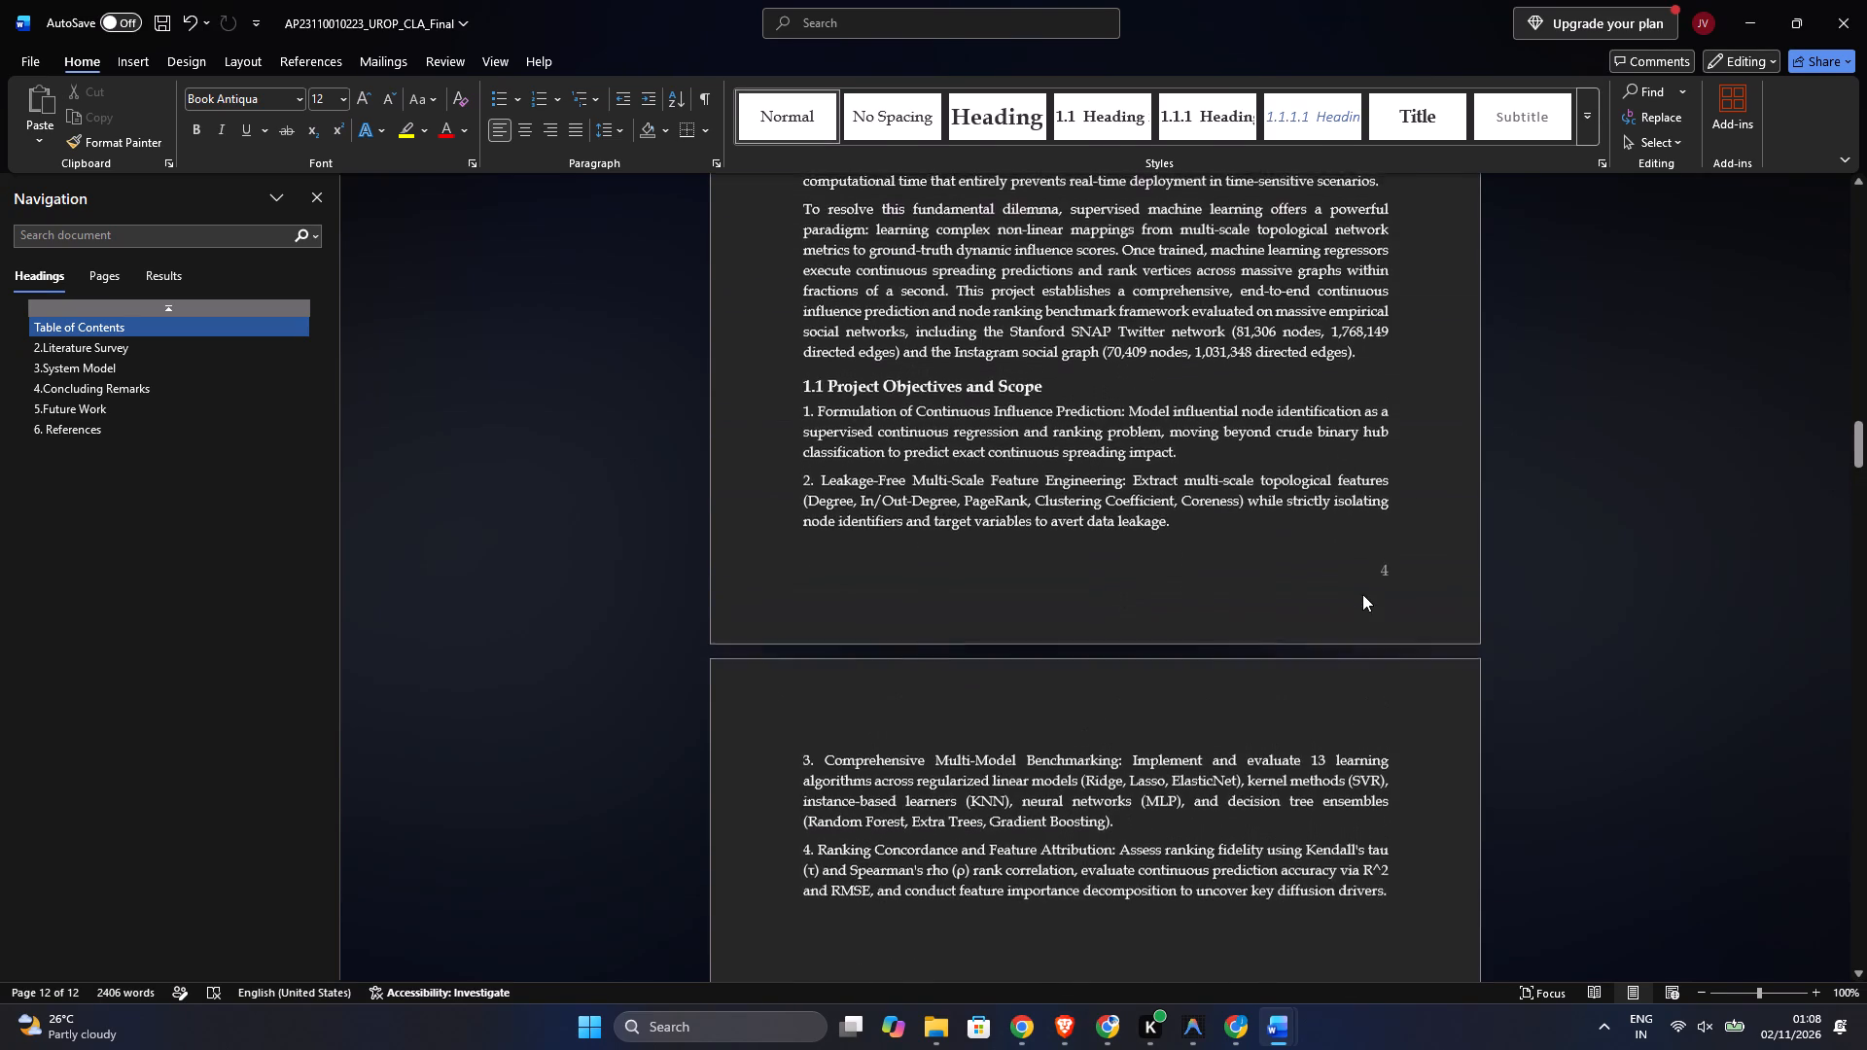
scroll(1362, 594, down, 1)
scroll(1362, 594, up, 5)
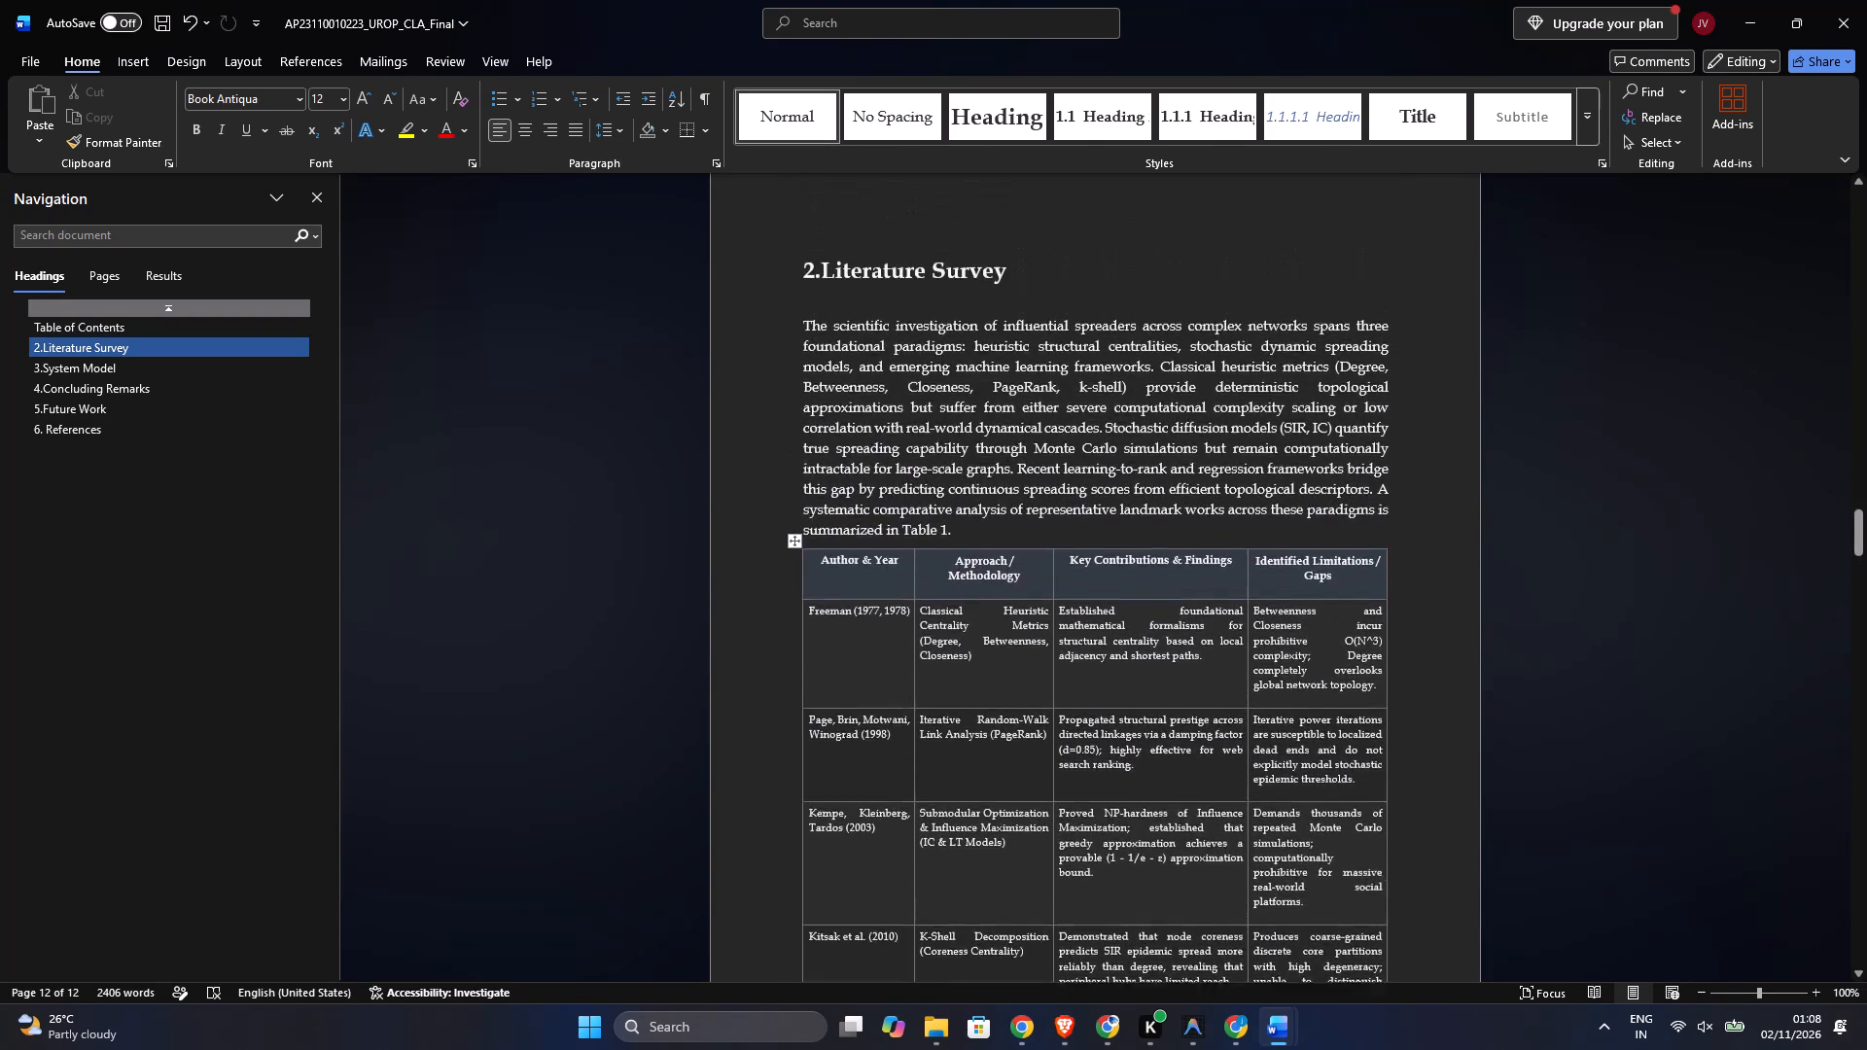
scroll(1362, 594, up, 4)
scroll(1362, 594, down, 3)
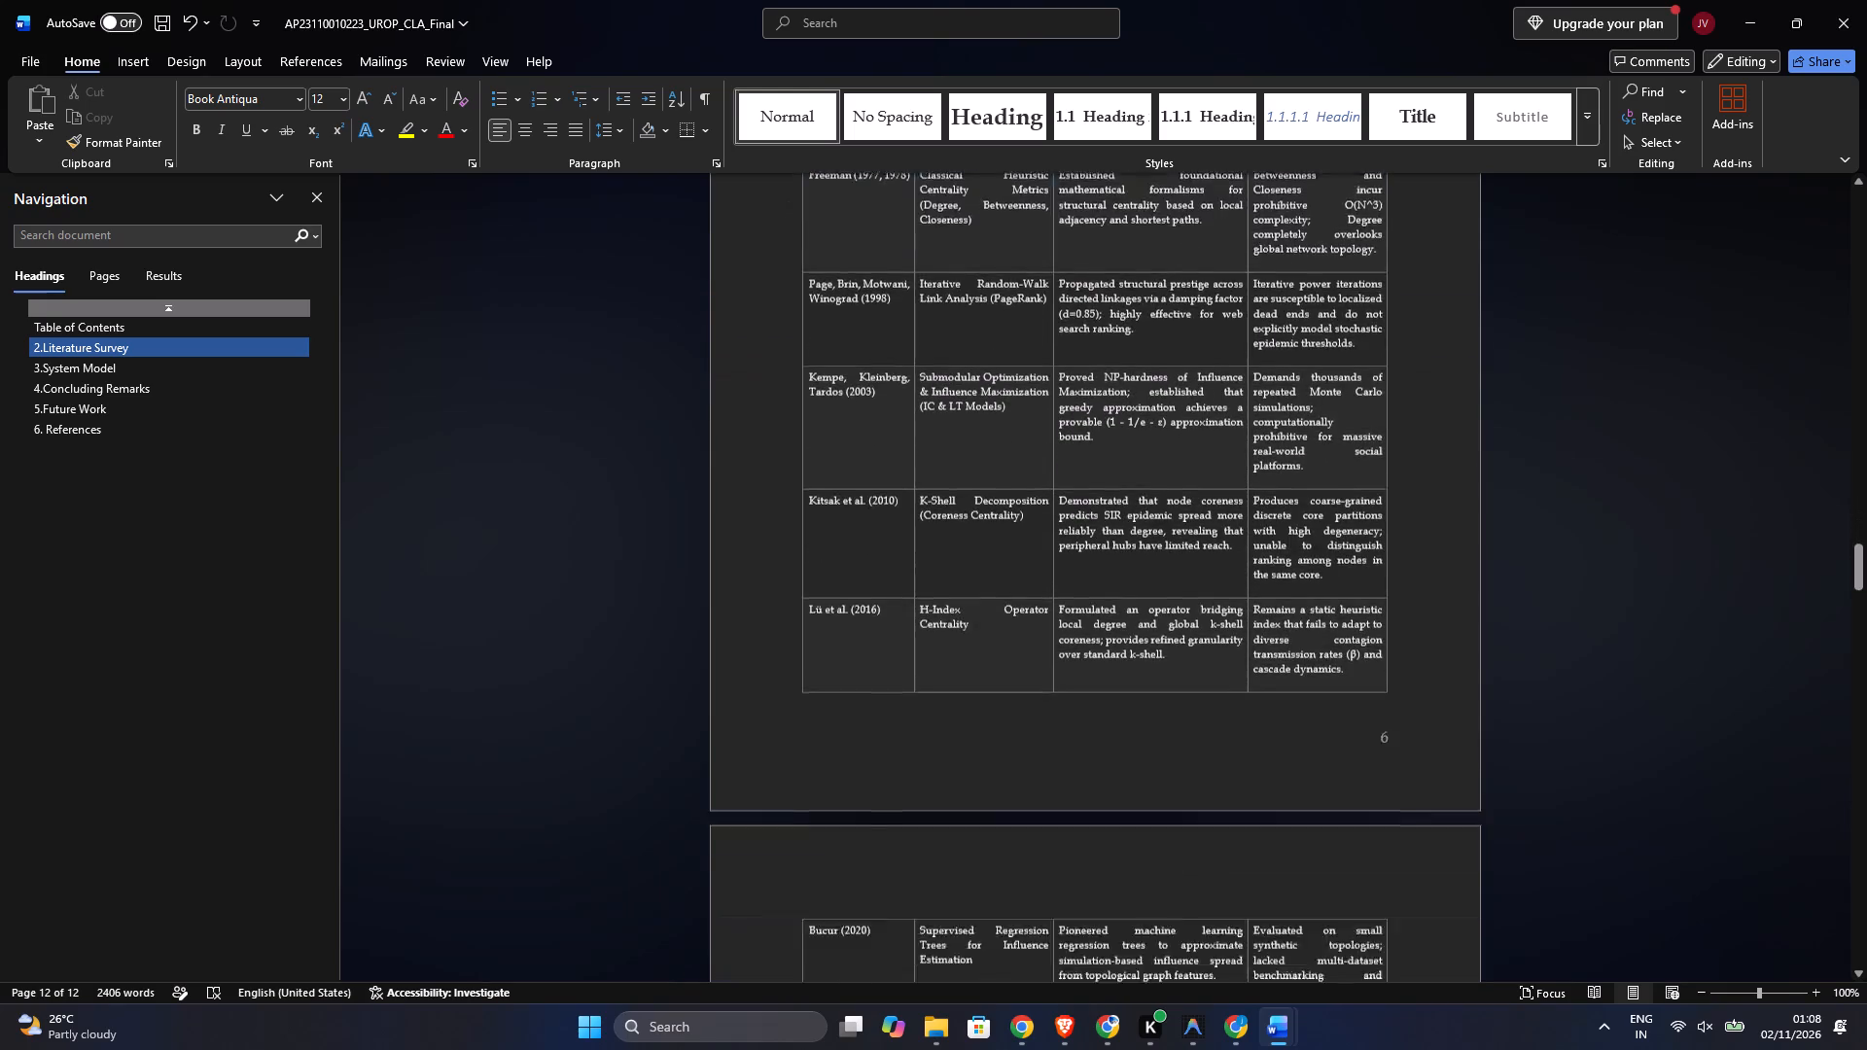
scroll(1362, 594, down, 1)
scroll(1362, 594, up, 14)
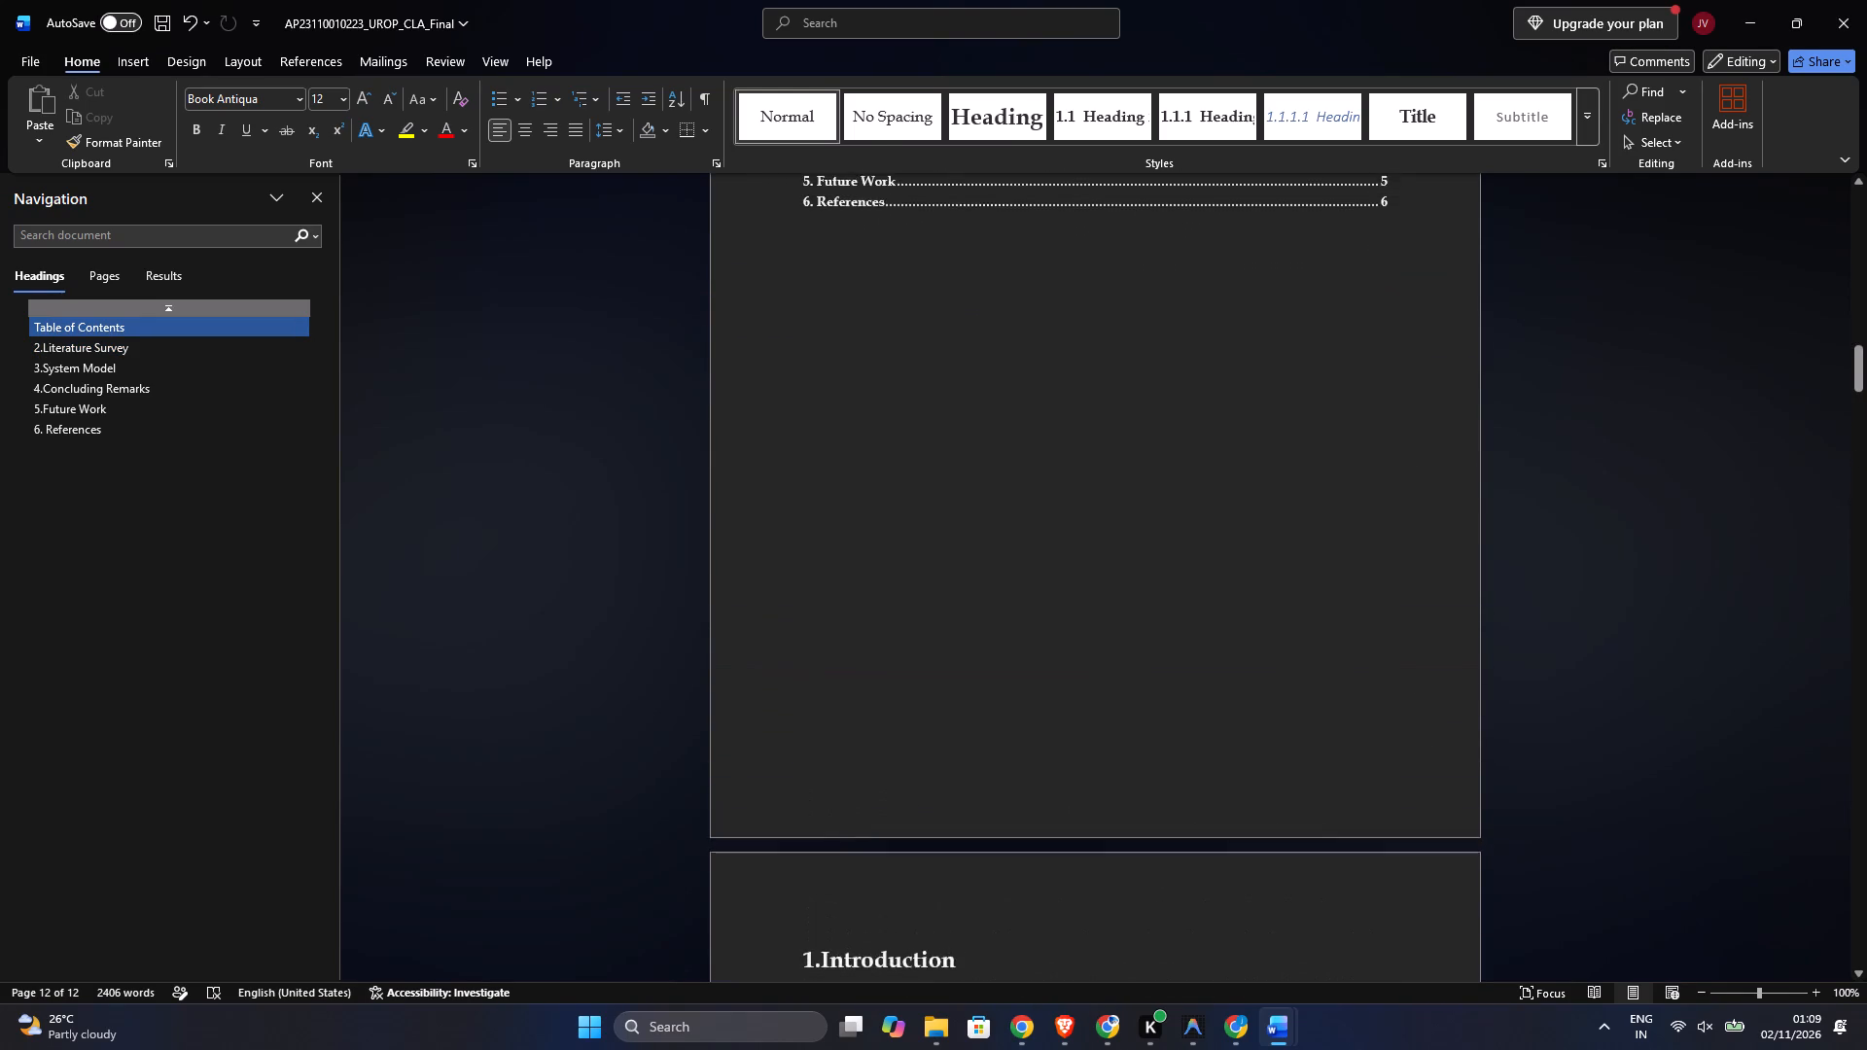
scroll(1362, 594, up, 2)
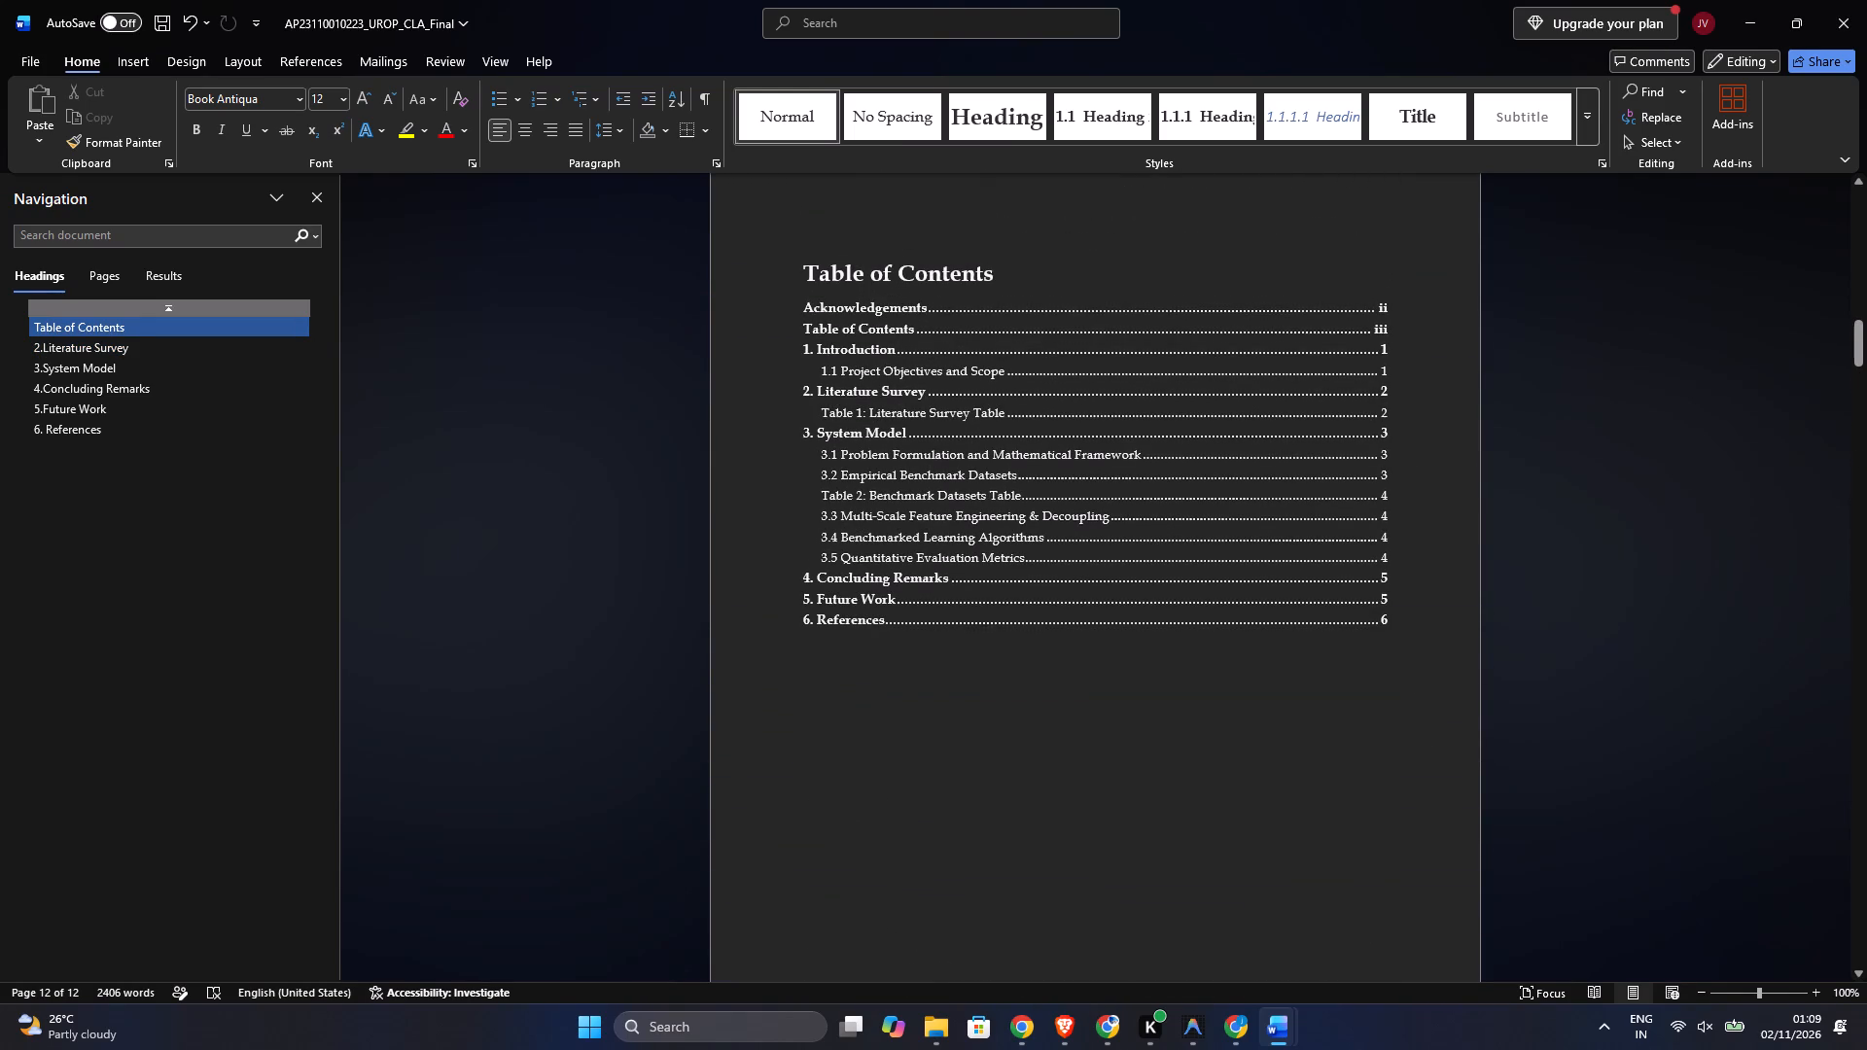
In the table of contents, set the page number of Introduction to 4 and of Literature Survey to 6.
click(1408, 347)
key(BackSpace)
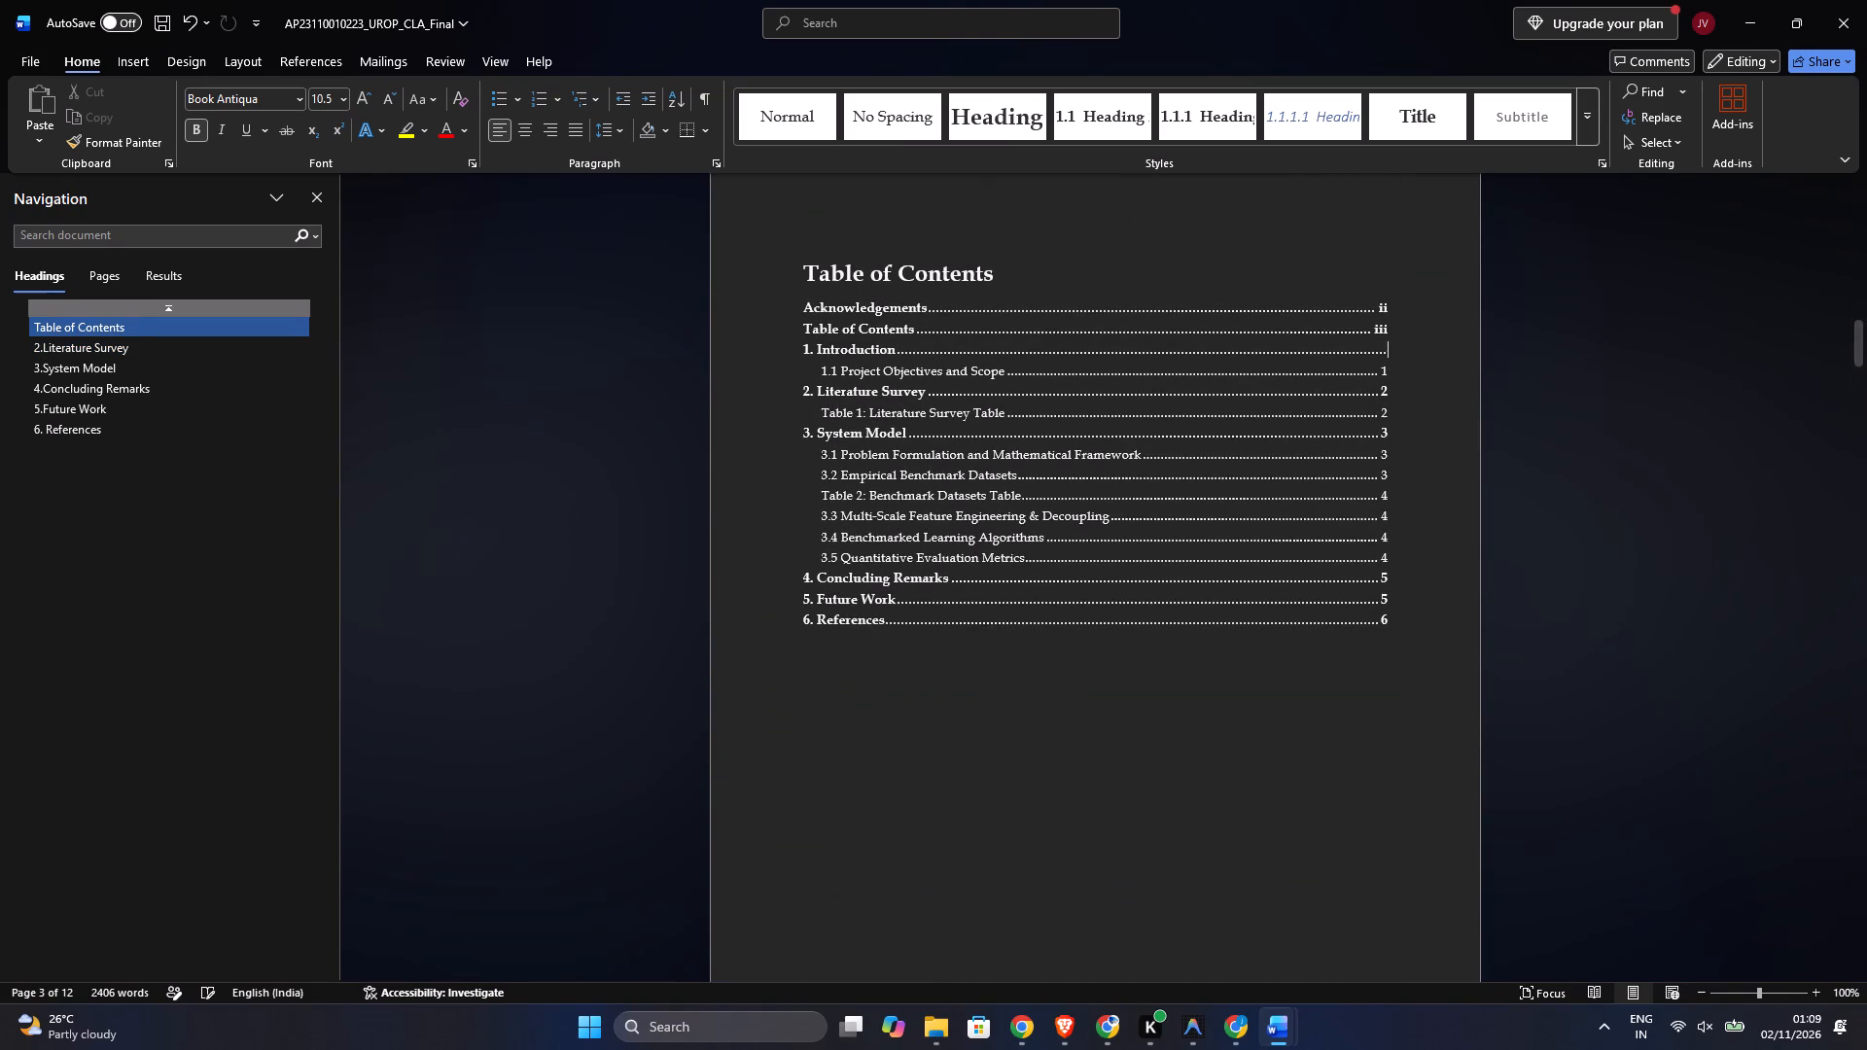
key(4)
key(Down)
key(Down)
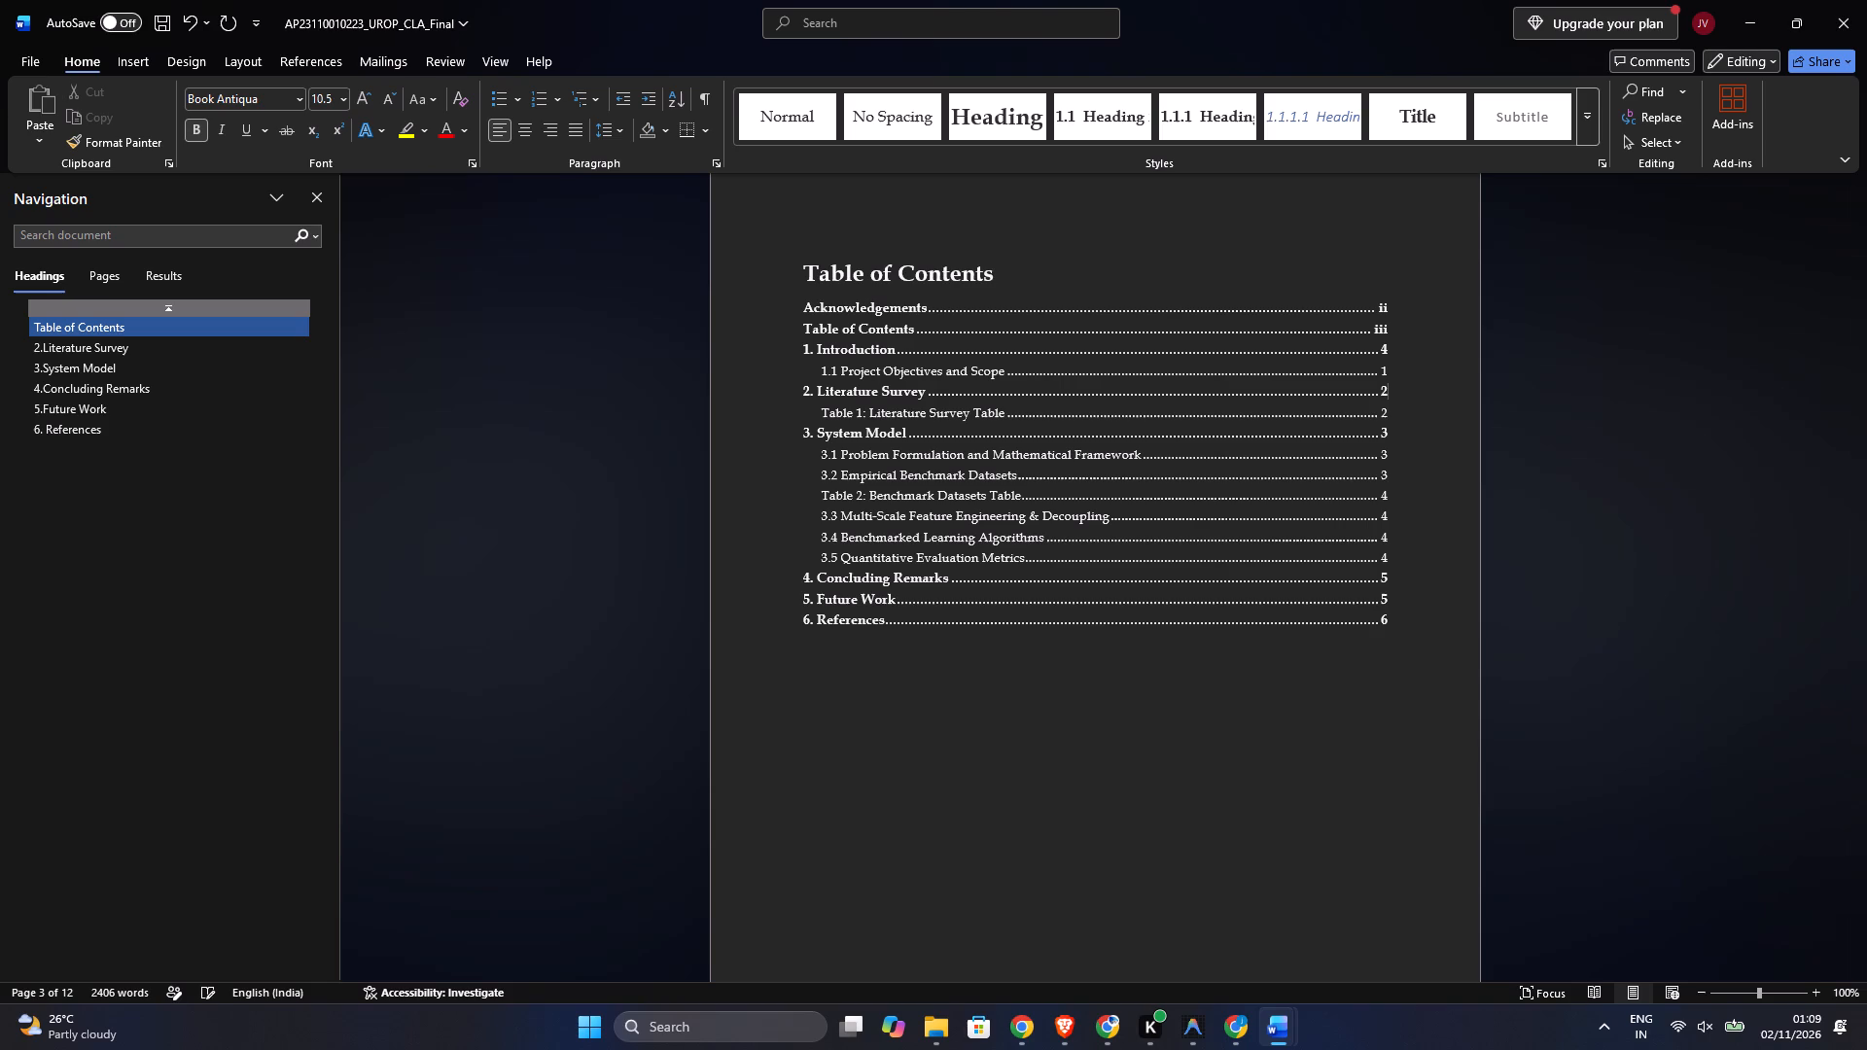
key(BackSpace)
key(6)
Set the contents page numbers of 1.1 Project Objectives and Scope to 4 and of Table 1: Literature Survey Table to 6.
scroll(1408, 347, down, 3)
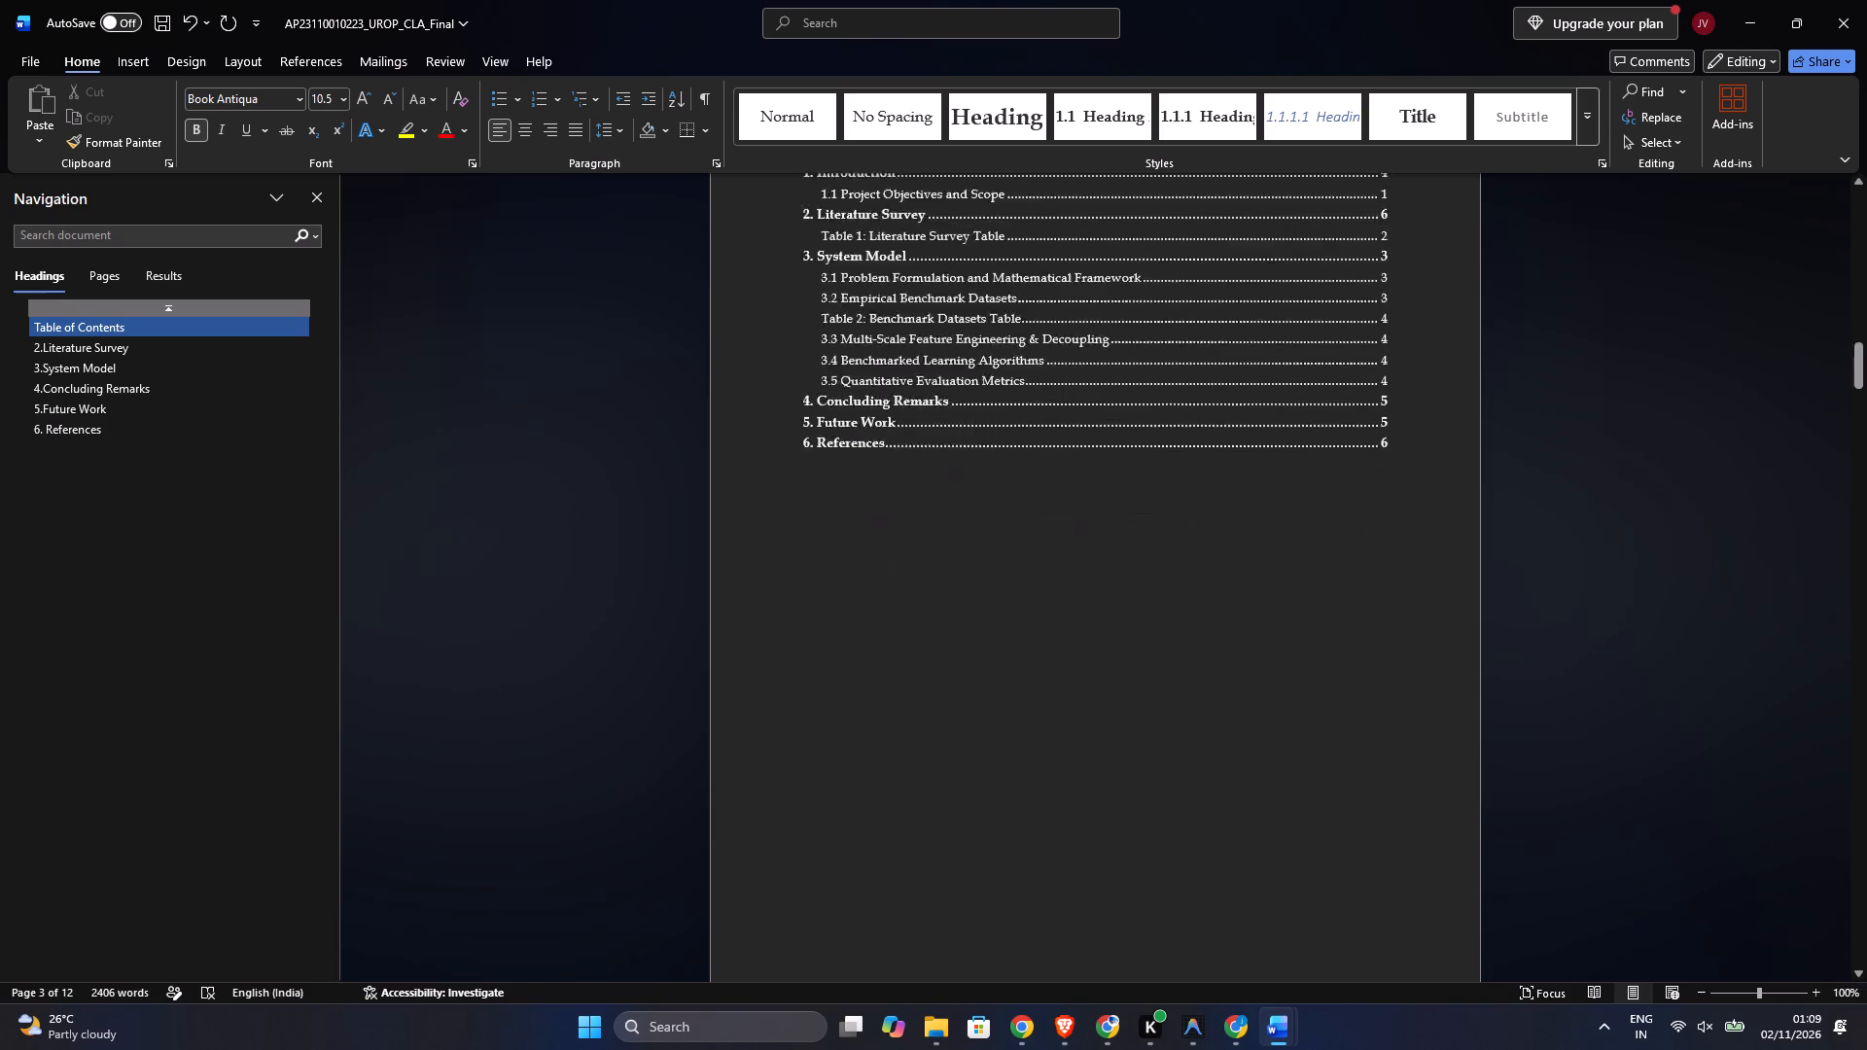
scroll(1408, 347, down, 4)
scroll(1408, 347, up, 2)
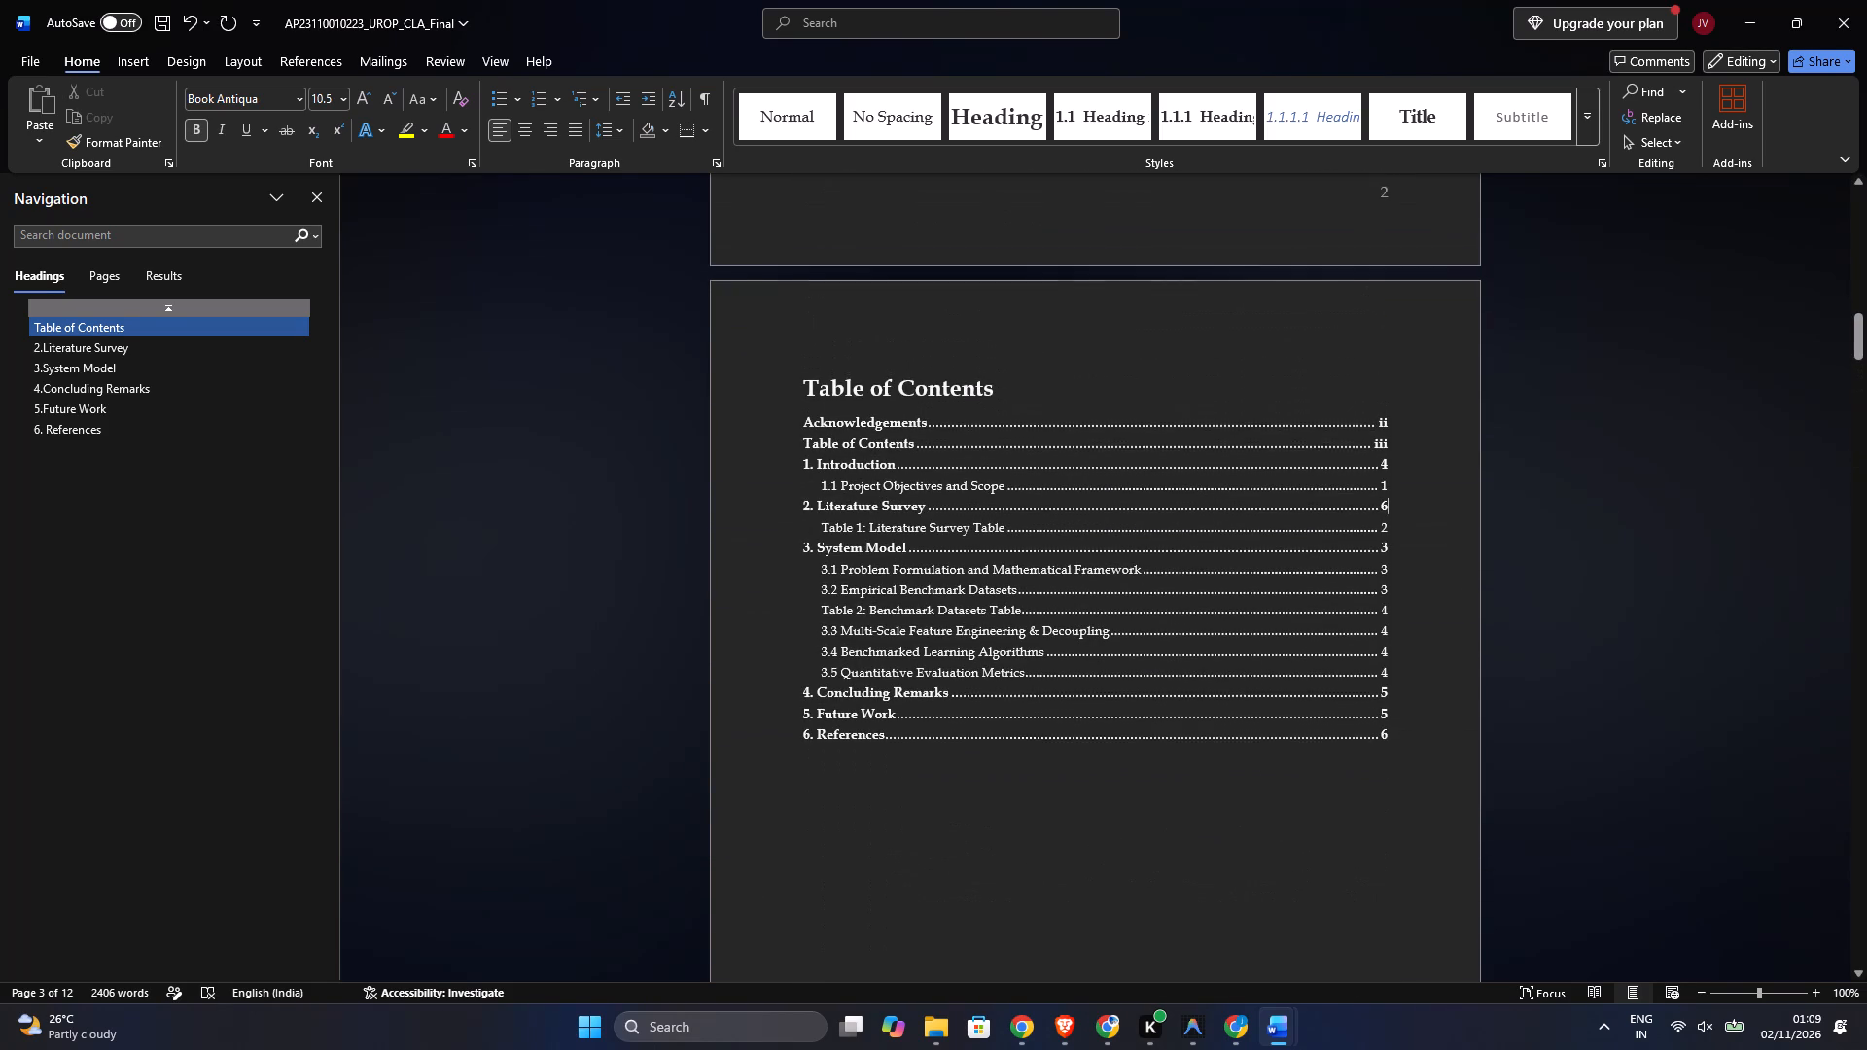
click(1392, 489)
key(BackSpace)
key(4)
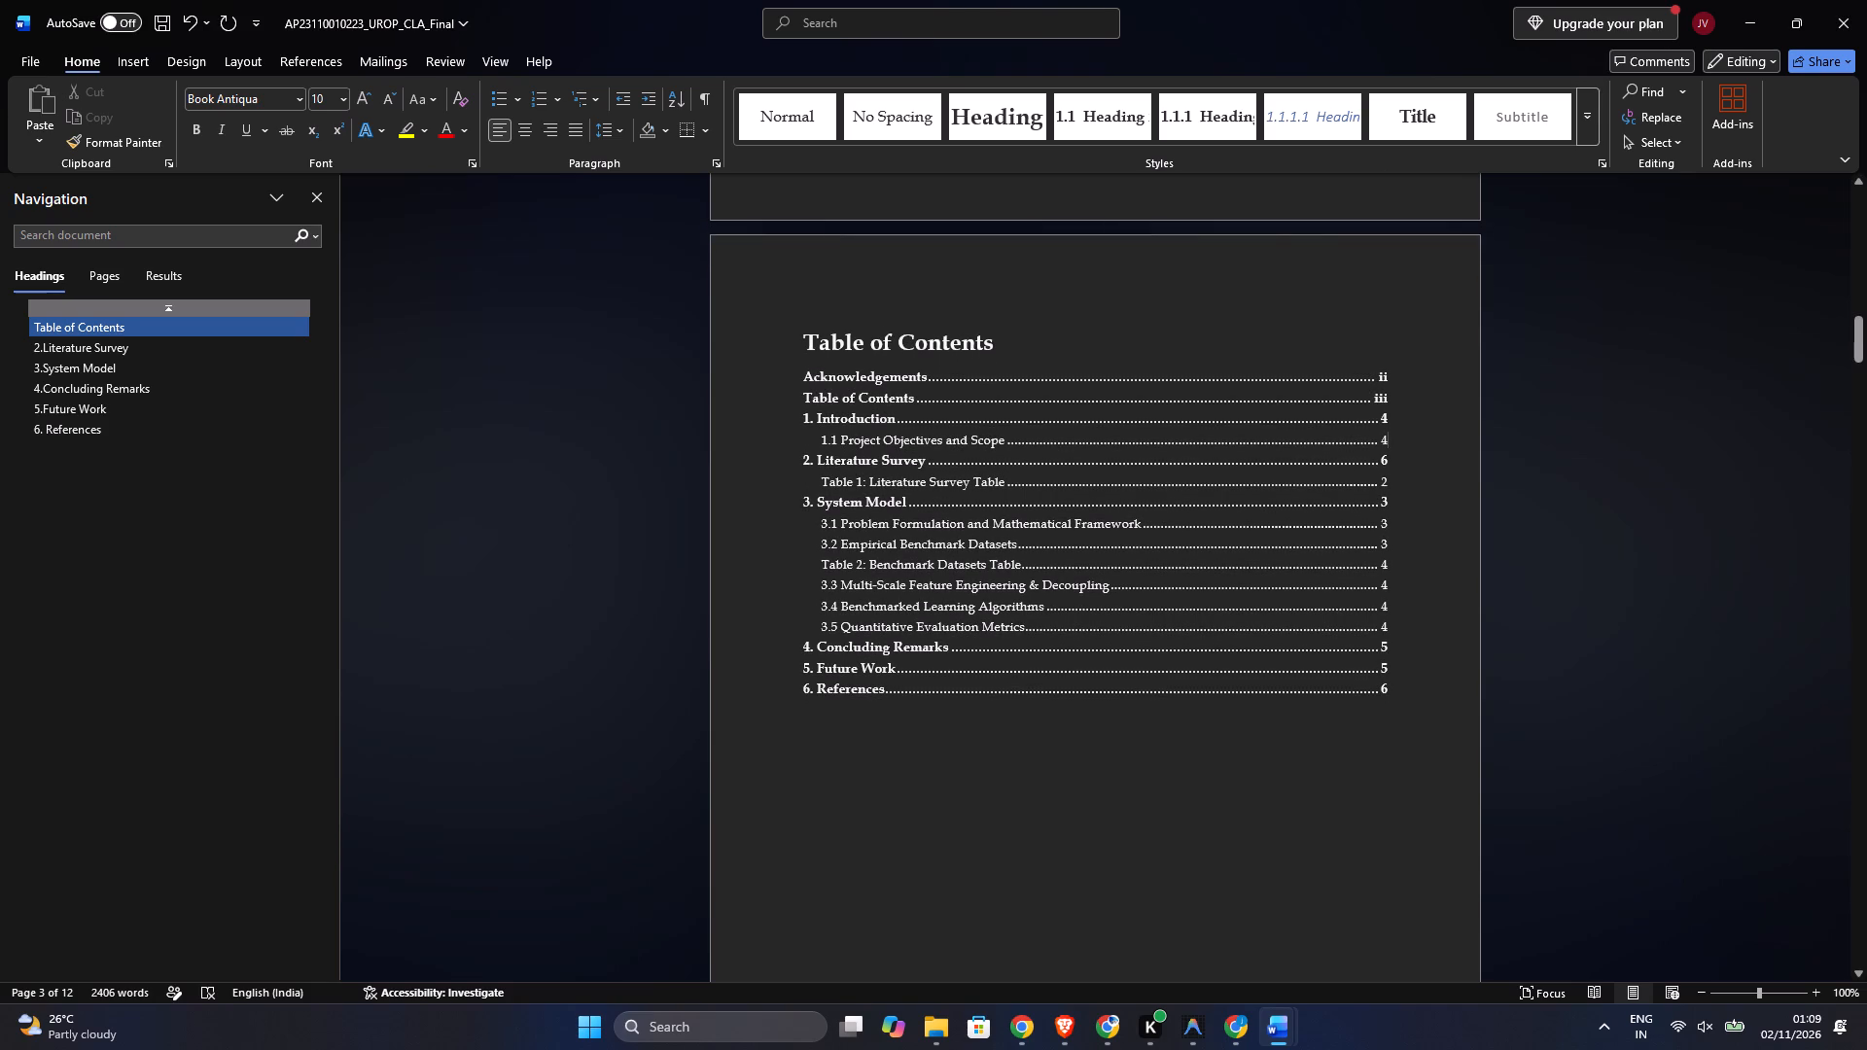
click(1394, 482)
key(BackSpace)
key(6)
Check the pages on which the Literature Survey table, the System Model subsections, Table 2 and Concluding Remarks appear against the table of contents.
scroll(1394, 482, down, 10)
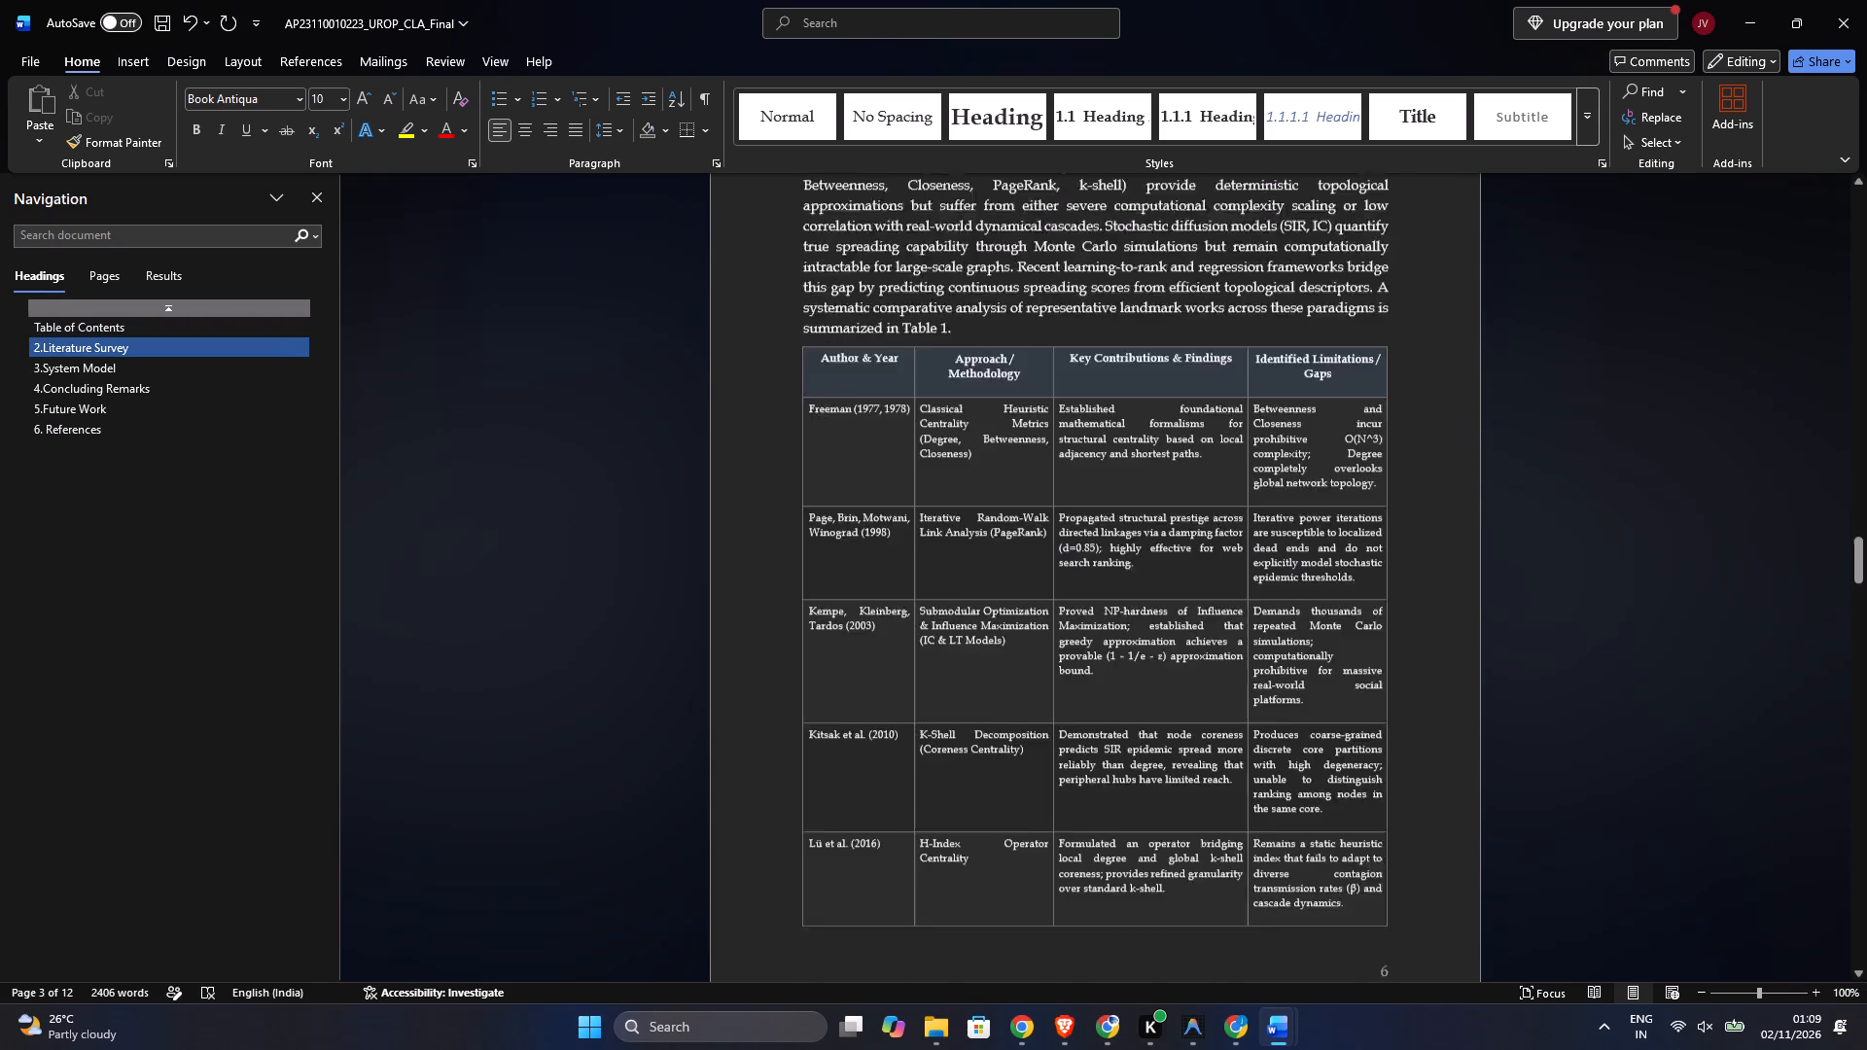
scroll(1394, 482, left, 1)
scroll(1394, 482, up, 1)
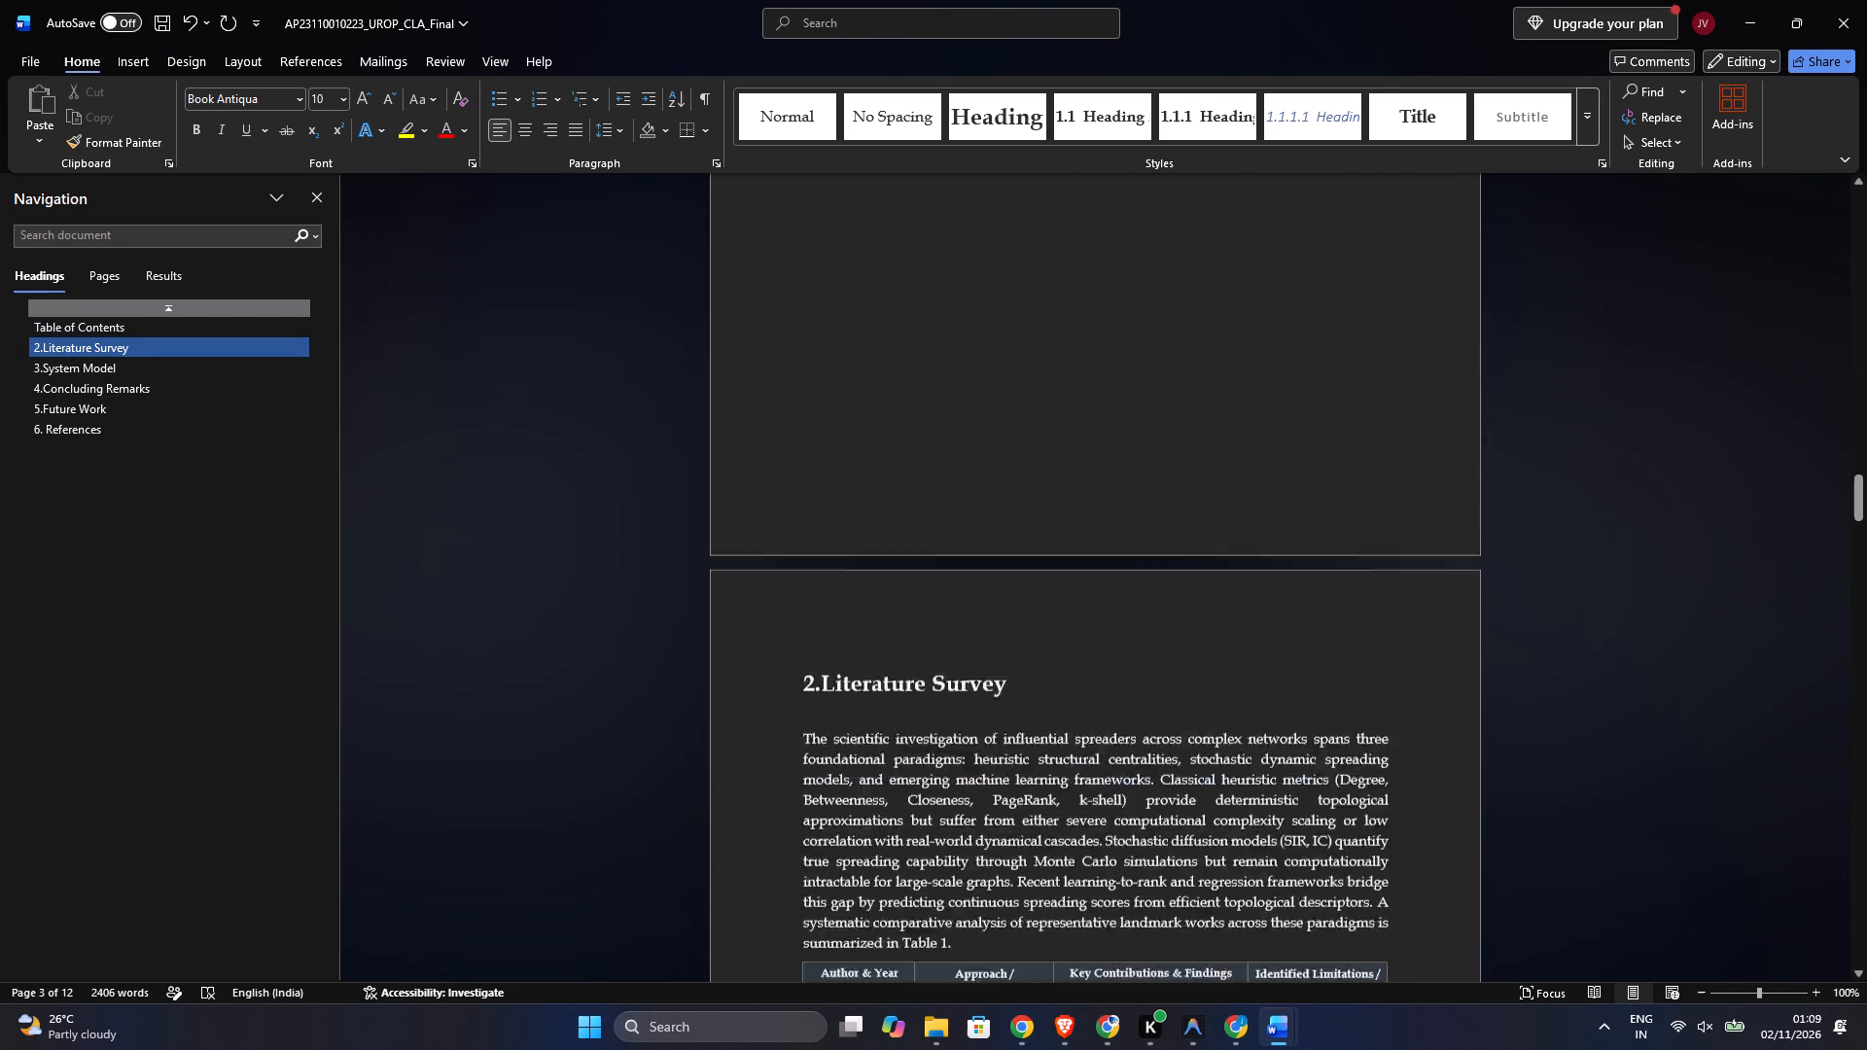
scroll(1394, 482, up, 1)
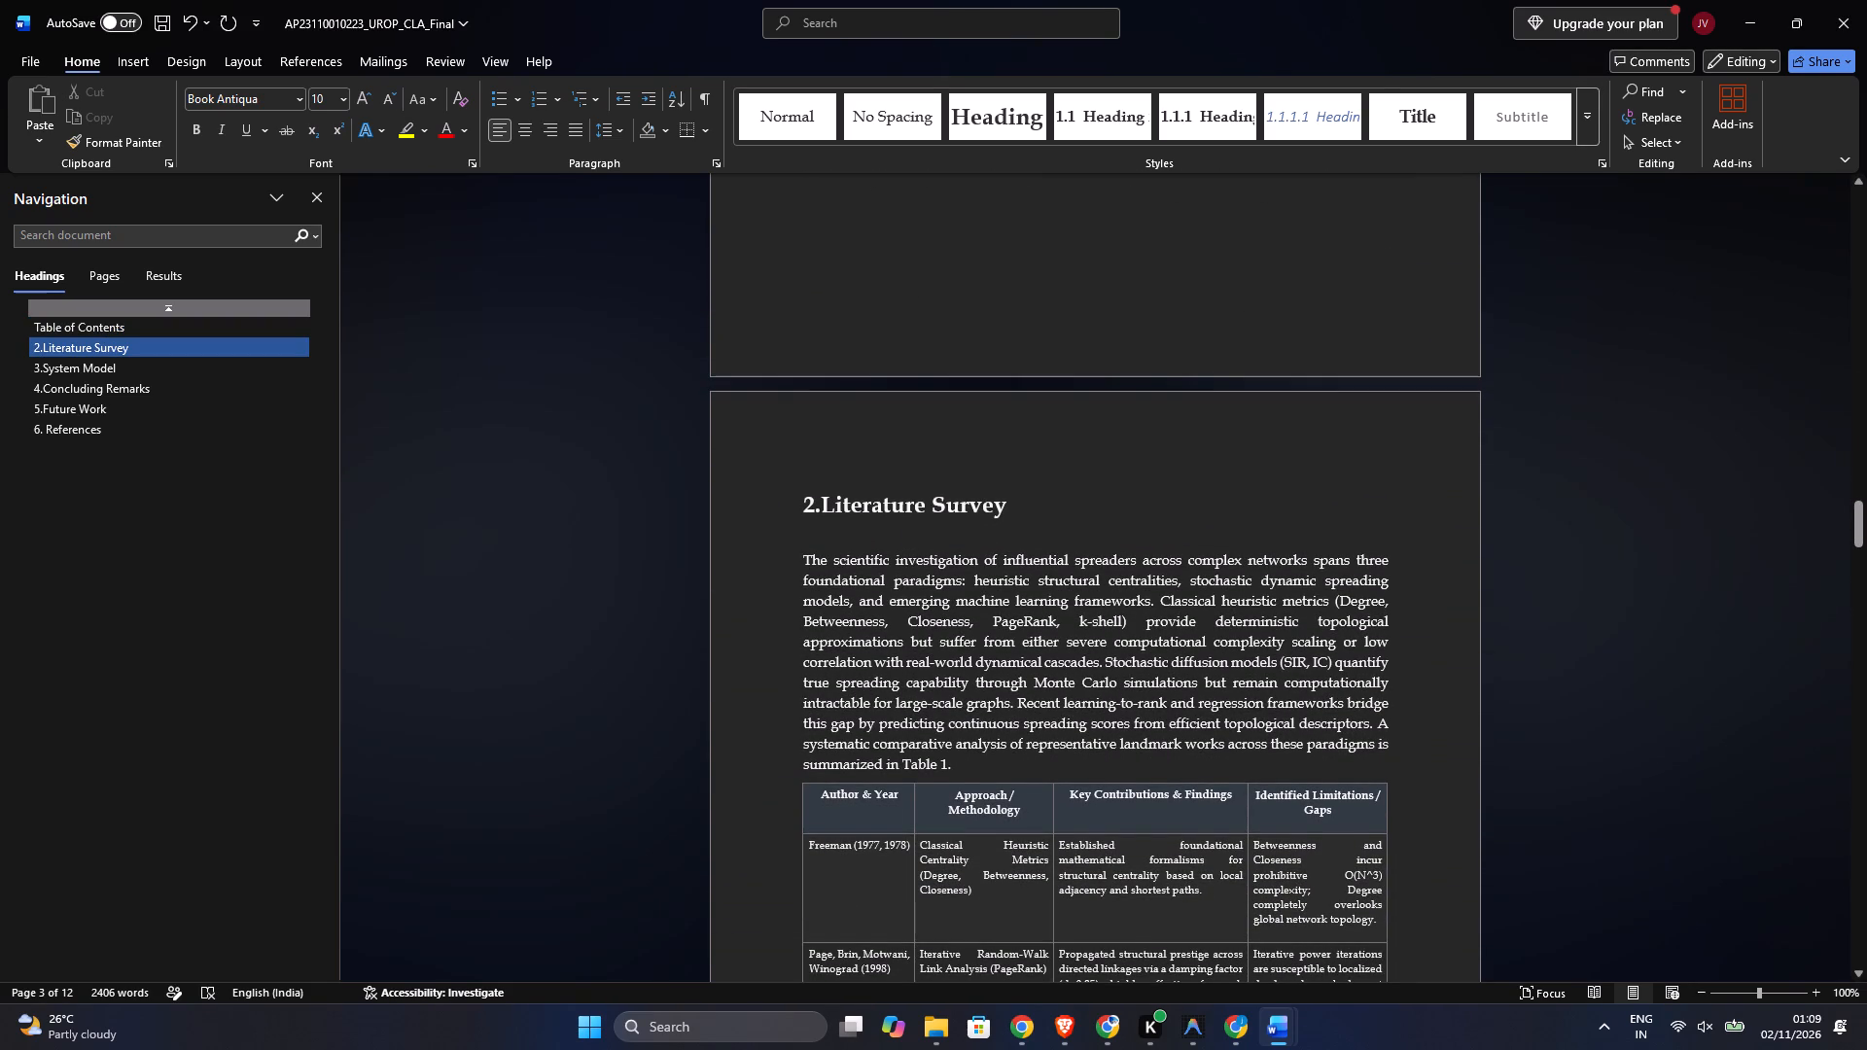
scroll(1394, 482, left, 1)
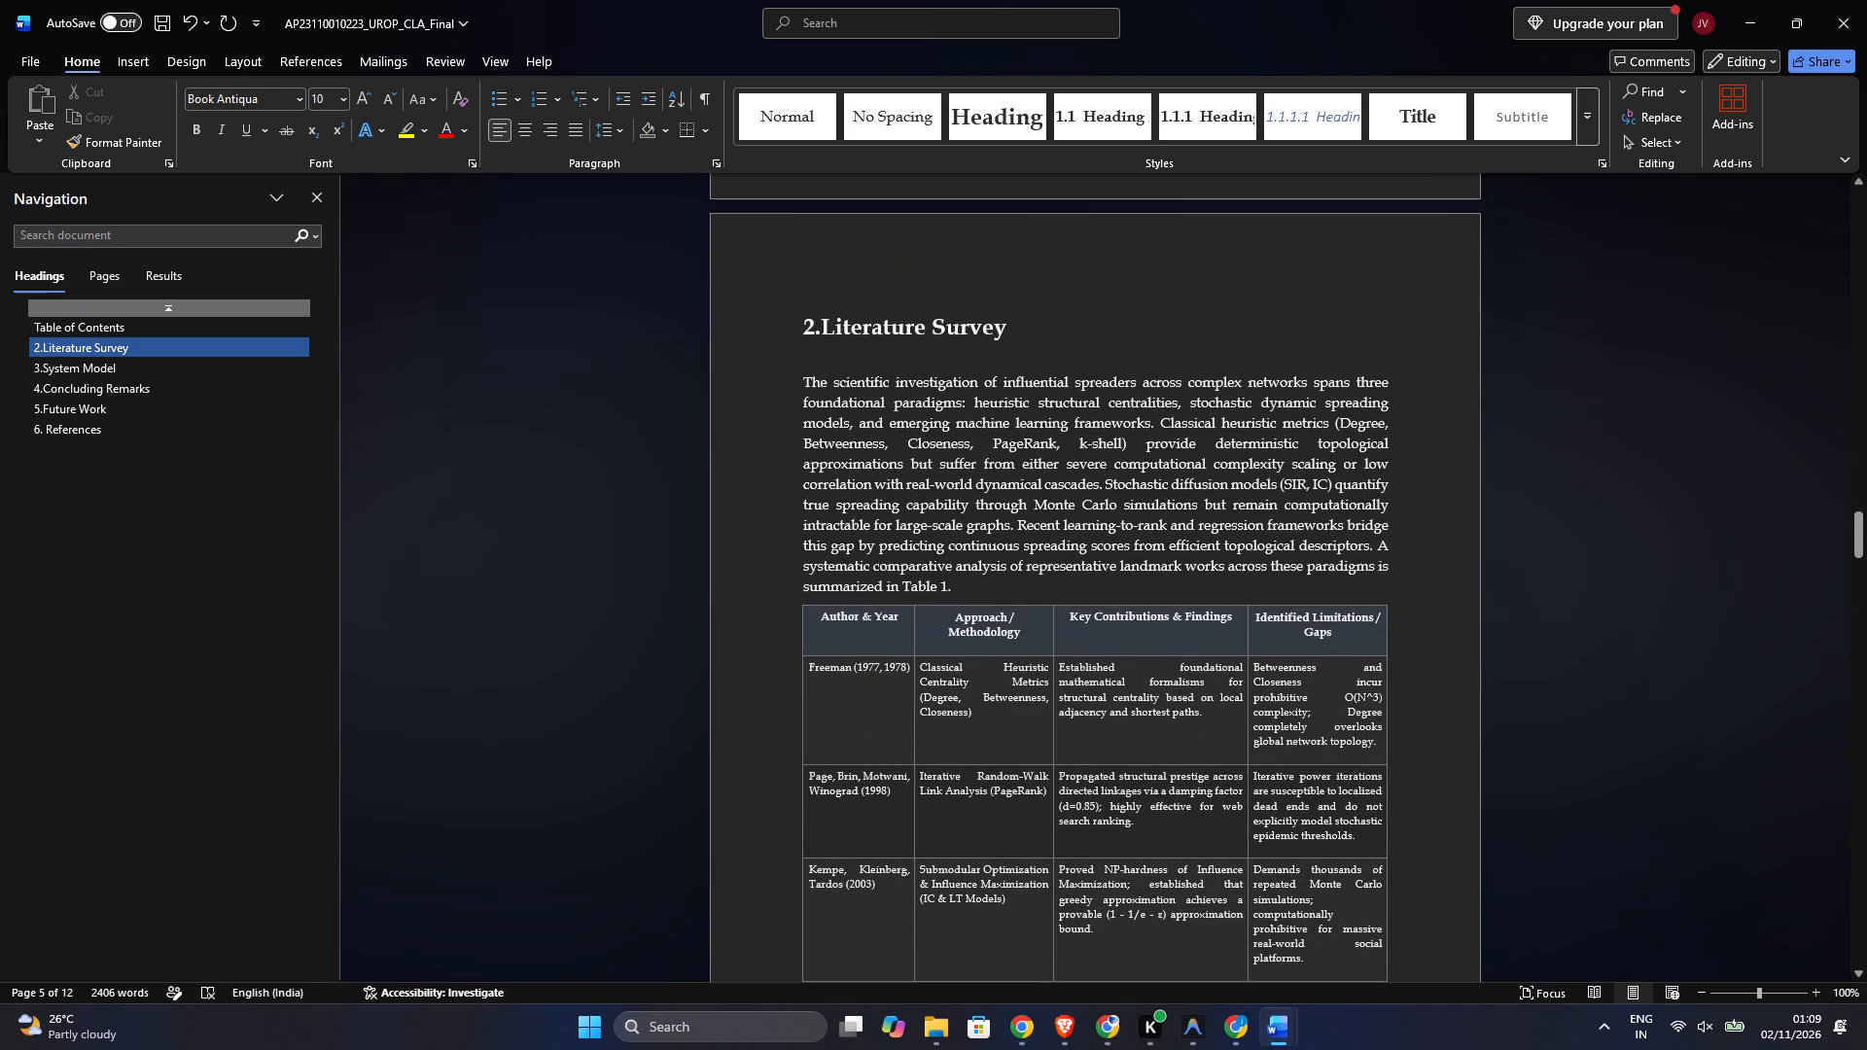
scroll(1394, 482, left, 1)
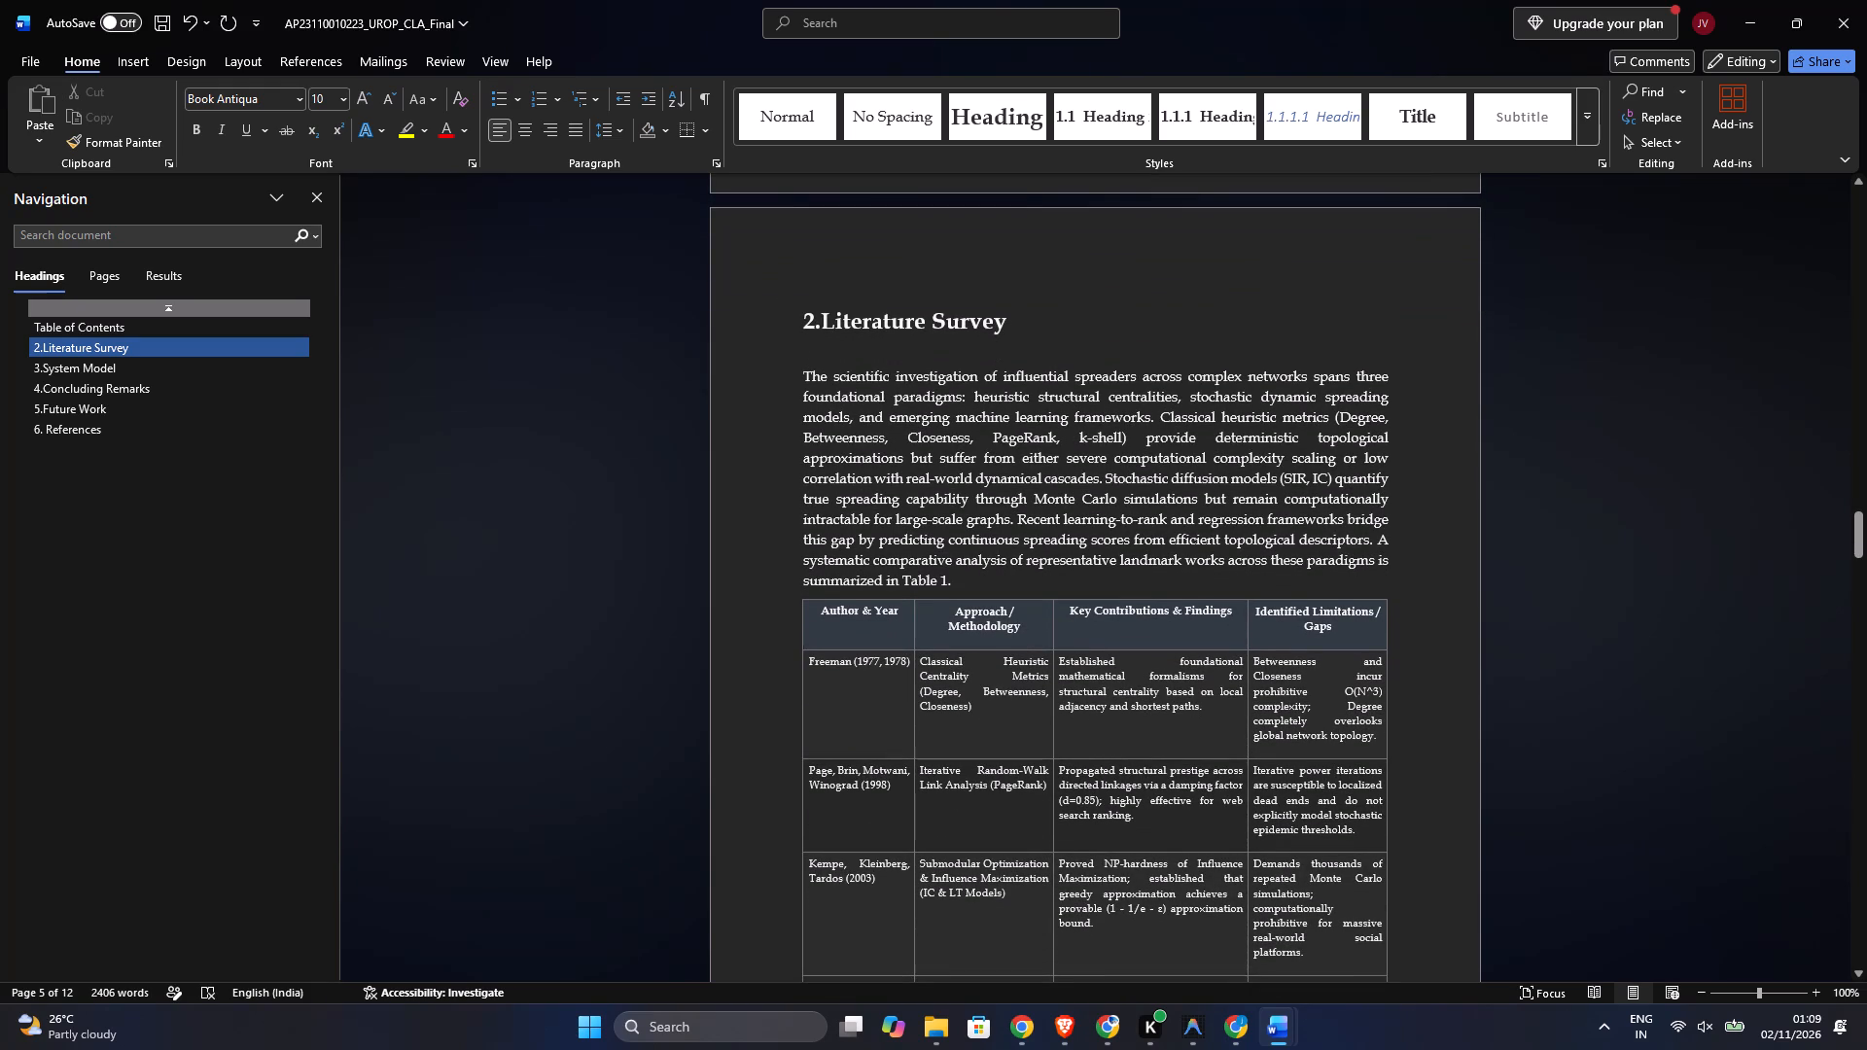
scroll(1394, 482, up, 1)
scroll(1394, 476, down, 7)
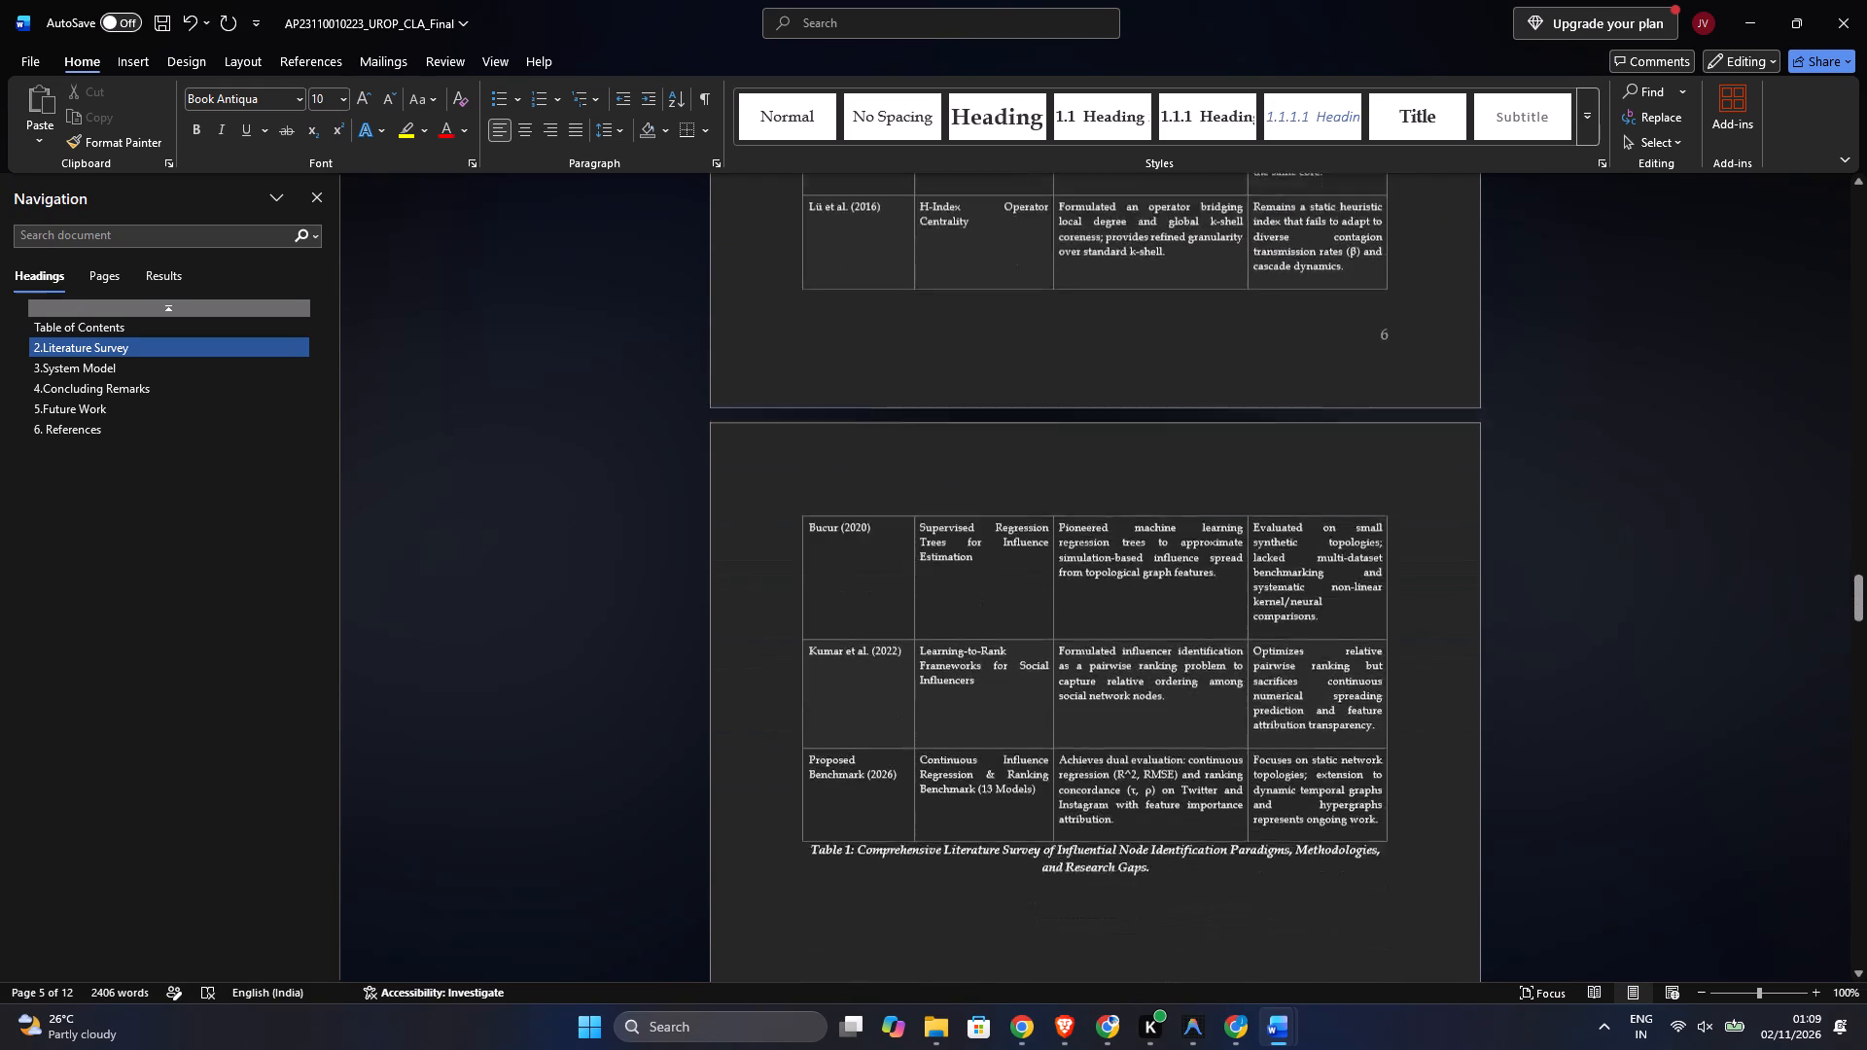
scroll(1394, 476, down, 2)
scroll(1394, 476, up, 1)
scroll(1394, 476, down, 1)
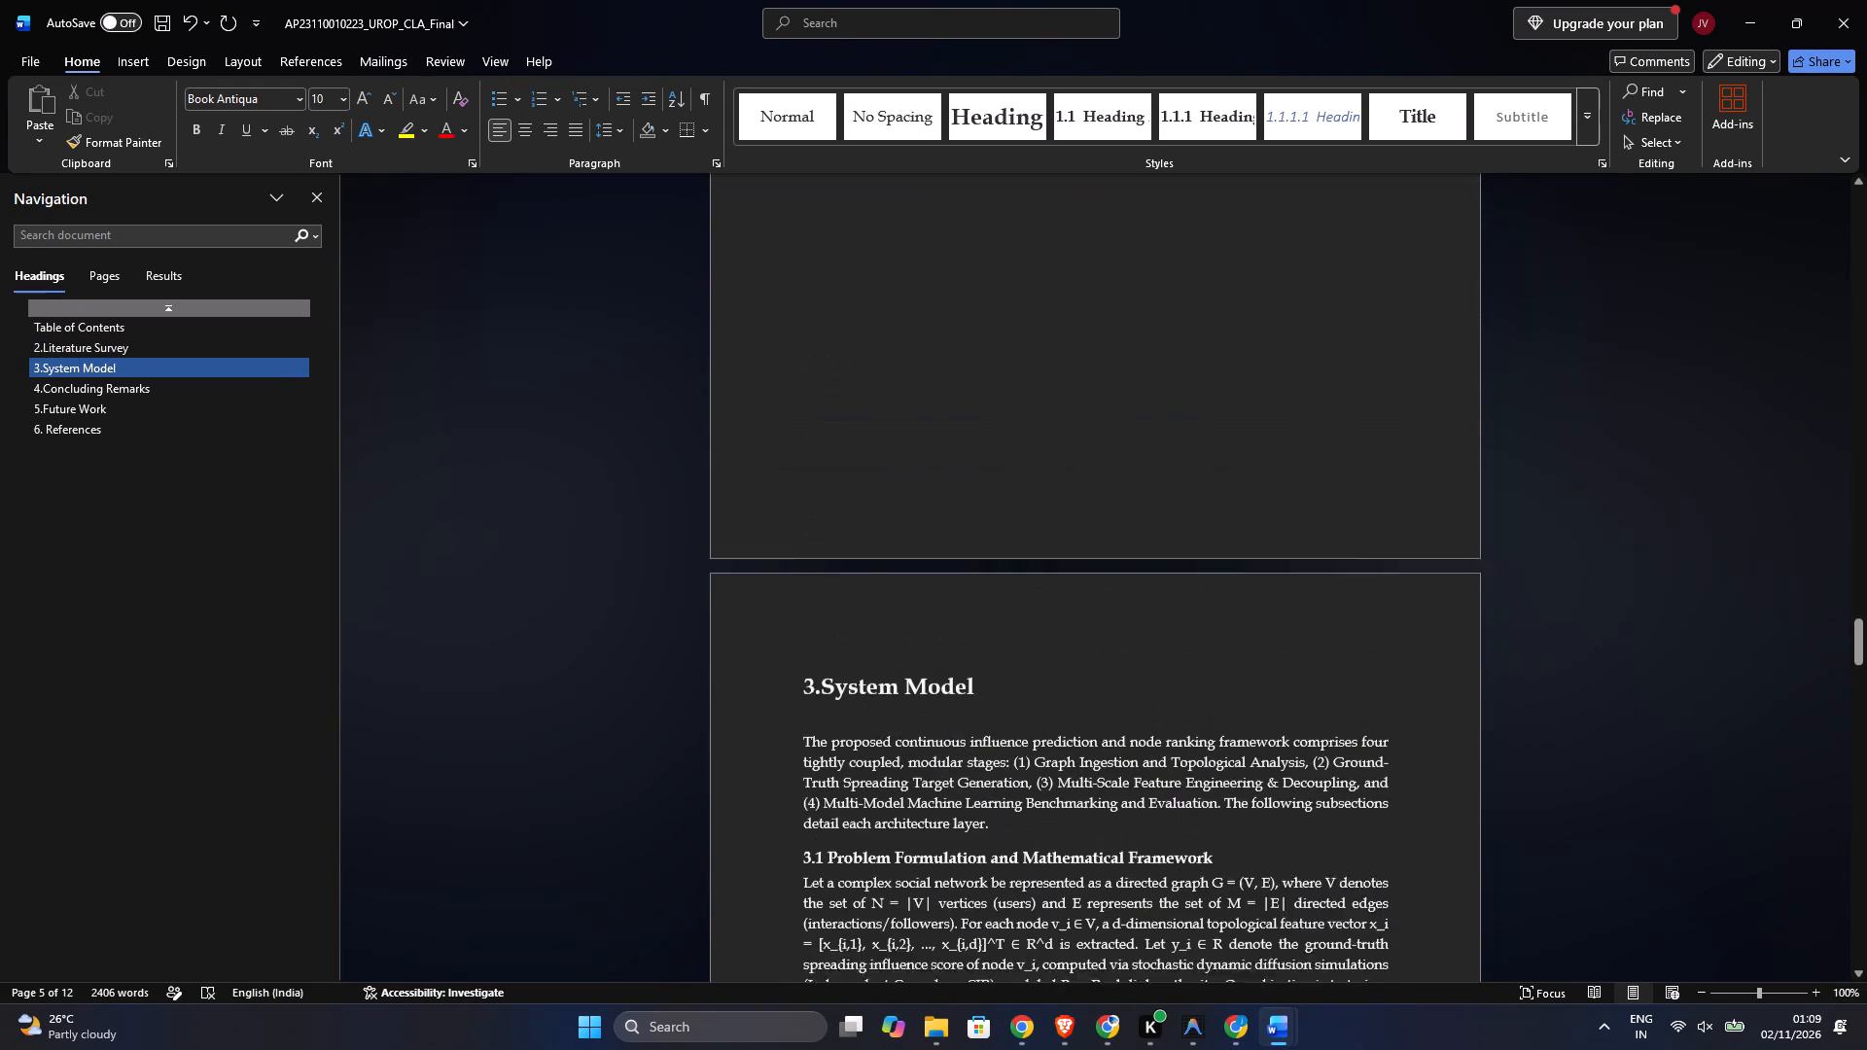
scroll(1394, 476, down, 3)
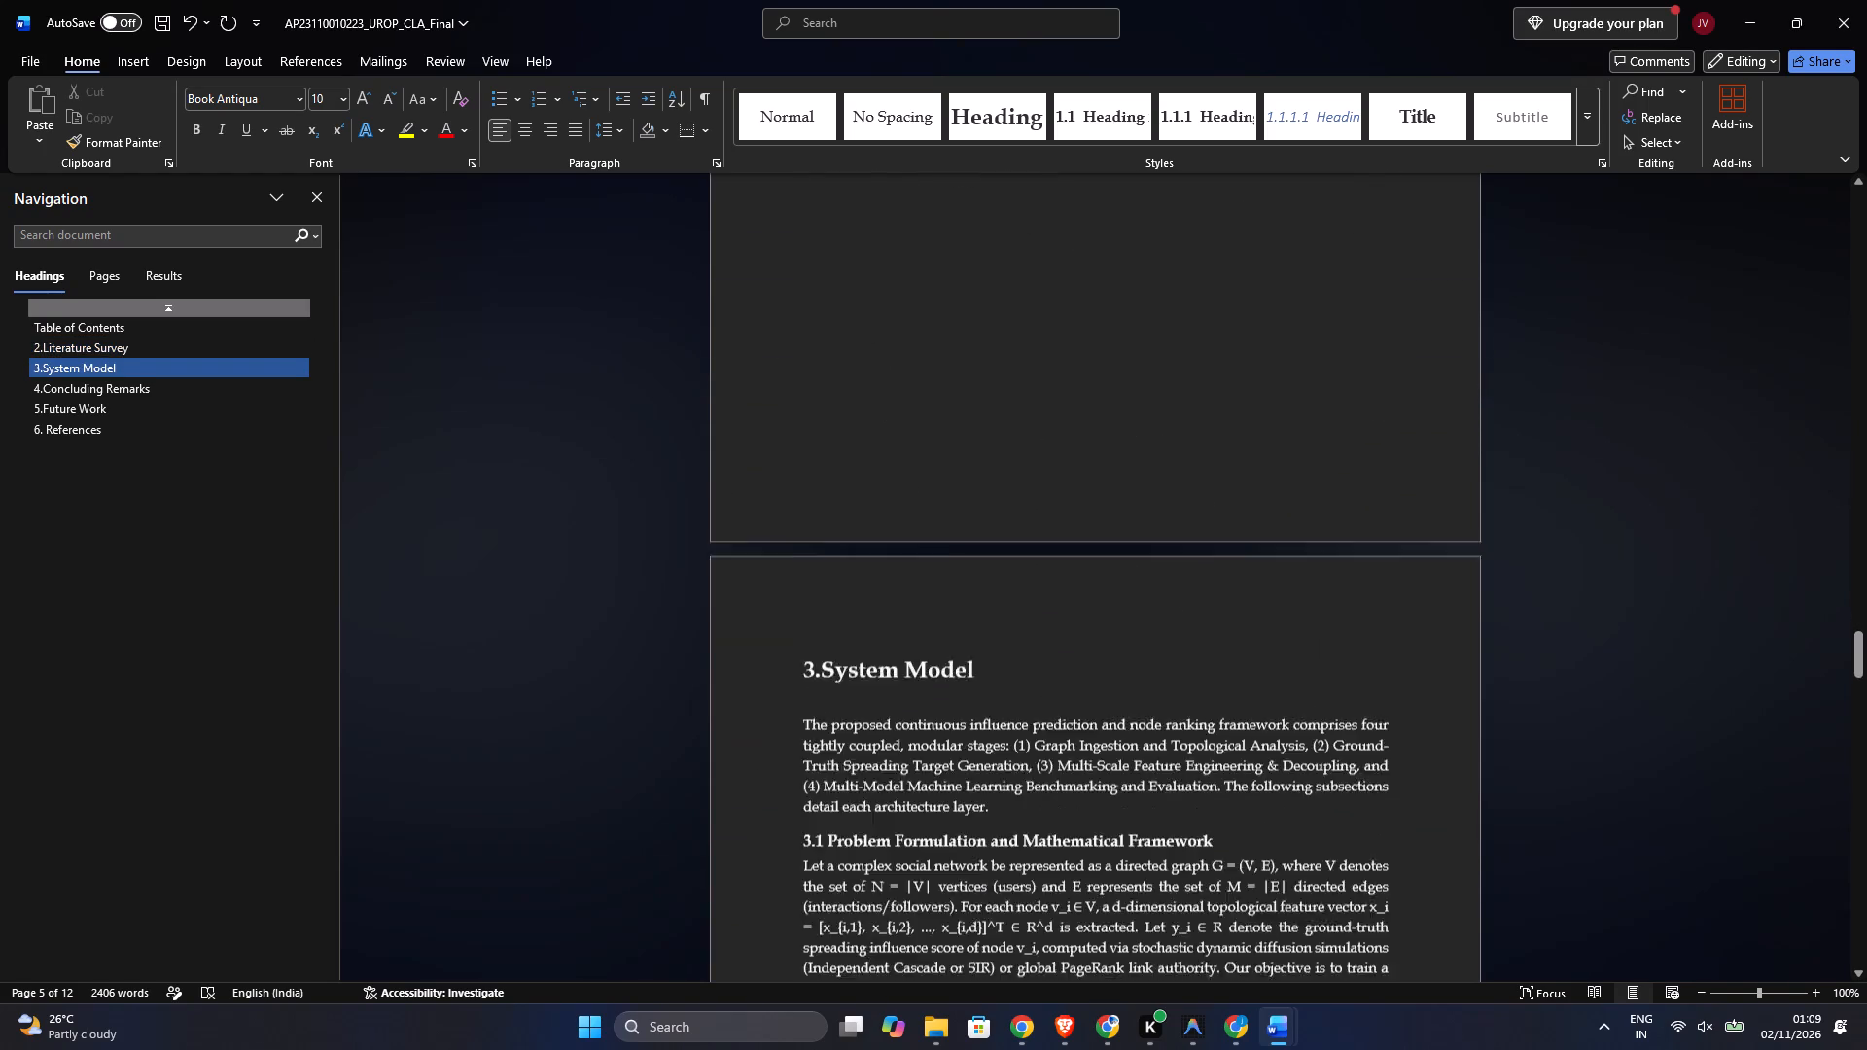
scroll(1394, 476, down, 2)
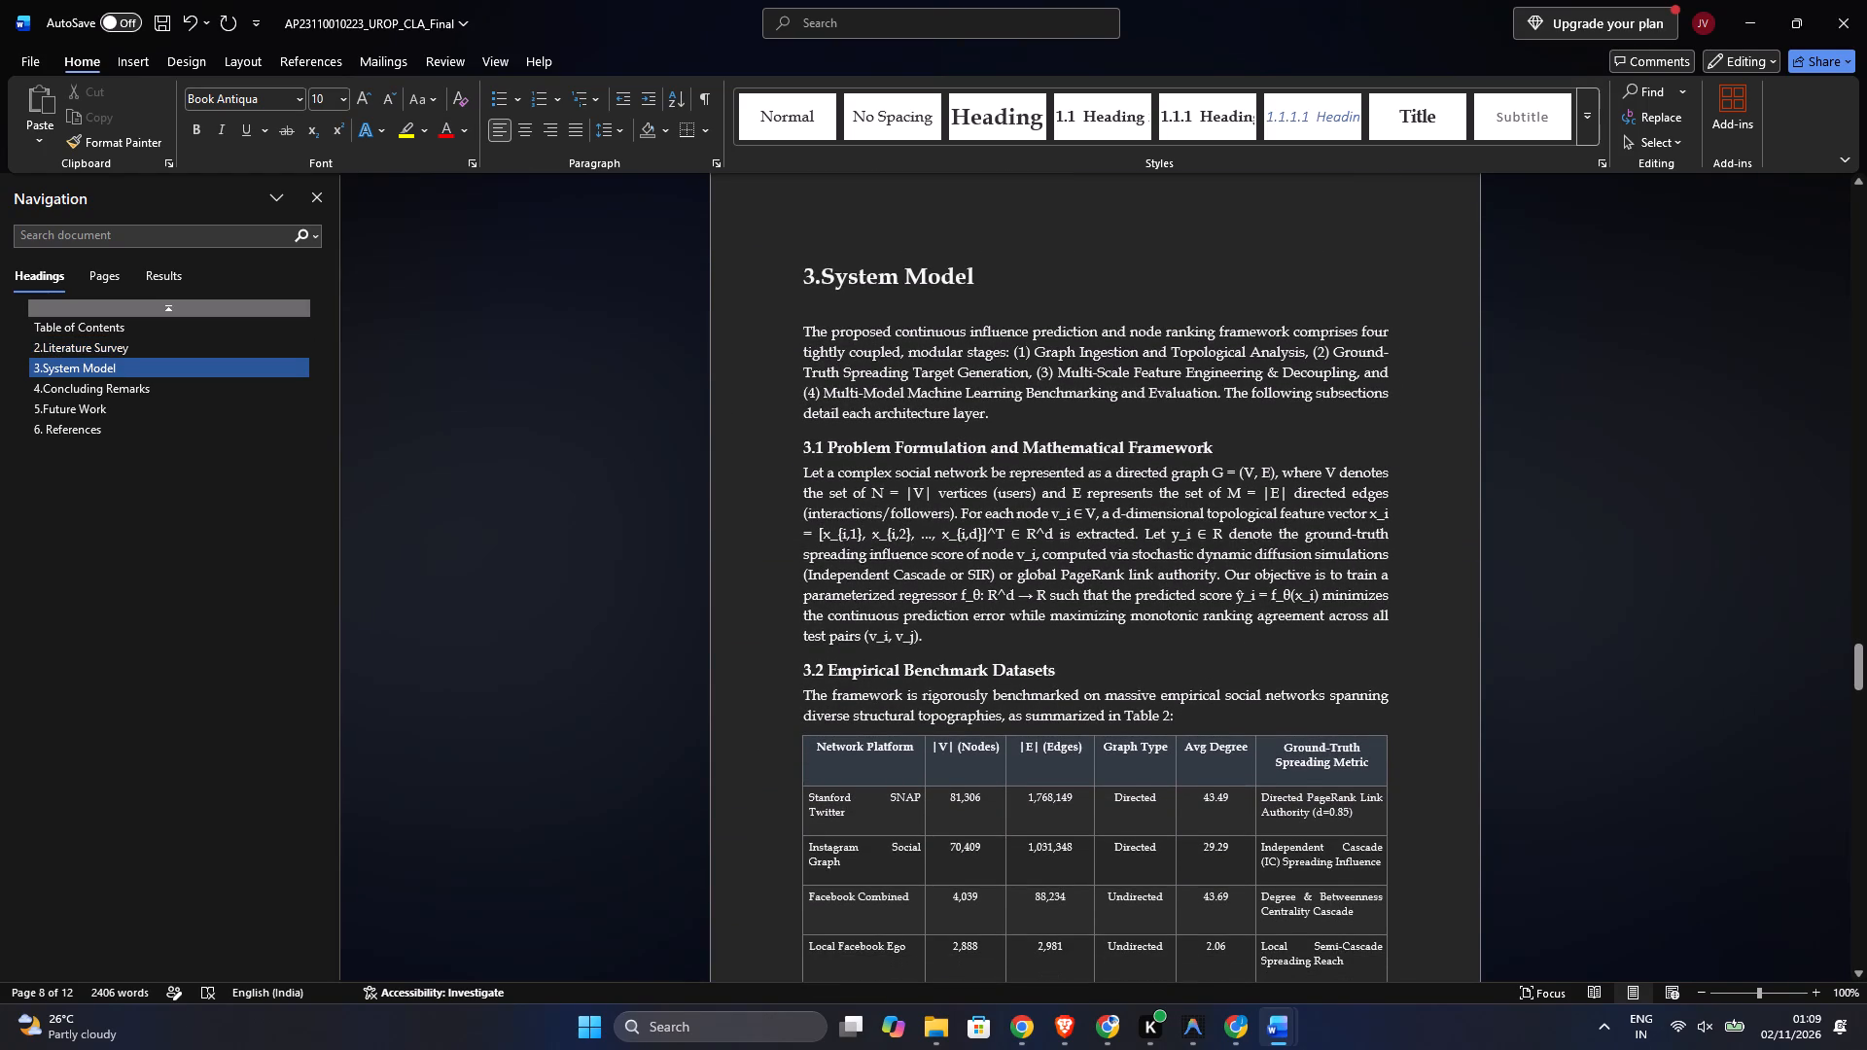
scroll(1394, 476, down, 3)
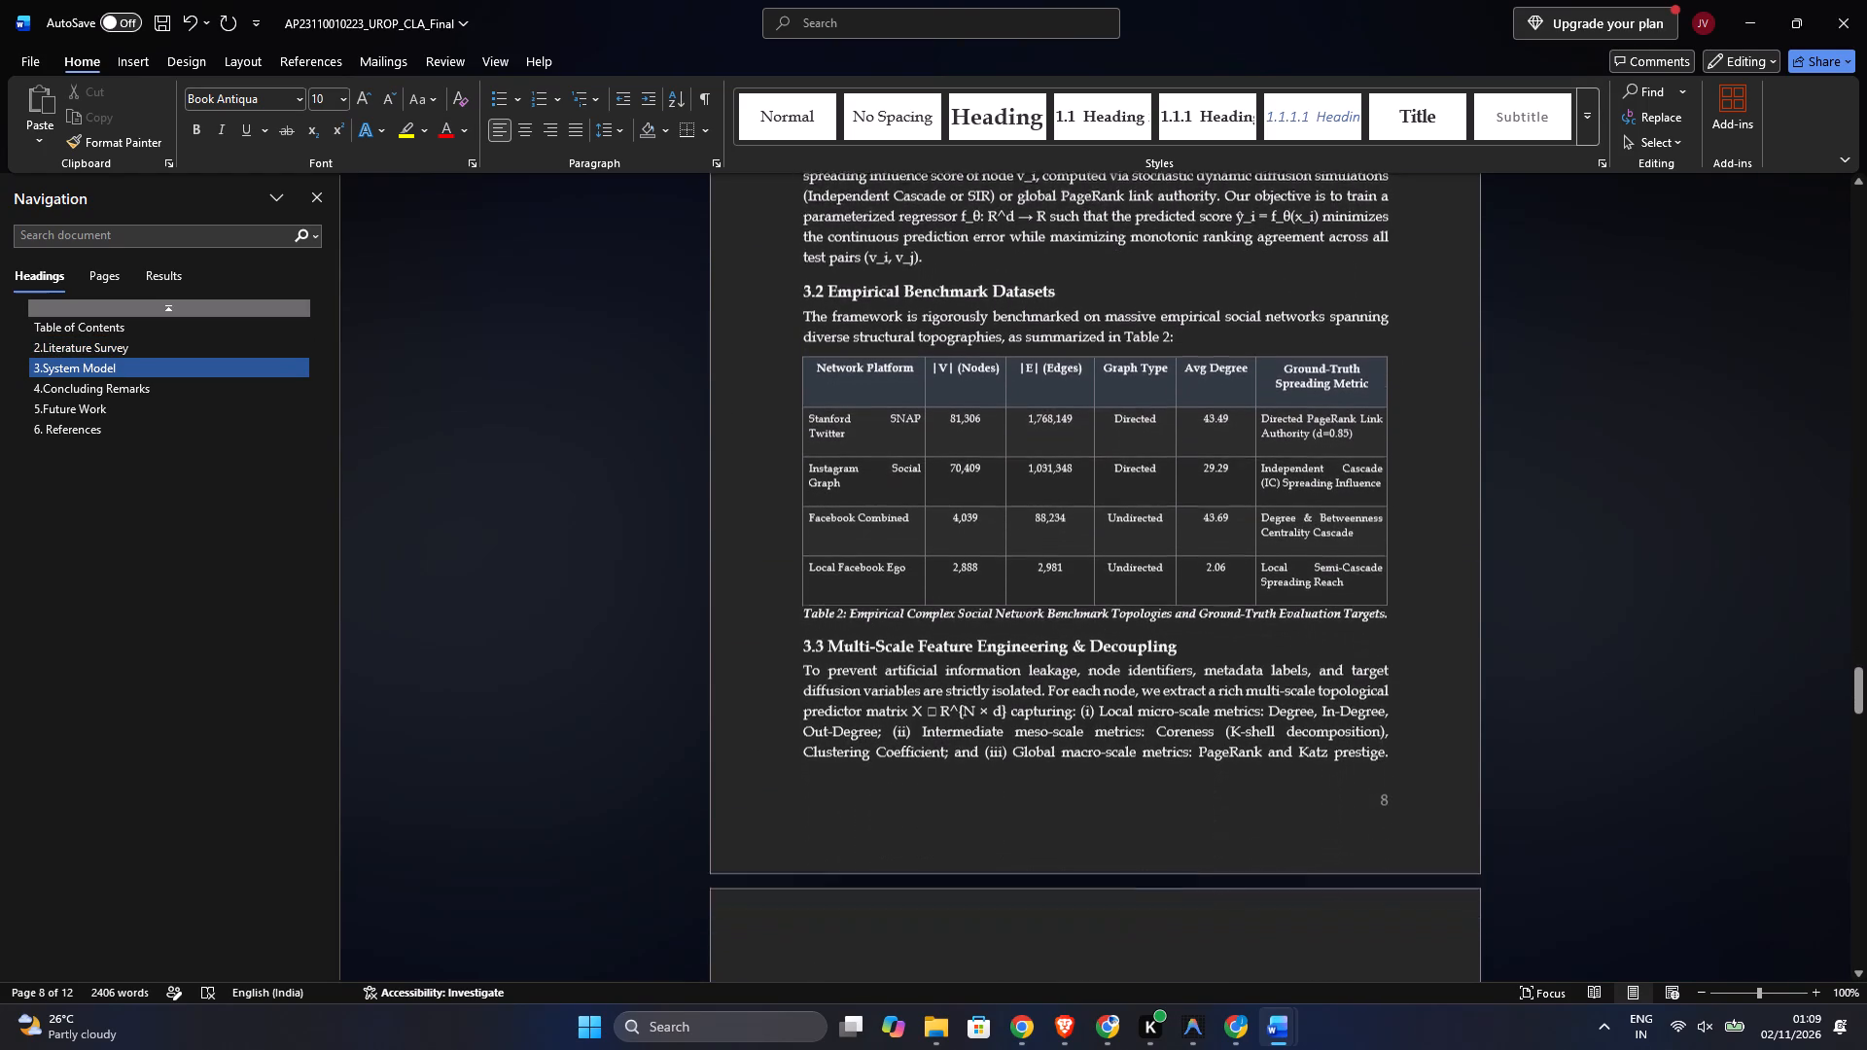
scroll(1394, 476, down, 4)
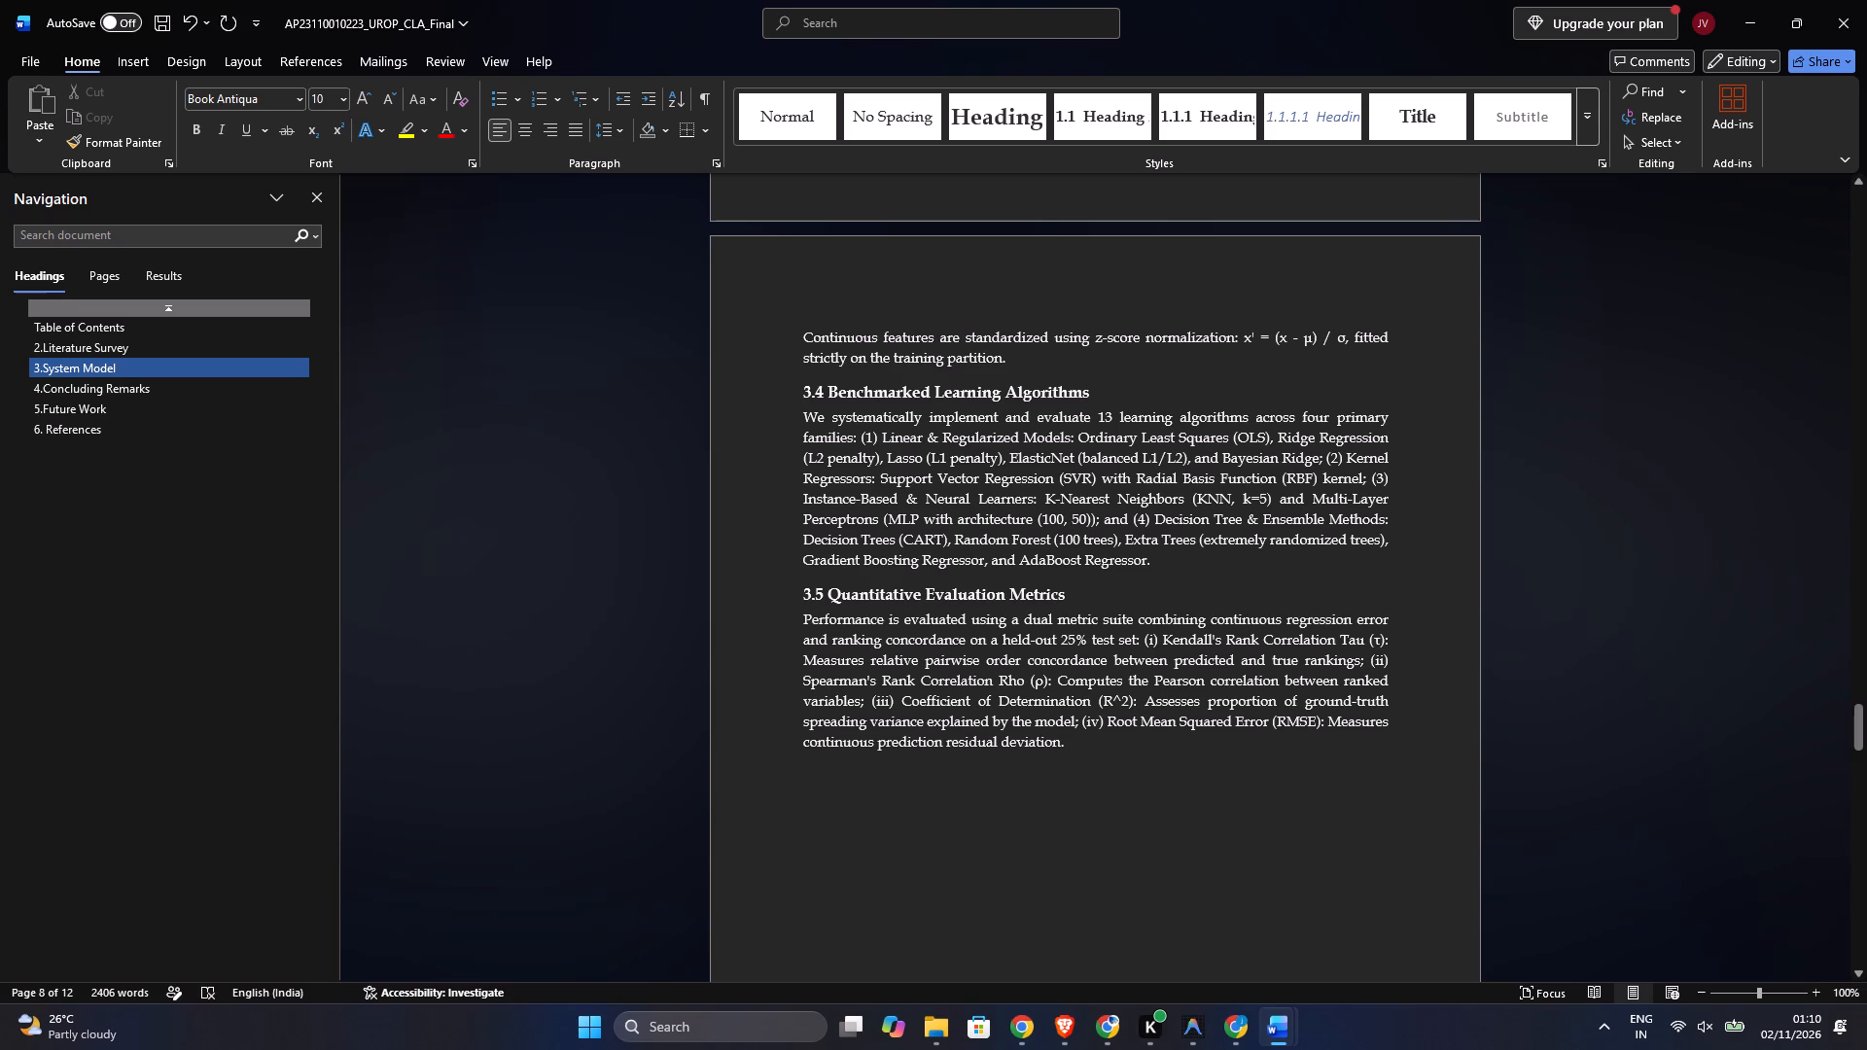
scroll(1407, 519, down, 6)
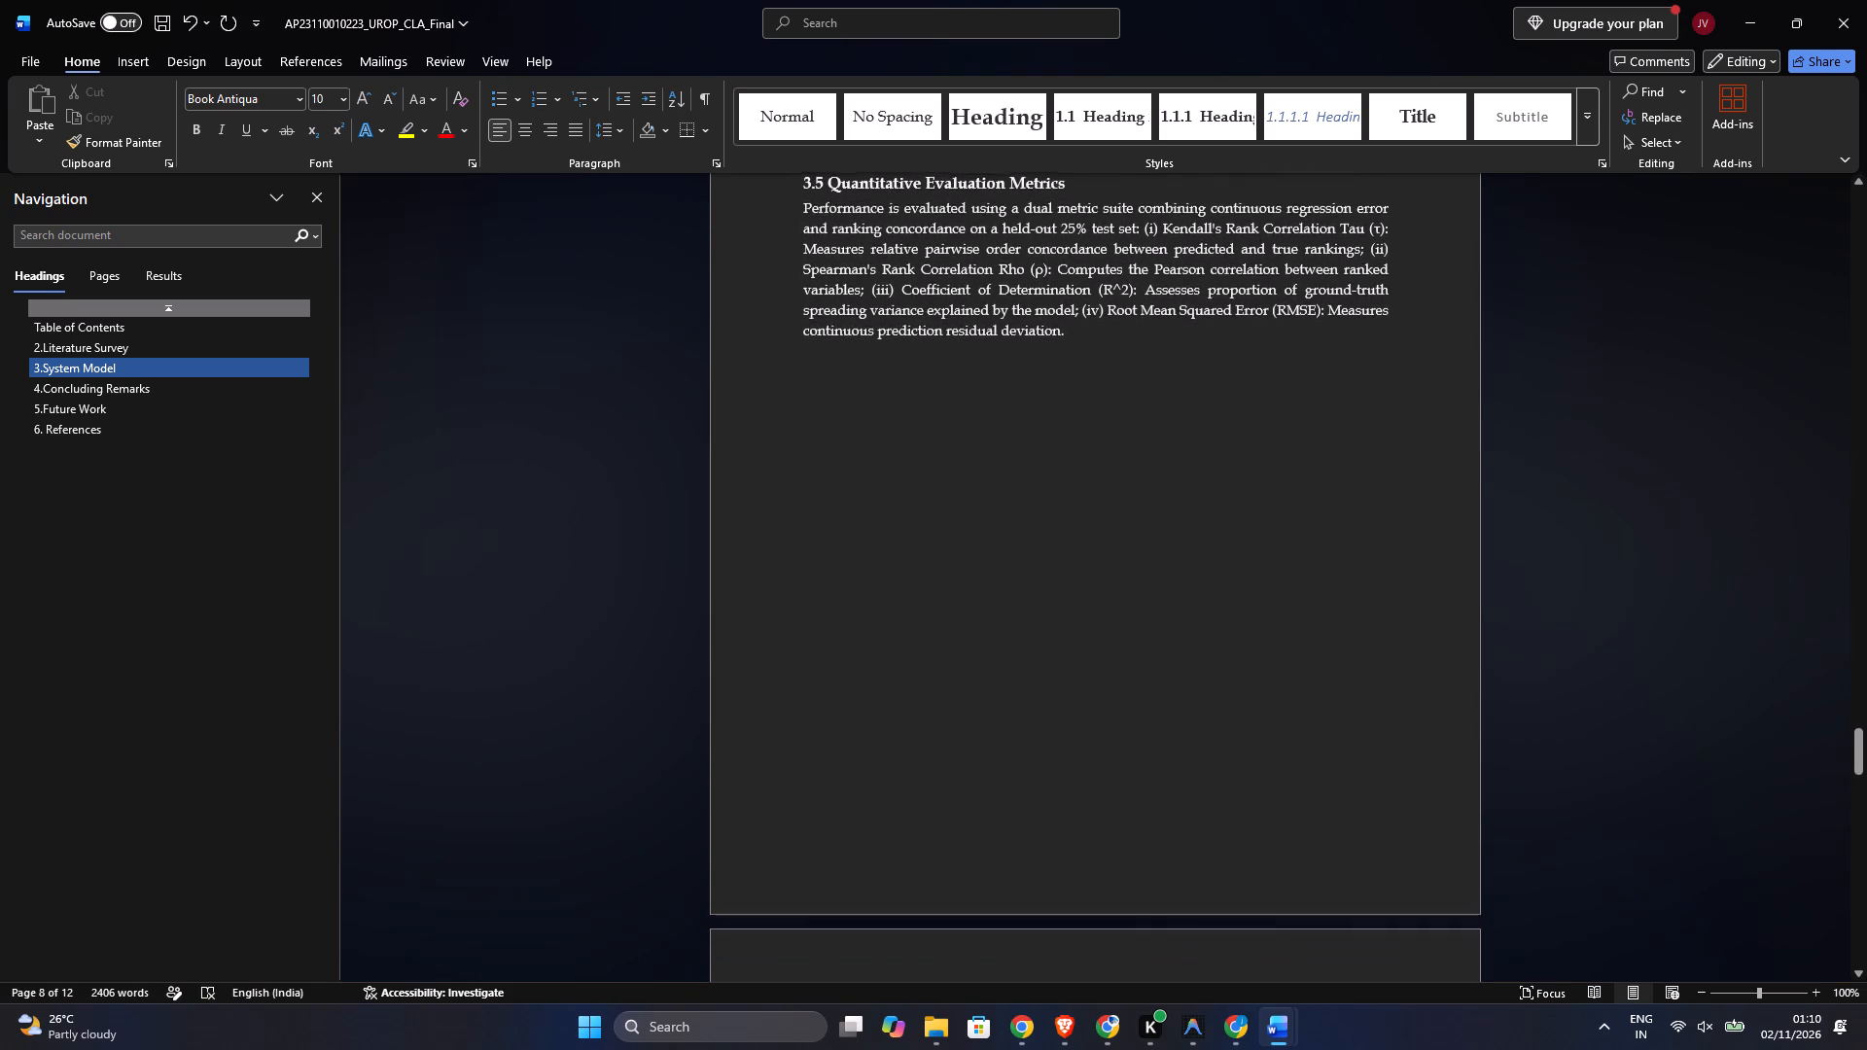
scroll(1407, 519, down, 5)
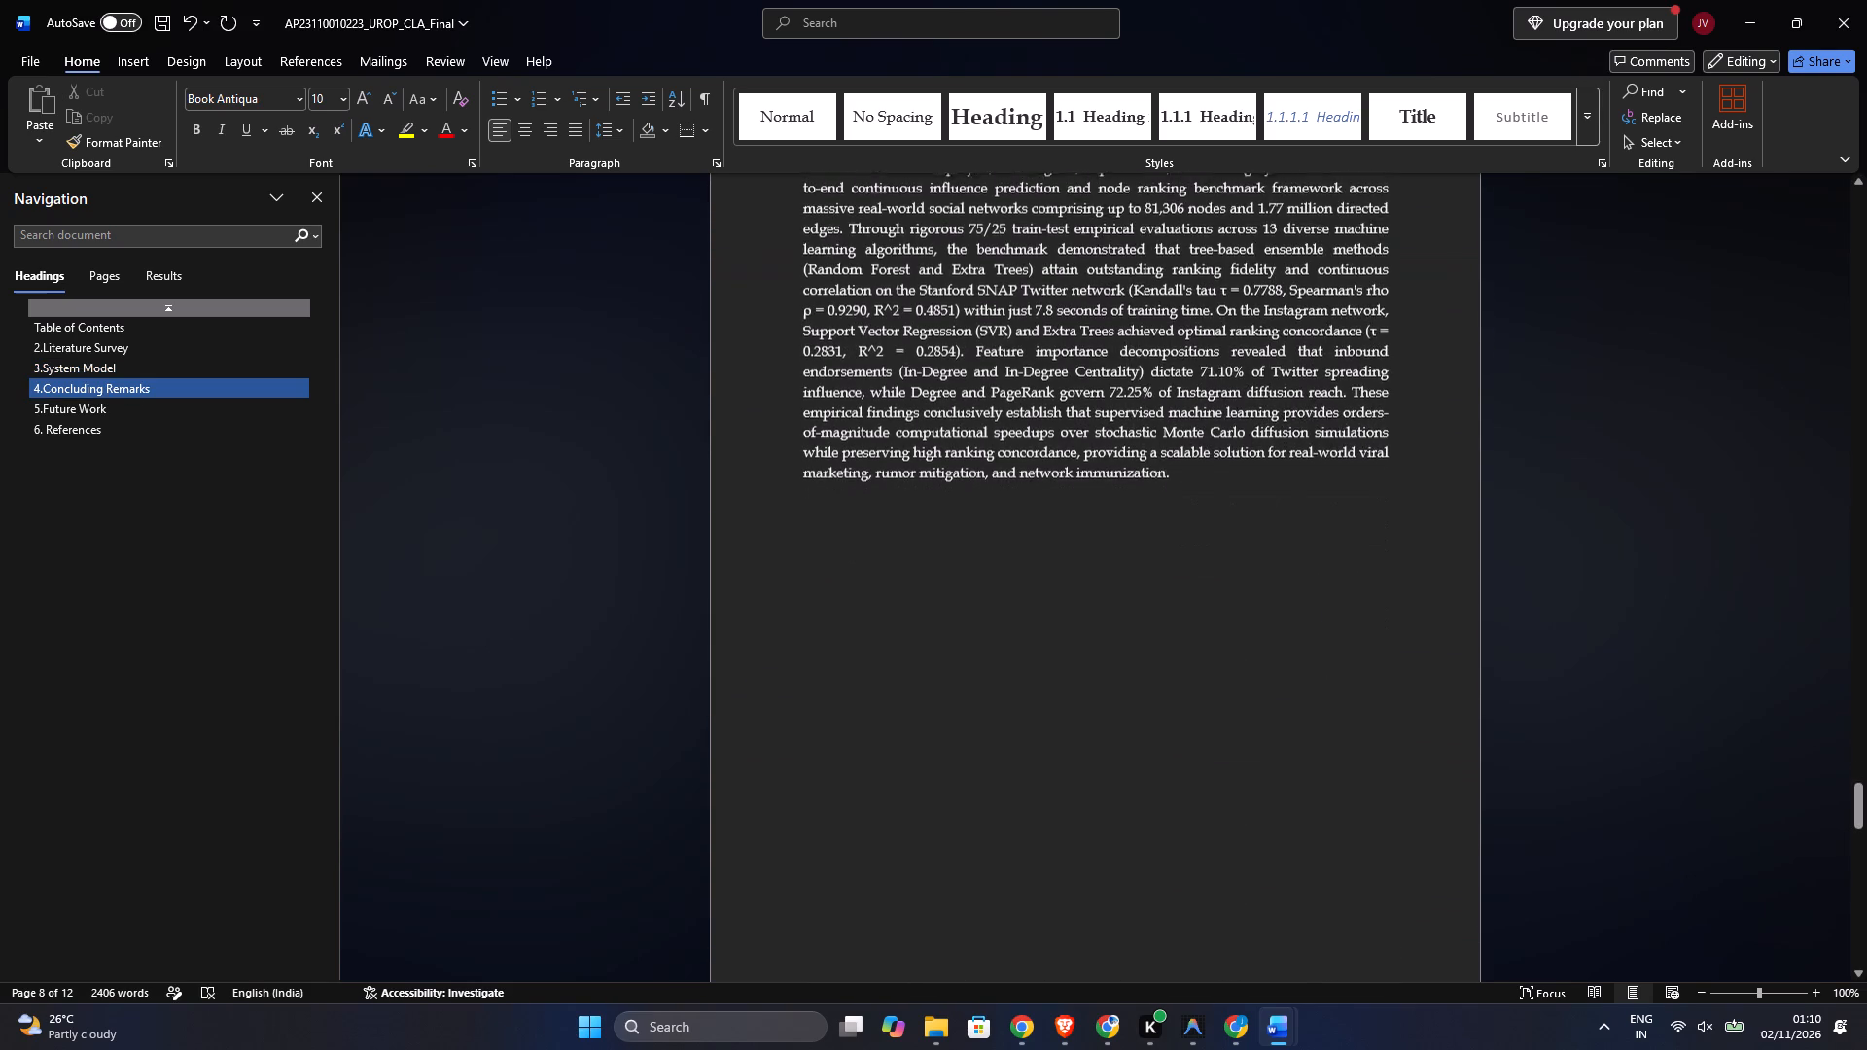
scroll(1407, 519, up, 4)
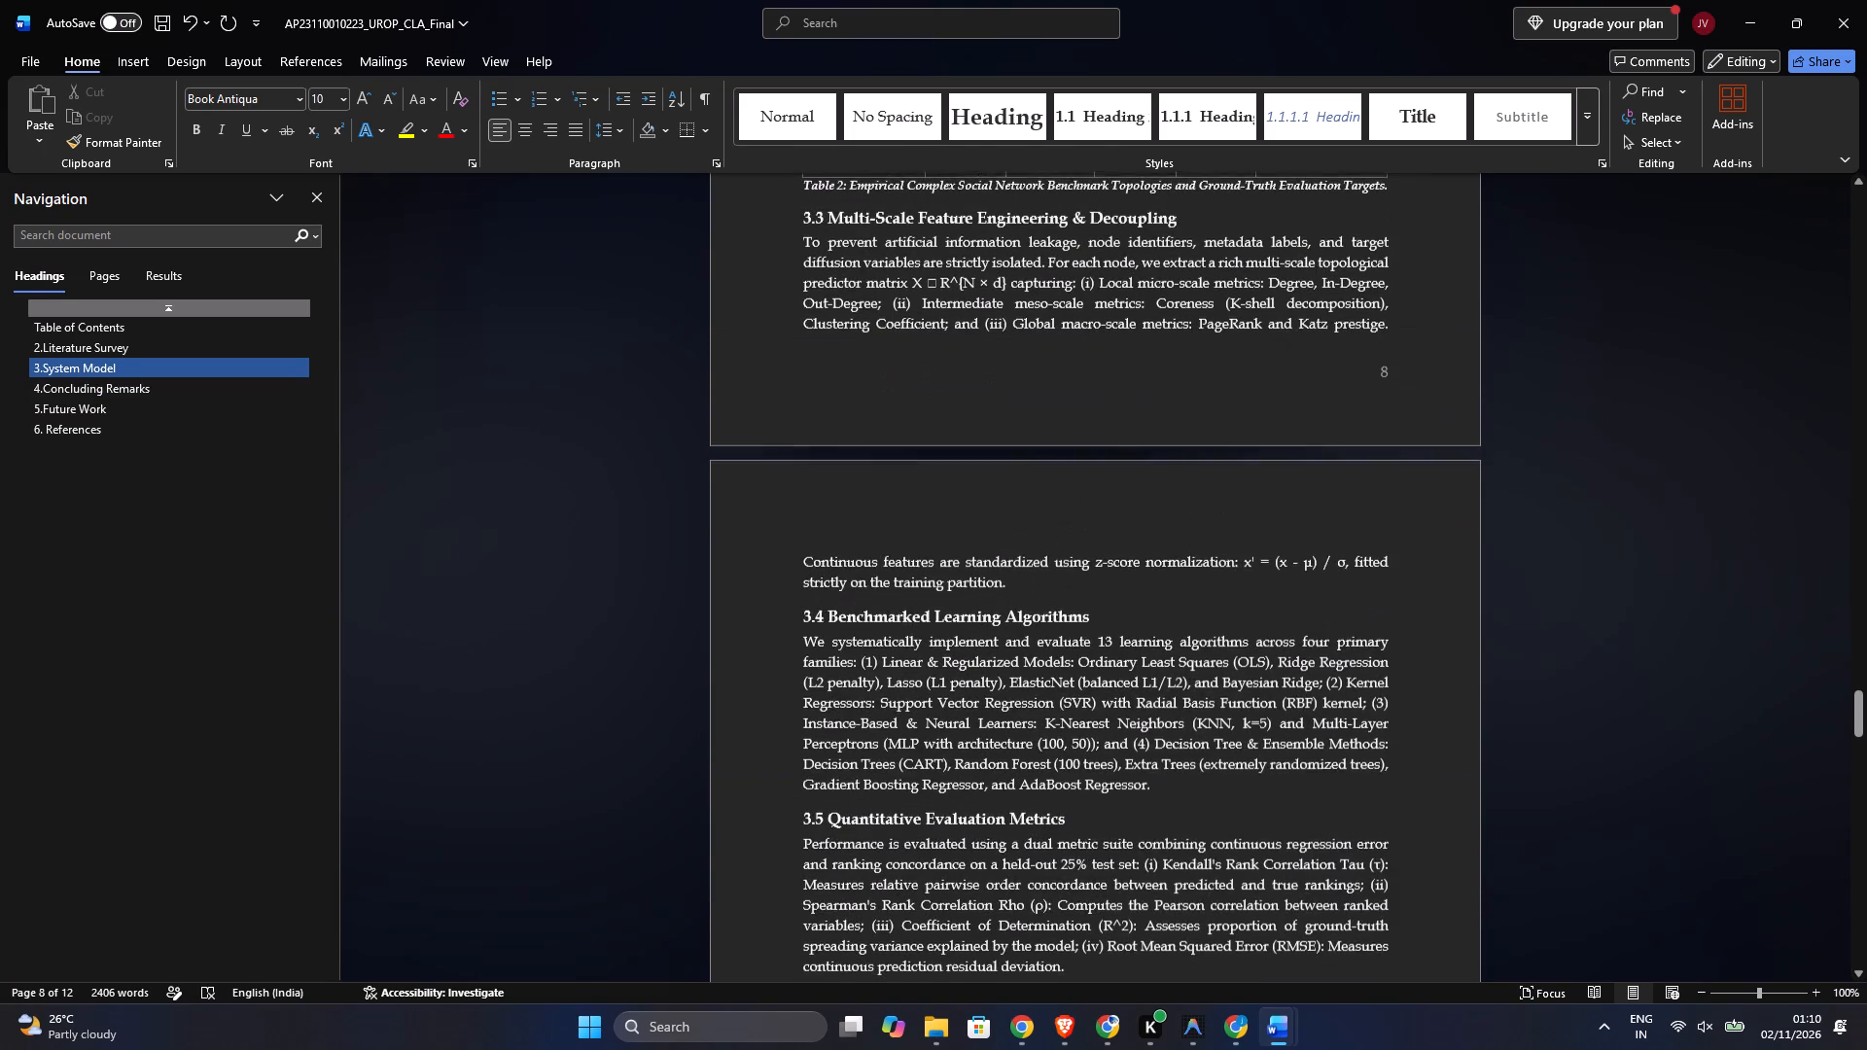
scroll(1407, 519, up, 11)
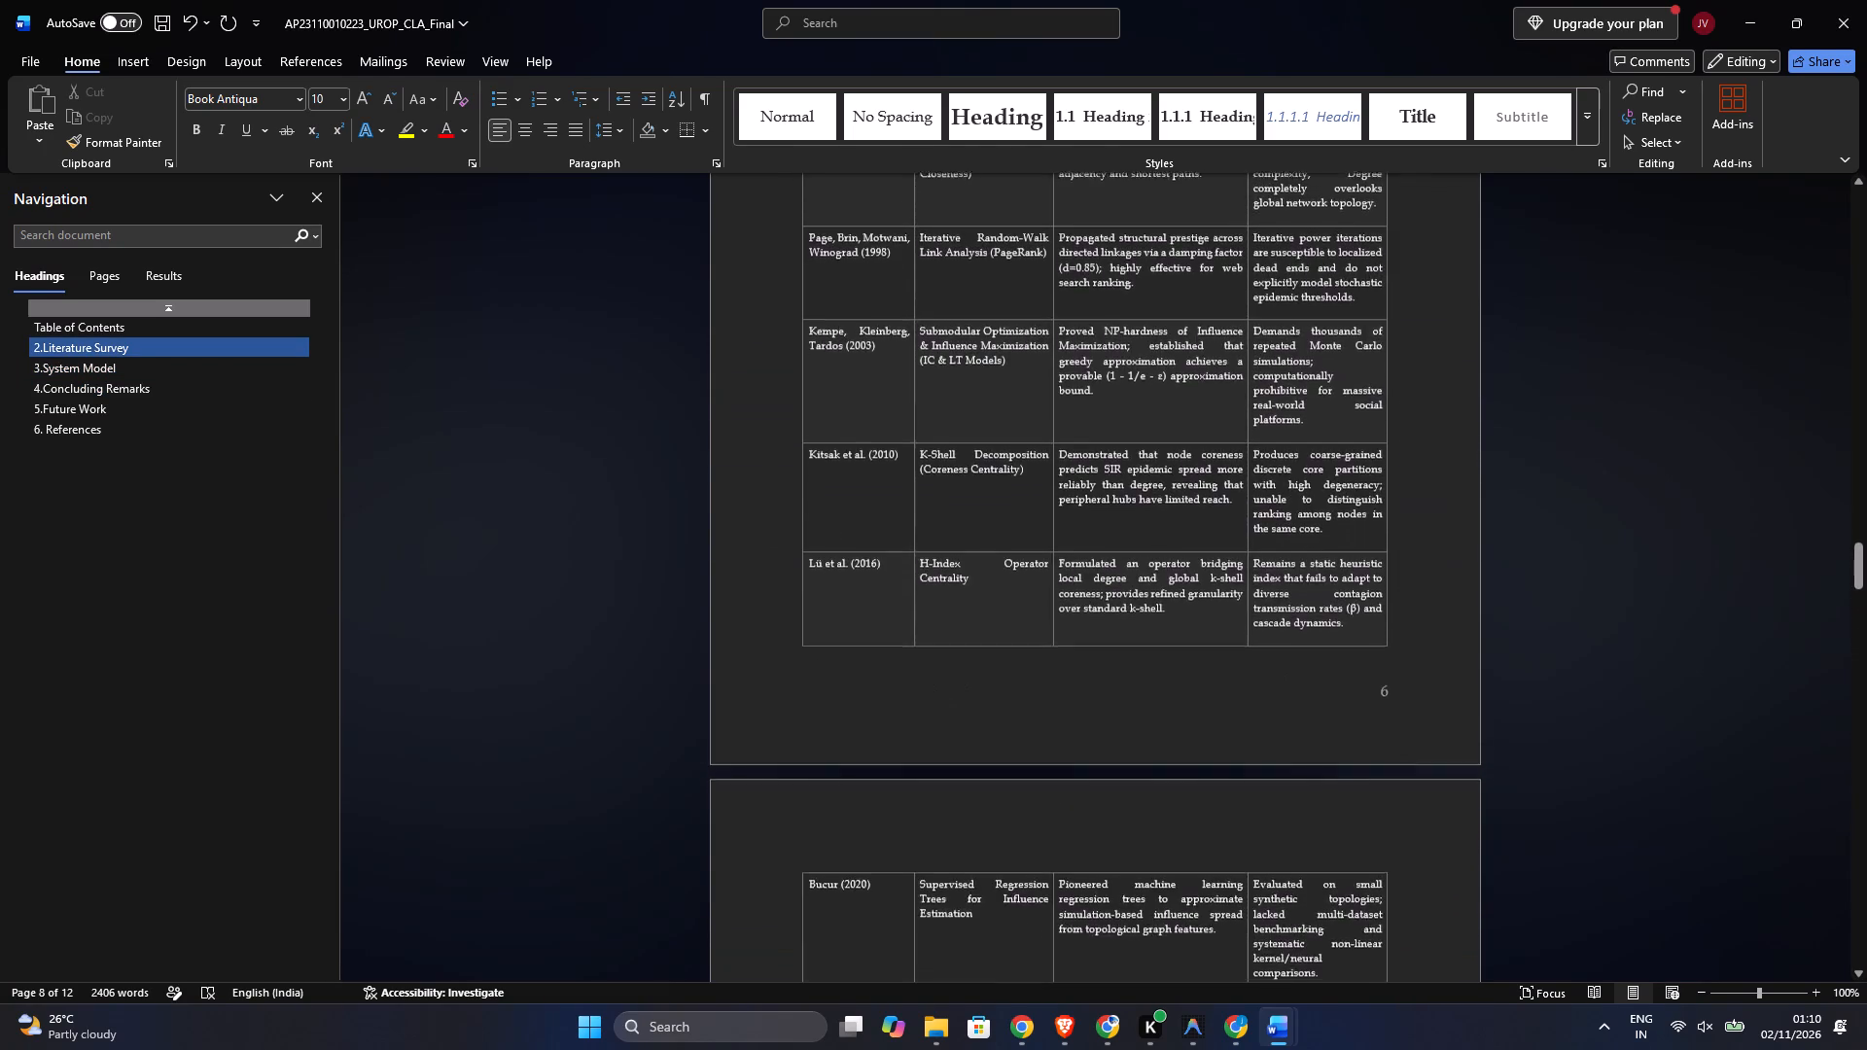
scroll(1407, 519, up, 5)
scroll(1407, 519, down, 3)
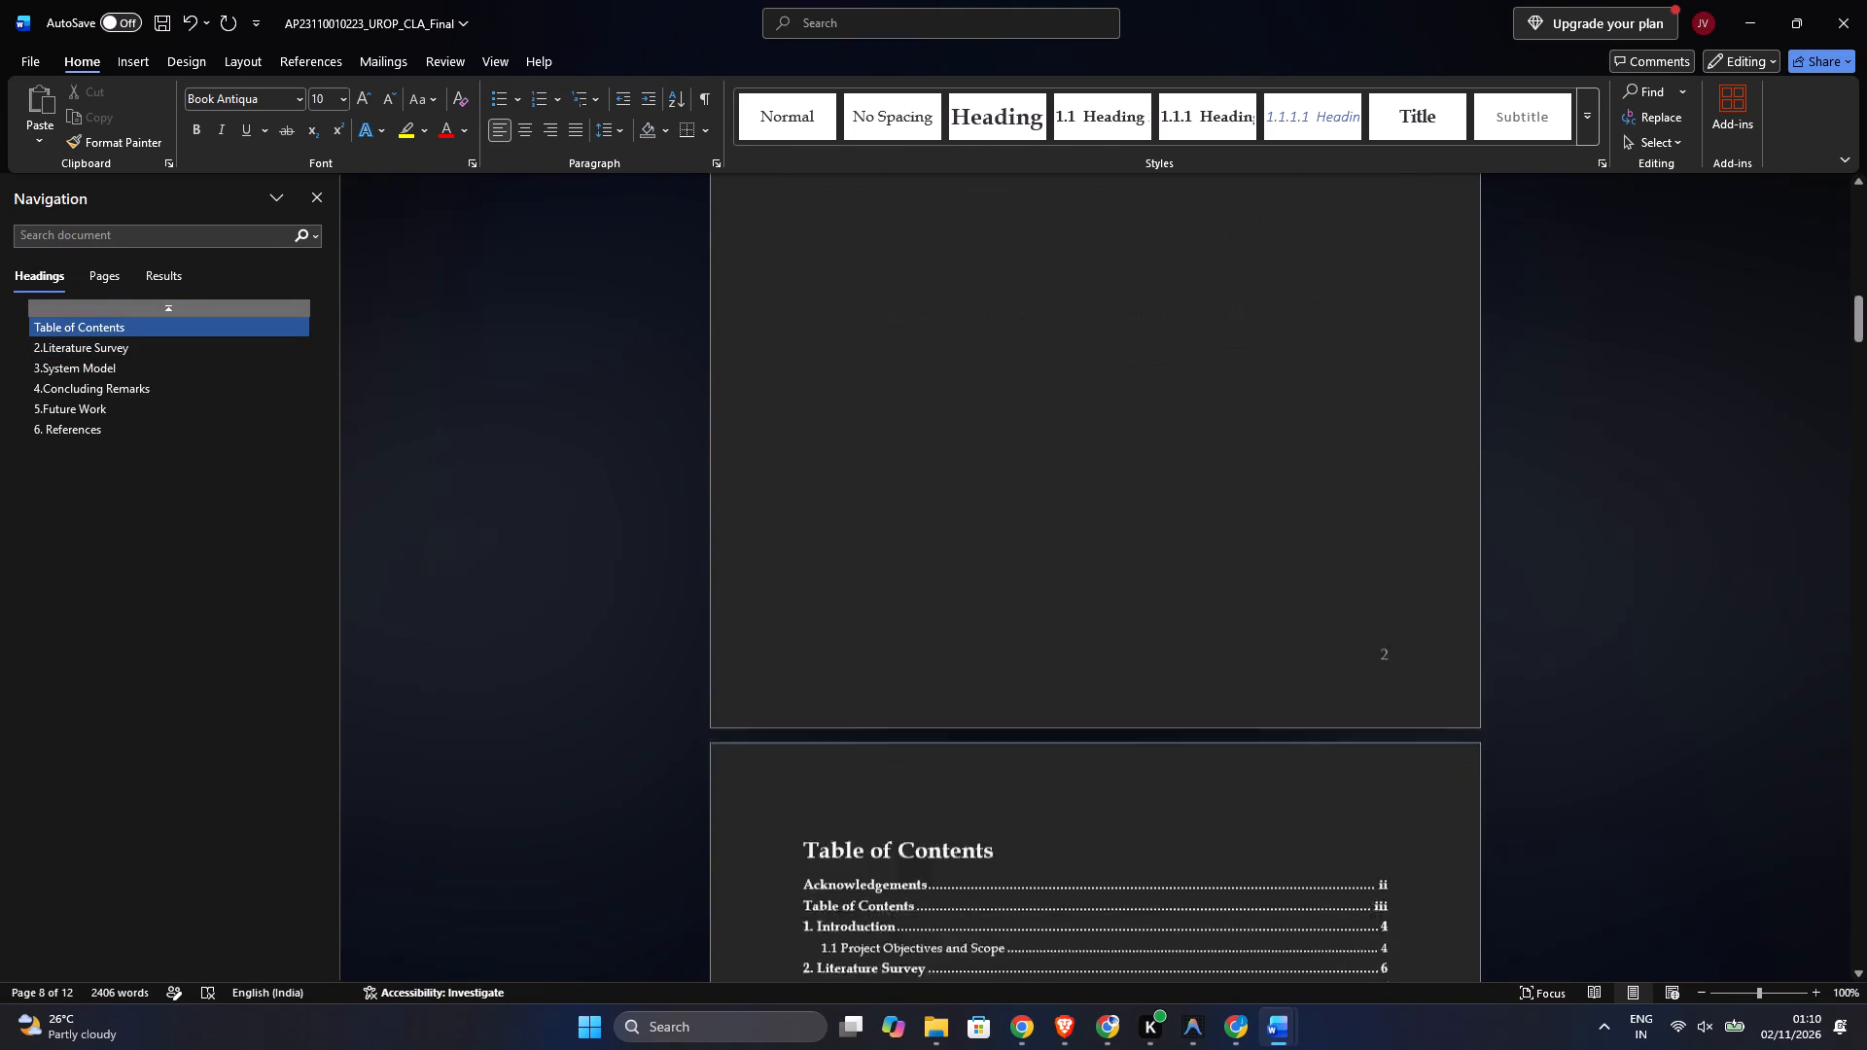
scroll(1407, 519, down, 1)
scroll(1407, 519, up, 1)
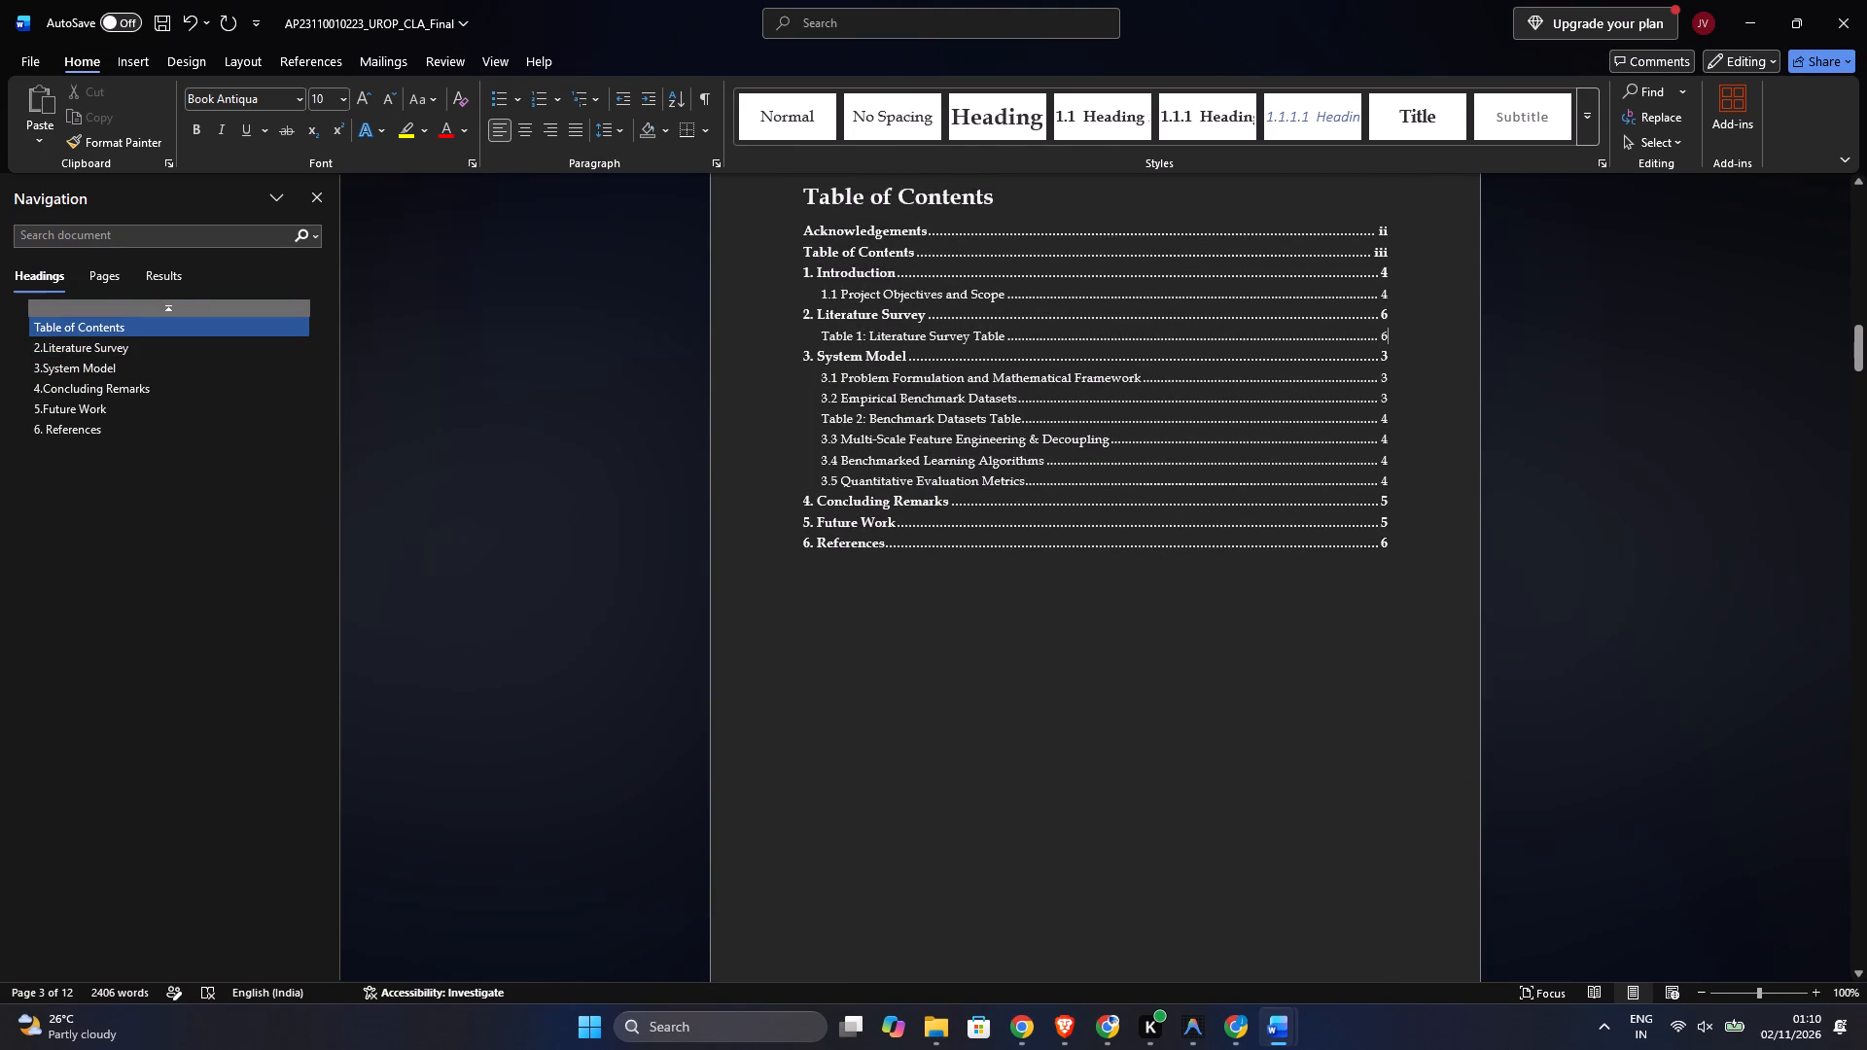
In the table of contents, set the page number of System Model to 8 and of 3.4 and 3.5 to 9.
click(1390, 364)
key(BackSpace)
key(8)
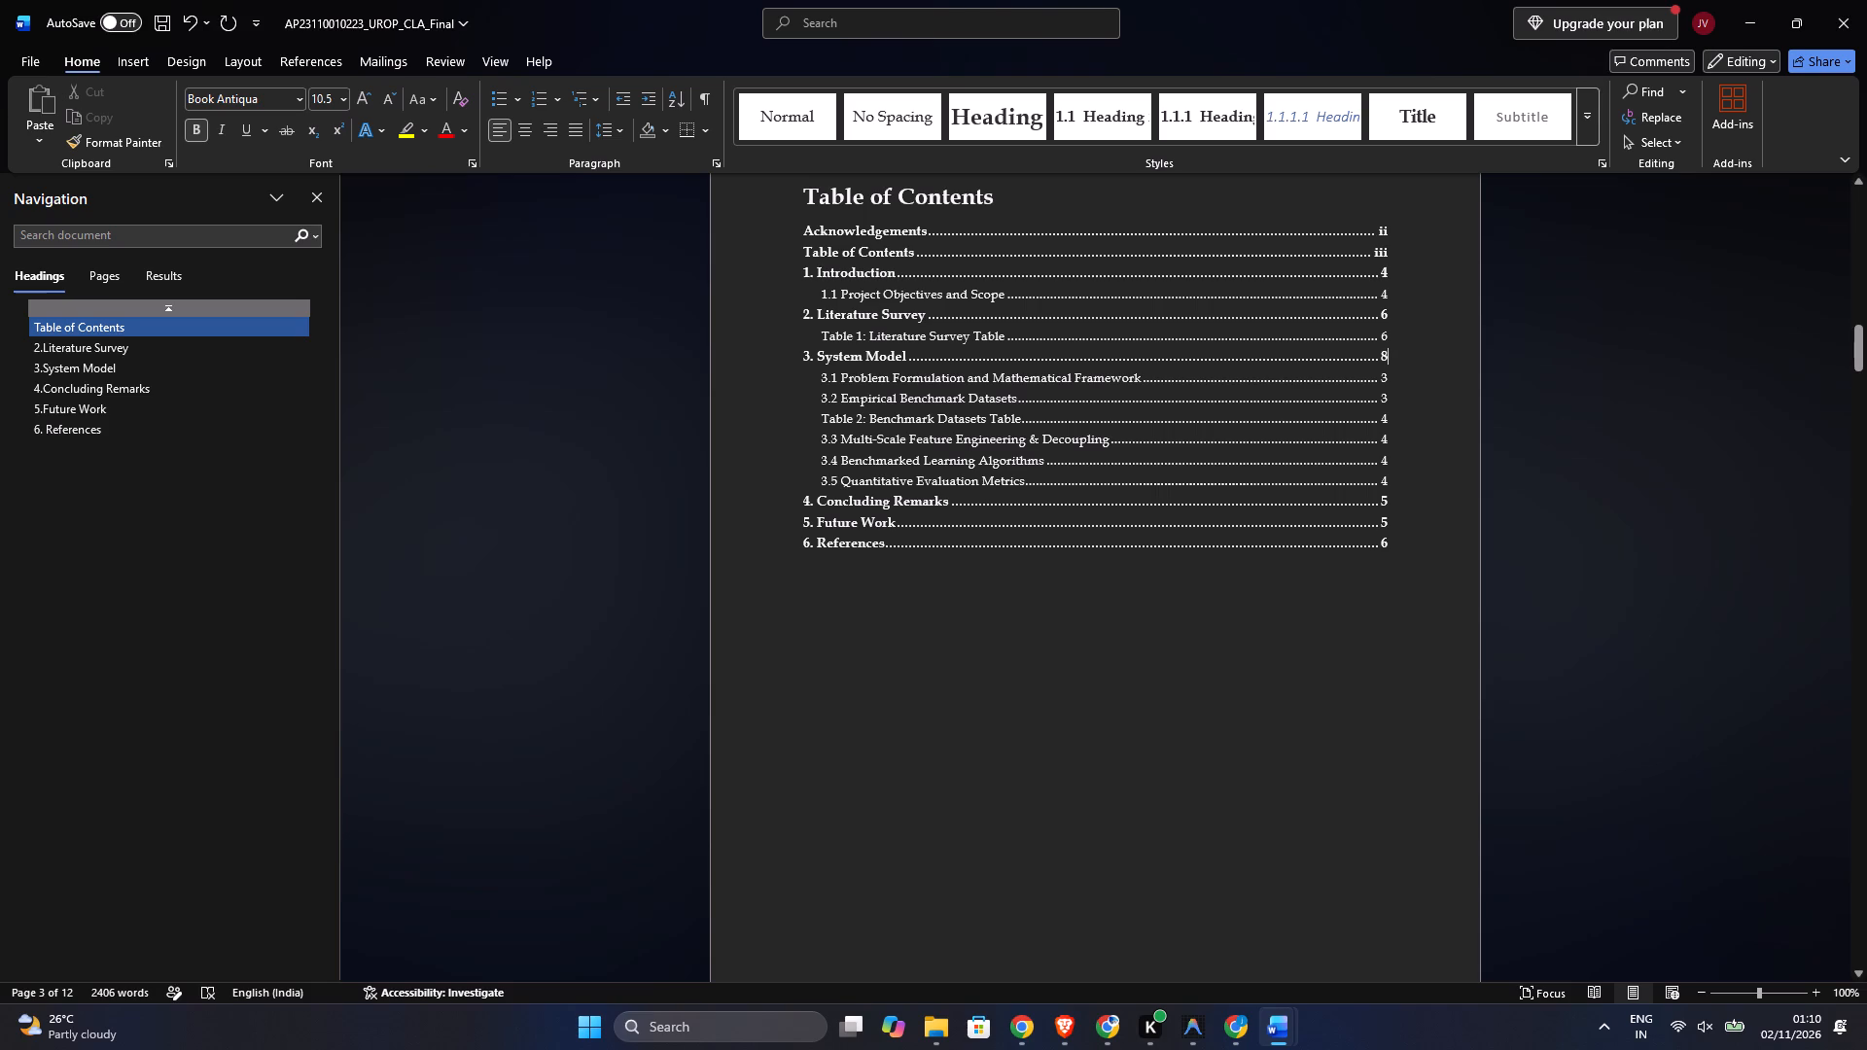
click(1390, 455)
key(BackSpace)
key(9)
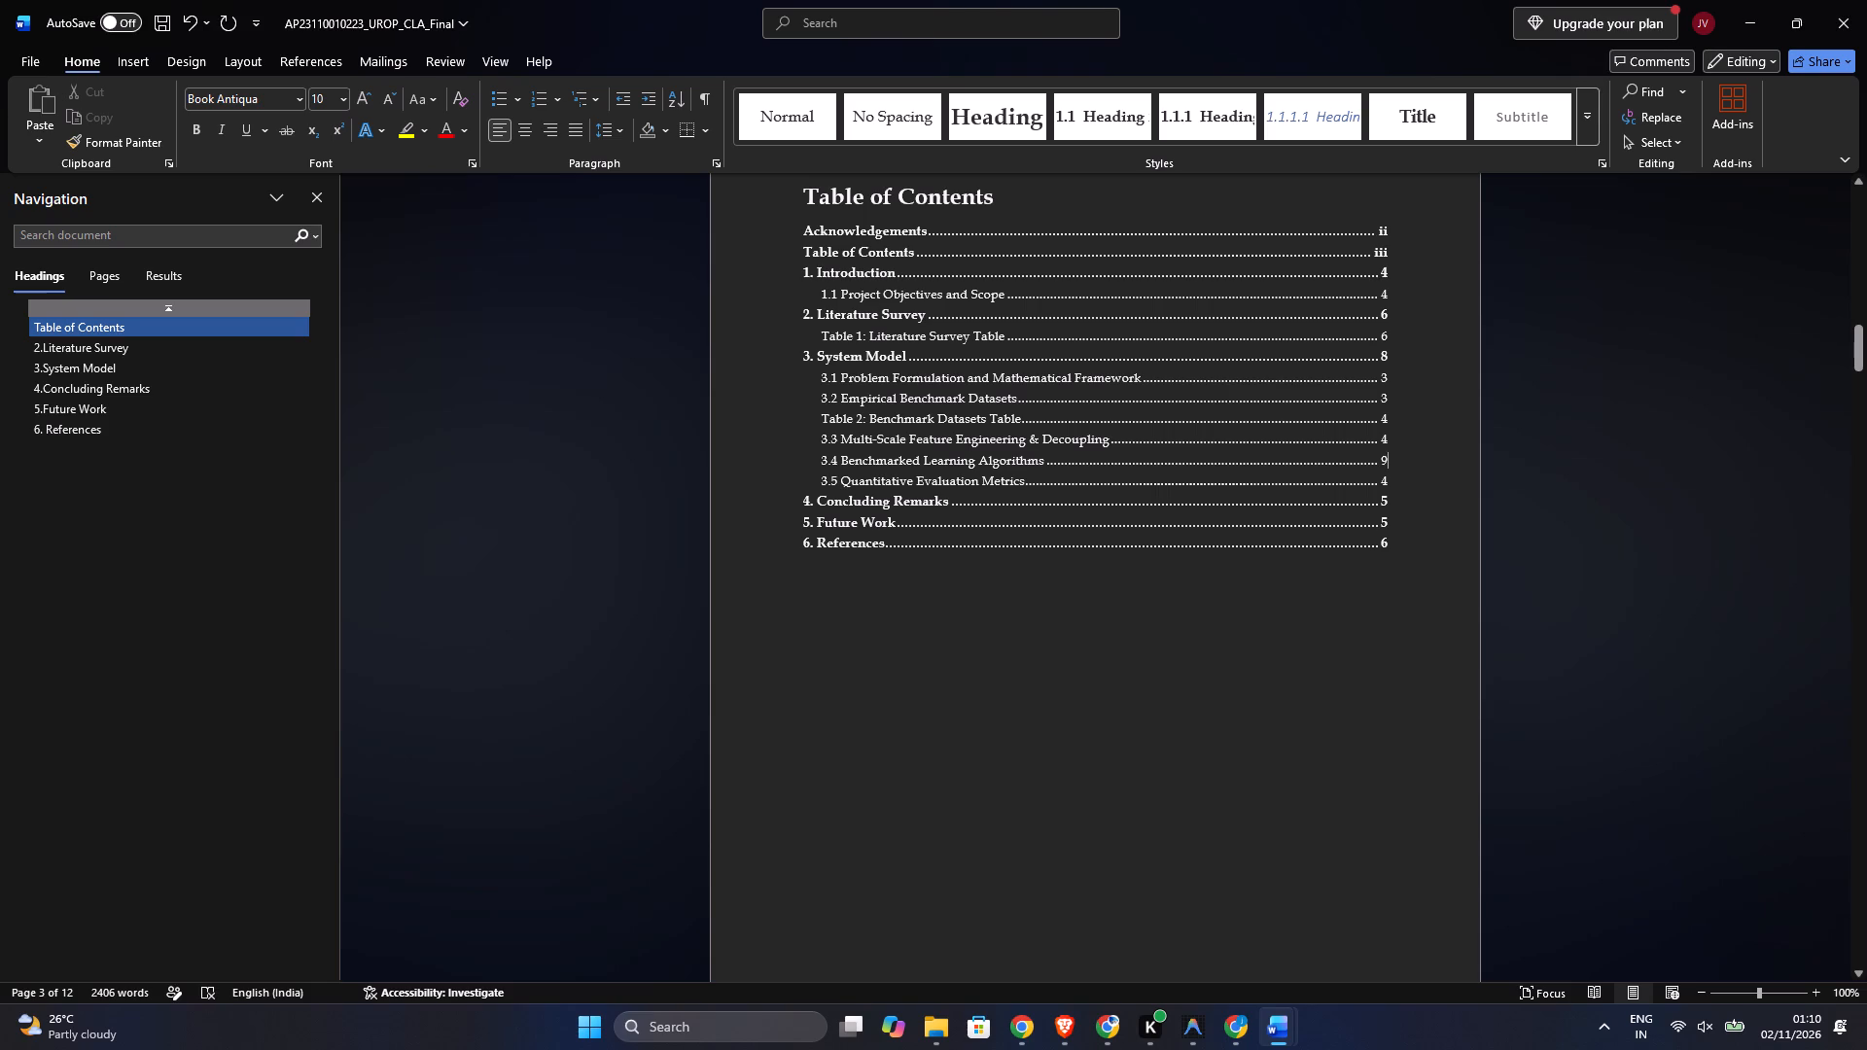
click(1390, 481)
key(BackSpace)
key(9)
Check the pages on which the Concluding Remarks, Future Work and References sections start.
scroll(1390, 481, down, 11)
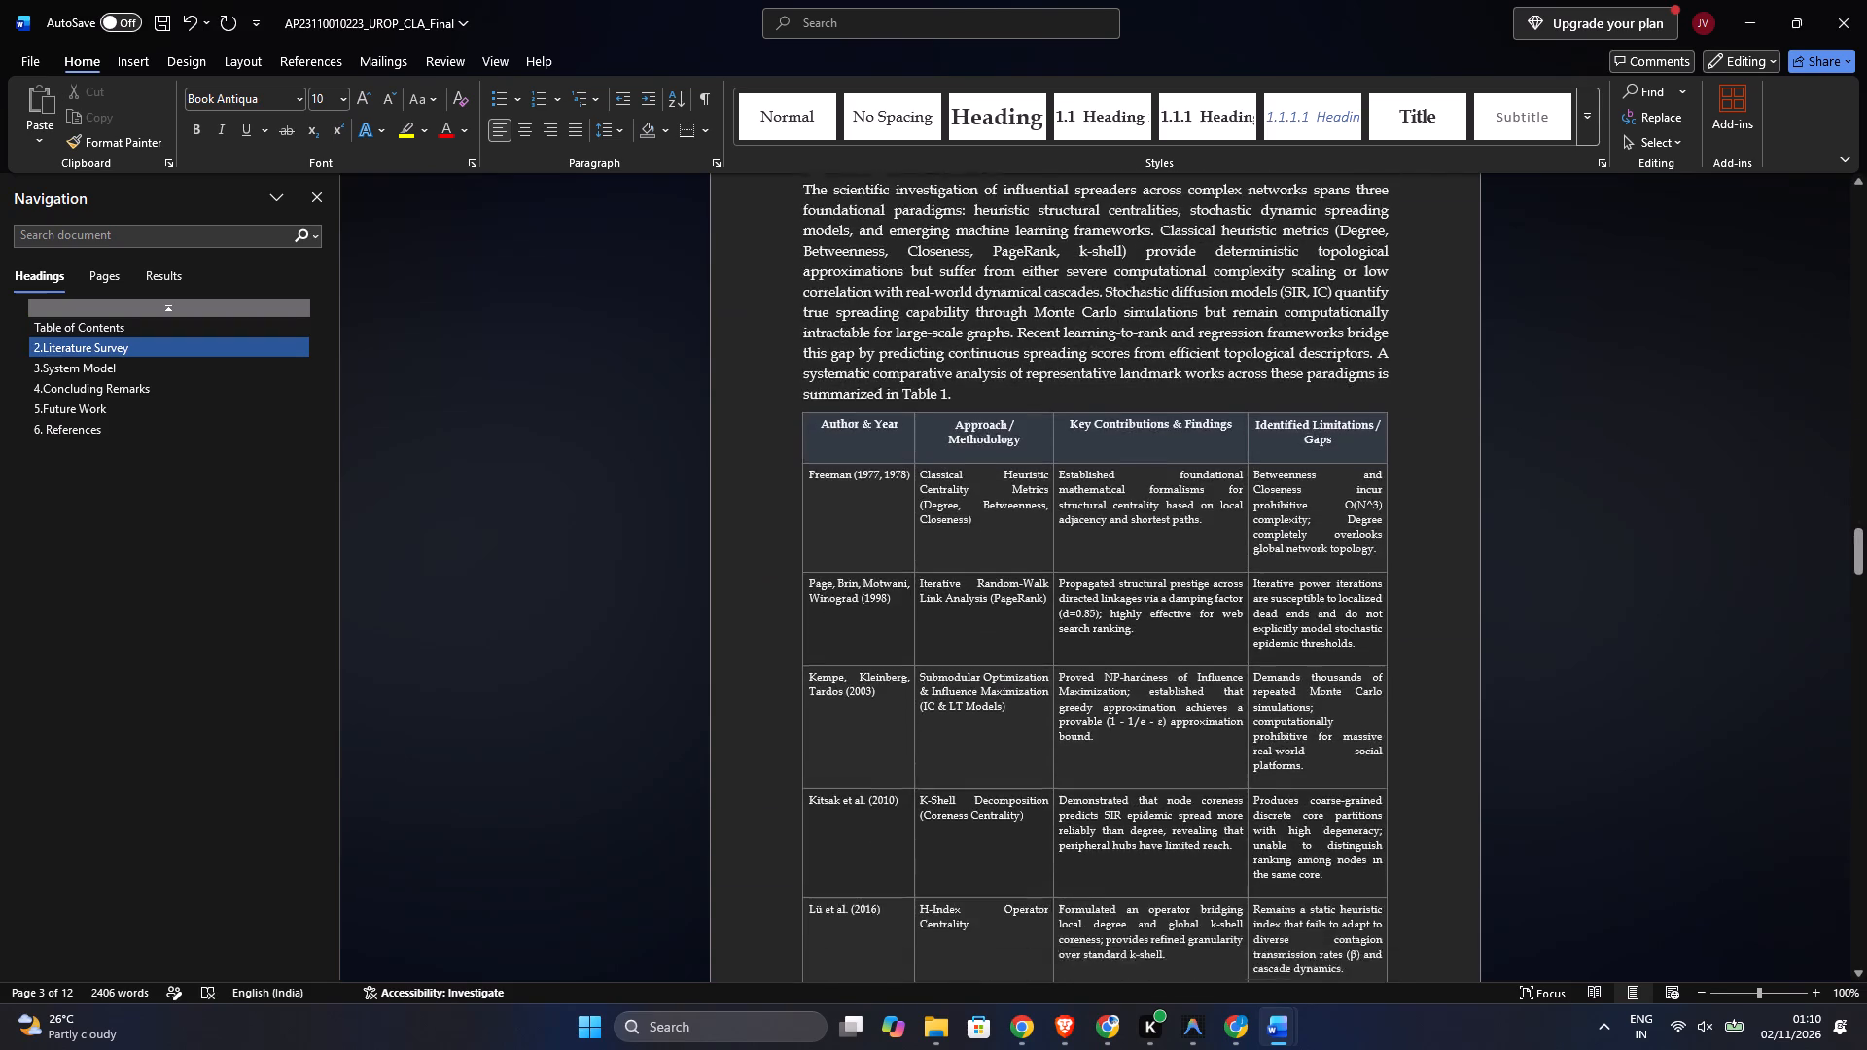
scroll(1390, 481, down, 7)
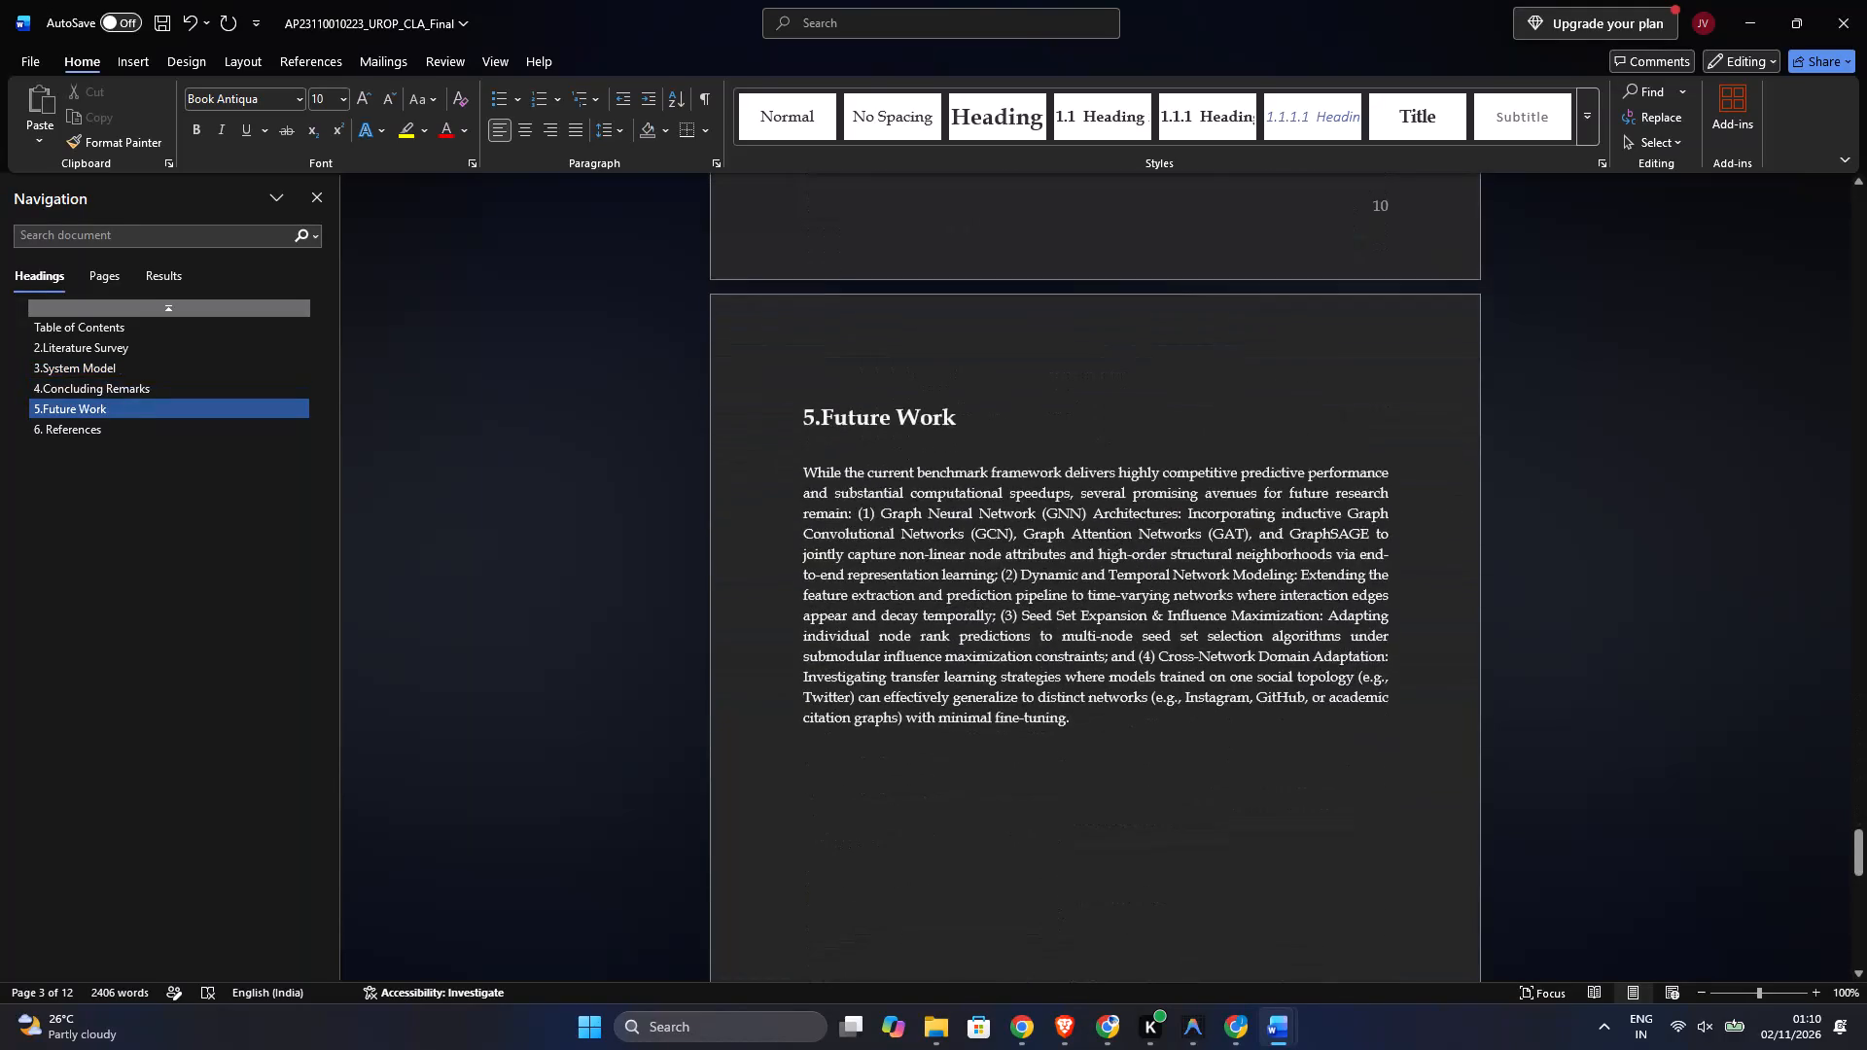
scroll(1390, 481, up, 6)
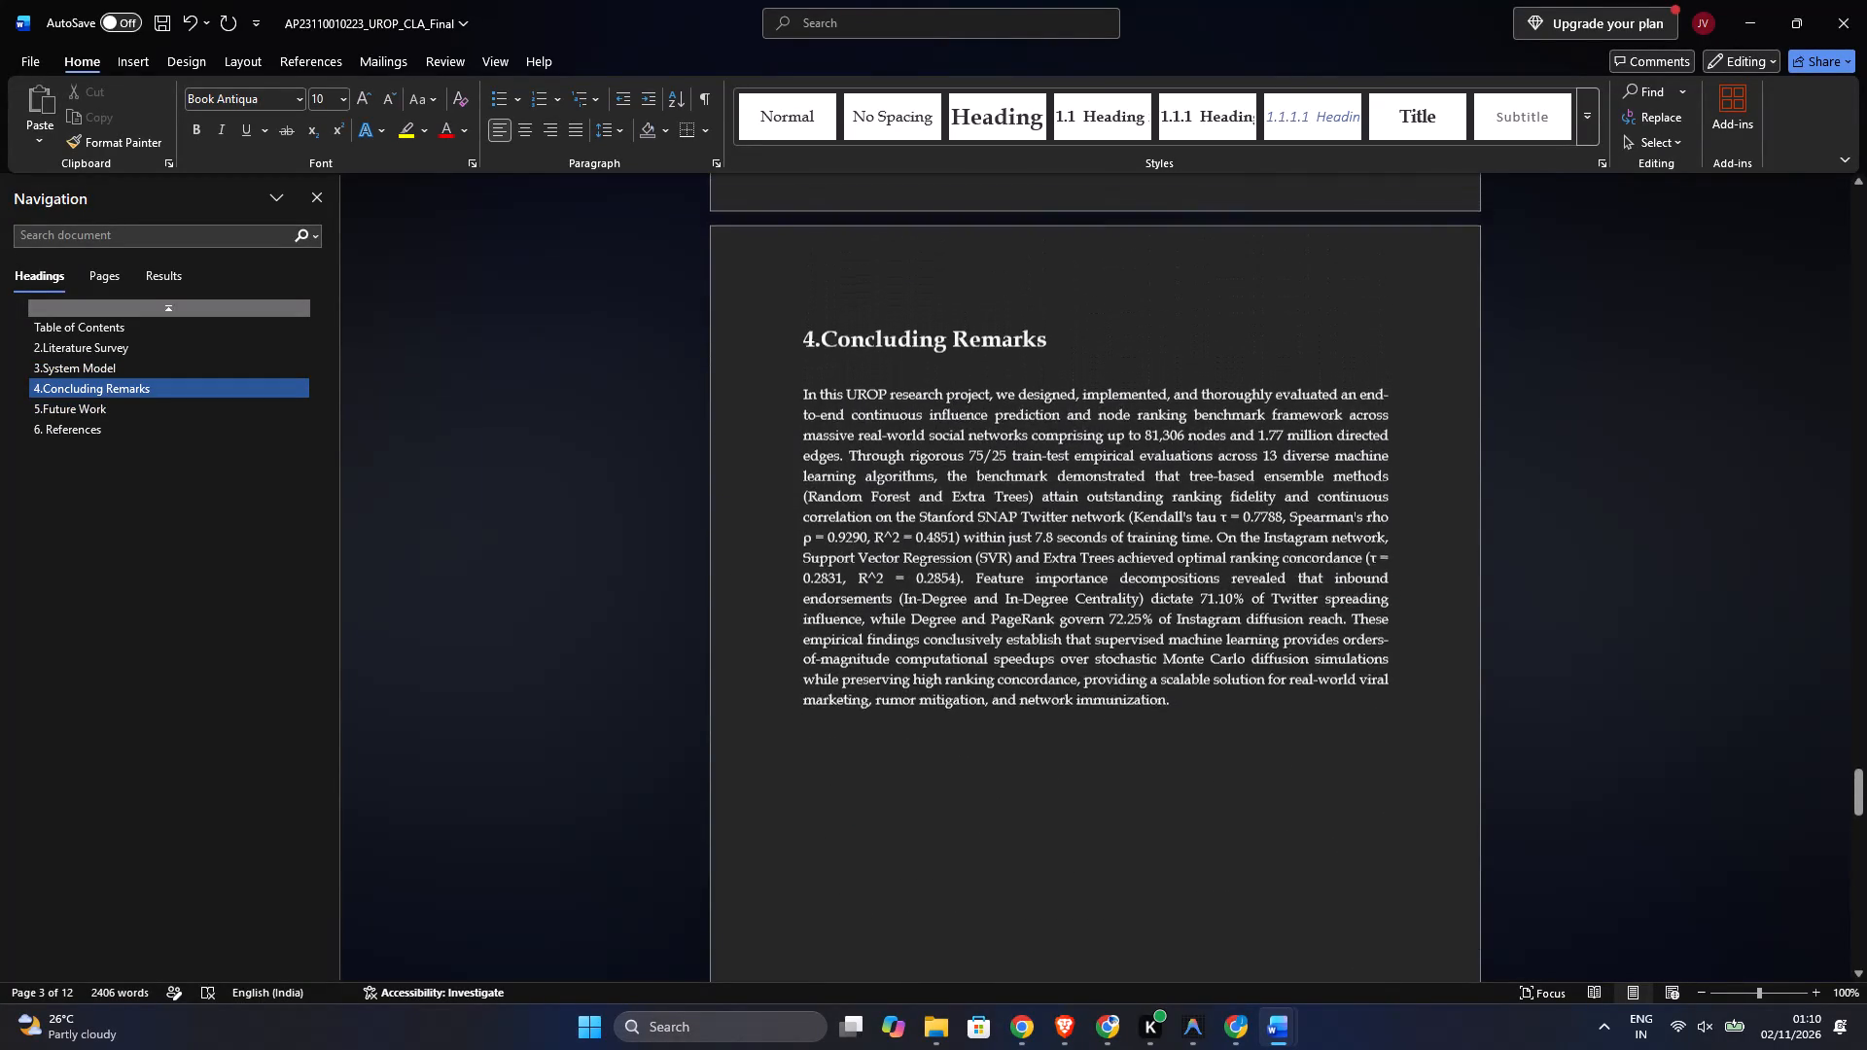
scroll(1390, 481, up, 2)
scroll(1390, 481, down, 2)
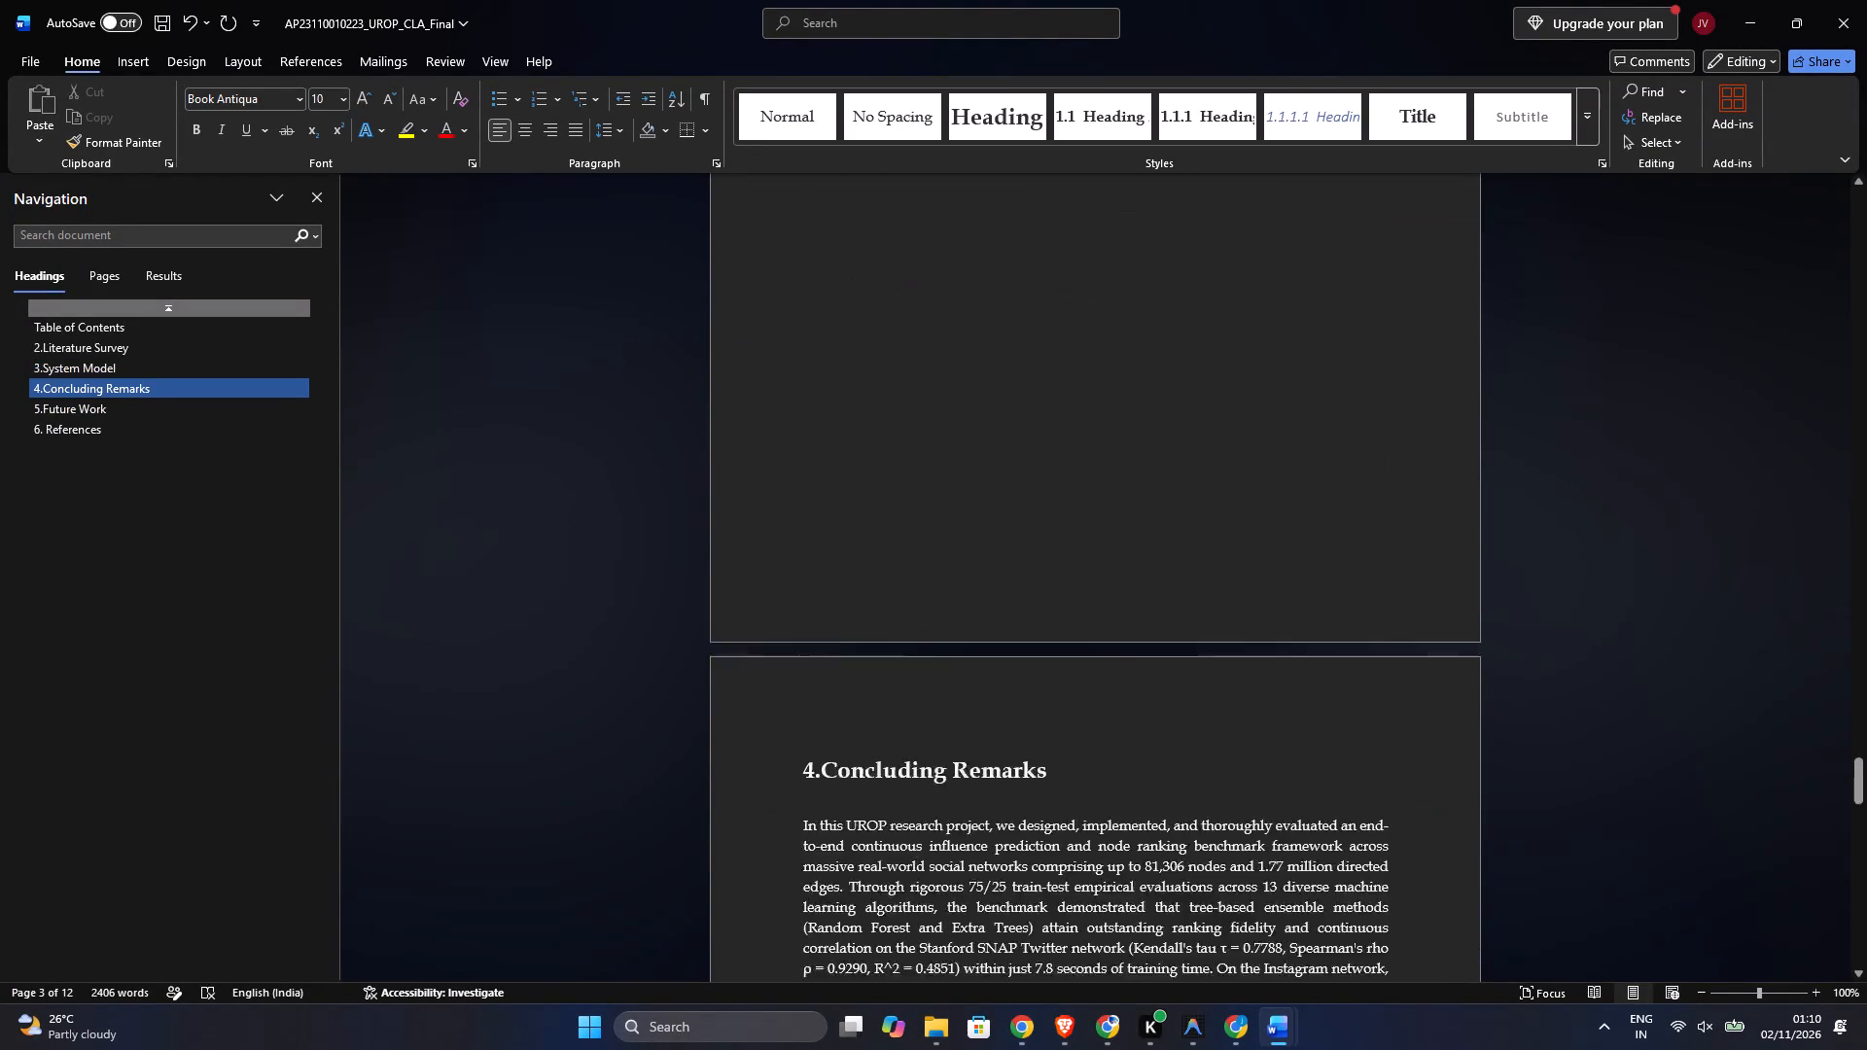
scroll(1390, 481, down, 2)
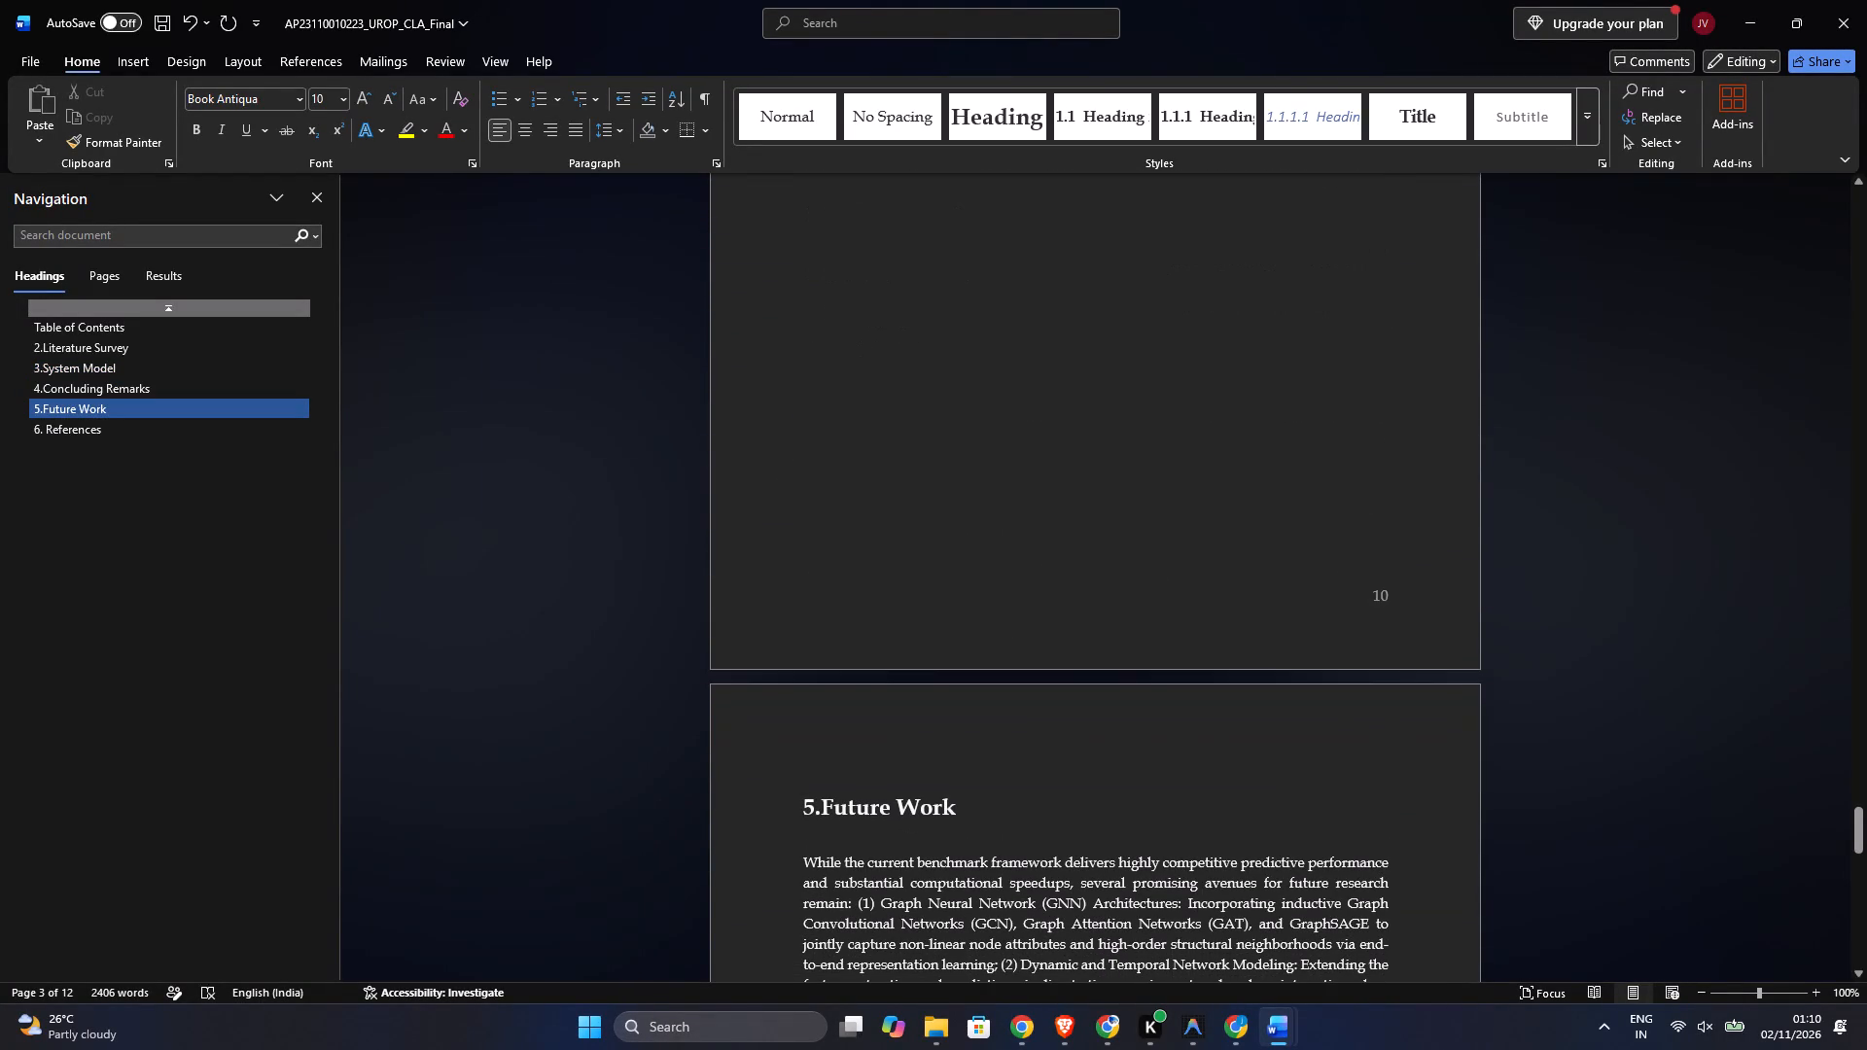
scroll(1390, 511, down, 3)
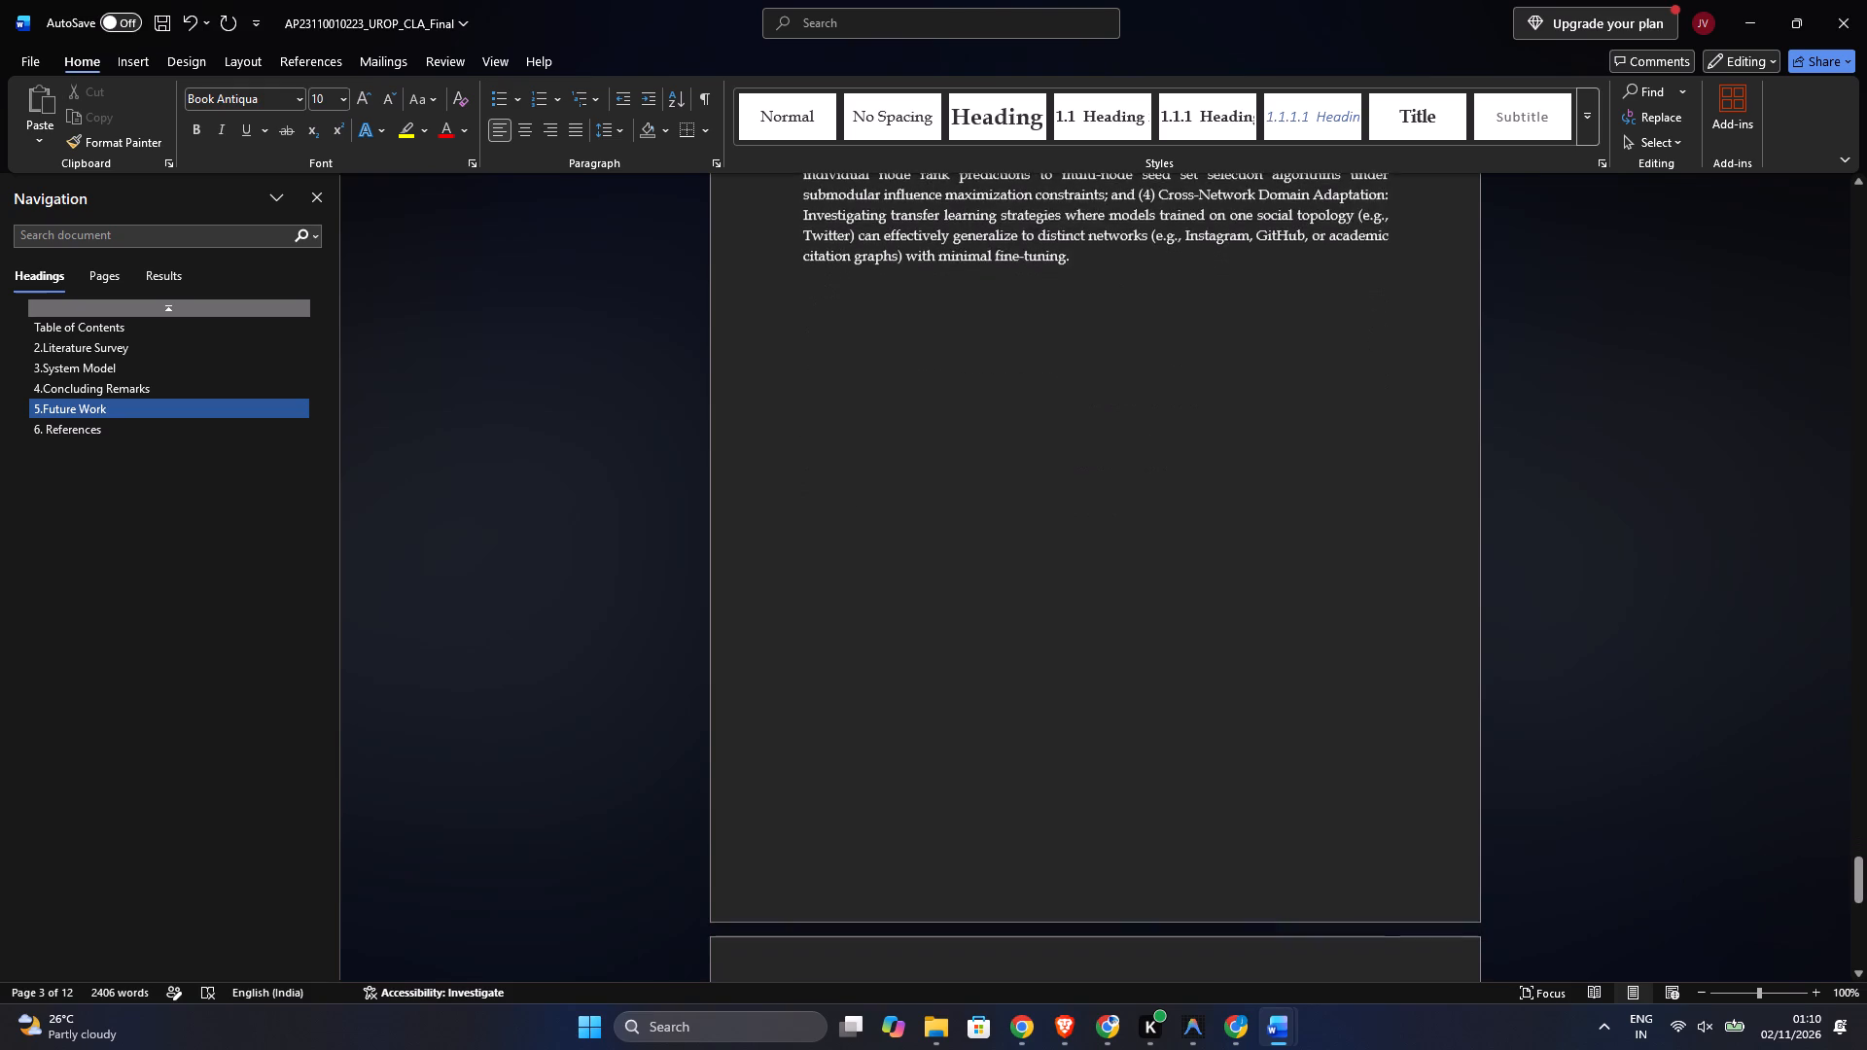
scroll(1390, 511, down, 2)
scroll(1390, 511, up, 3)
scroll(1390, 511, down, 2)
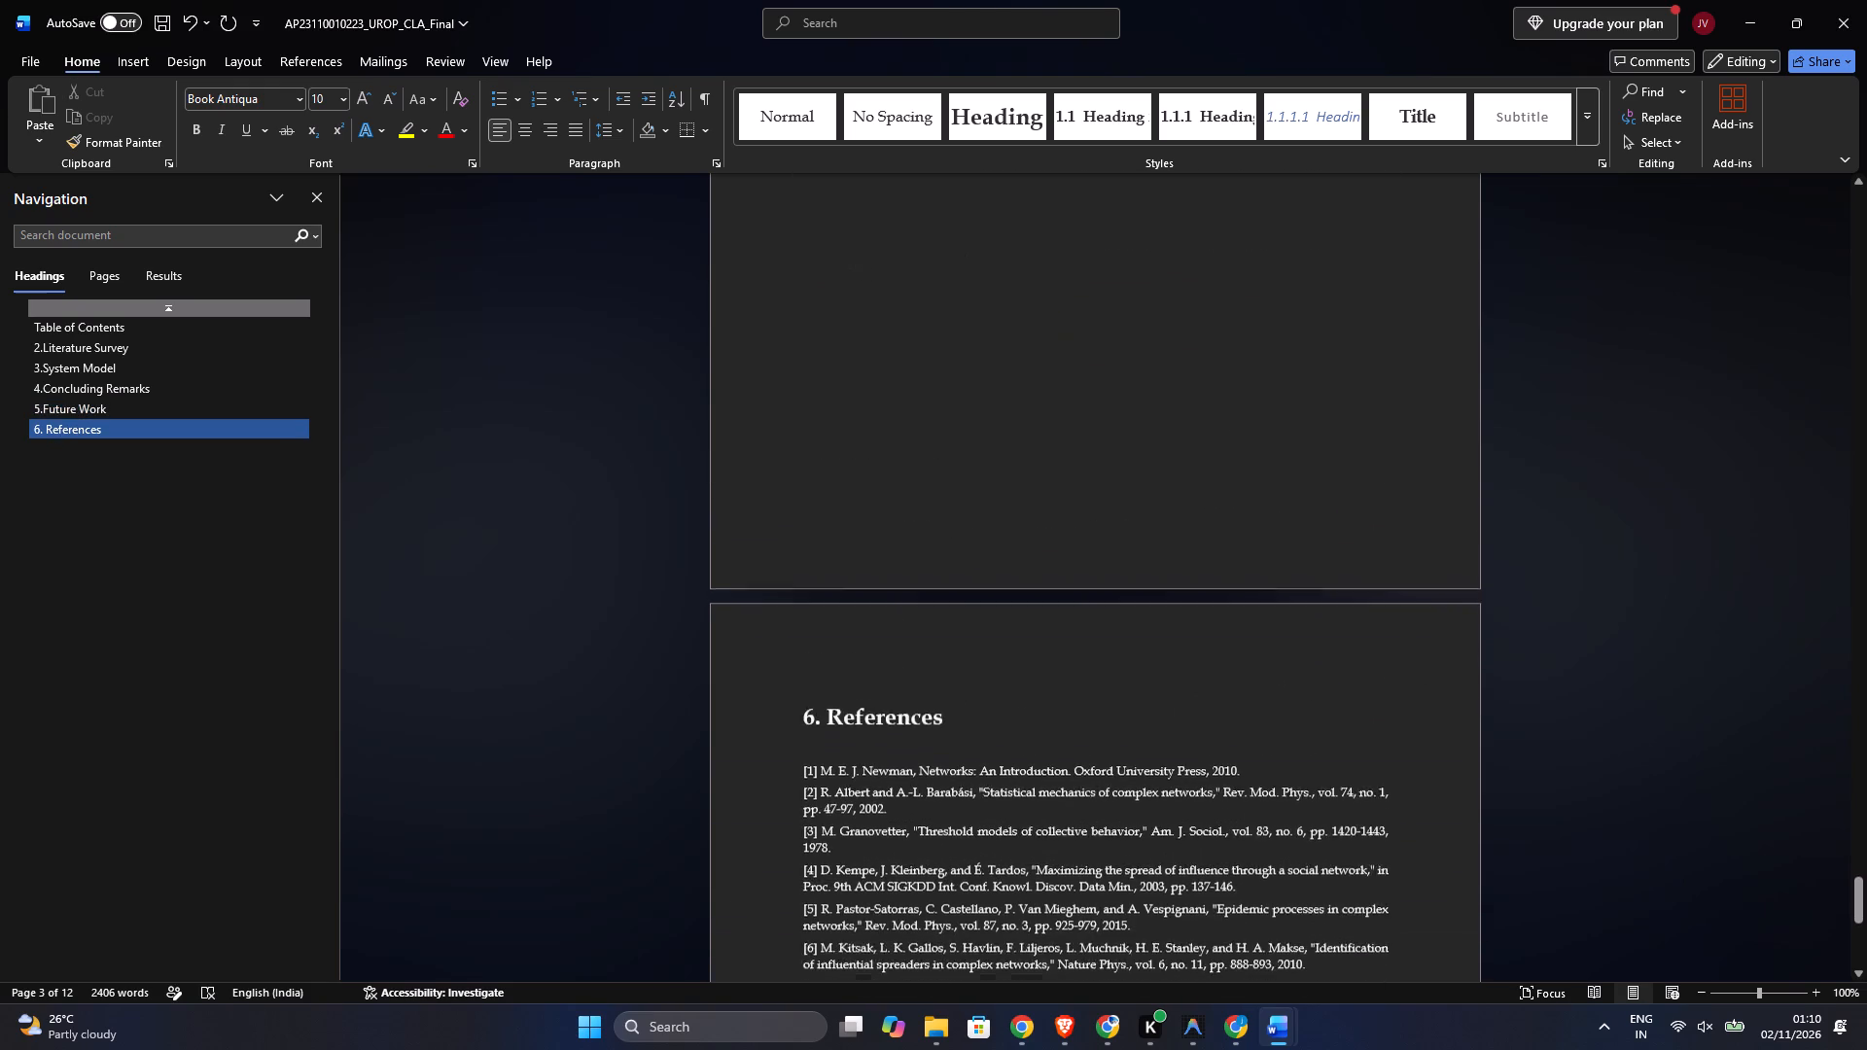
scroll(1390, 511, down, 1)
Set the contents page numbers of Concluding Remarks to 10, Future Work to 11 and References to 12.
scroll(1390, 511, up, 6)
scroll(1390, 511, up, 20)
scroll(1390, 511, up, 4)
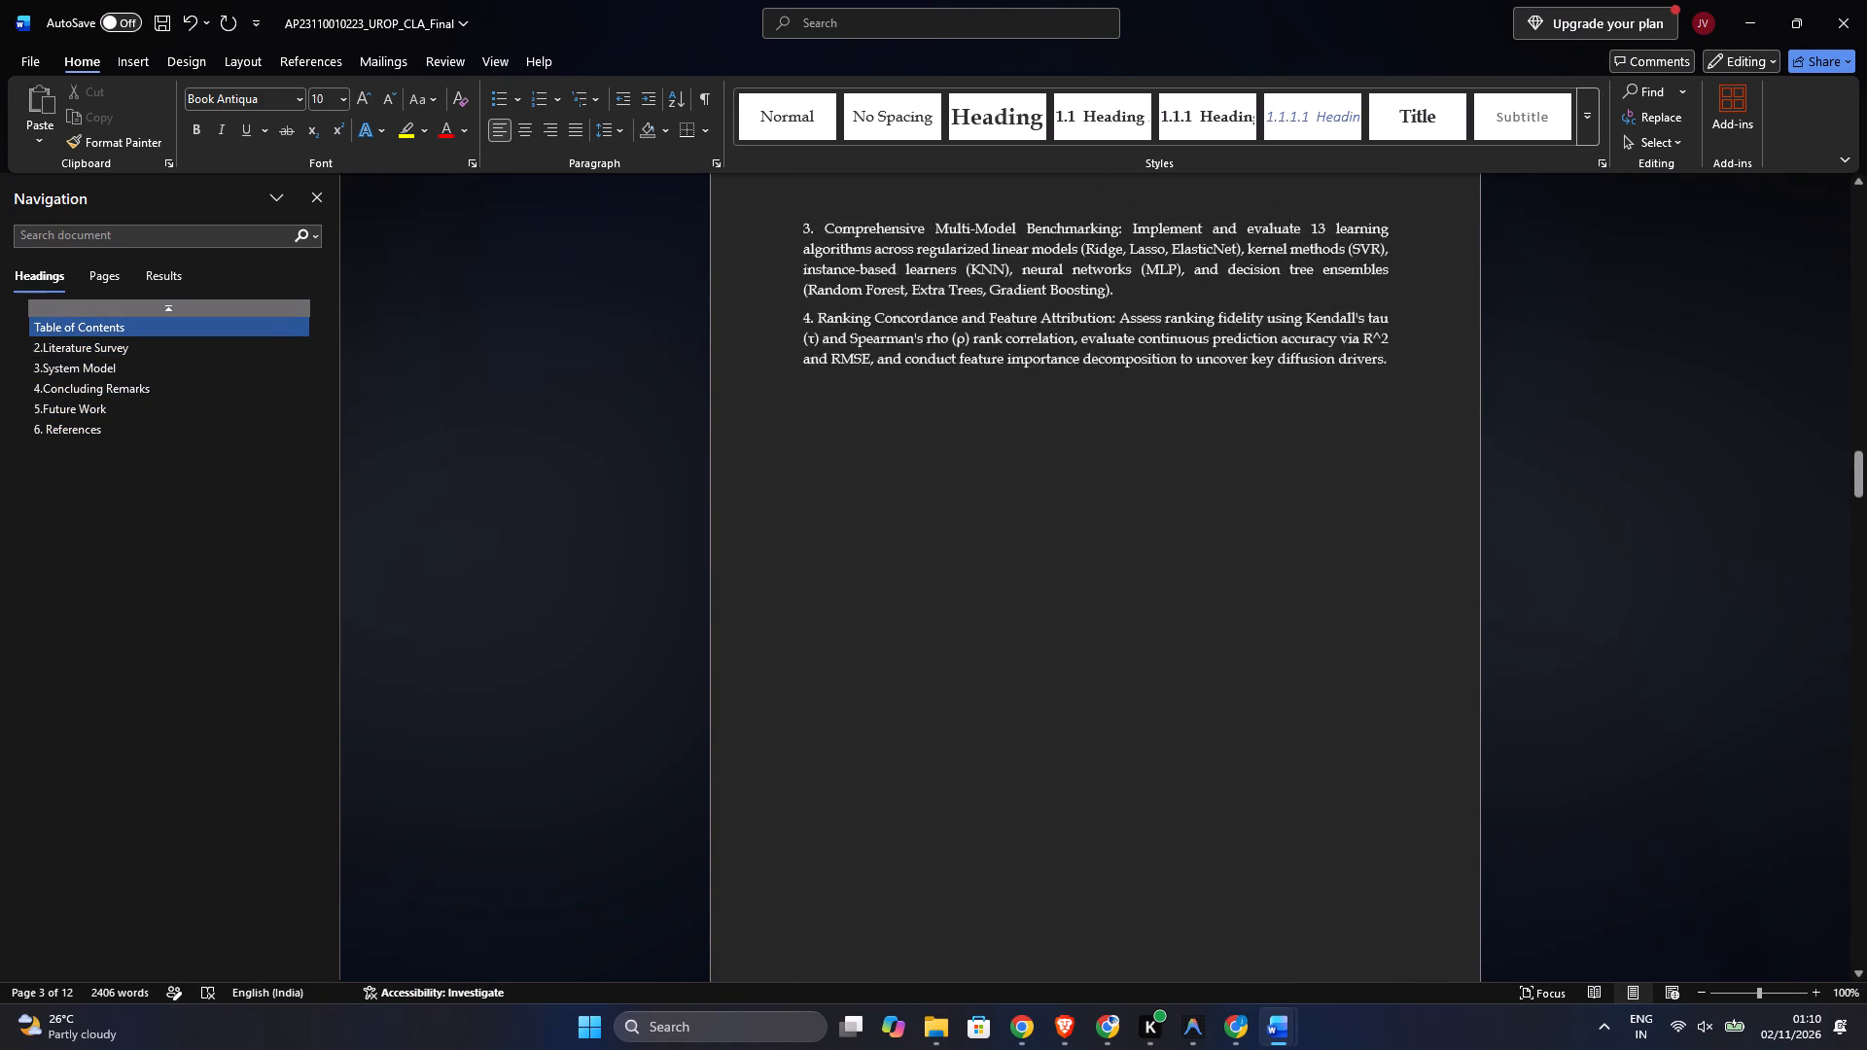
scroll(1390, 511, up, 2)
scroll(1424, 757, down, 1)
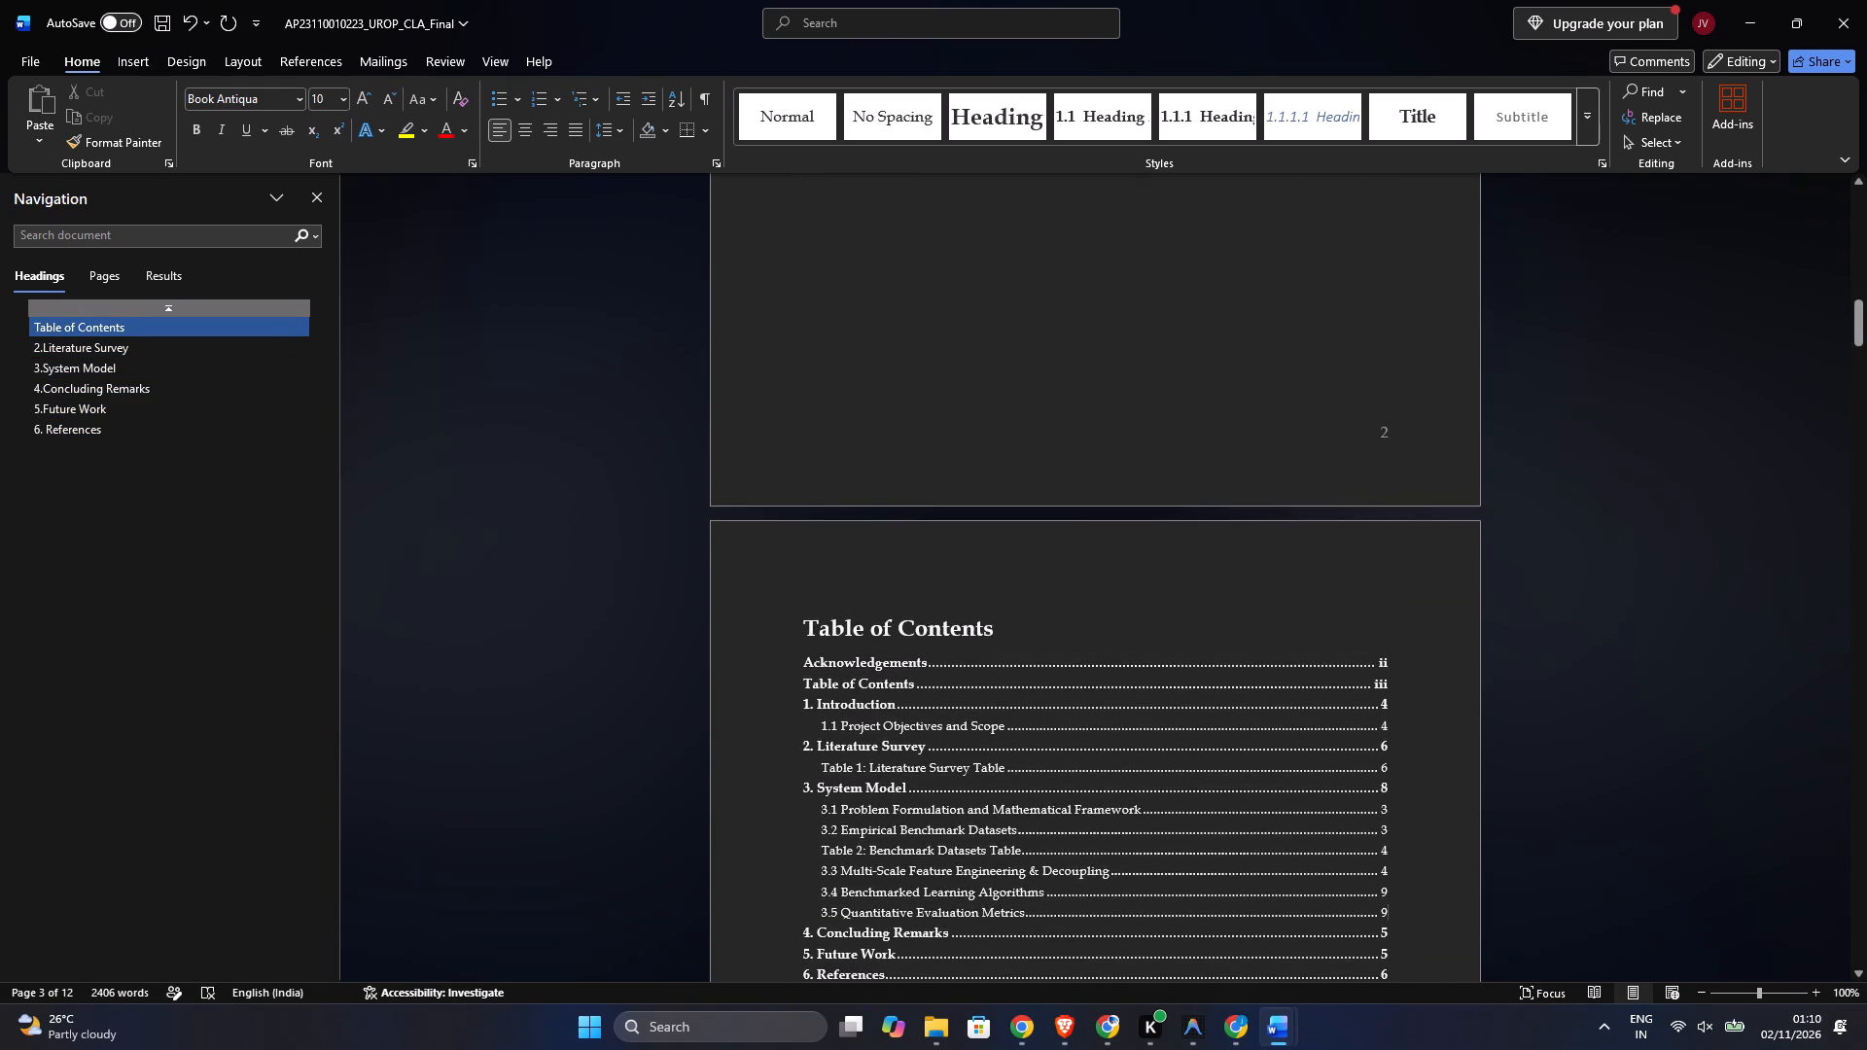
scroll(1424, 757, down, 1)
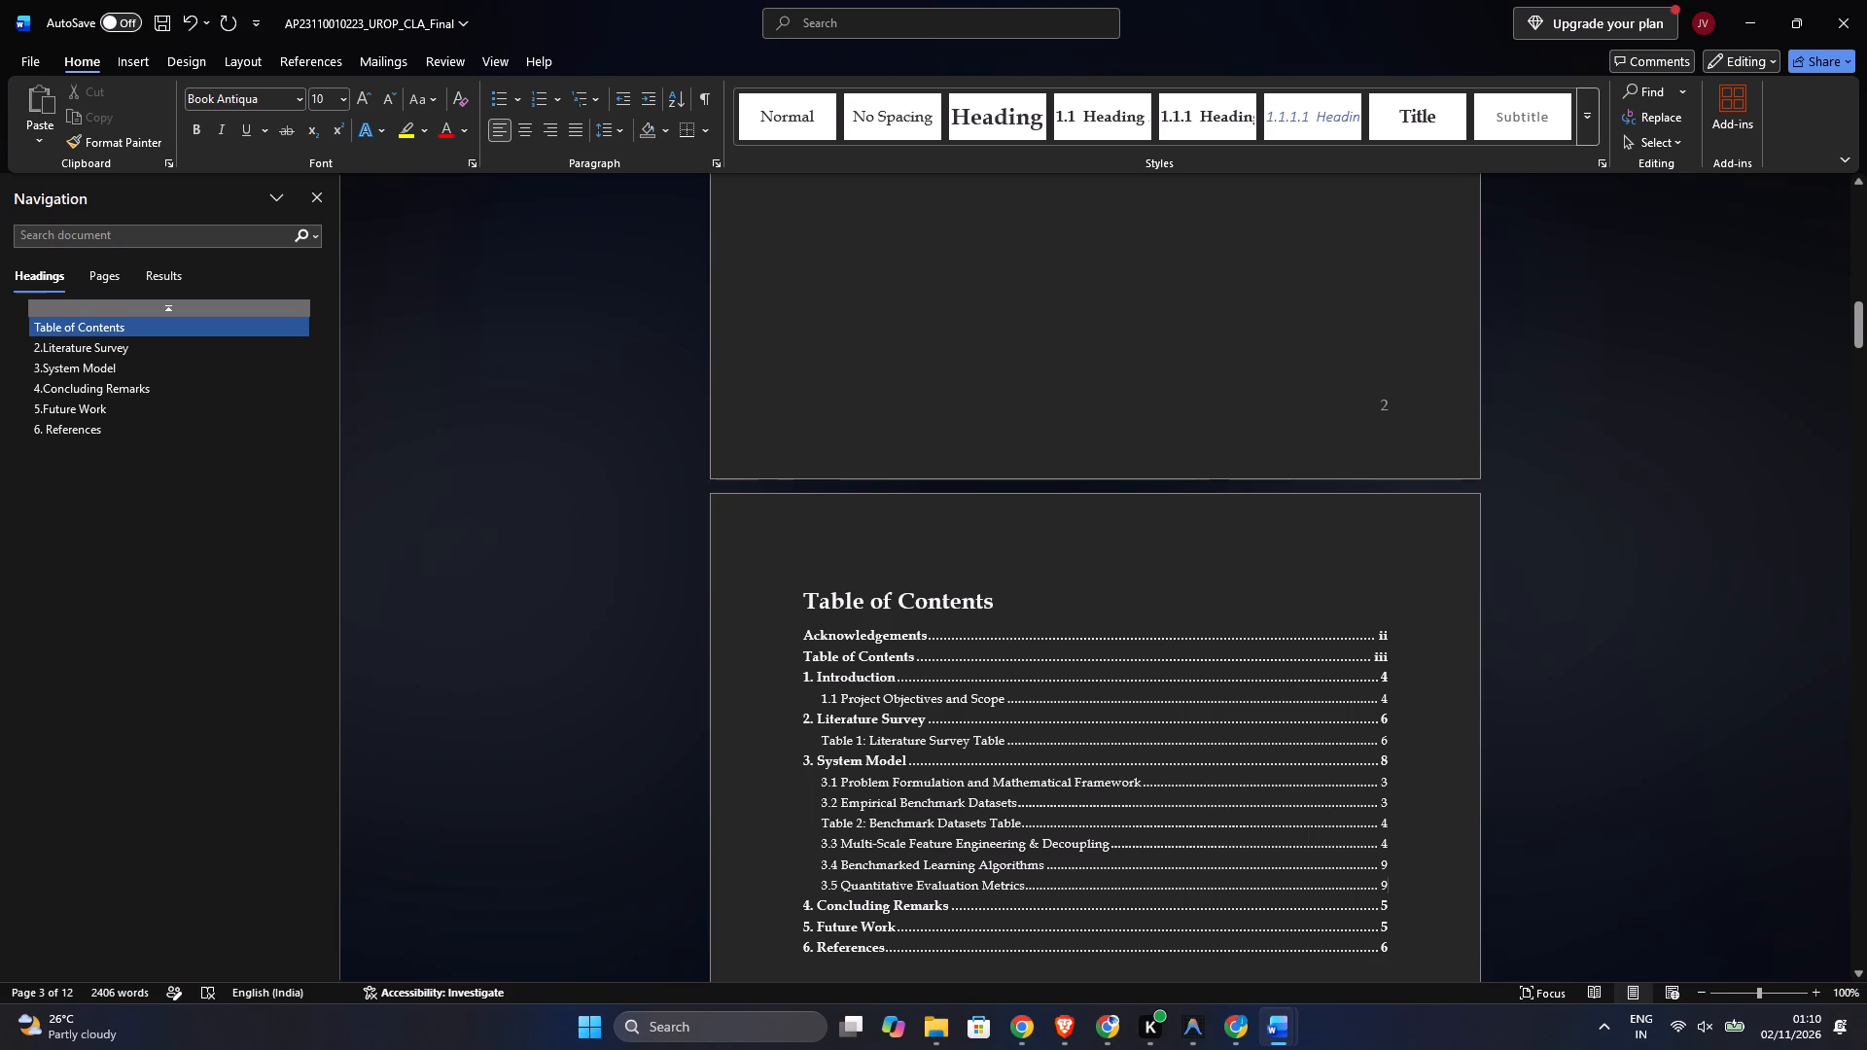
click(1392, 904)
key(BackSpace)
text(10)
scroll(1392, 904, down, 1)
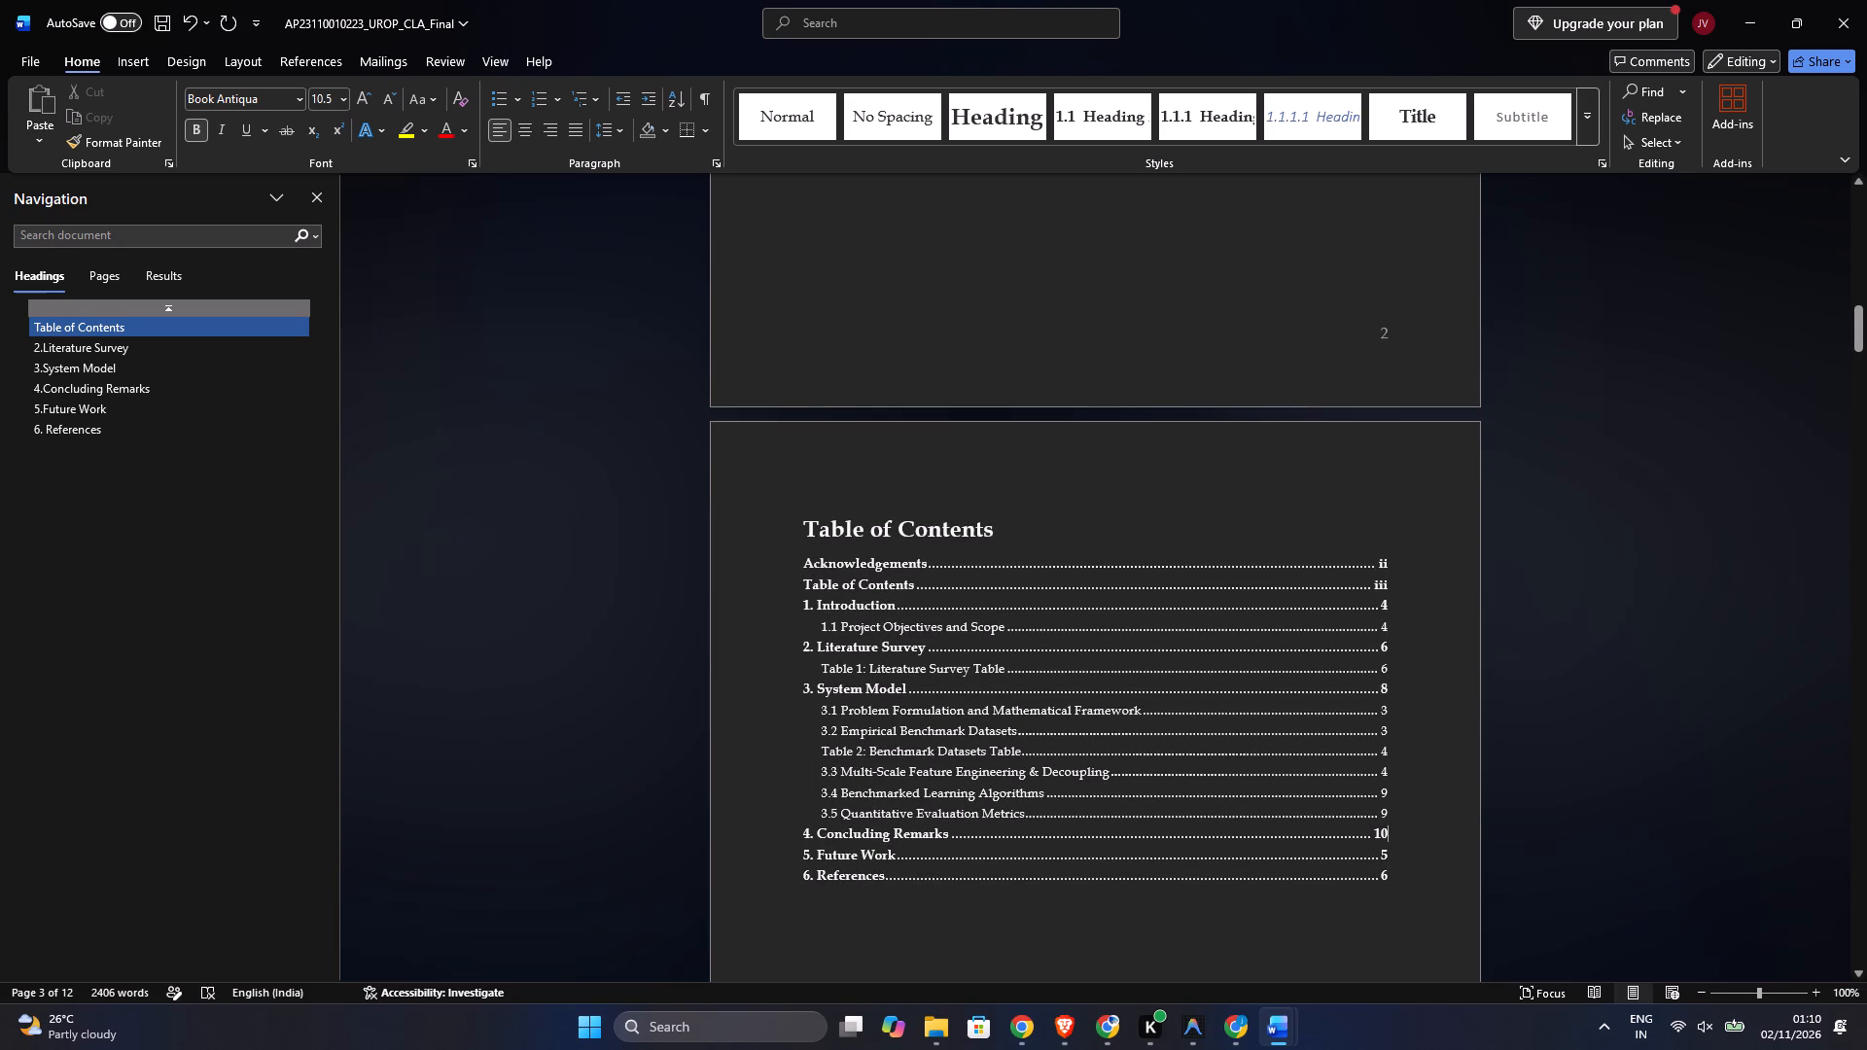
click(1387, 849)
key(BackSpace)
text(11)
click(1394, 875)
key(BackSpace)
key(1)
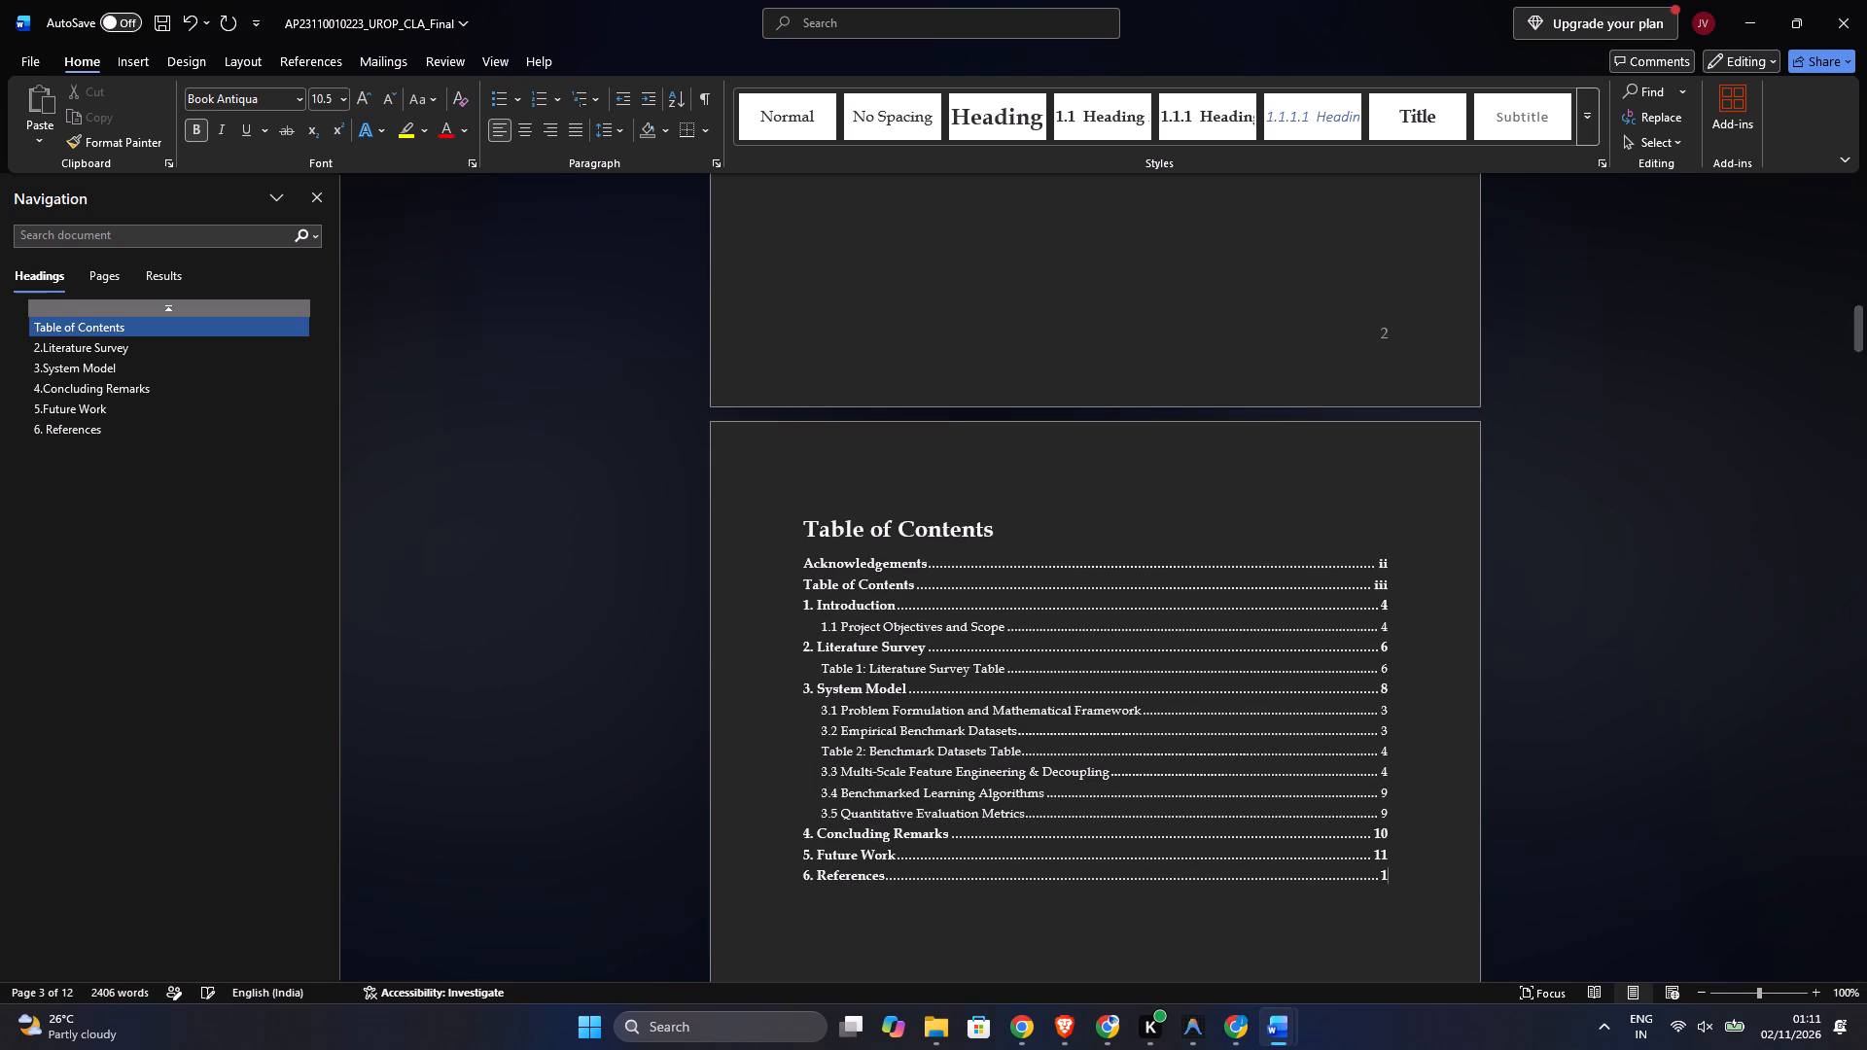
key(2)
Save the final report document.
scroll(1394, 875, down, 5)
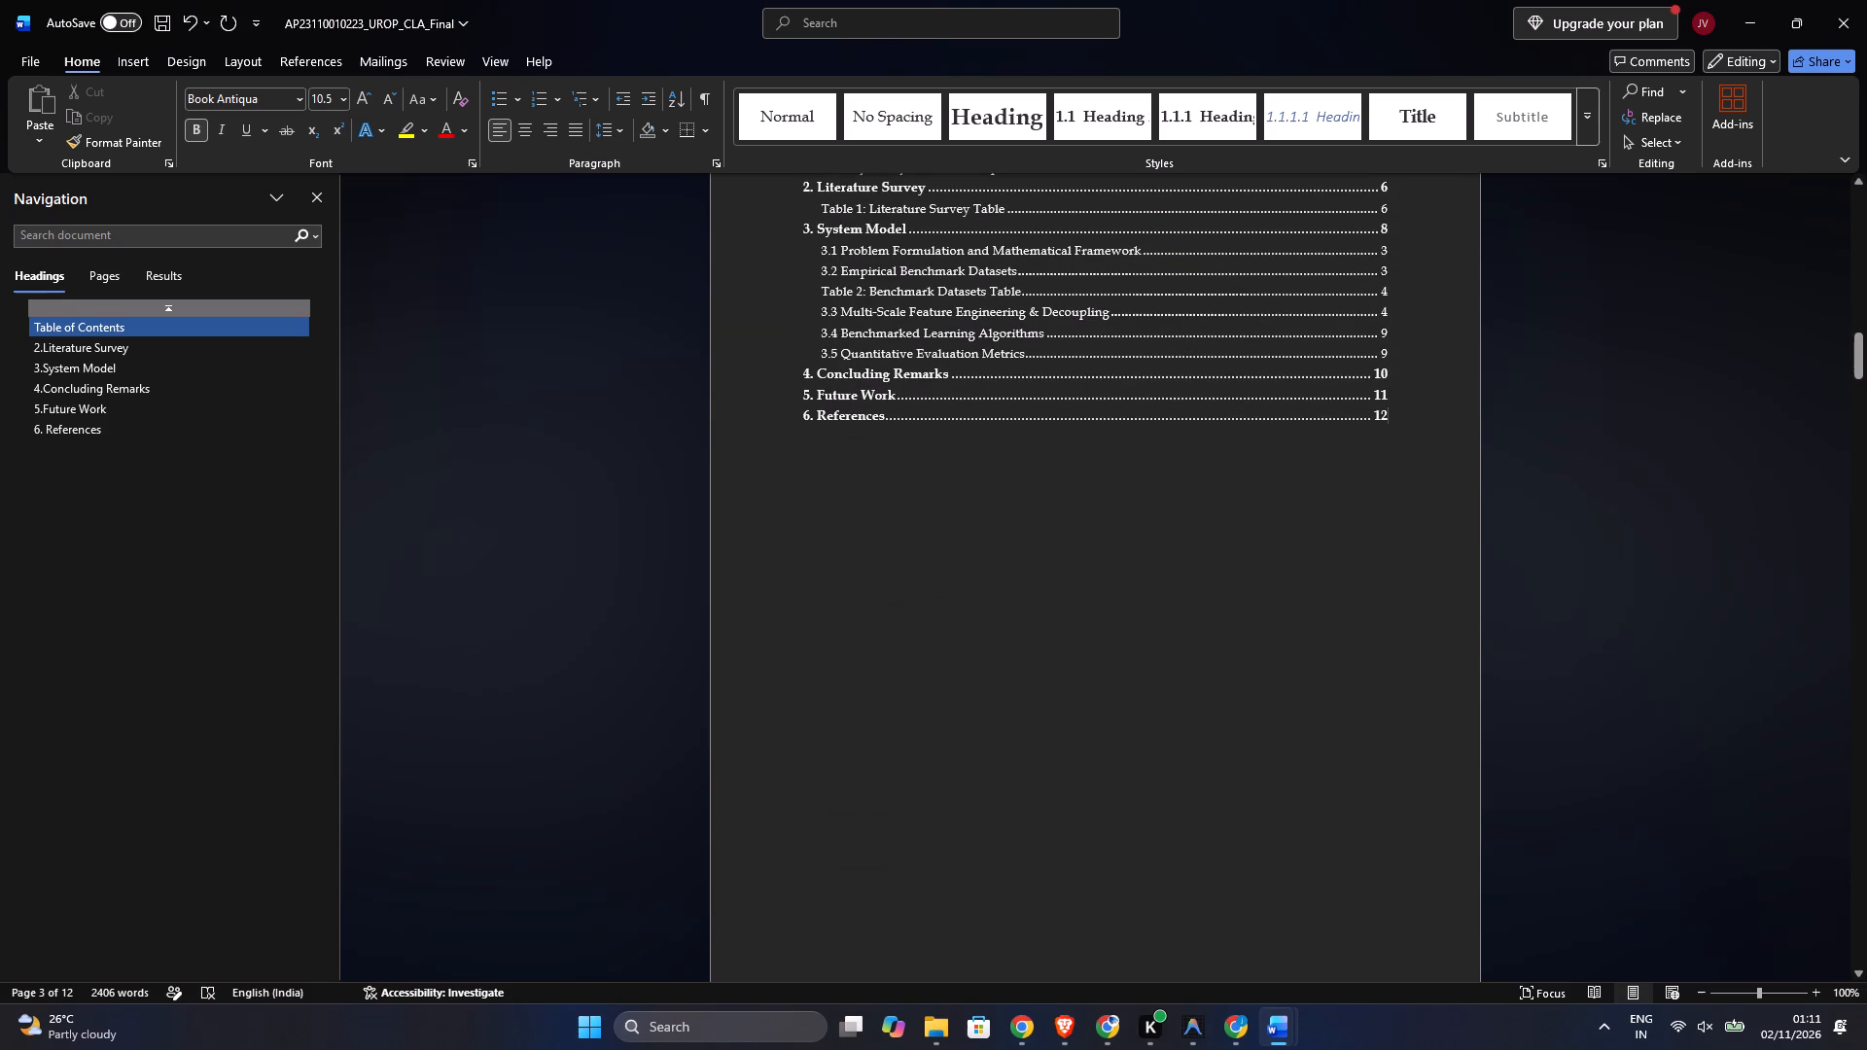
key(ctrl+s)
key(ctrl+s)
key(ctrl+s)
key(ctrl+s)
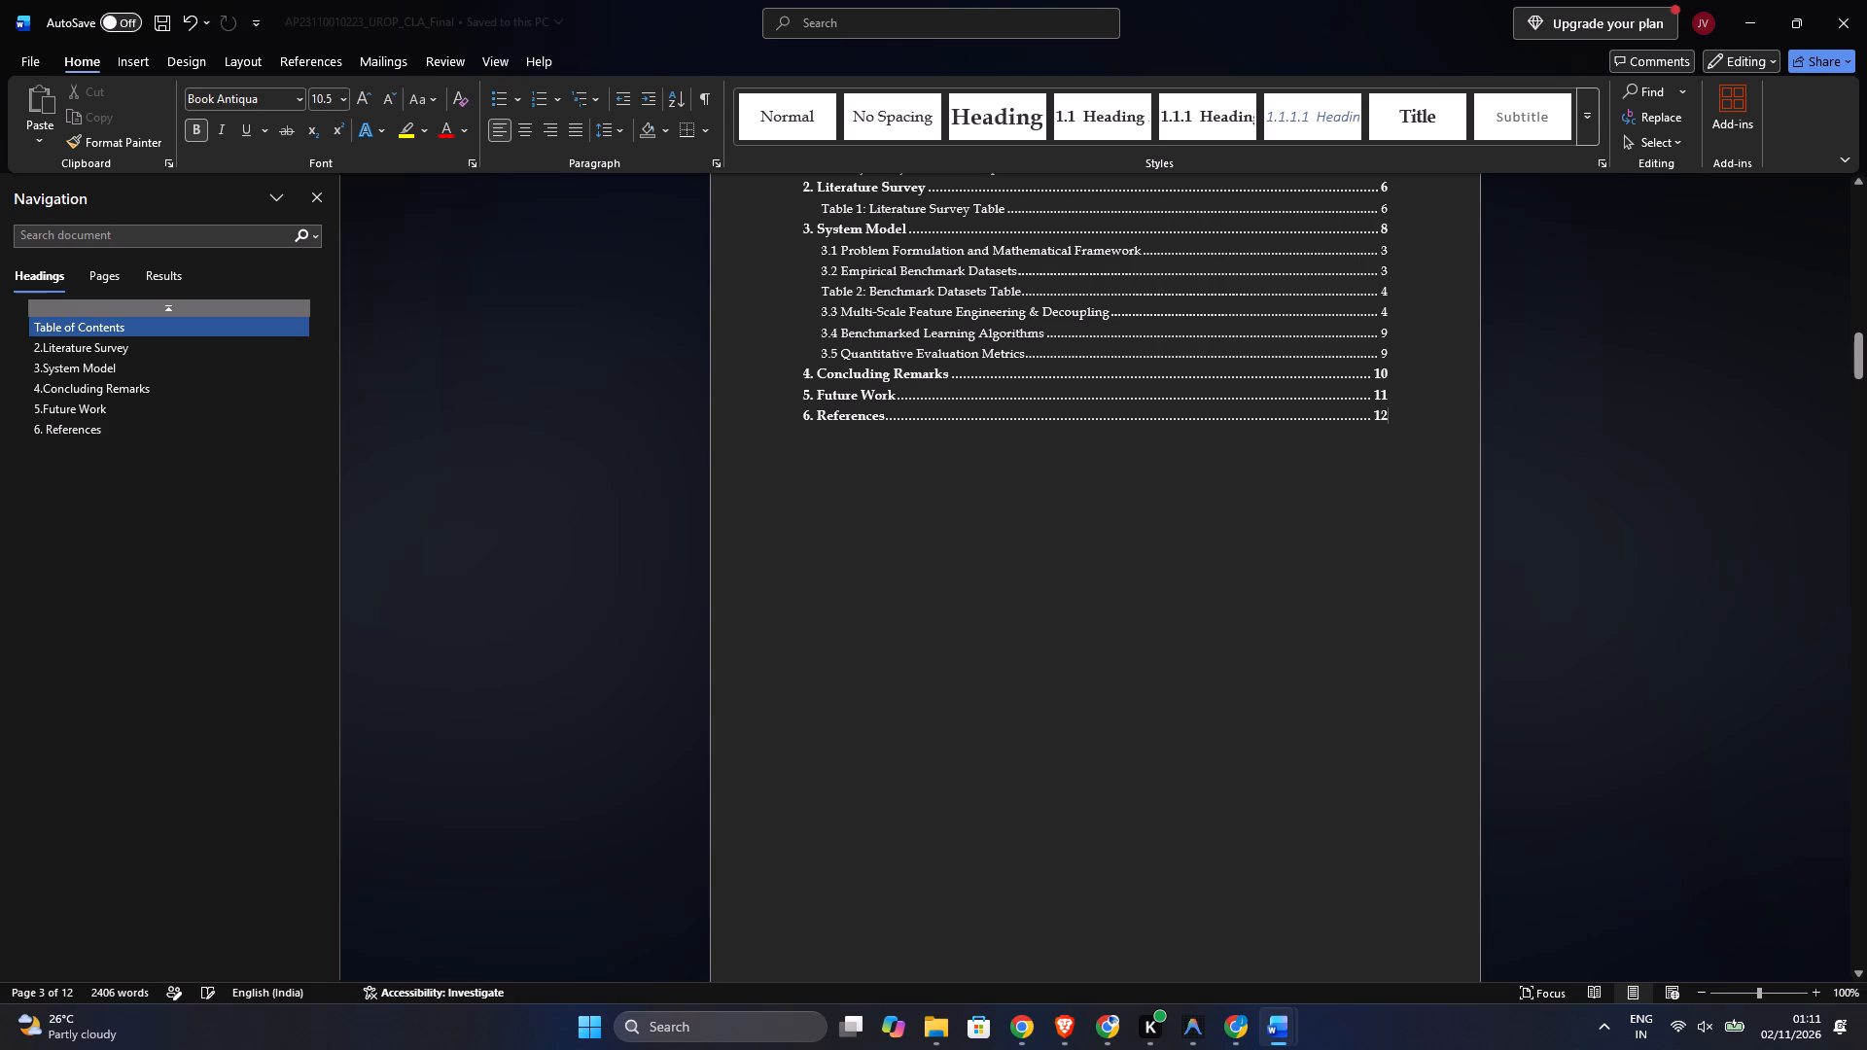
key(ctrl+s)
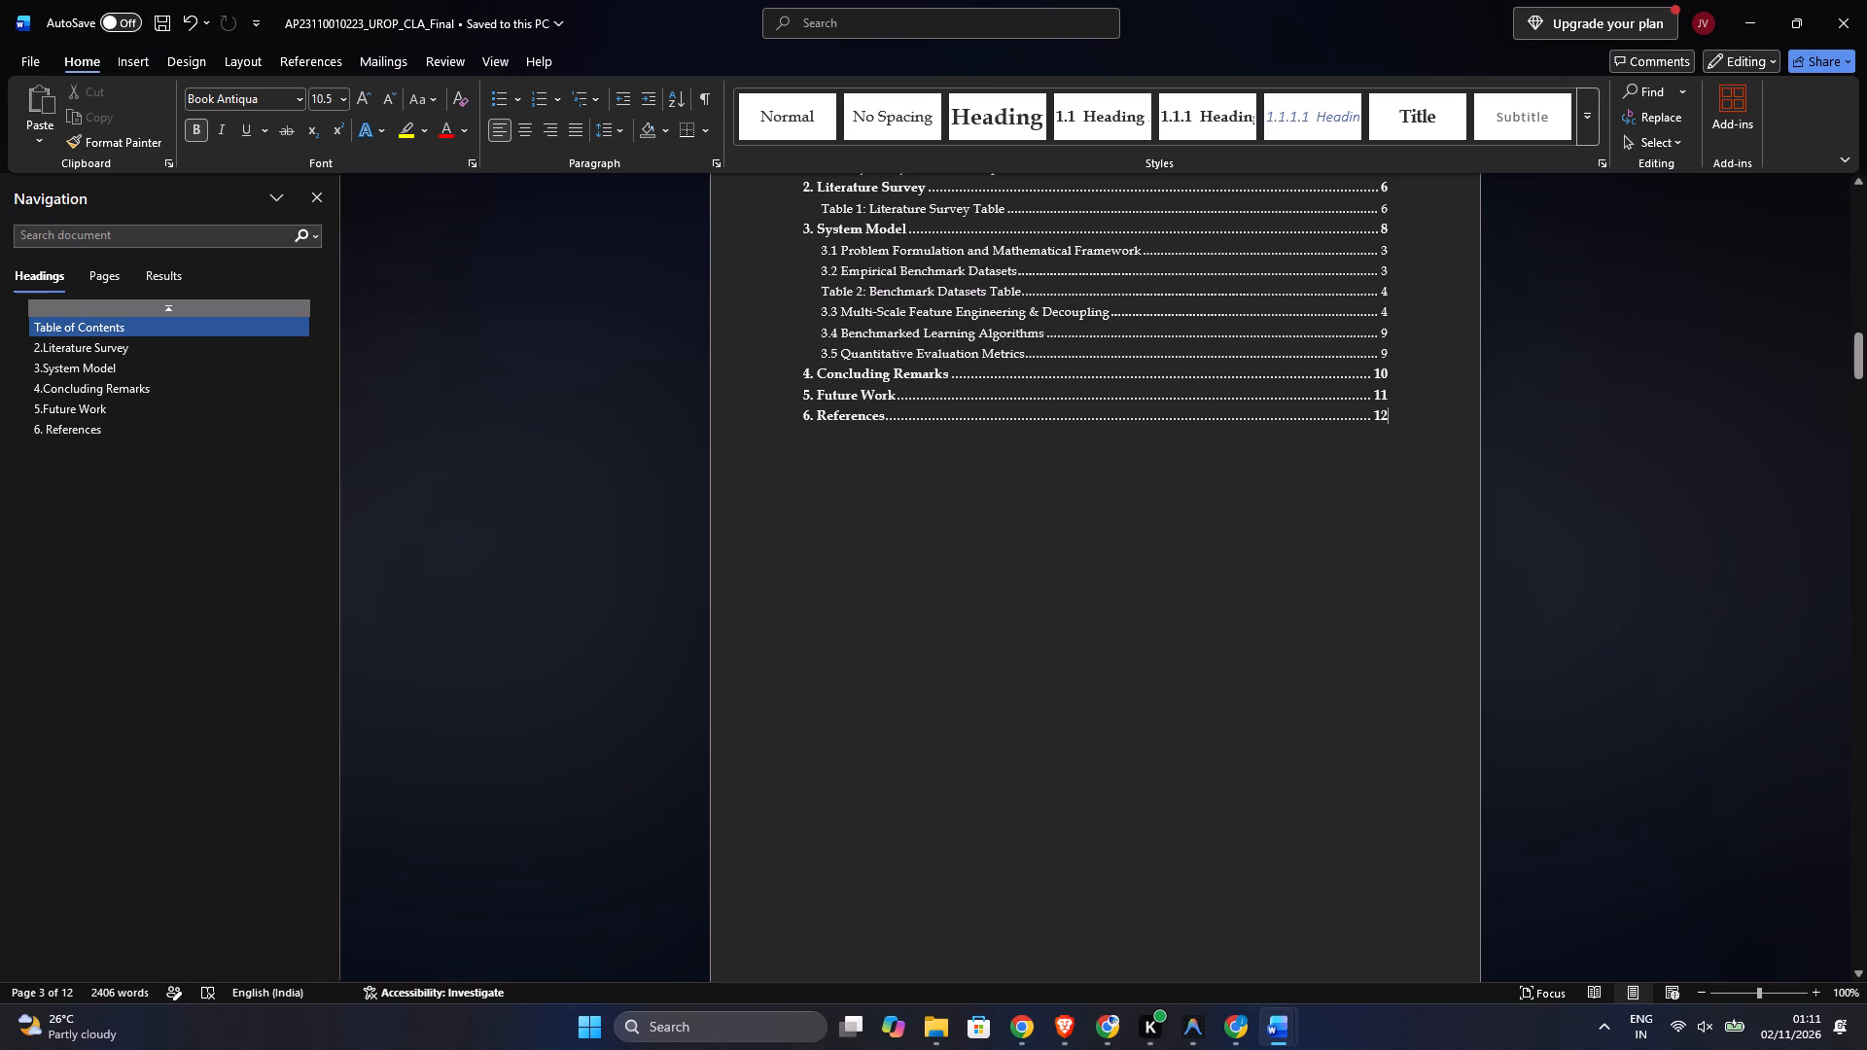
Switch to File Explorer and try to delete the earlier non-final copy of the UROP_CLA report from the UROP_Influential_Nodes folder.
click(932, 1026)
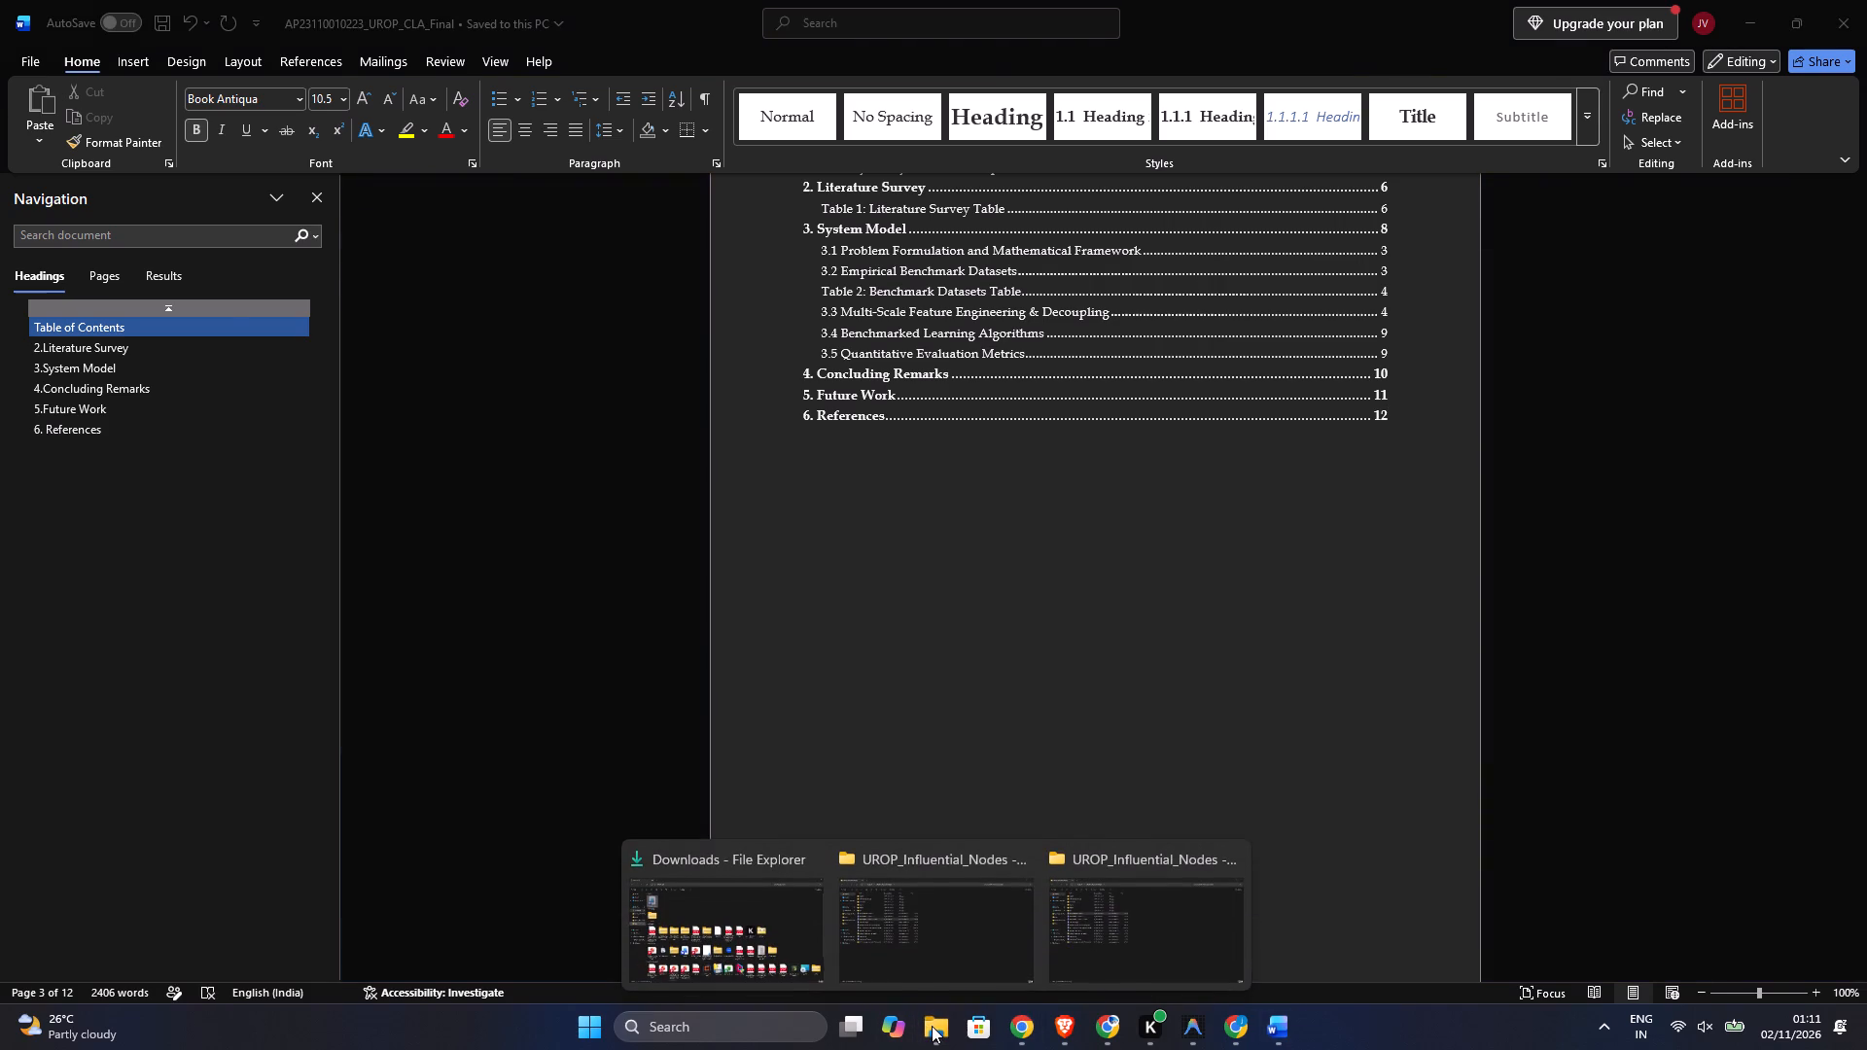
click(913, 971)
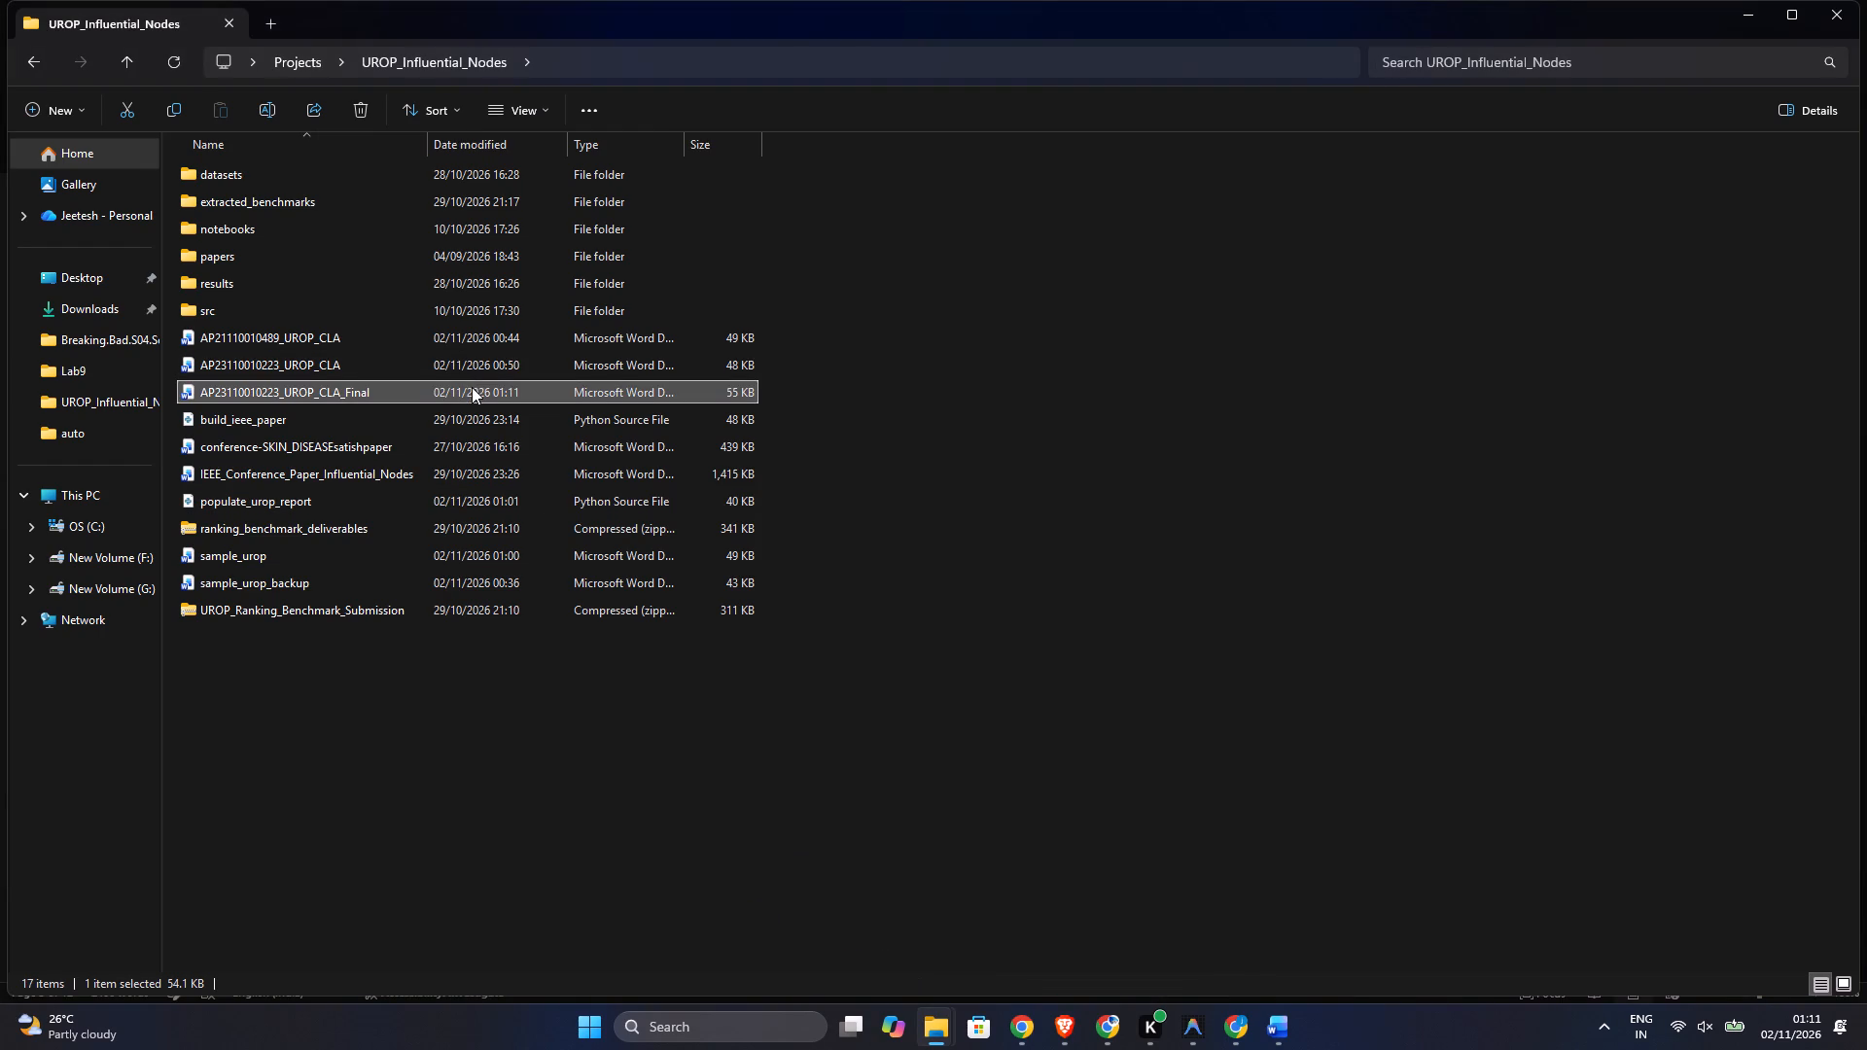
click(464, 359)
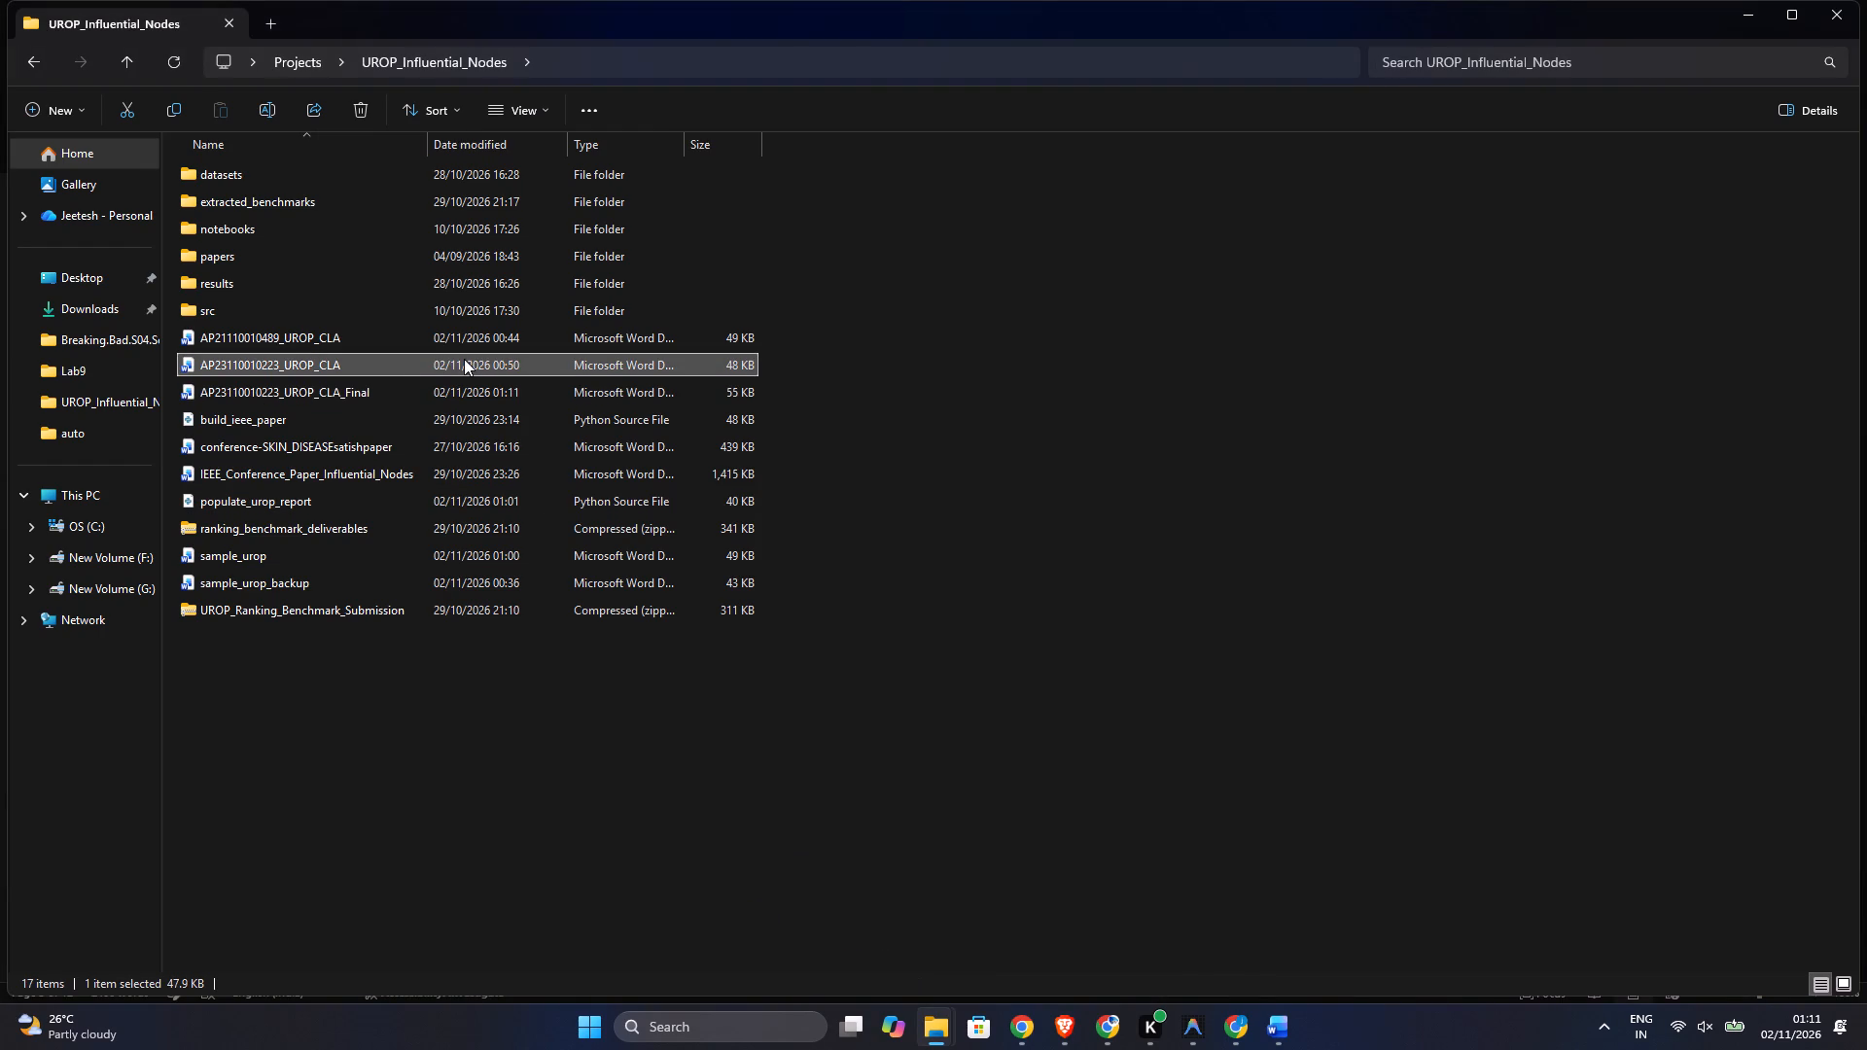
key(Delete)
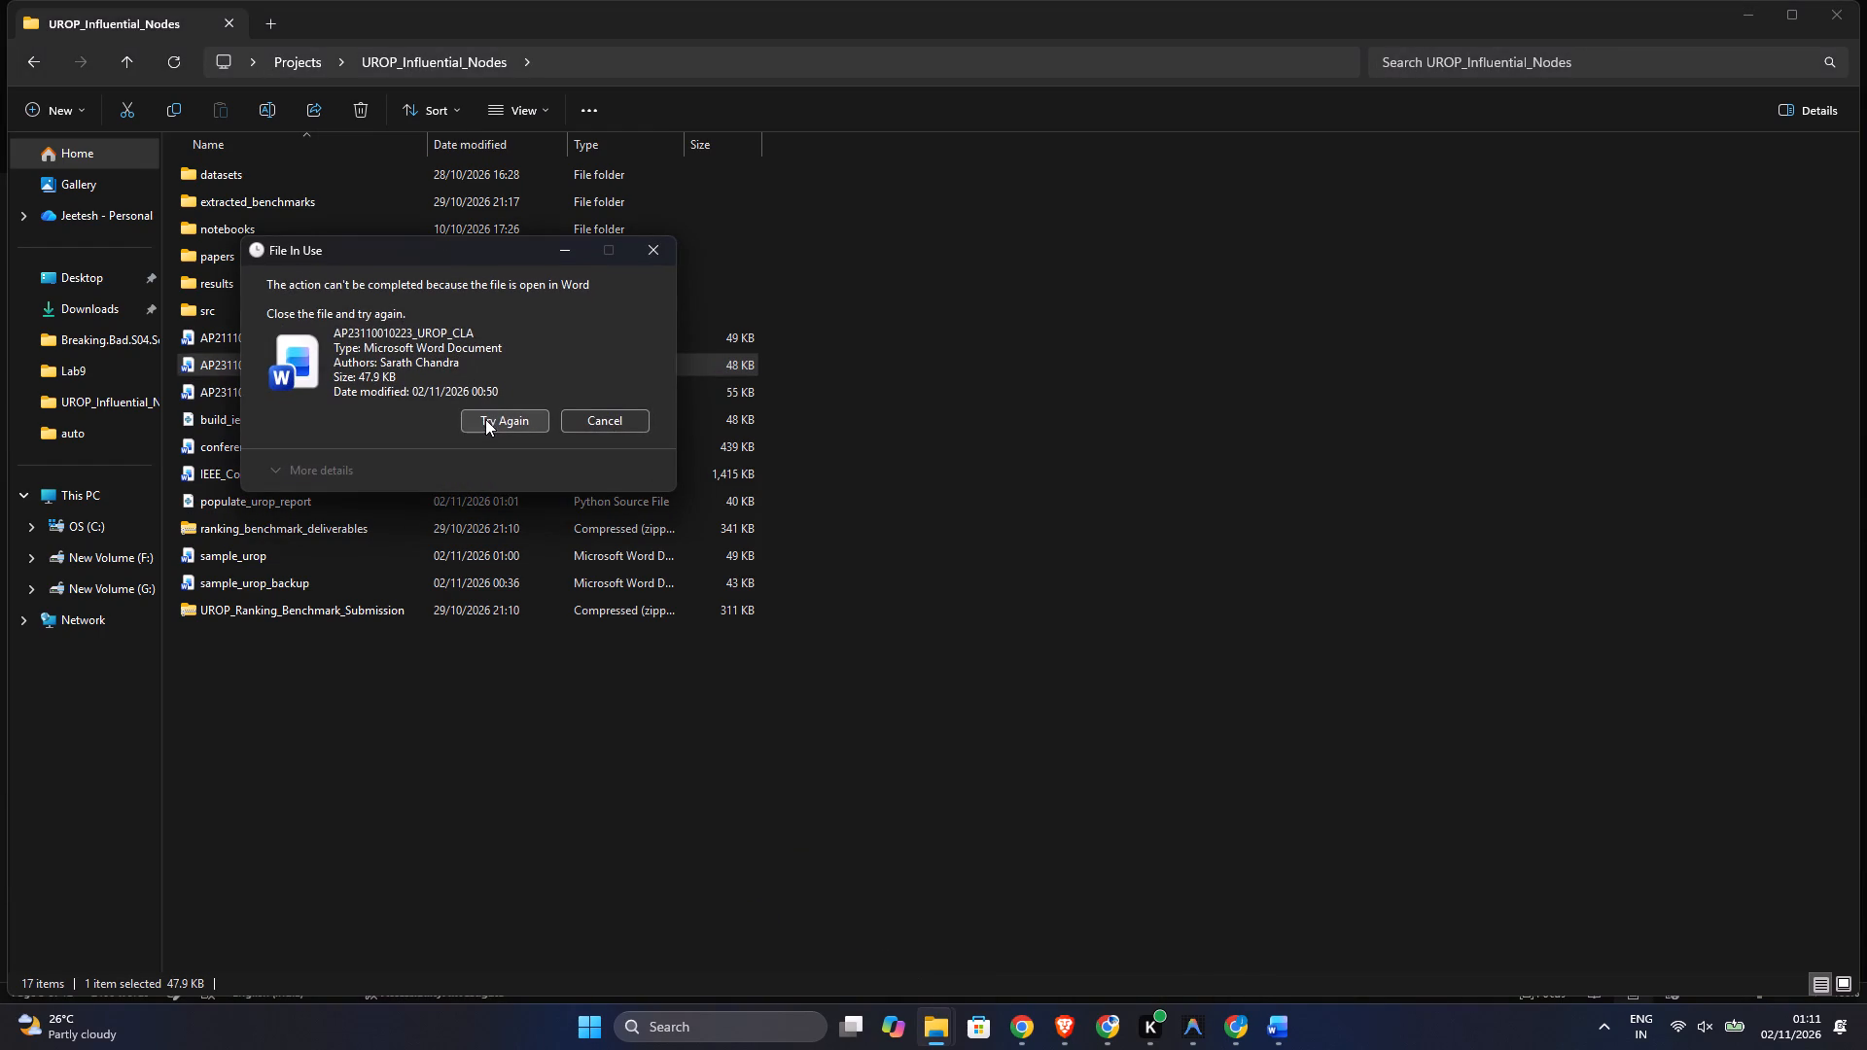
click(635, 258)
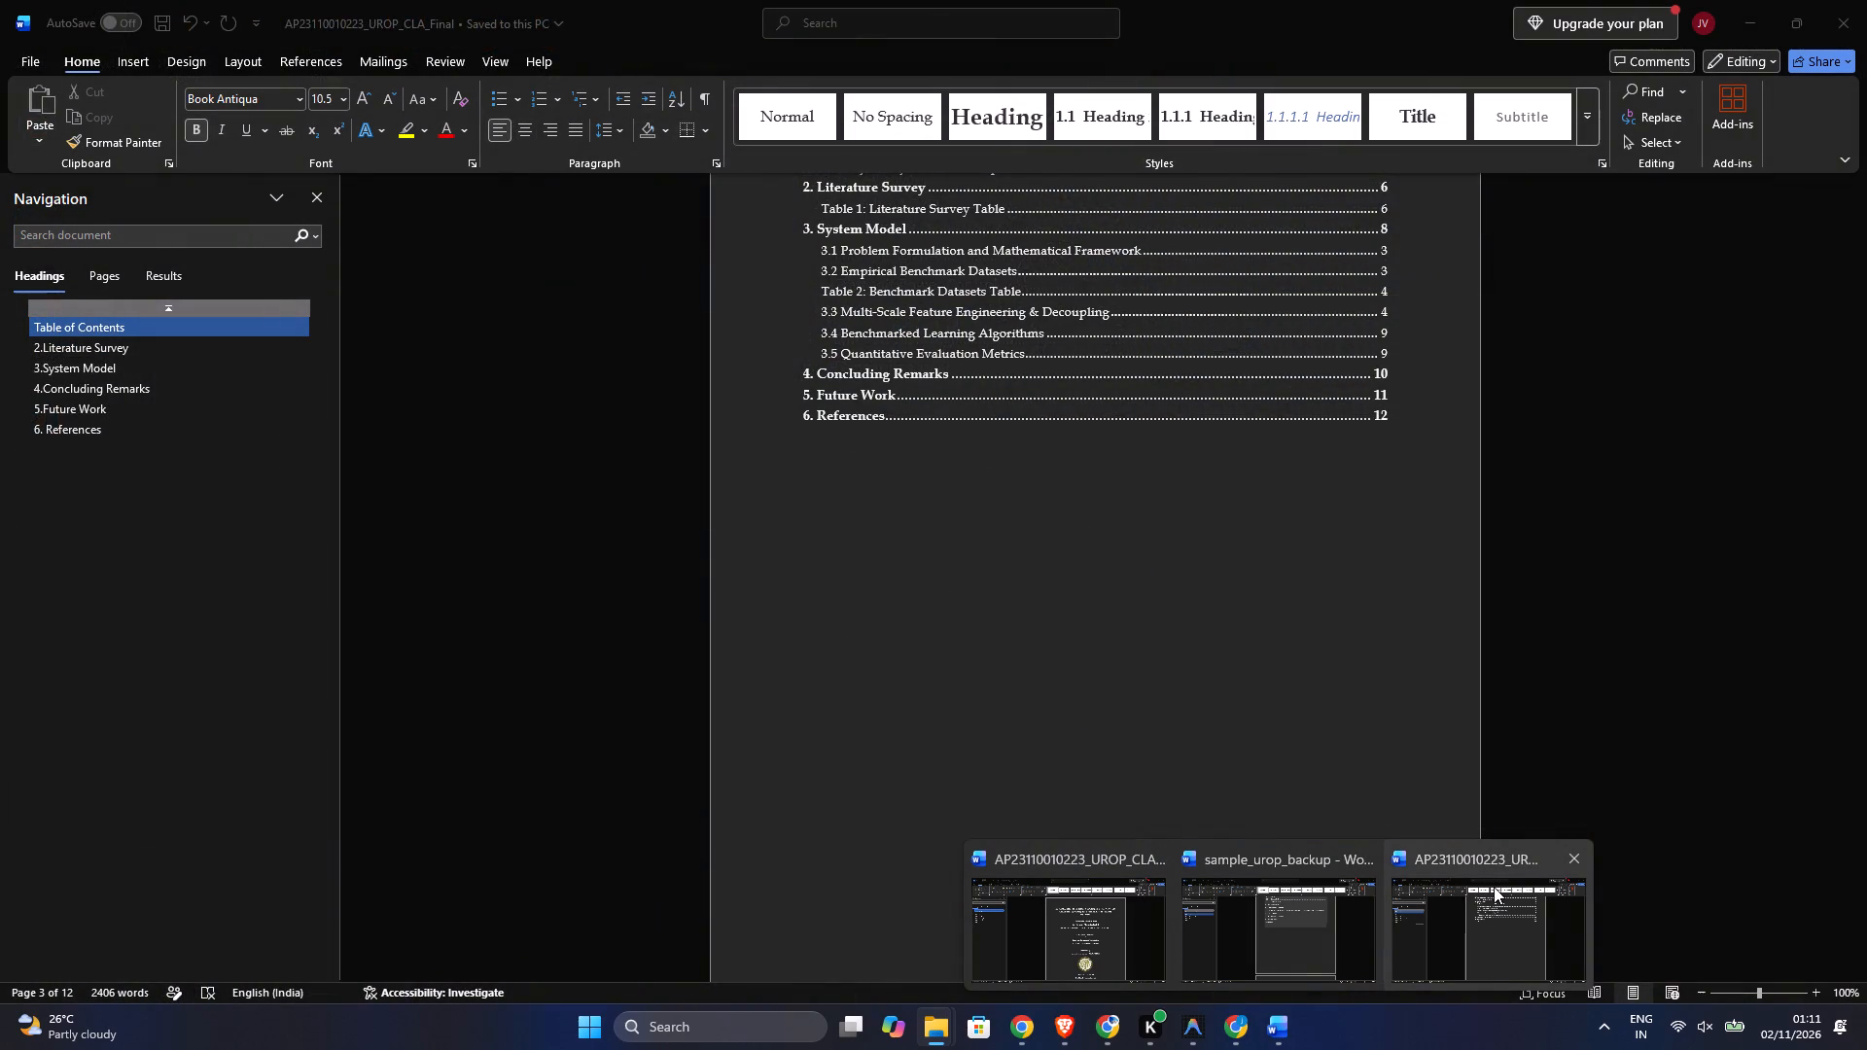
Close the sample_urop_backup document in Word.
click(1361, 857)
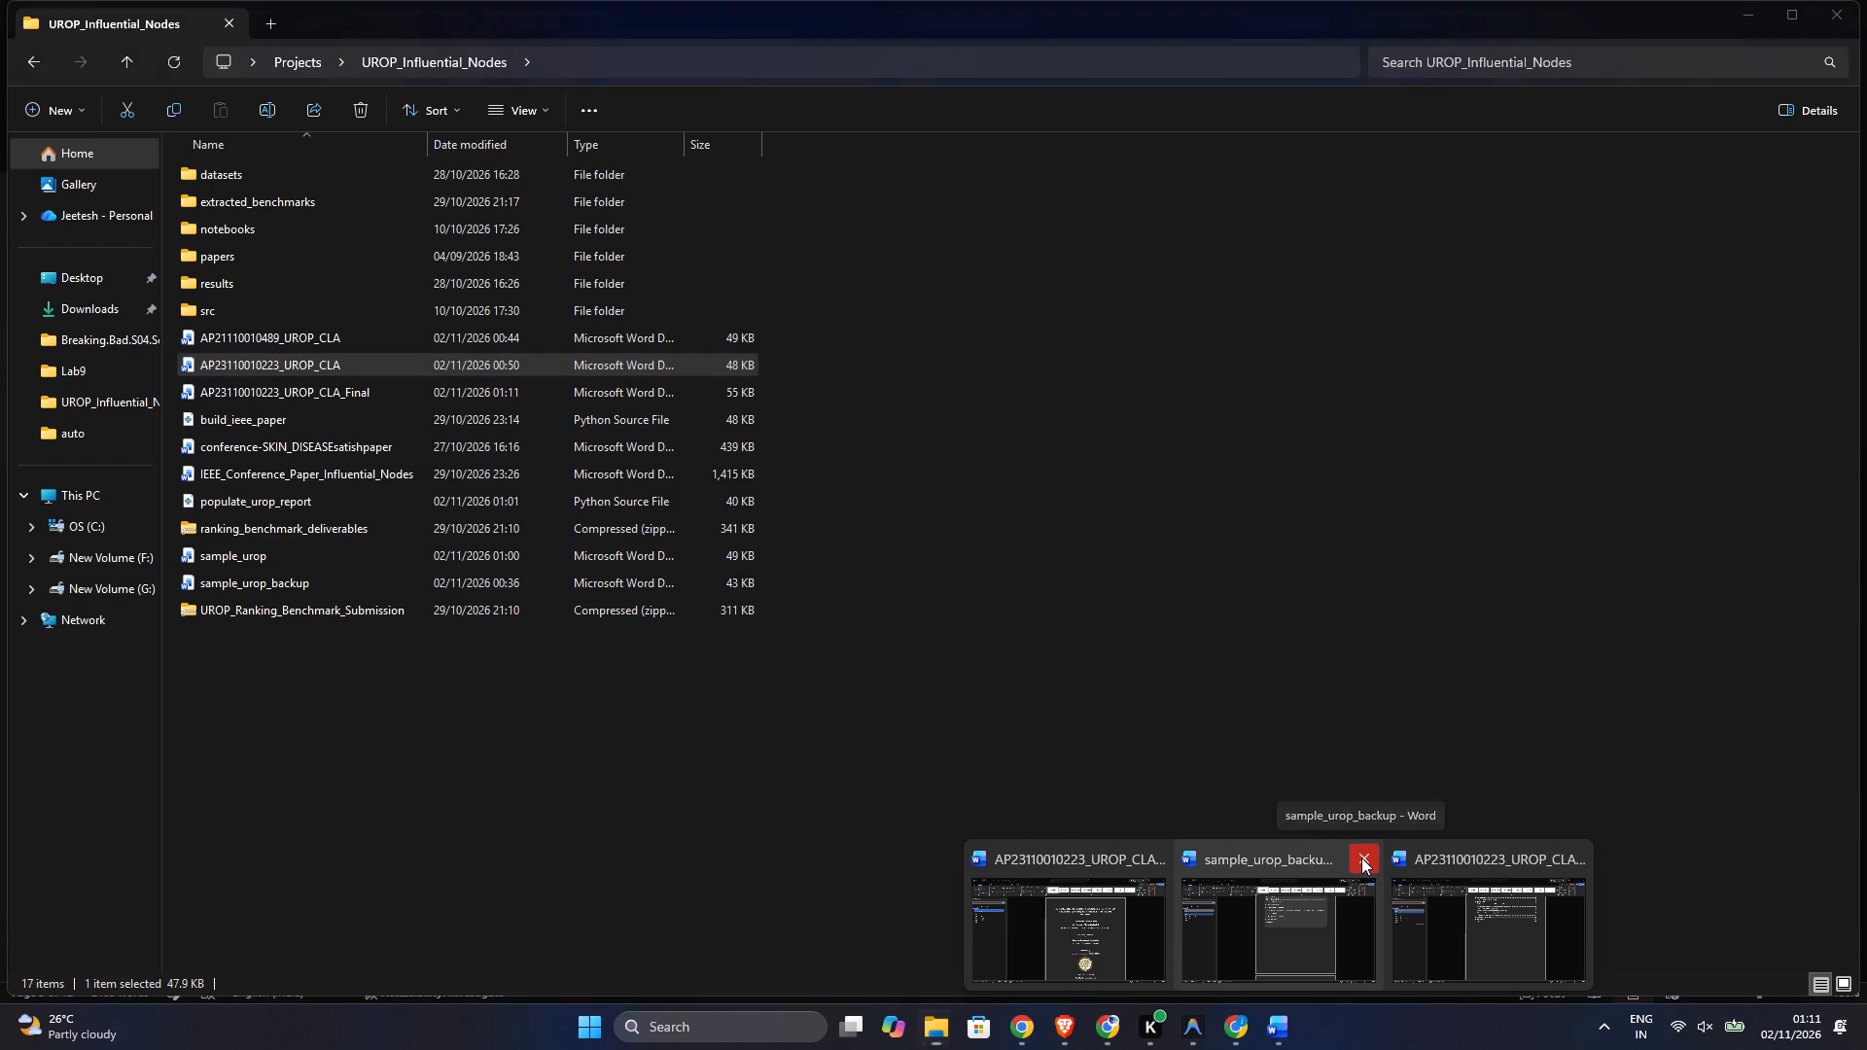
Close the earlier non-final UROP_CLA report in Word without saving its changes.
click(1249, 855)
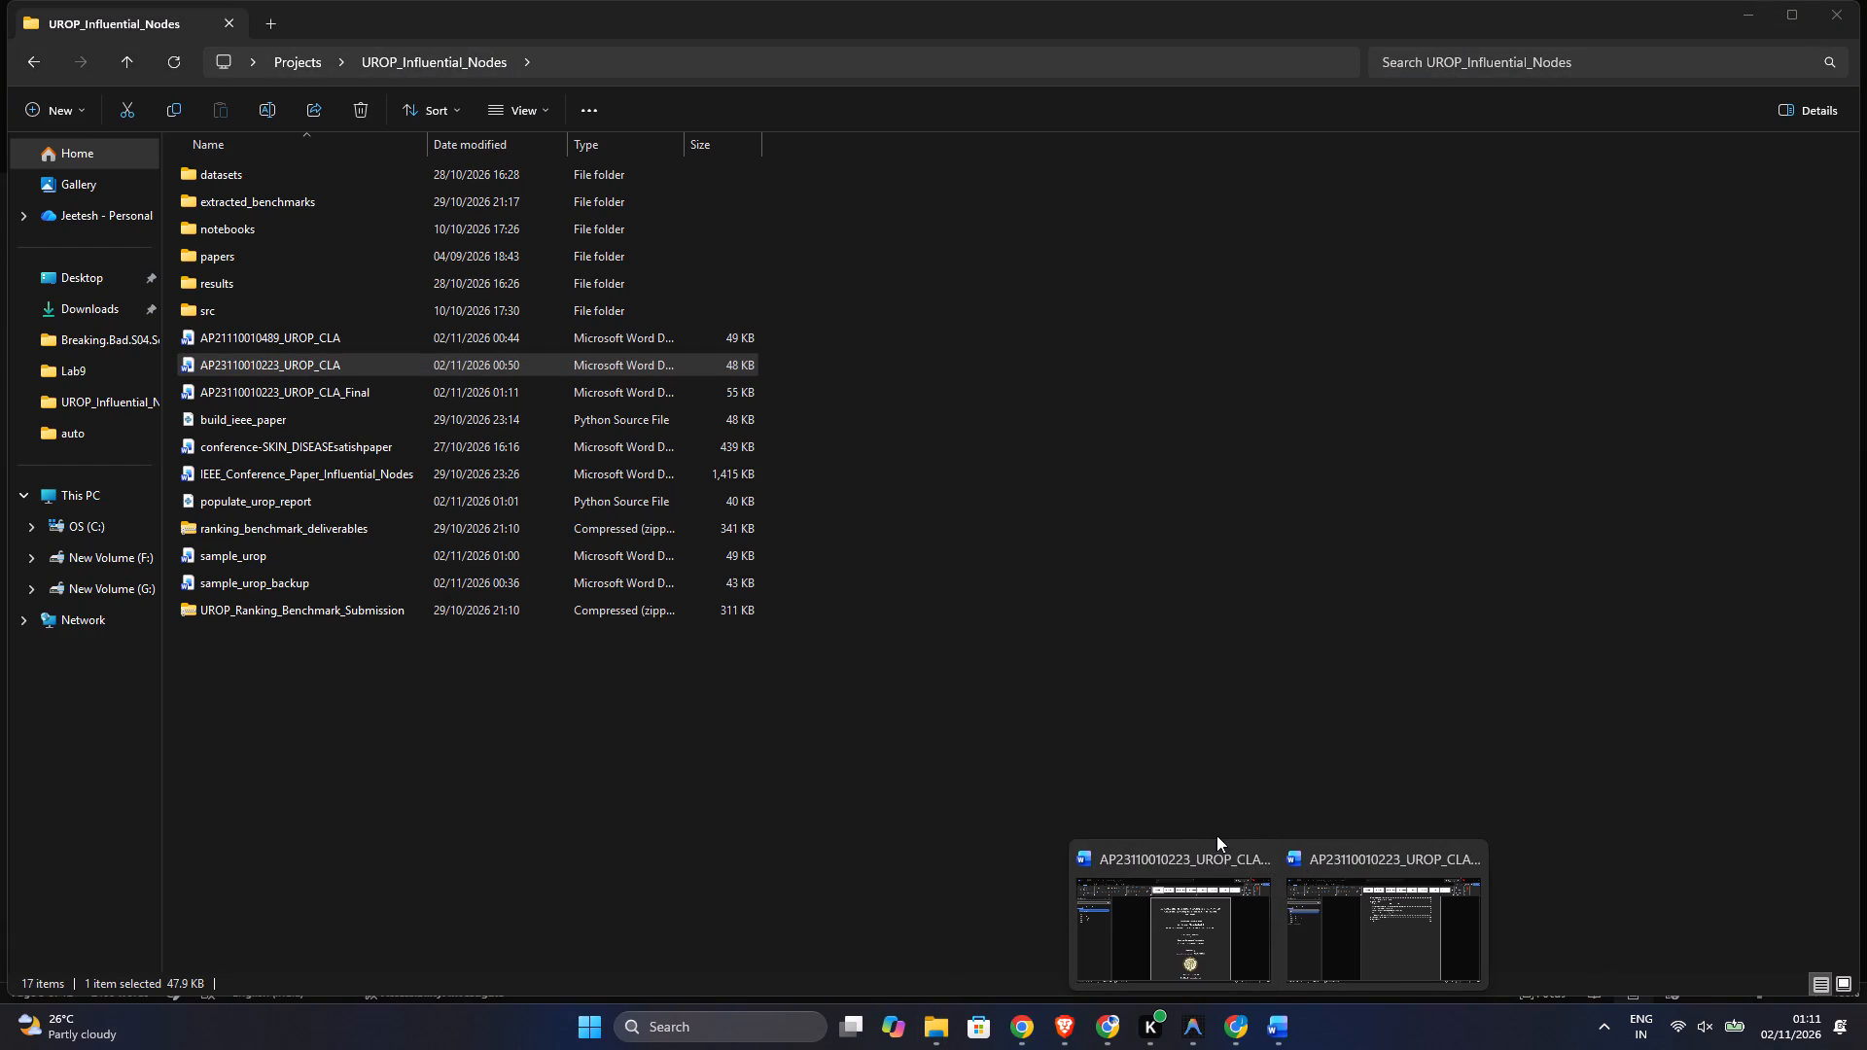
click(1253, 860)
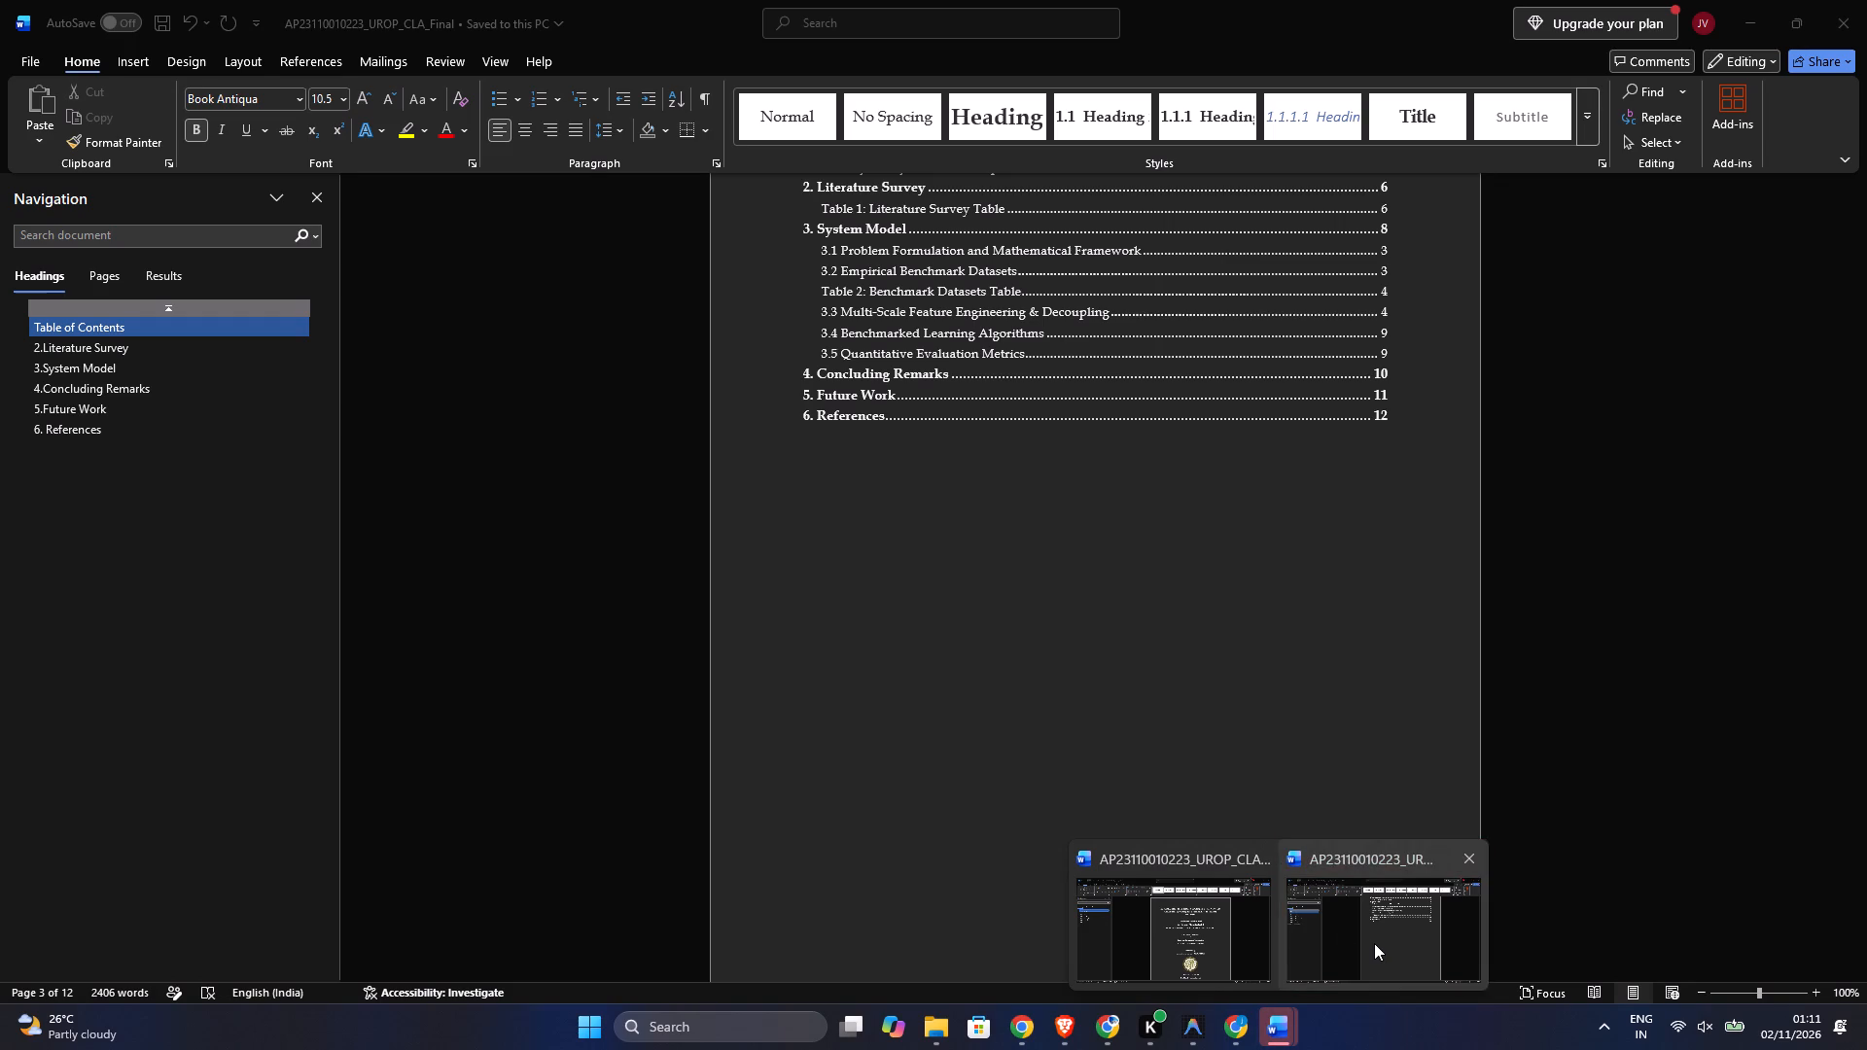
click(1261, 855)
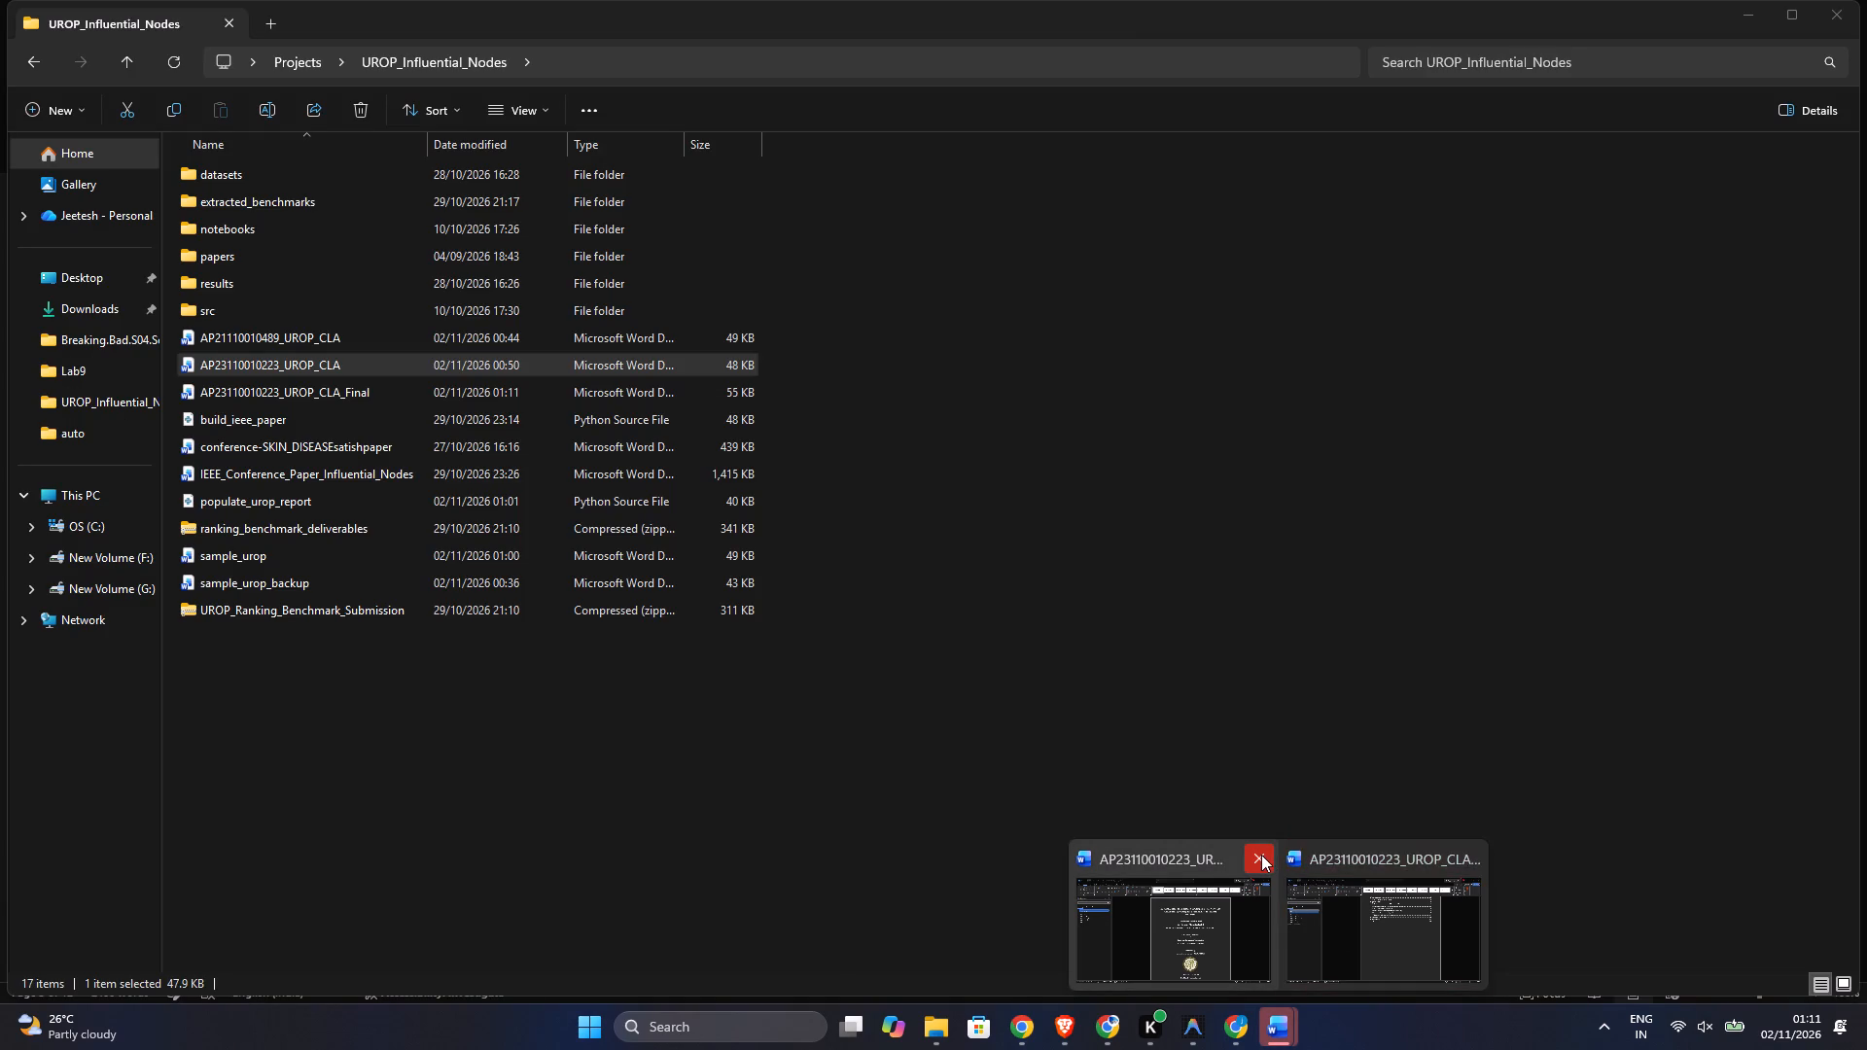
click(847, 943)
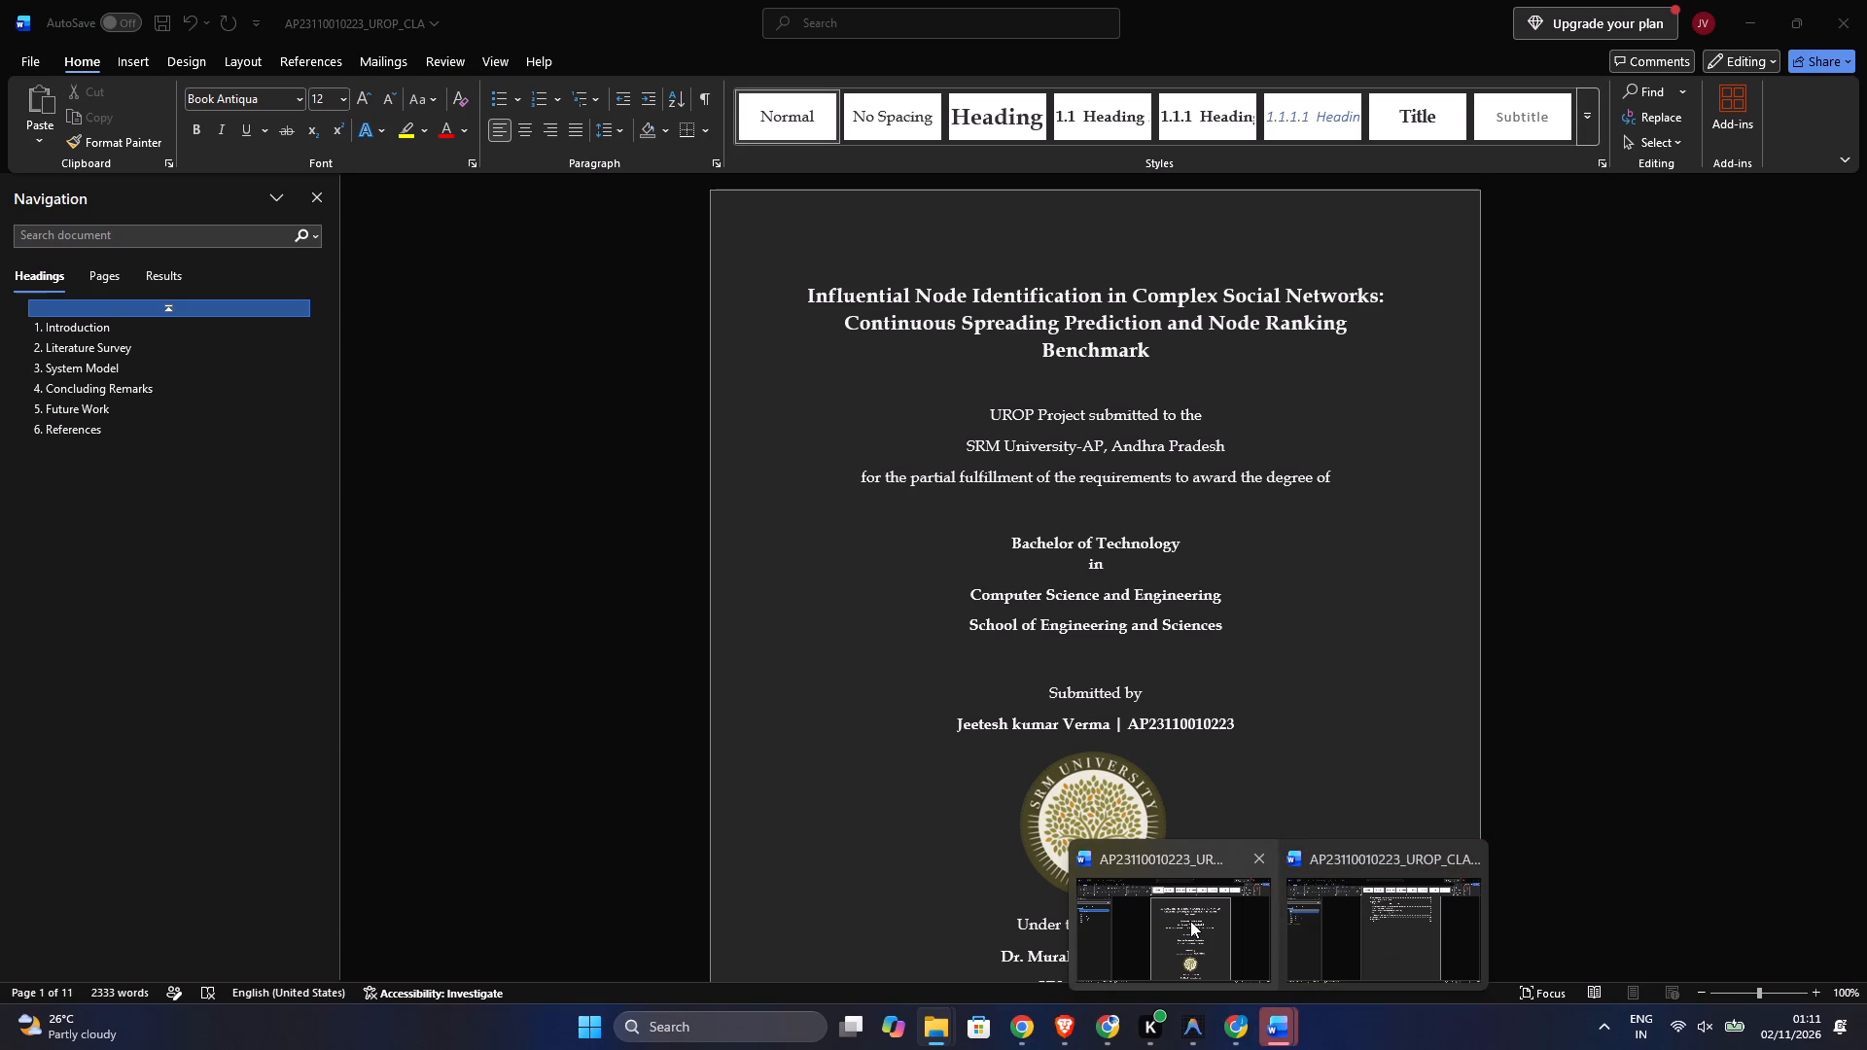
click(1262, 857)
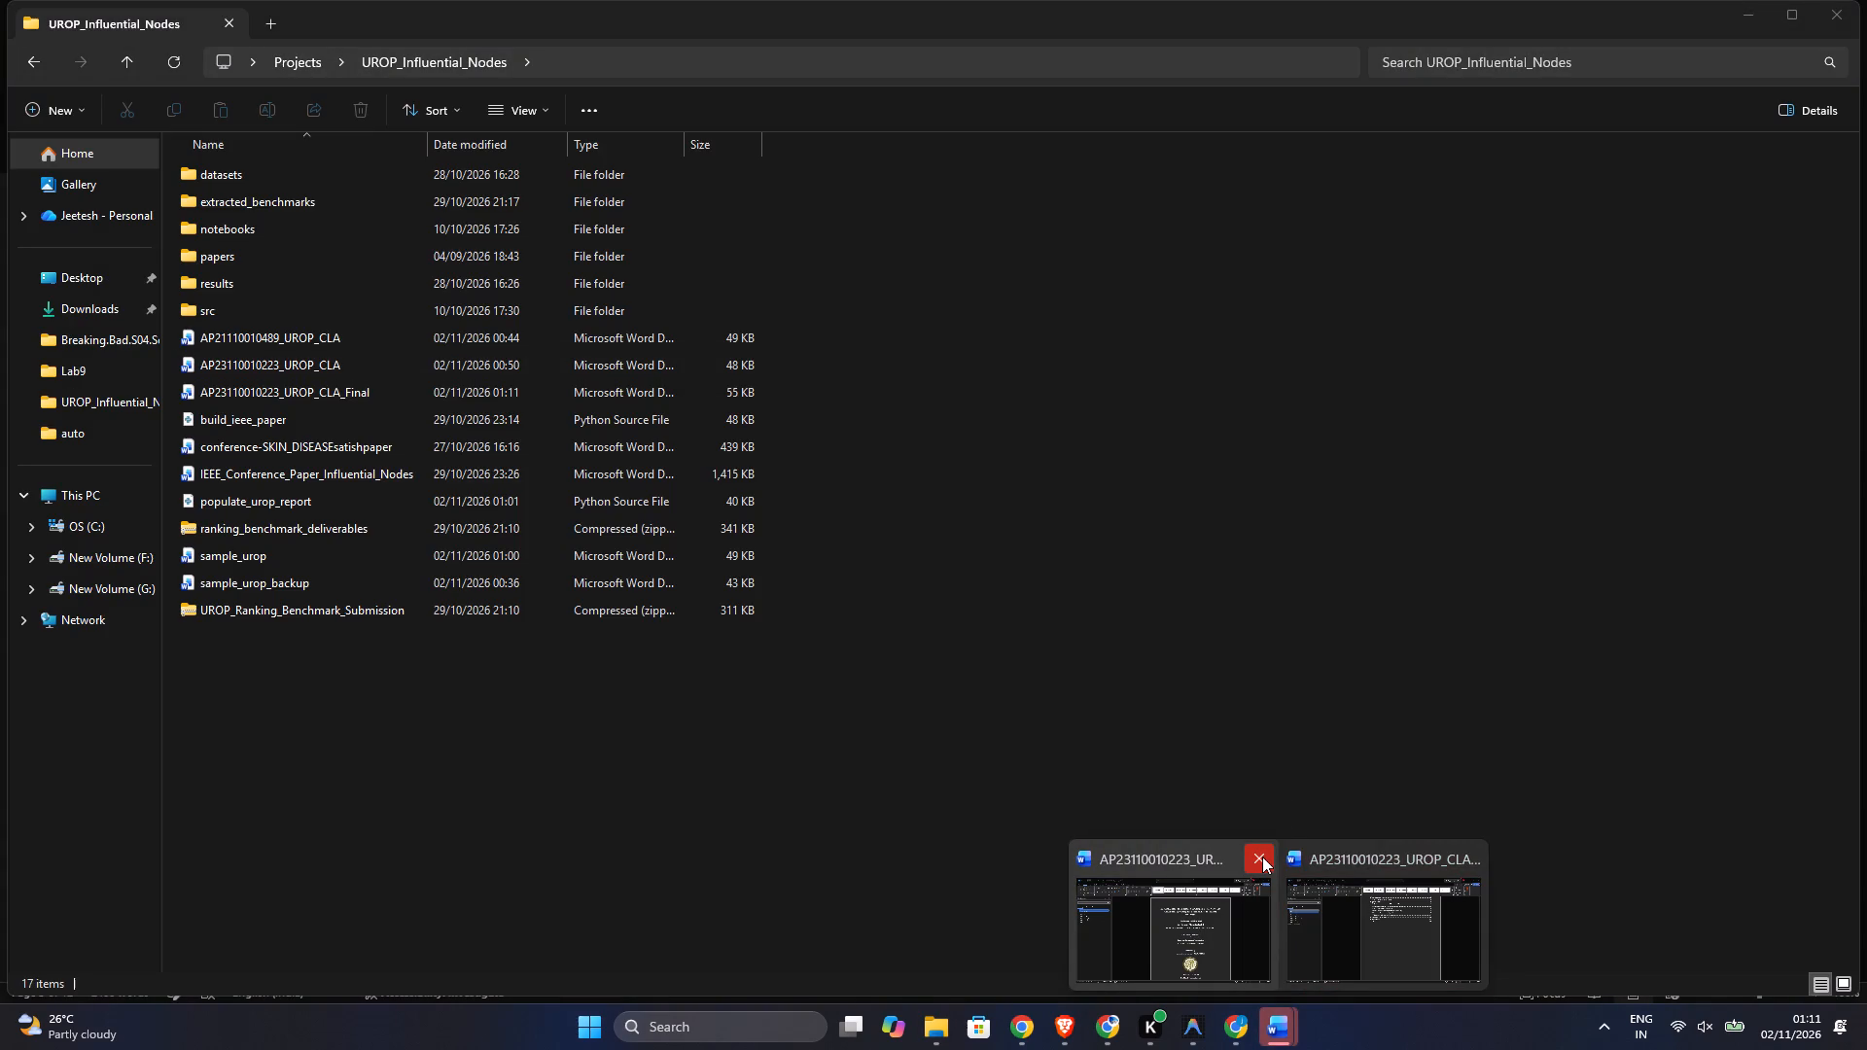
click(1431, 735)
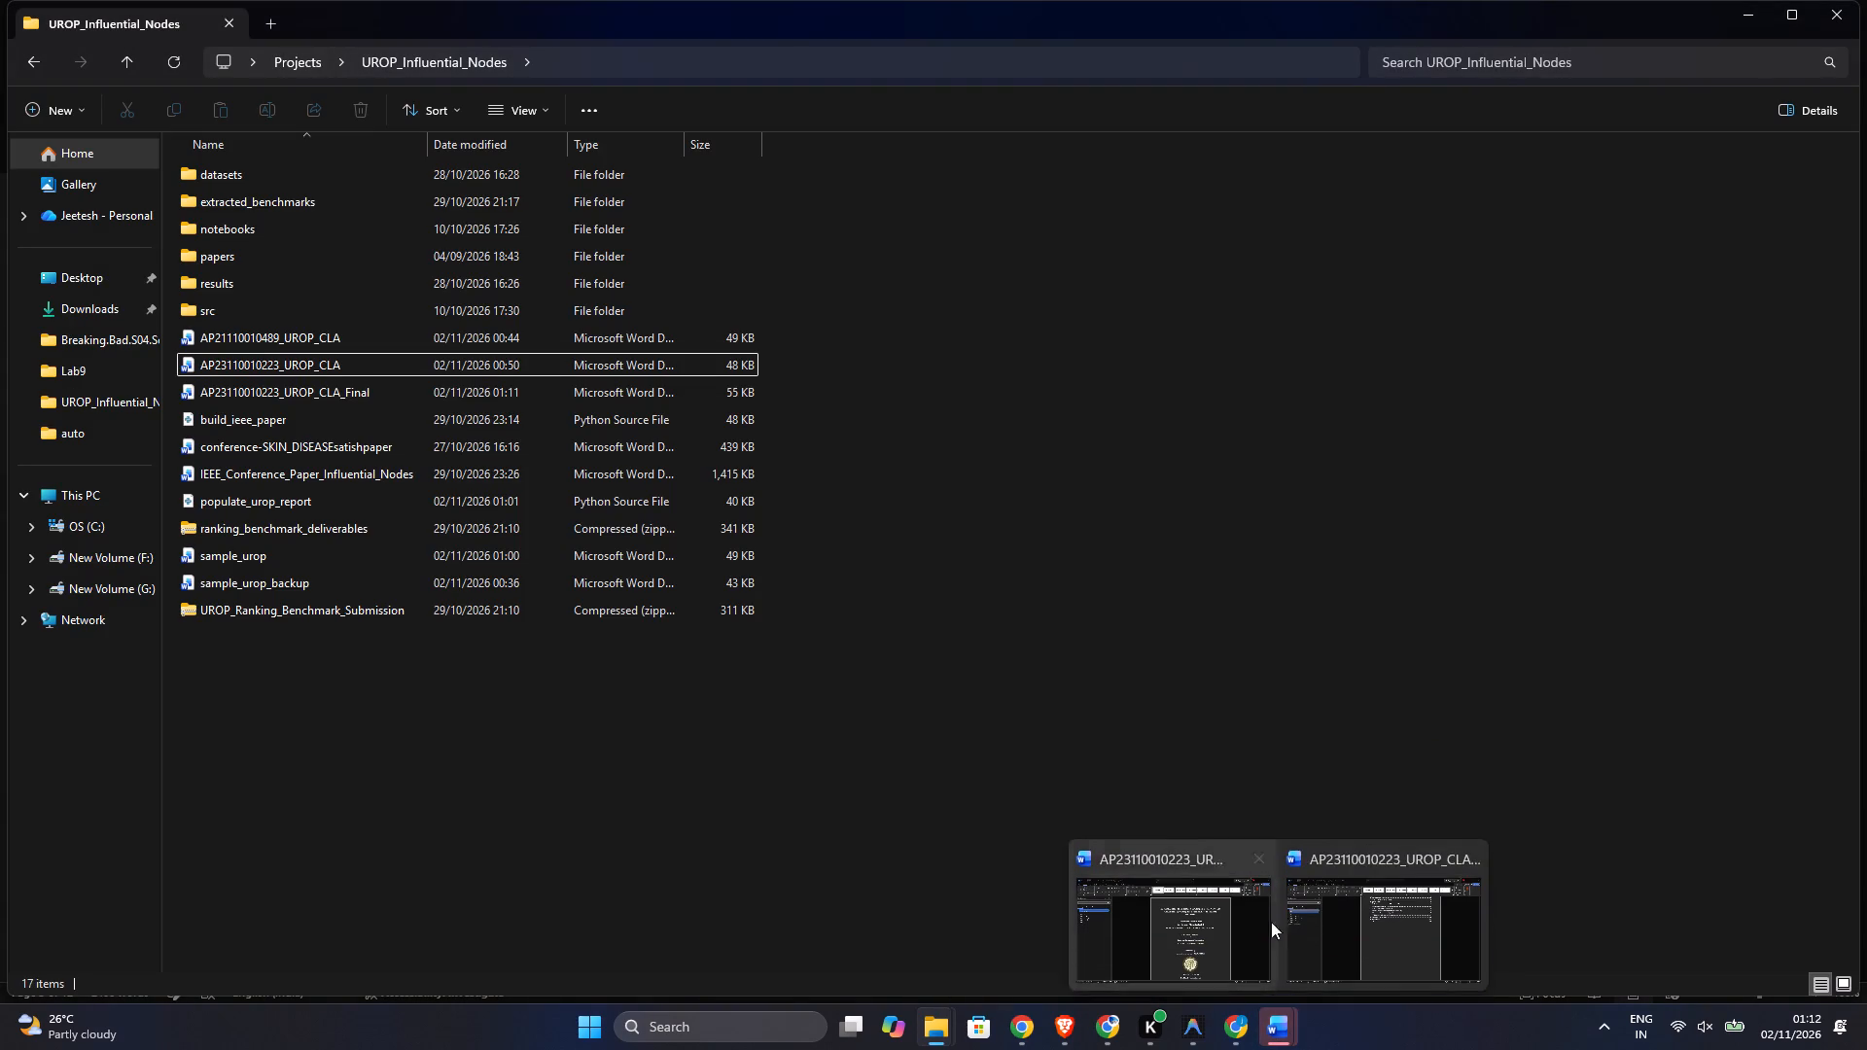
click(1265, 856)
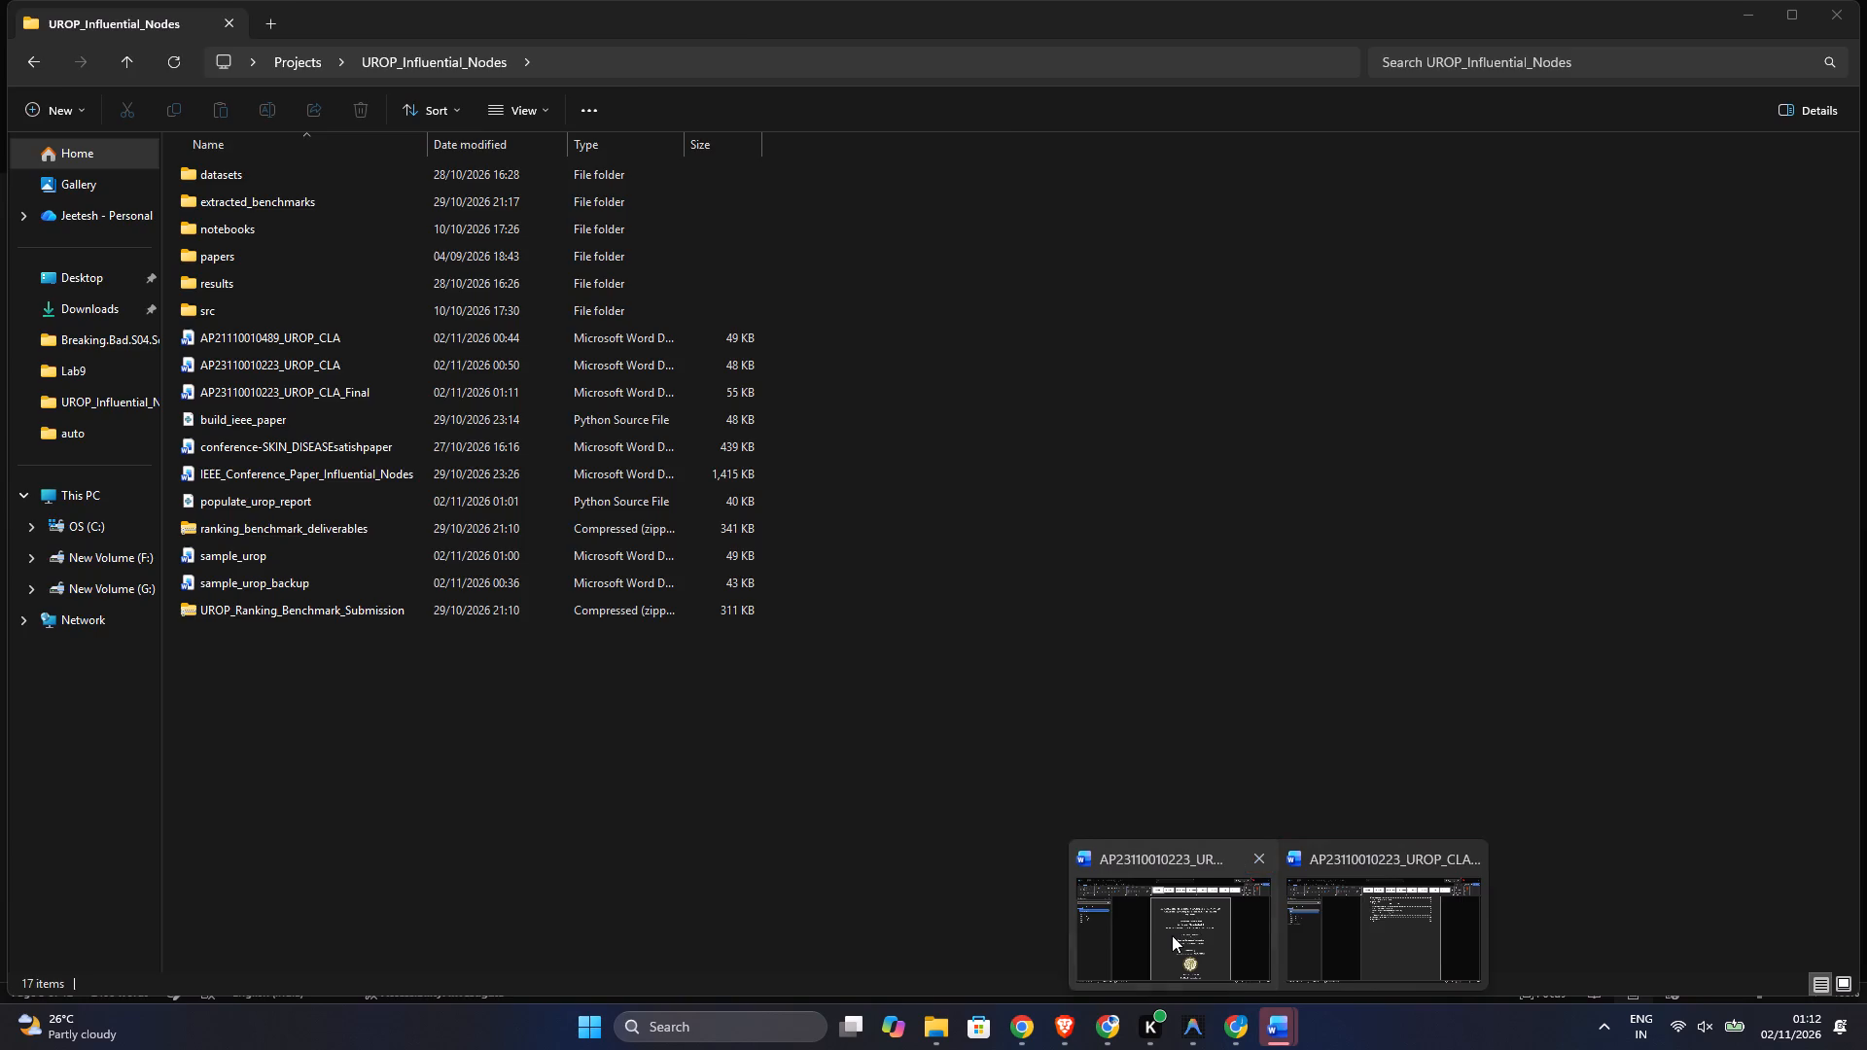
click(1172, 935)
click(1837, 17)
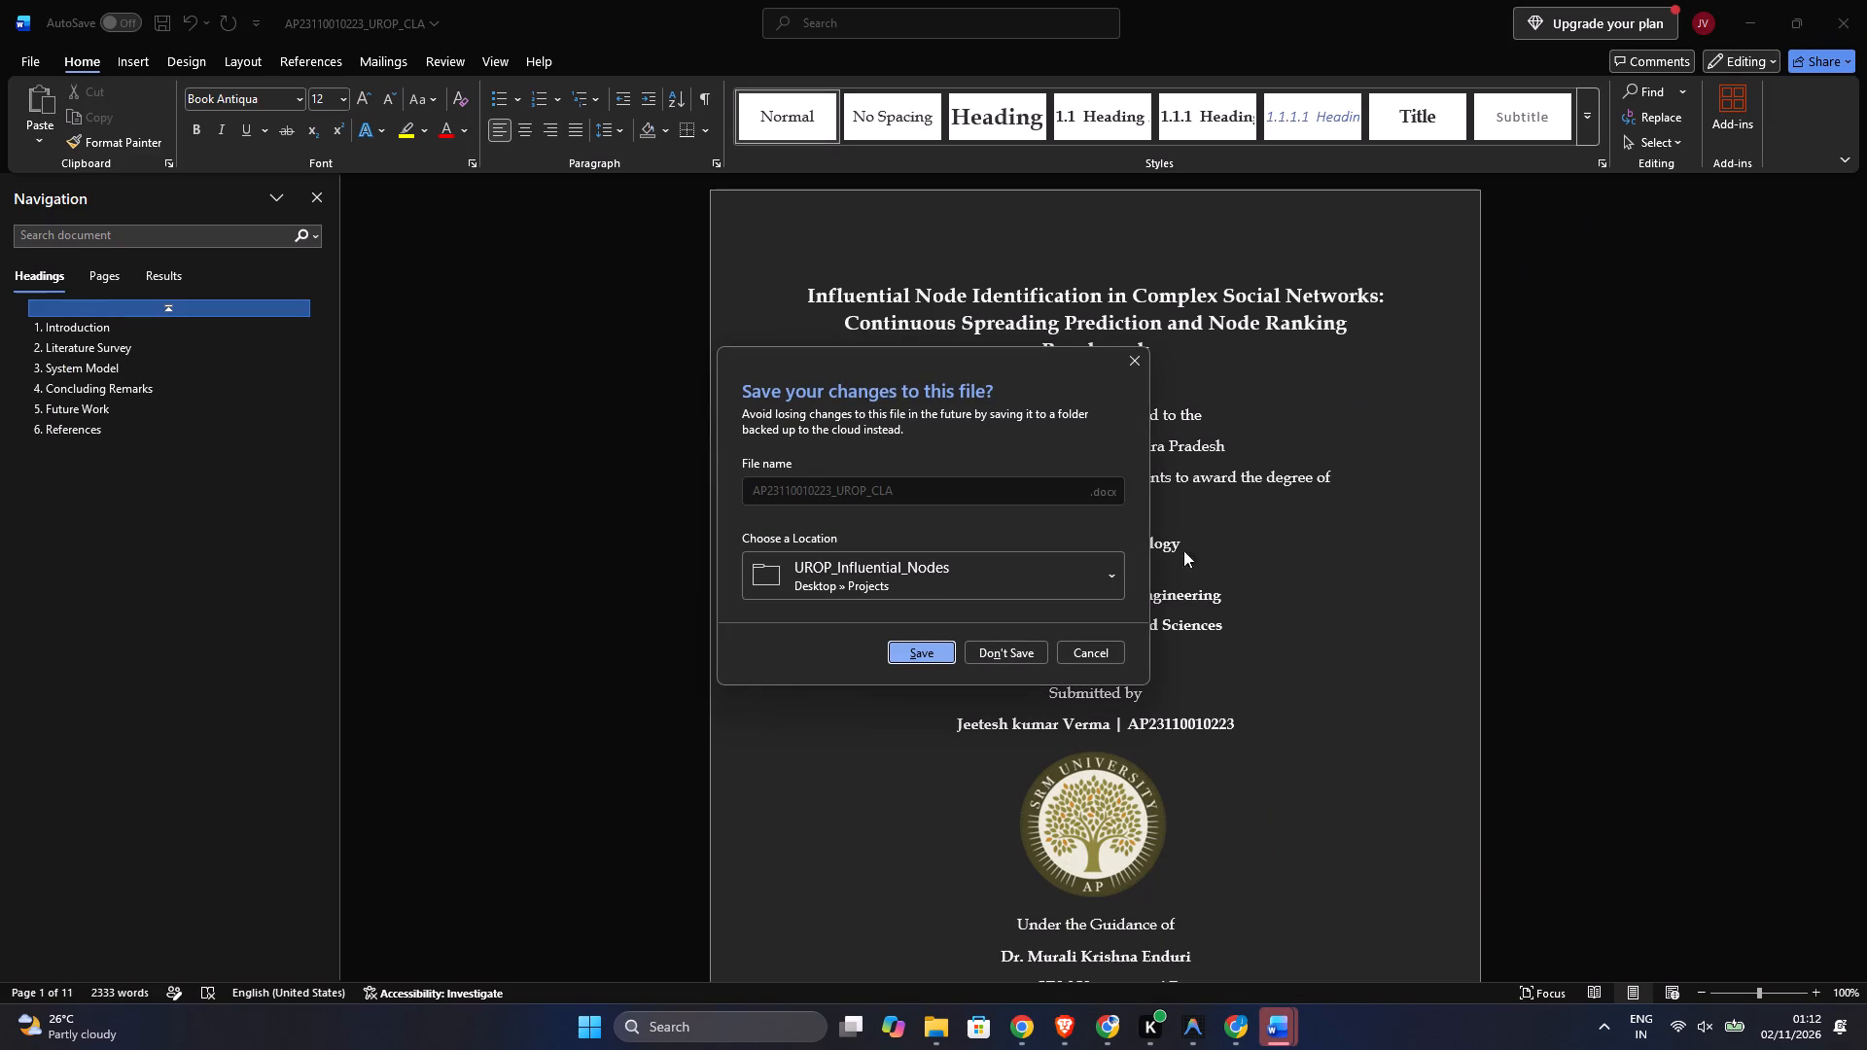
click(1022, 650)
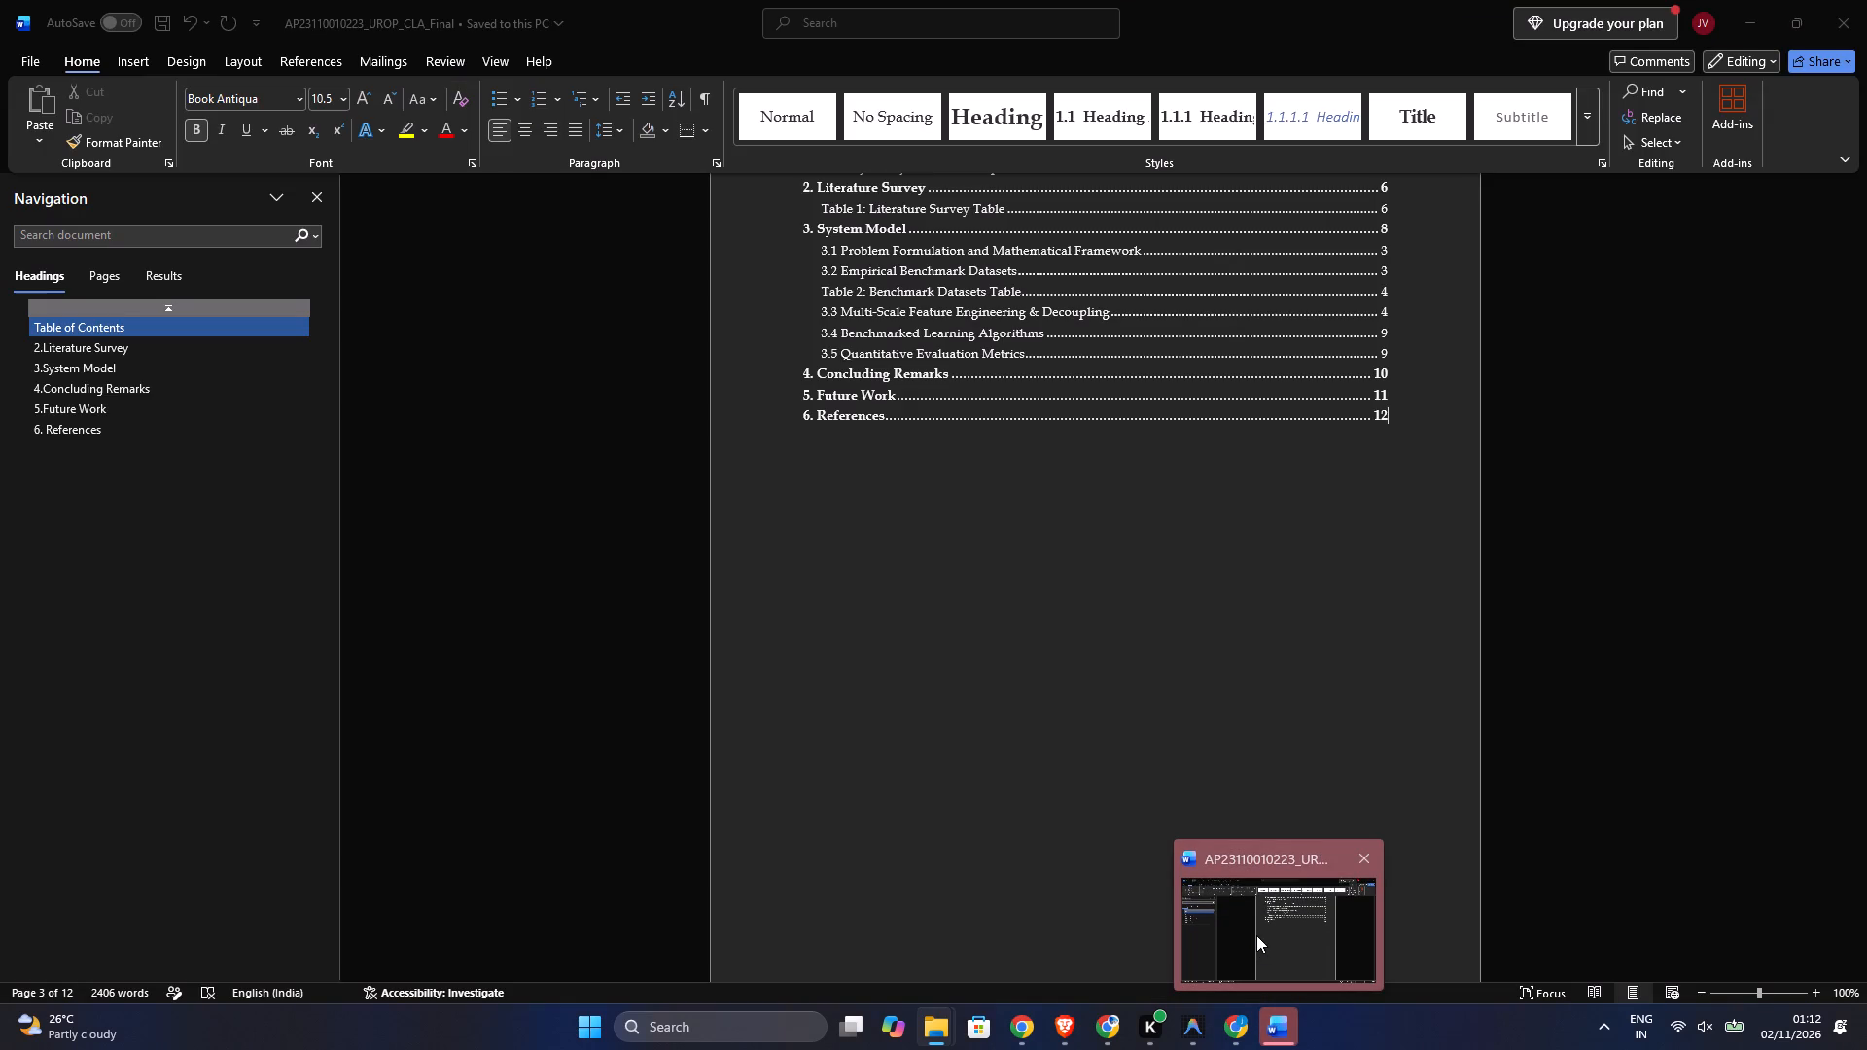
Delete the earlier 48 KB non-final copy of the UROP_CLA report from the UROP_Influential_Nodes folder.
click(1256, 935)
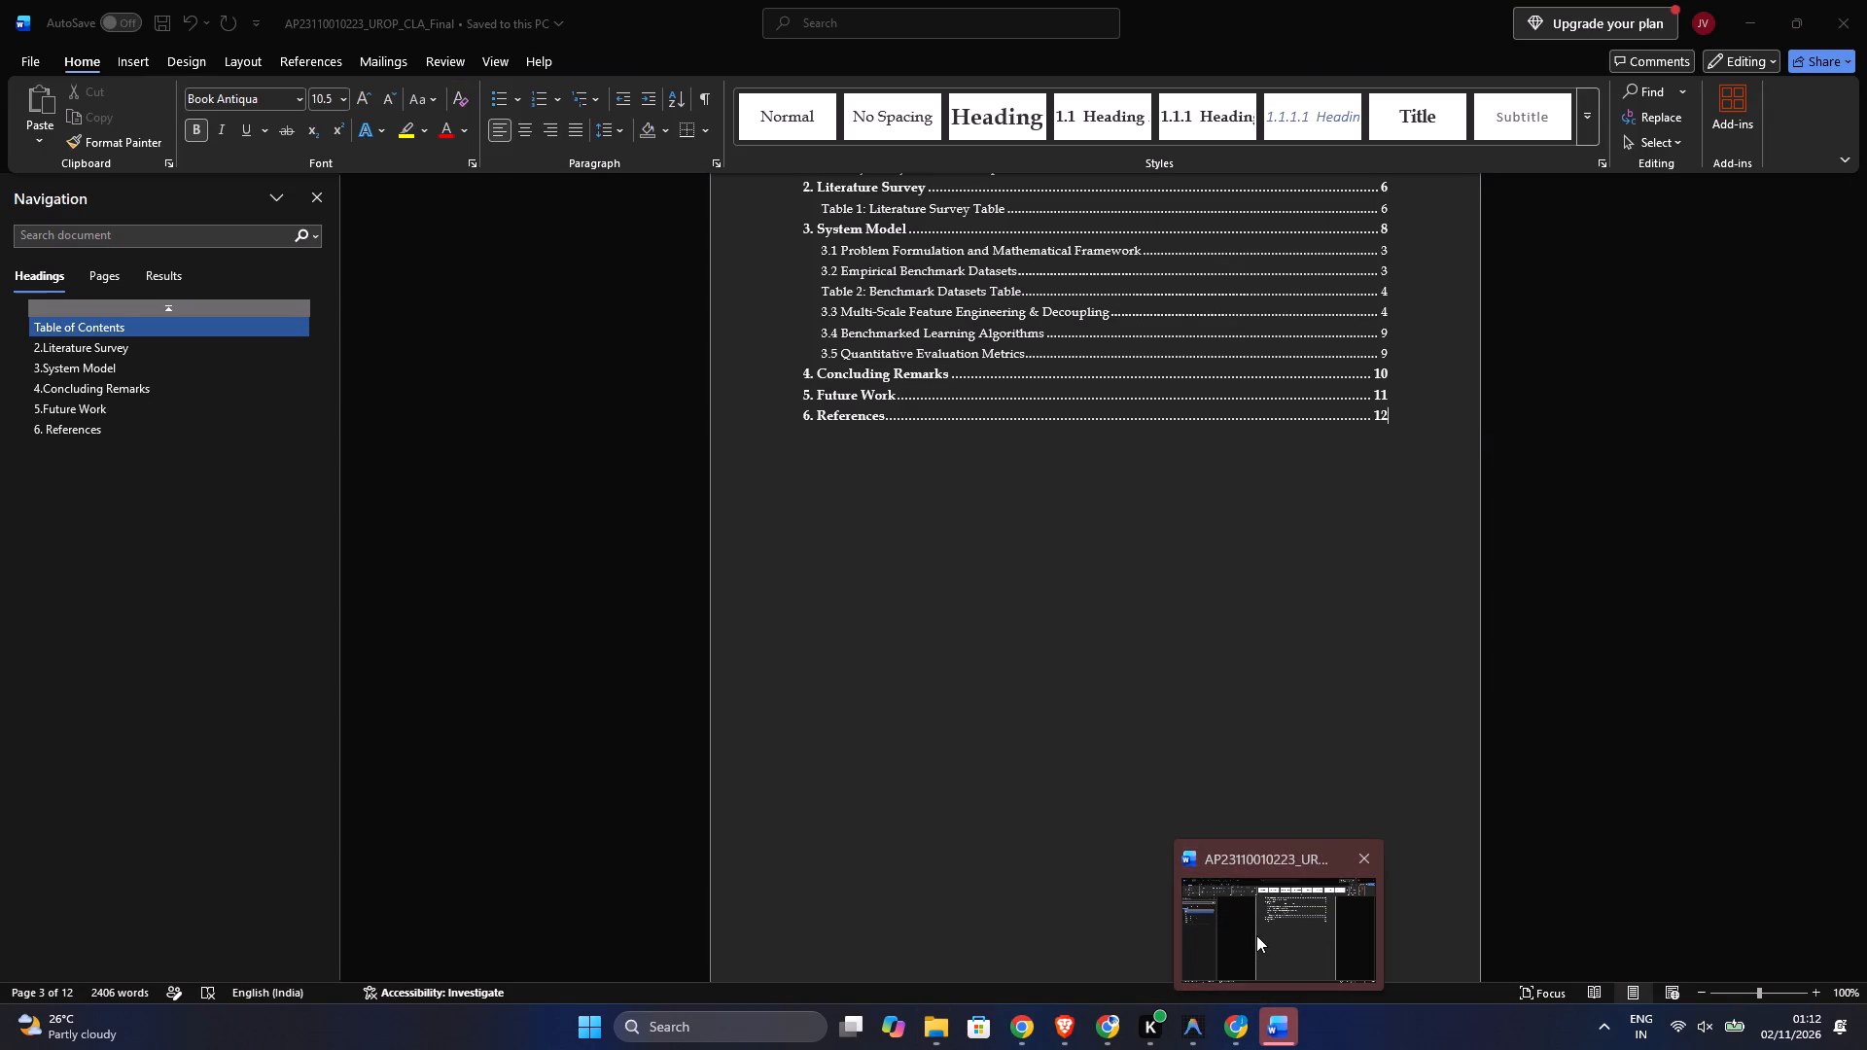
click(941, 1028)
click(915, 876)
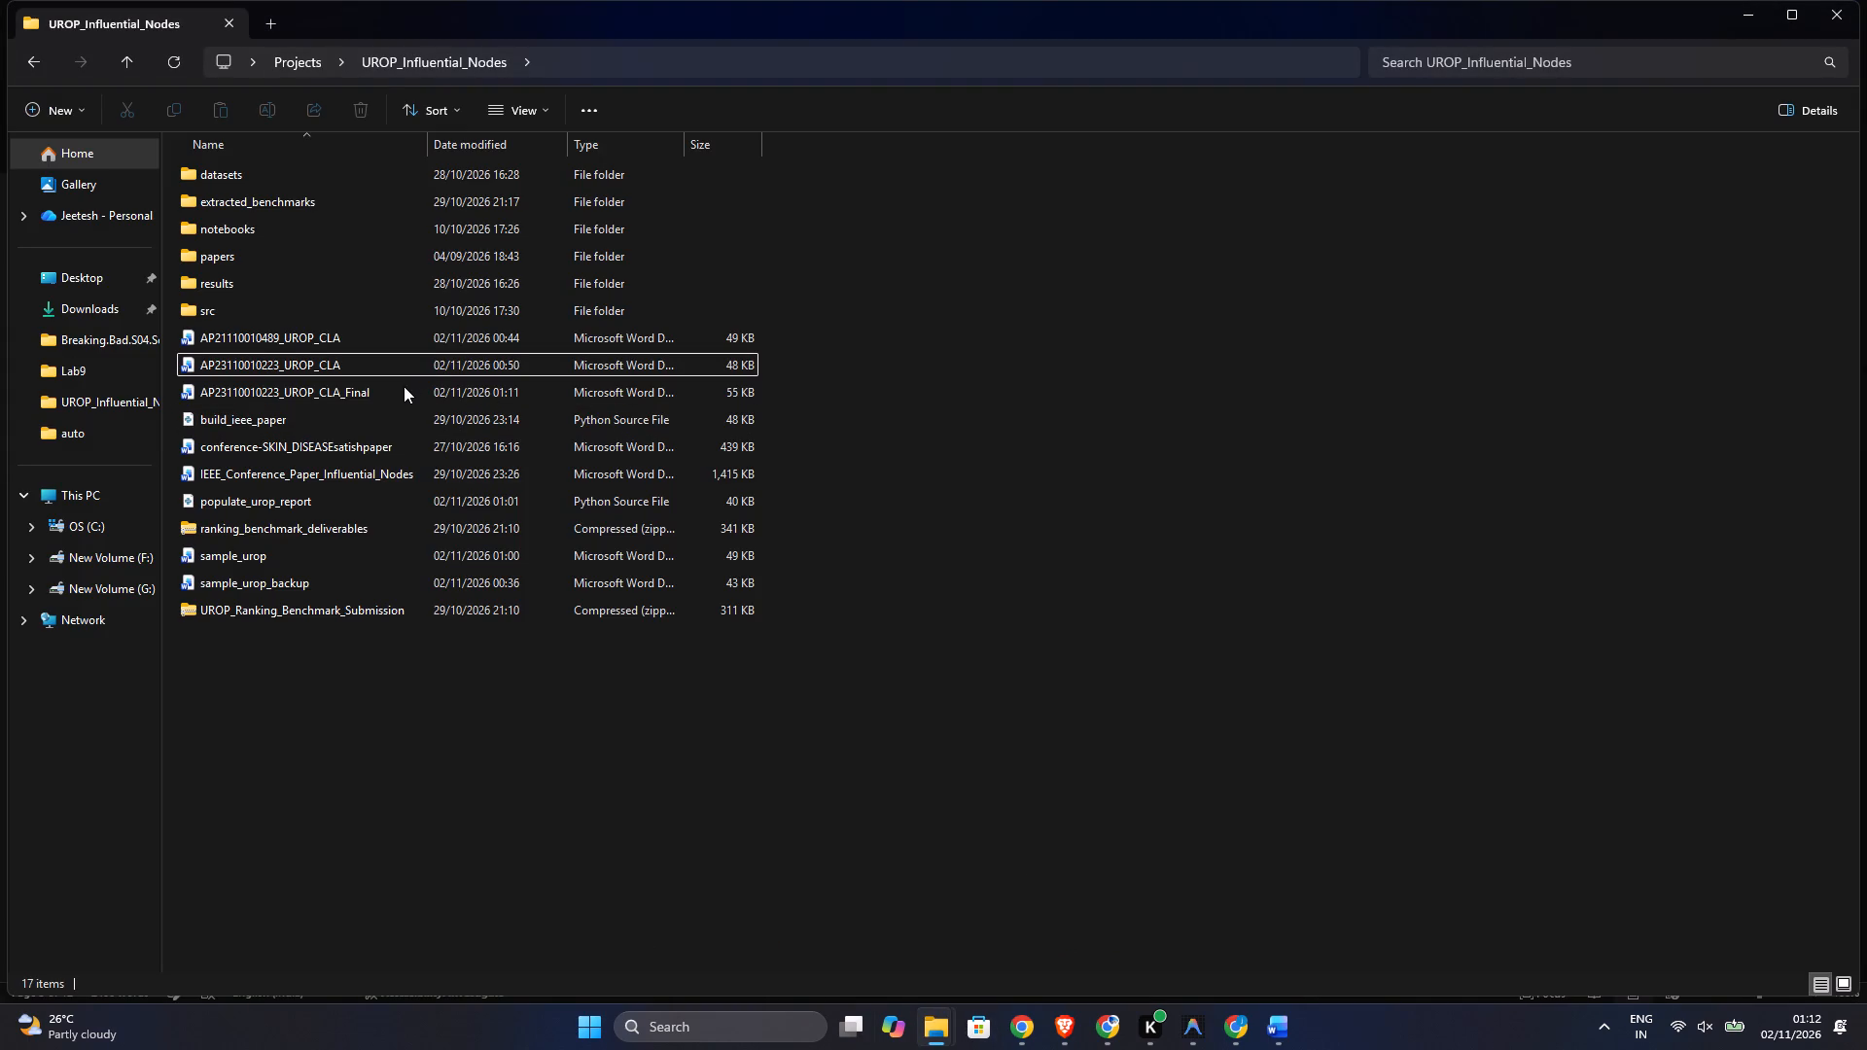
right_click(404, 386)
click(359, 362)
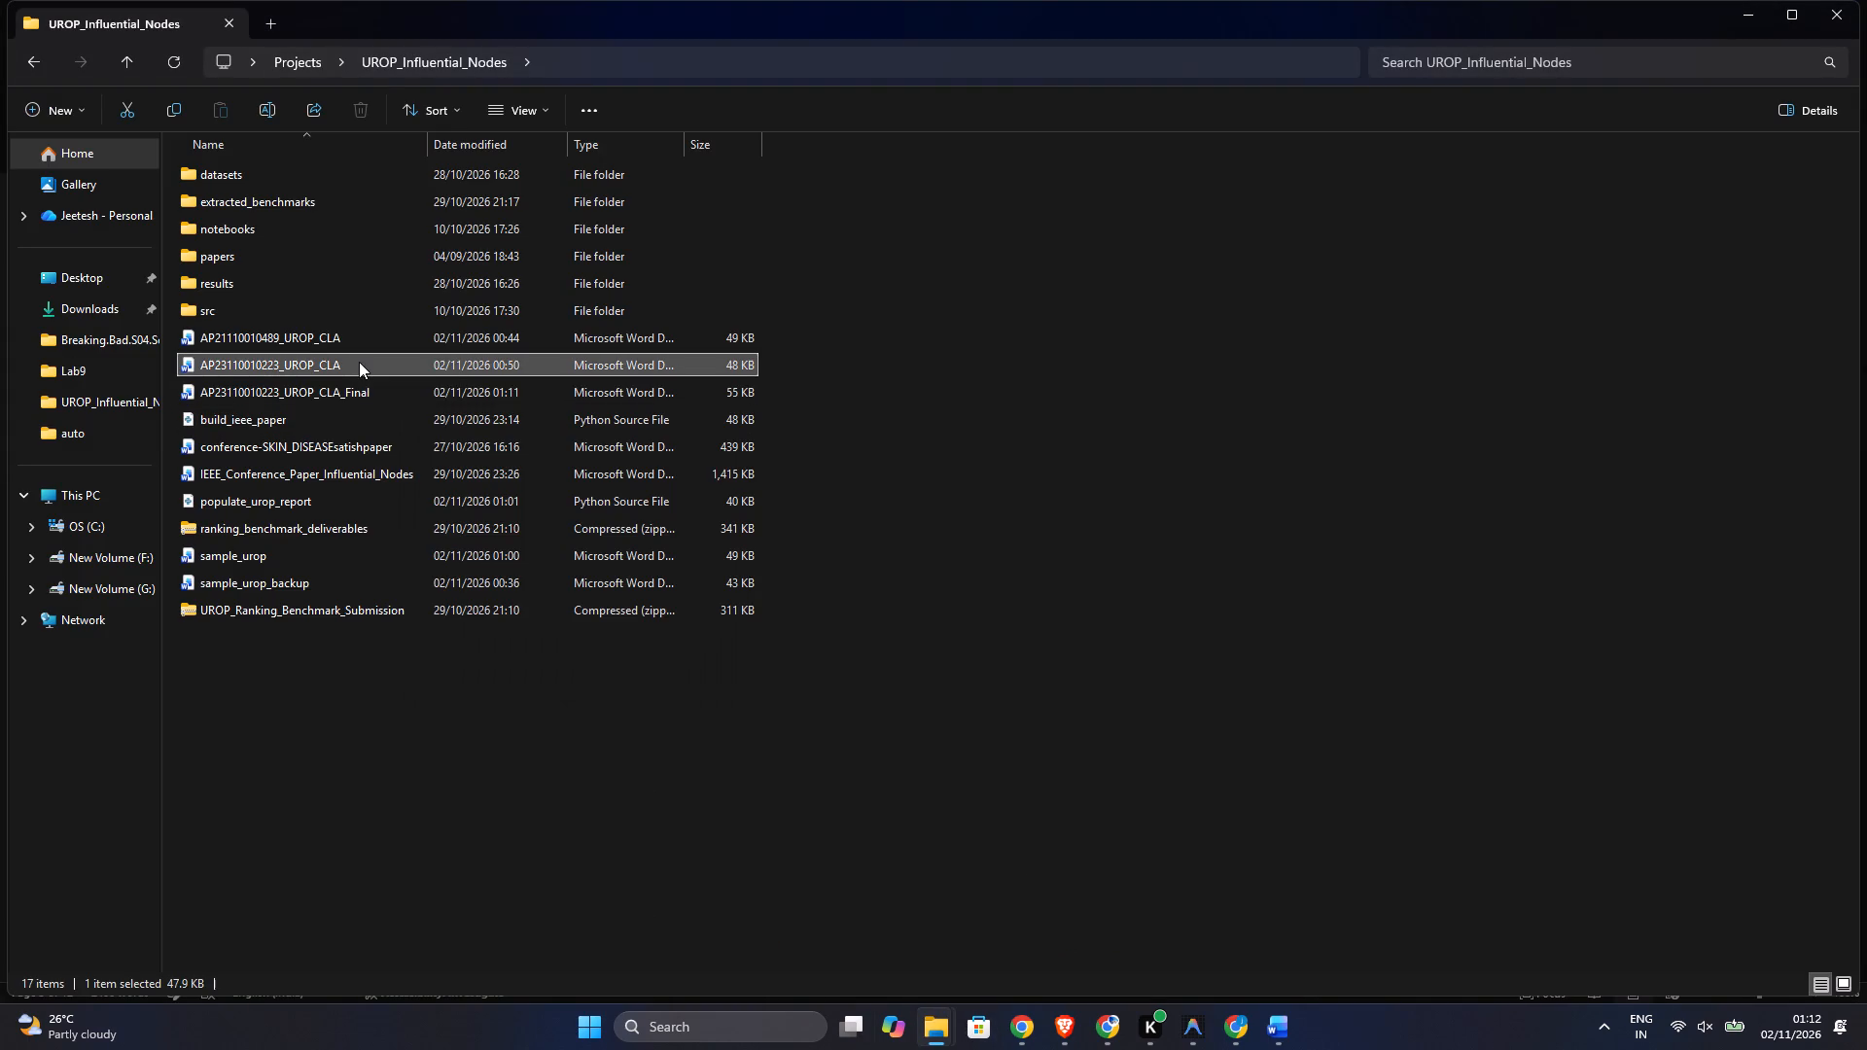
key(Delete)
Delete the remaining 49 KB UROP_CLA report with the other roll number from the folder.
click(349, 338)
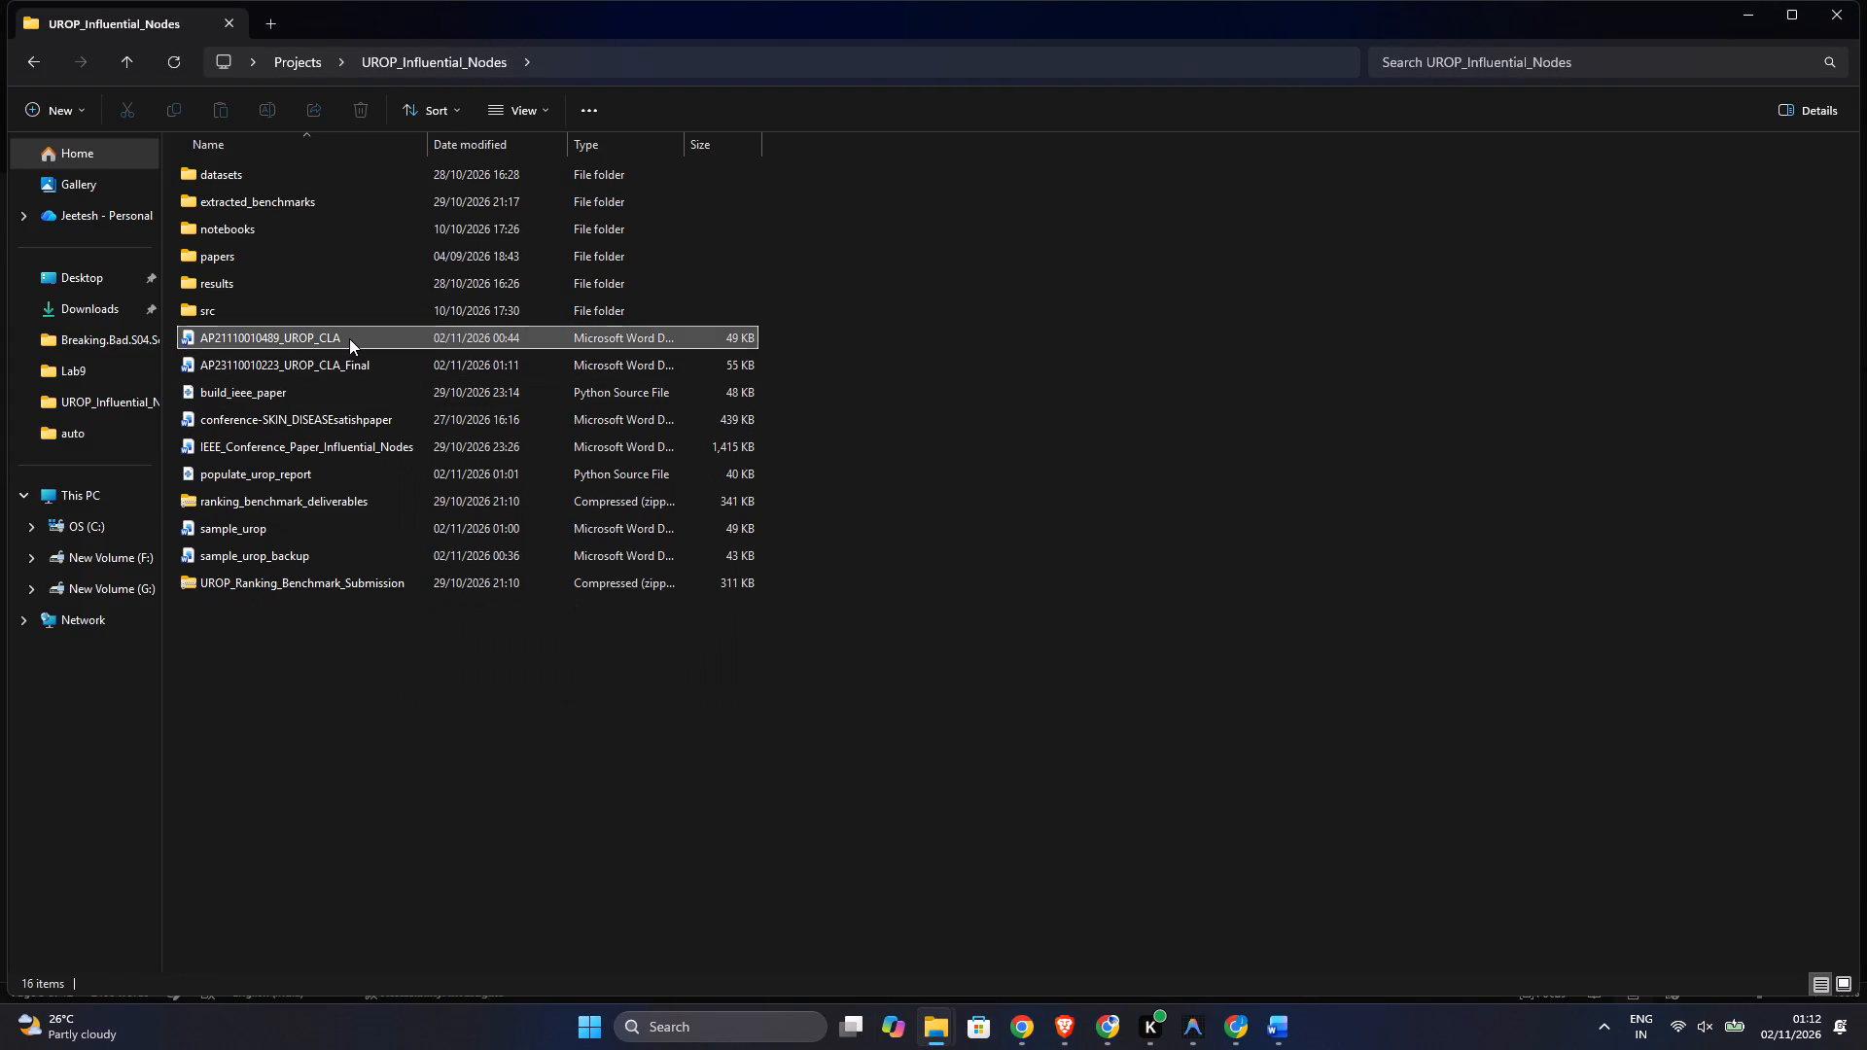
key(Delete)
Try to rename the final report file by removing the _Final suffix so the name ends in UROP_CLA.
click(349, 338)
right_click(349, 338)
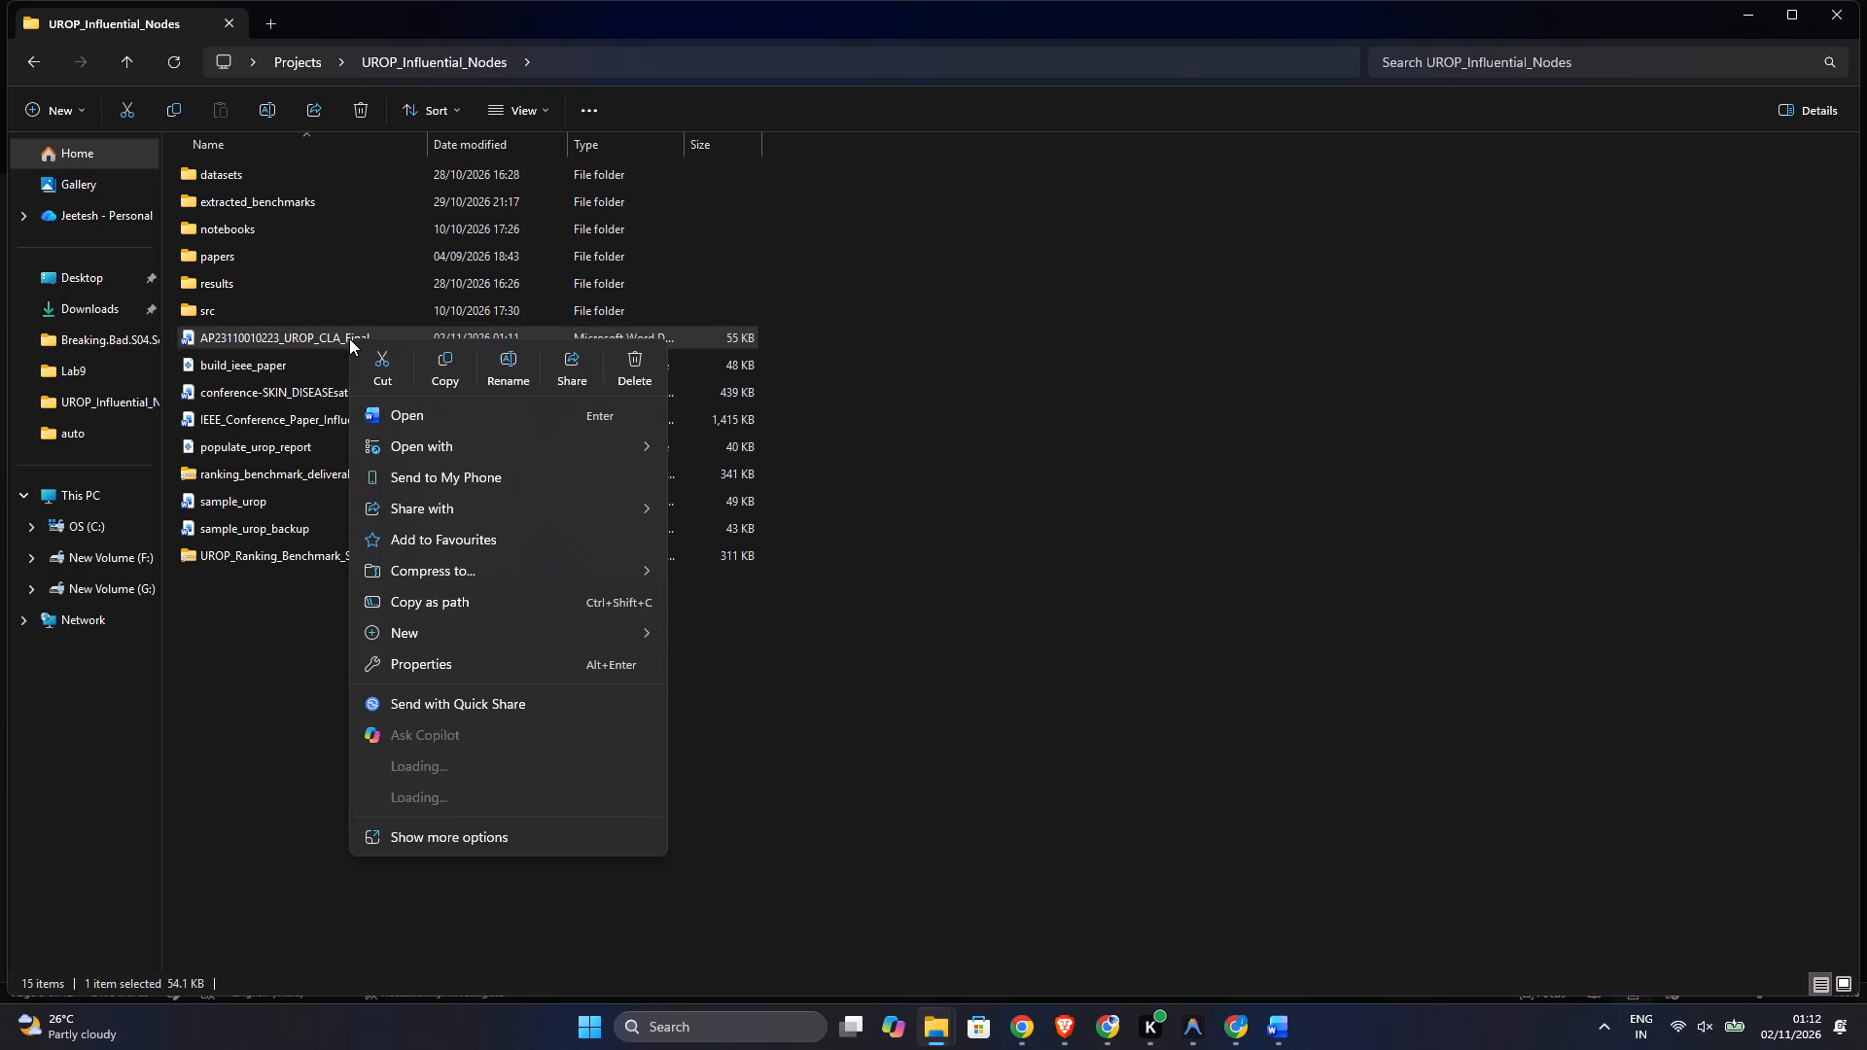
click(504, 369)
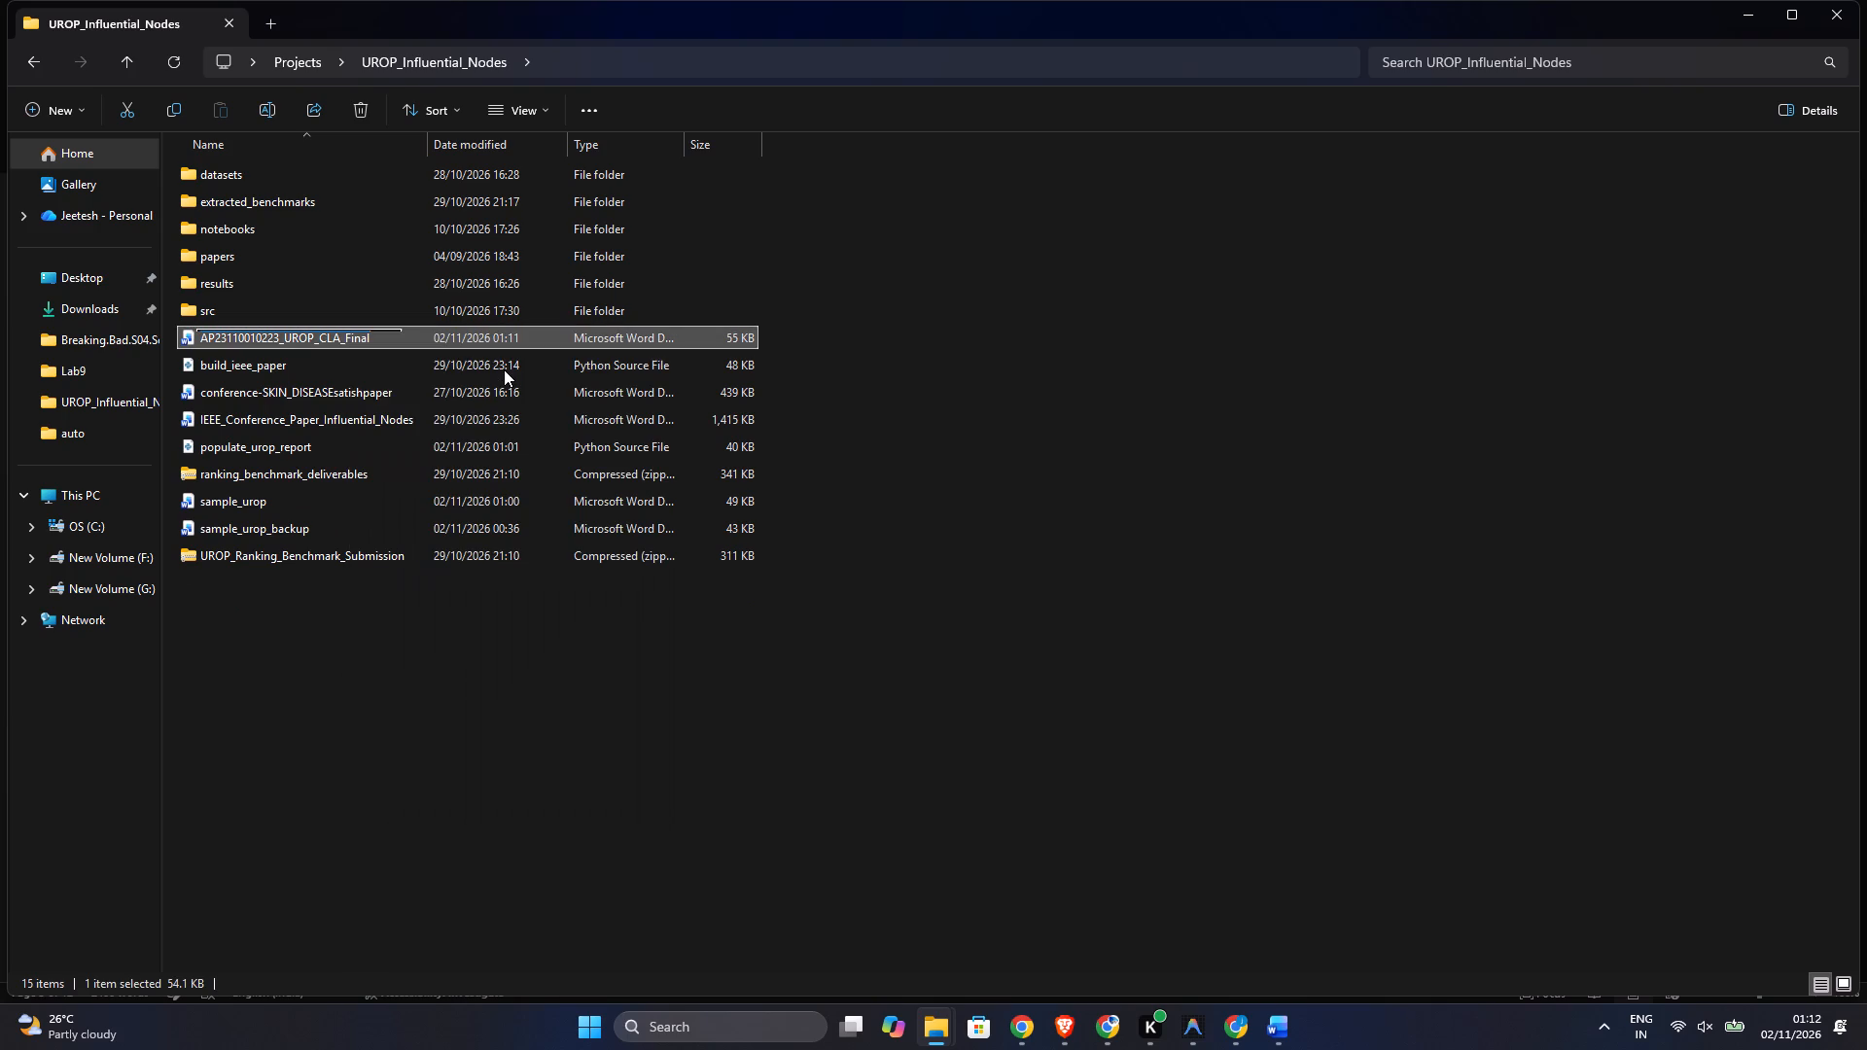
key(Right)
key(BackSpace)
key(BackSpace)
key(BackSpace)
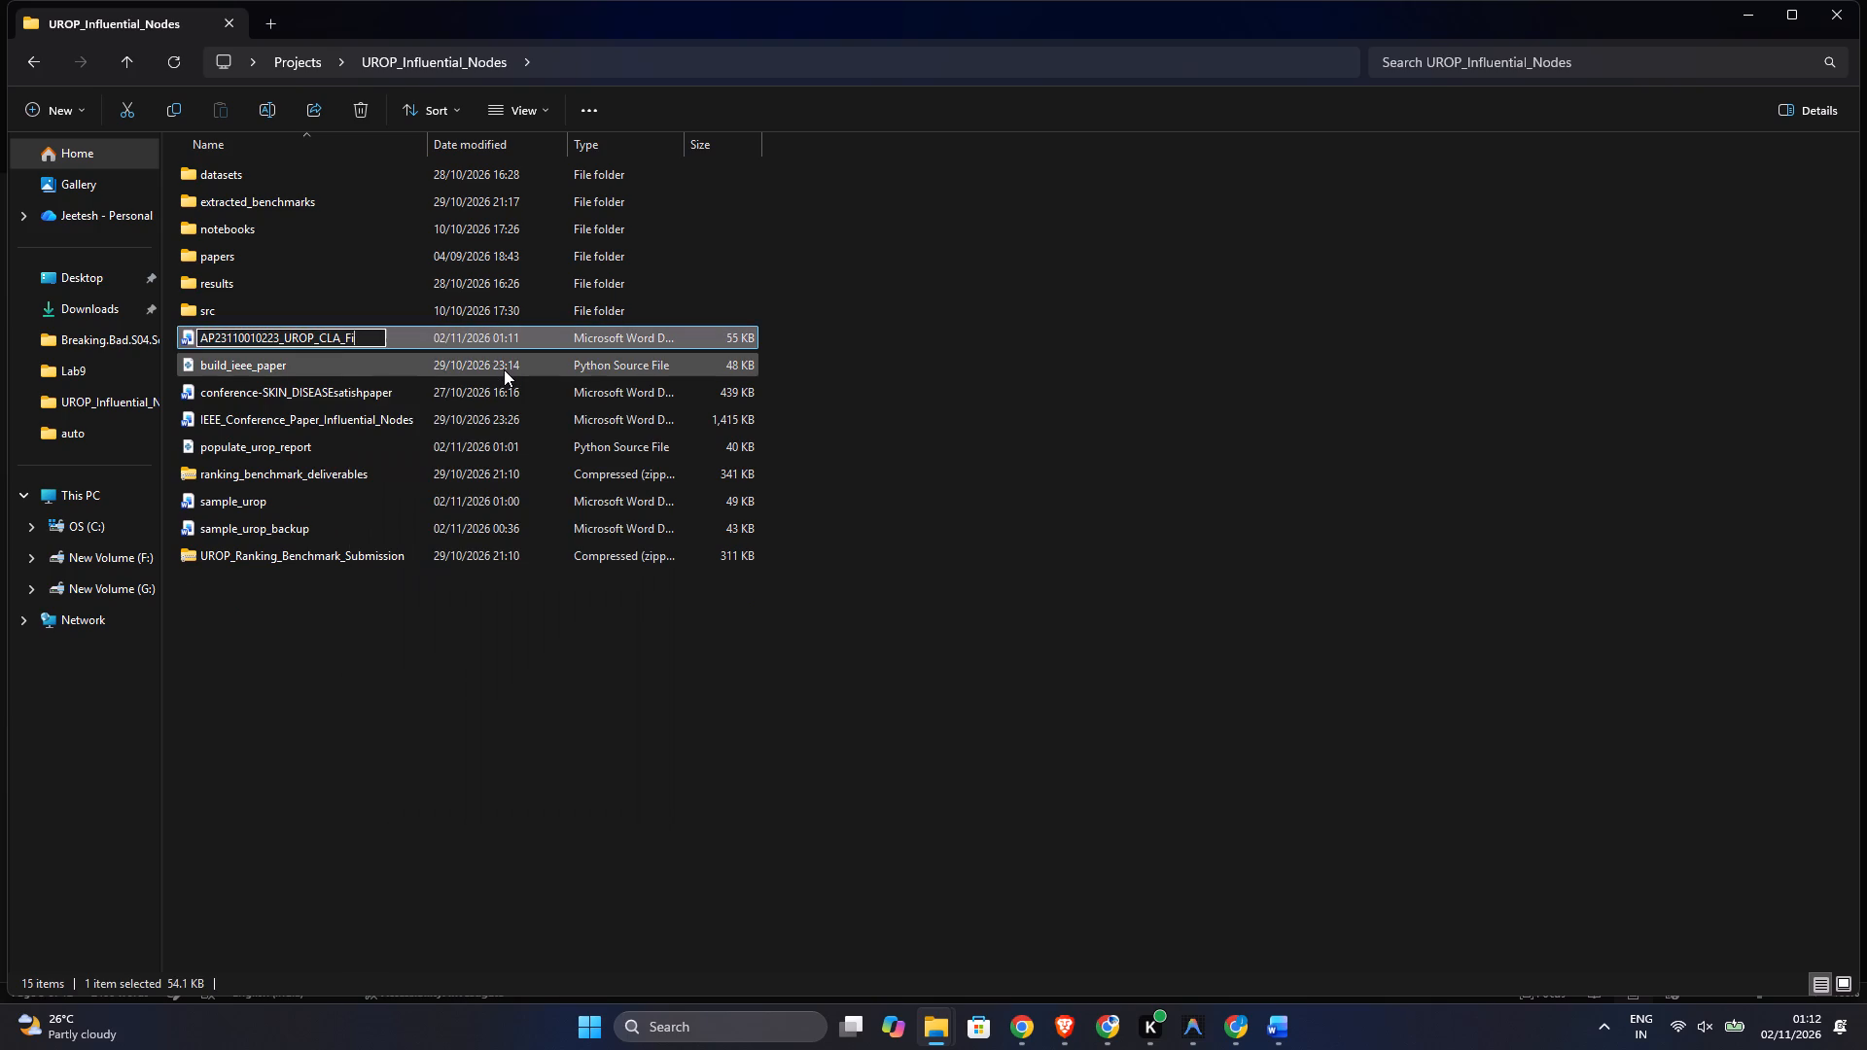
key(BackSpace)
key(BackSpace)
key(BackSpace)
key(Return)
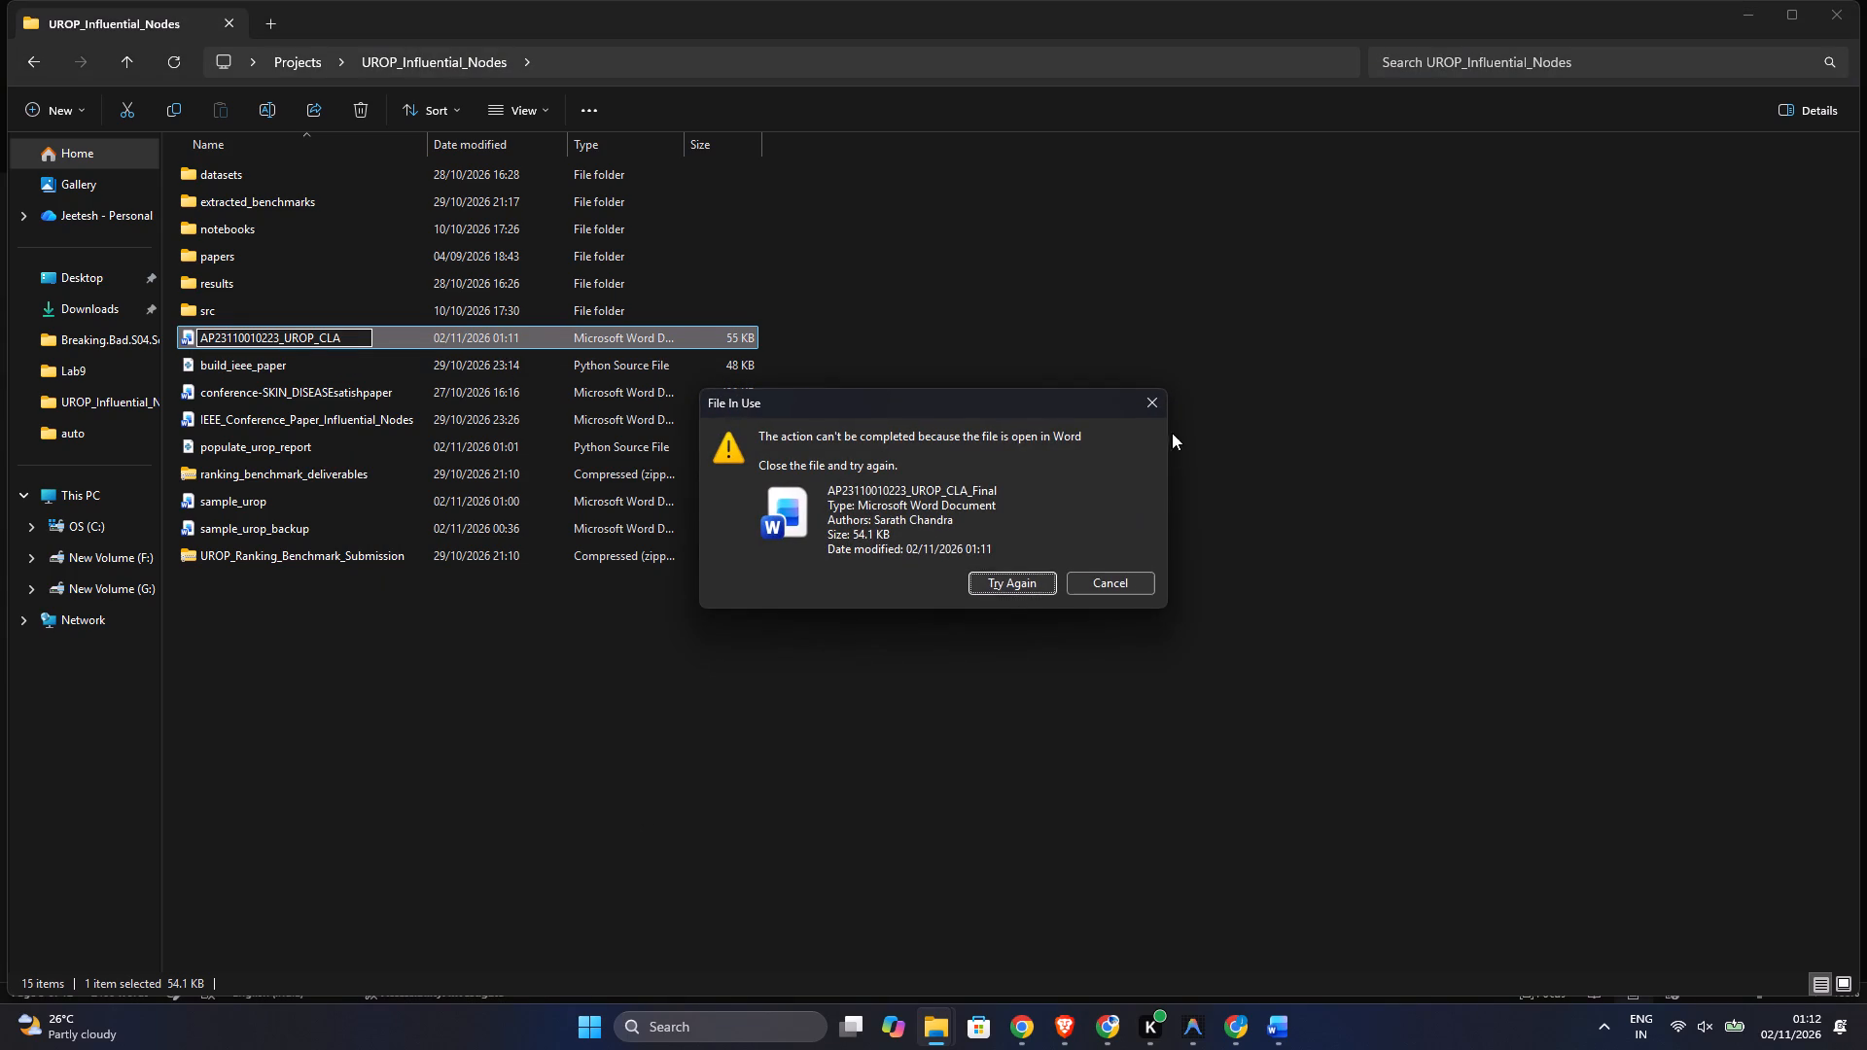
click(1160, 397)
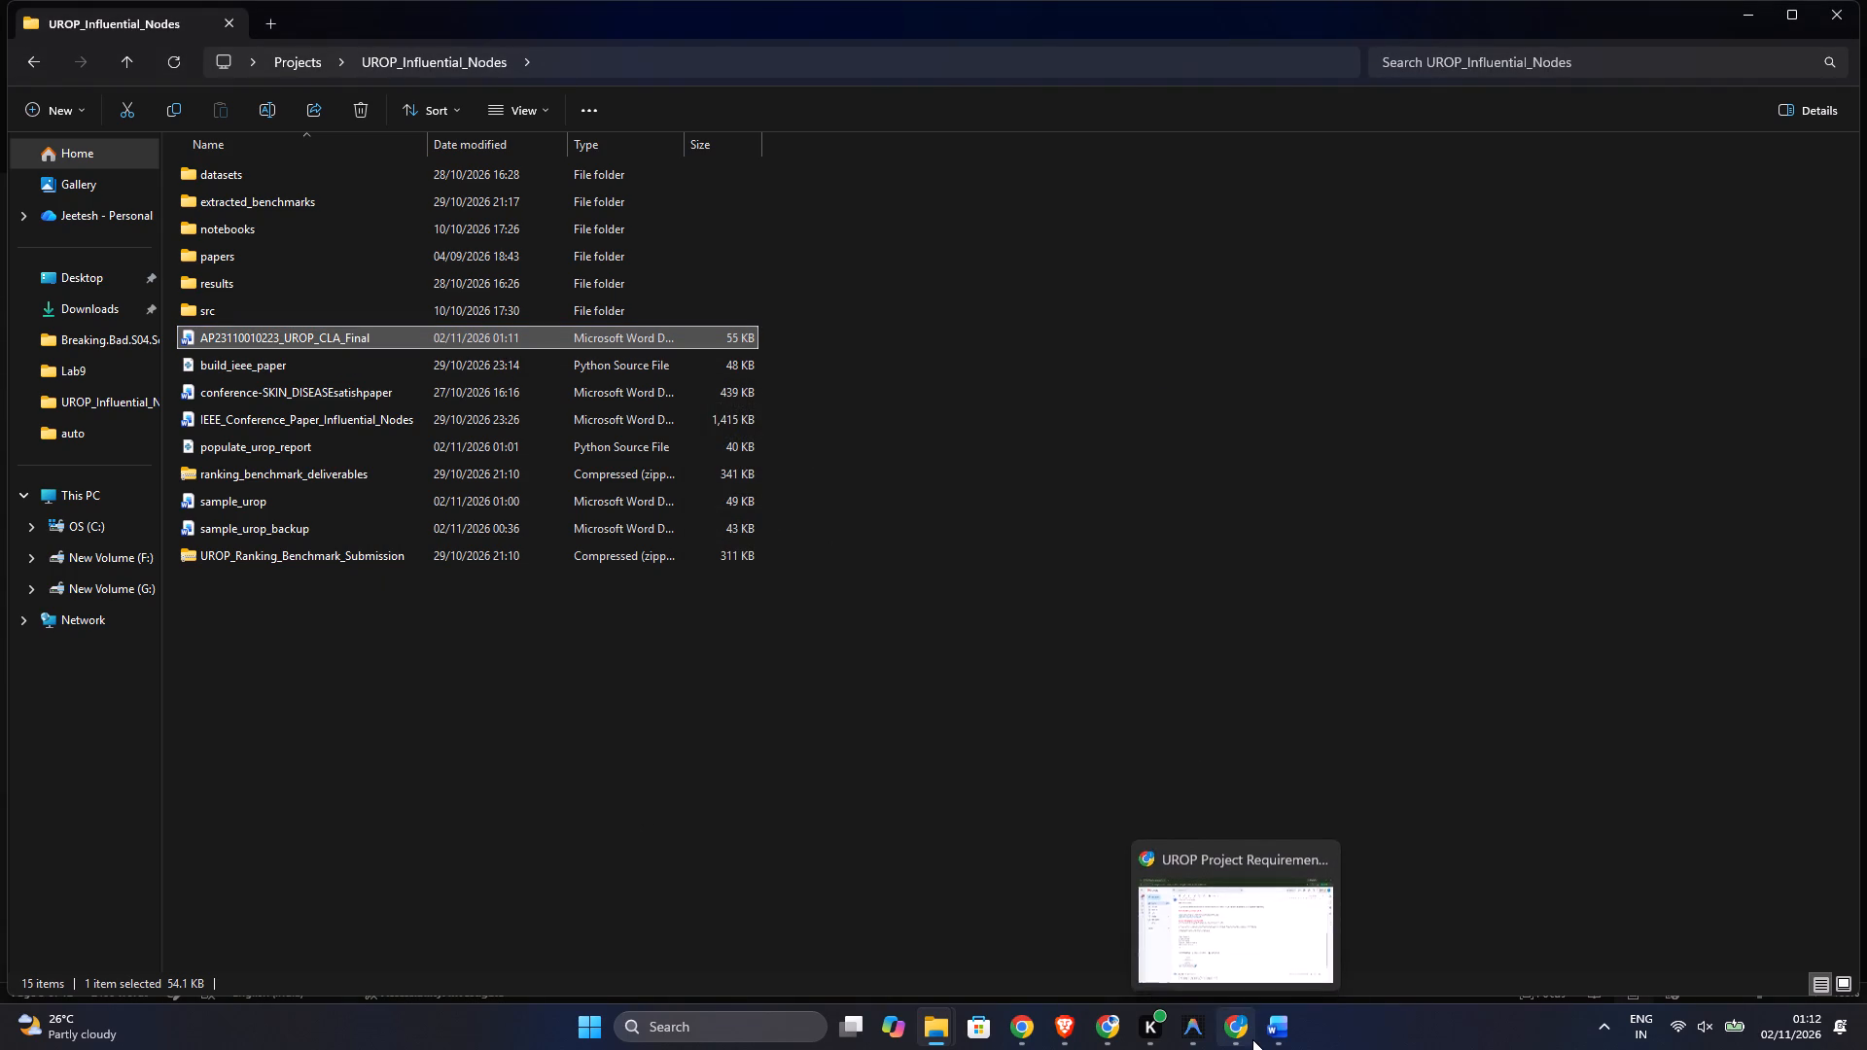
Close the final report document that is still open in Word.
click(1363, 872)
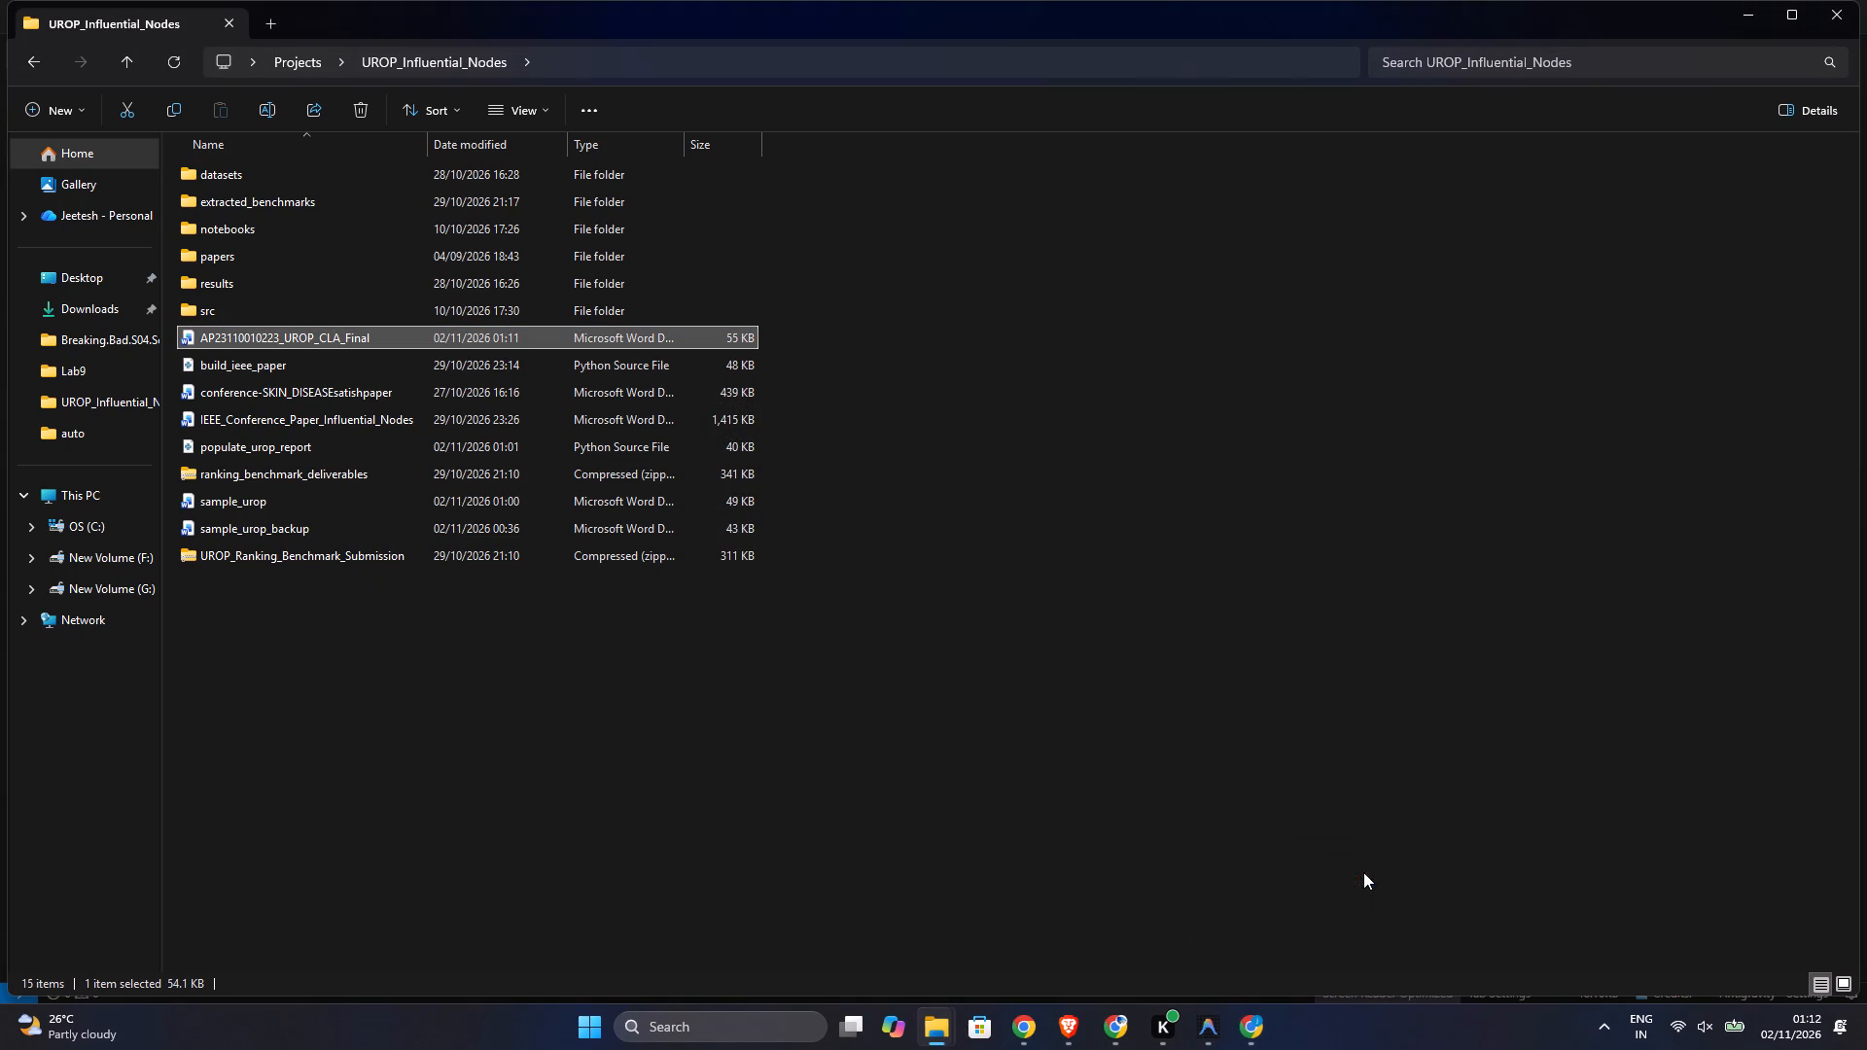
Reopen the final report, check its pages from the cover through the Table of Contents, and close it.
double_click(668, 327)
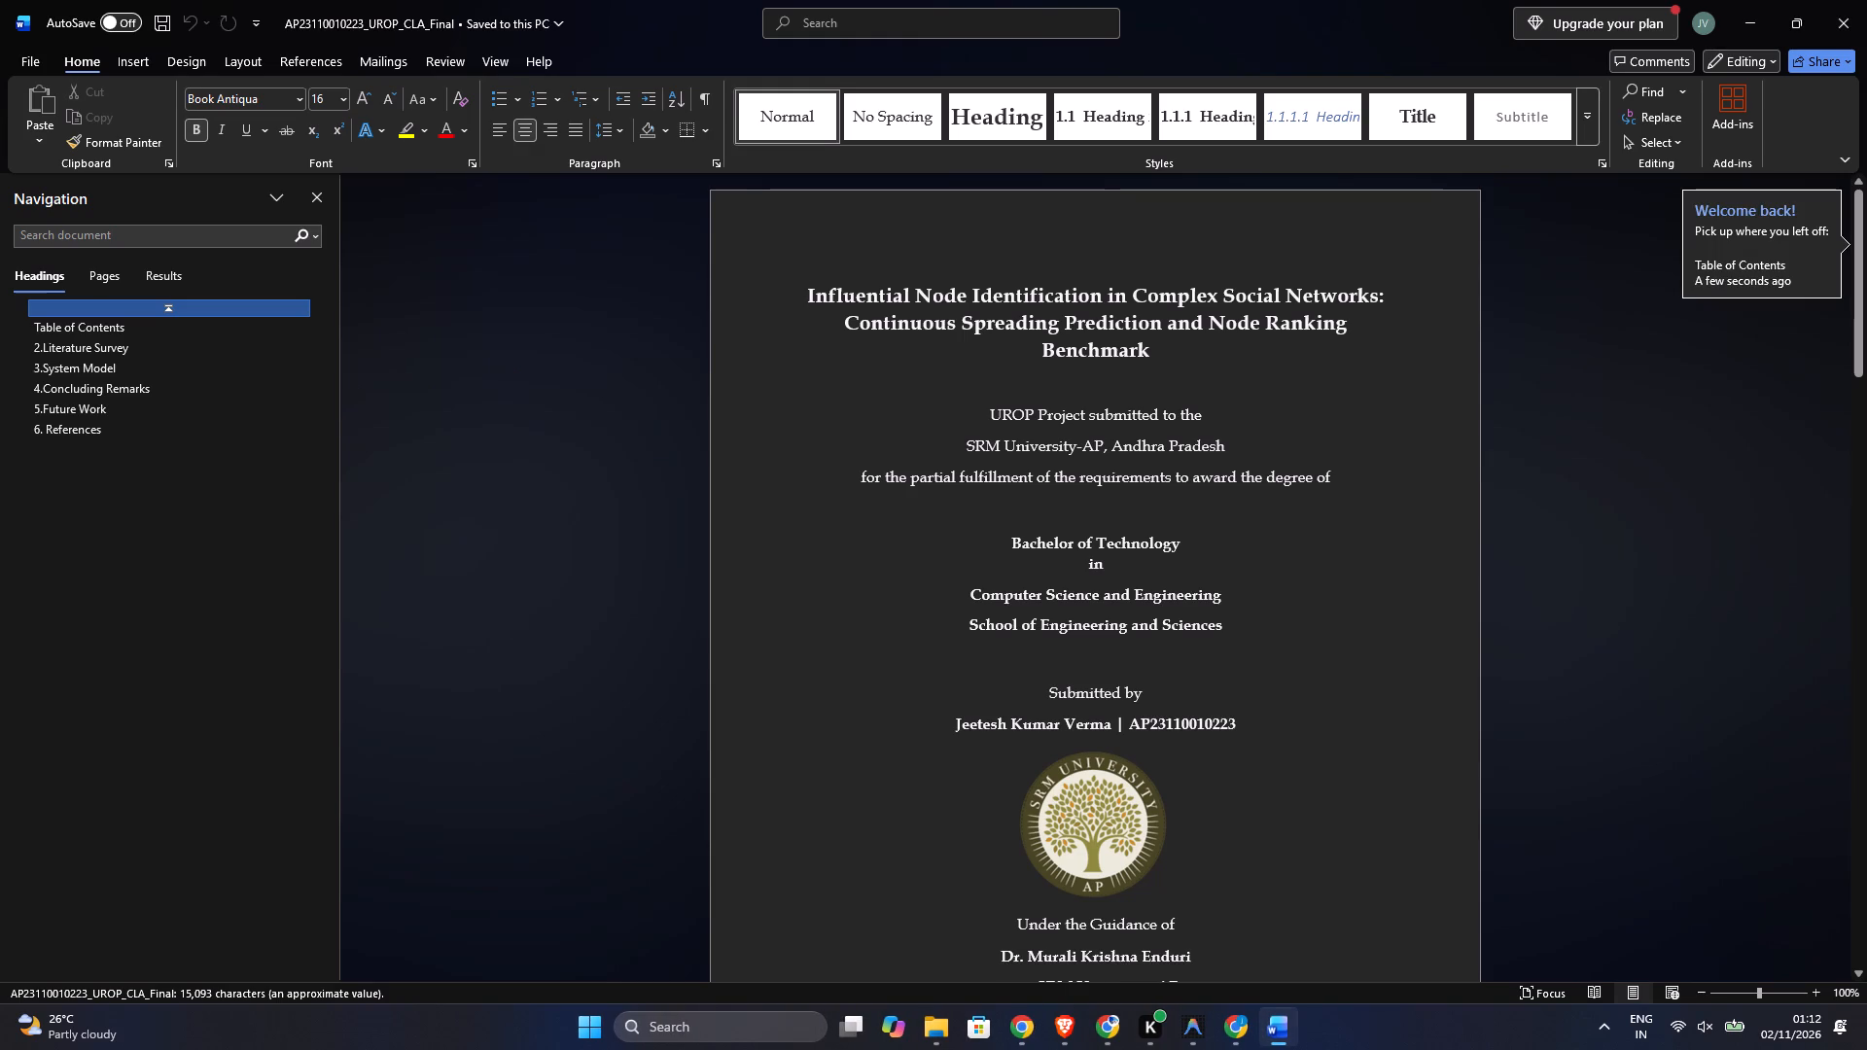
scroll(1067, 592, down, 6)
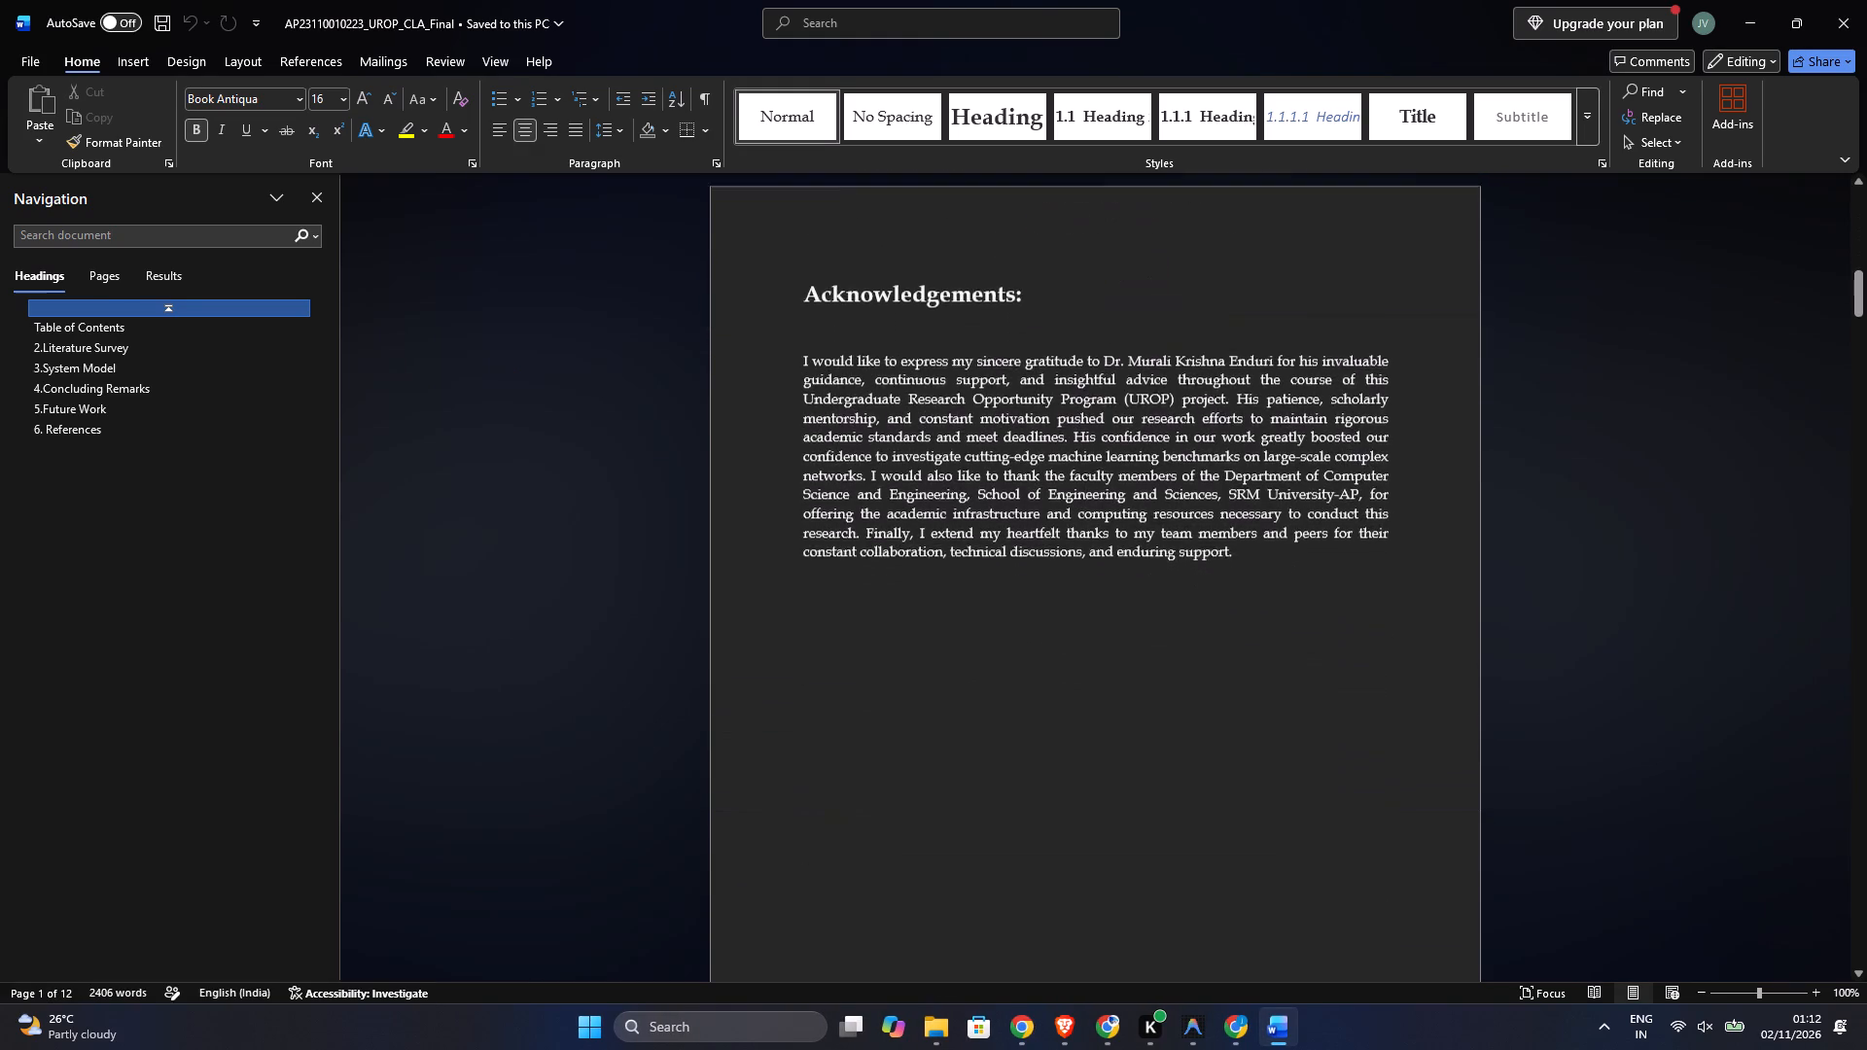
scroll(1067, 592, down, 2)
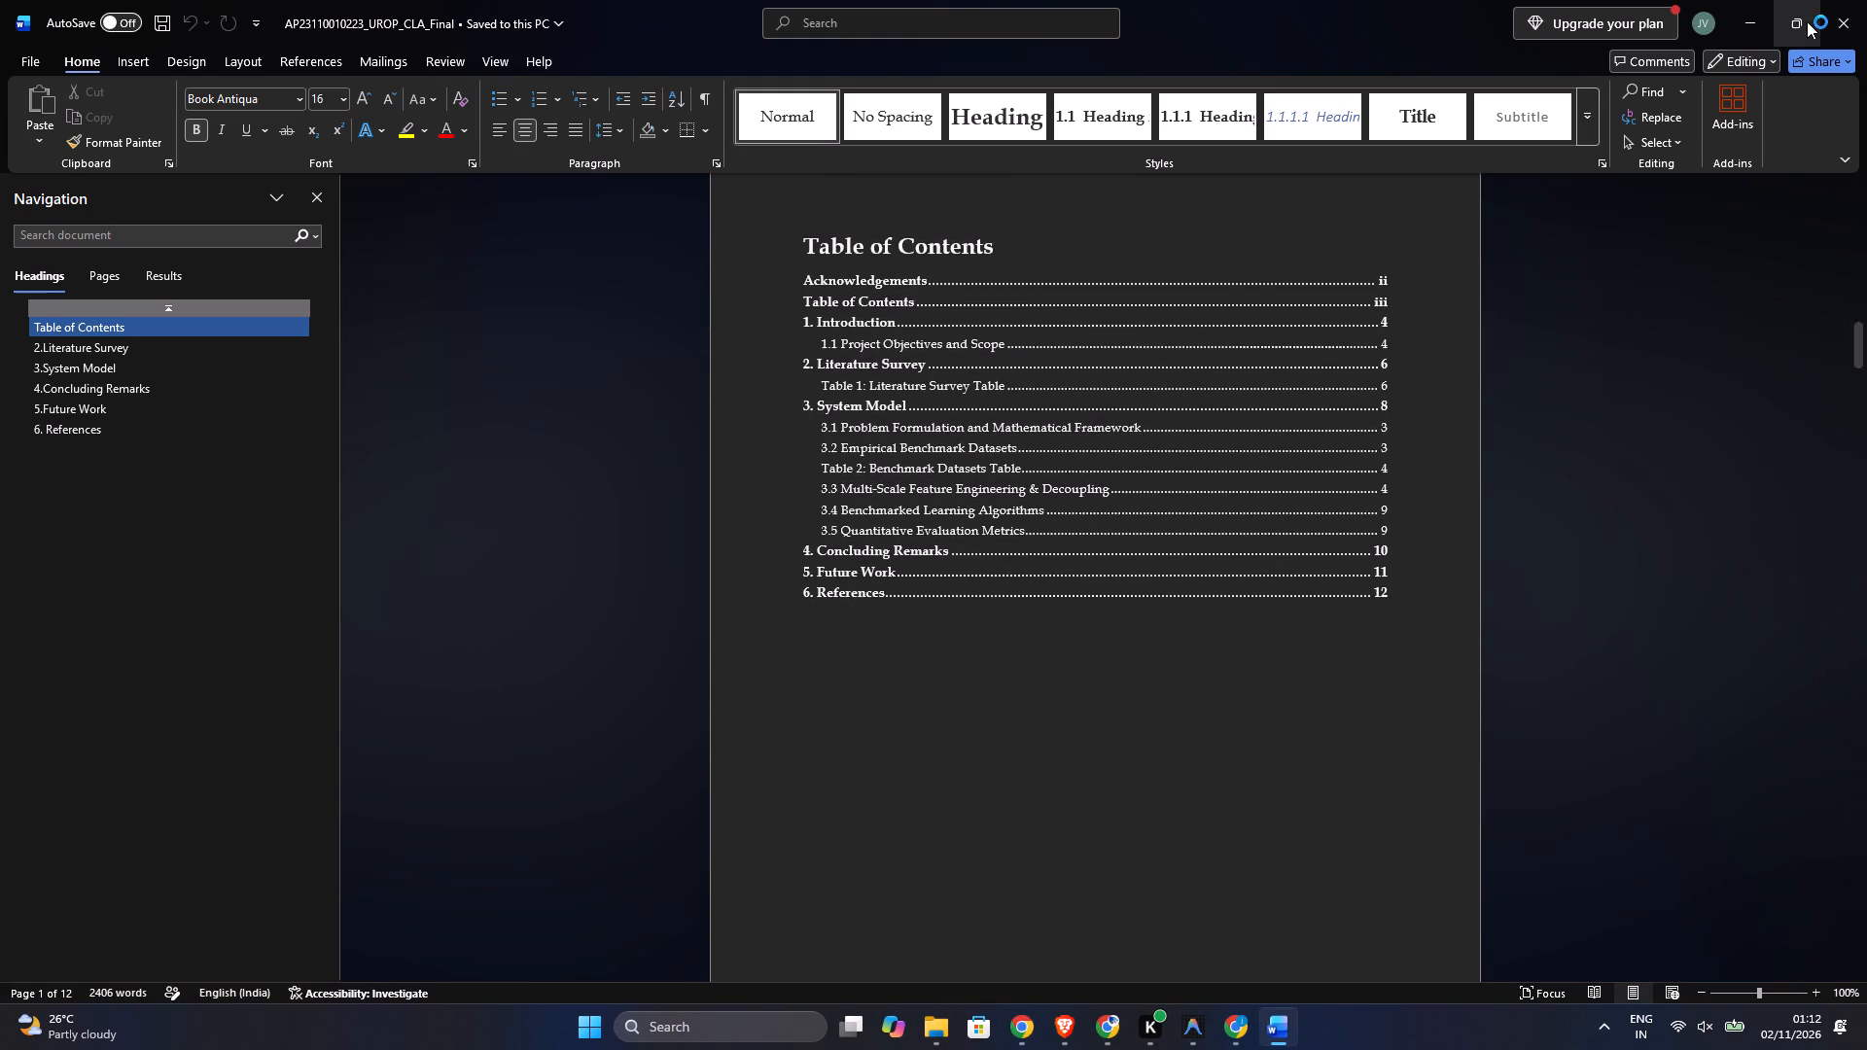
click(1849, 12)
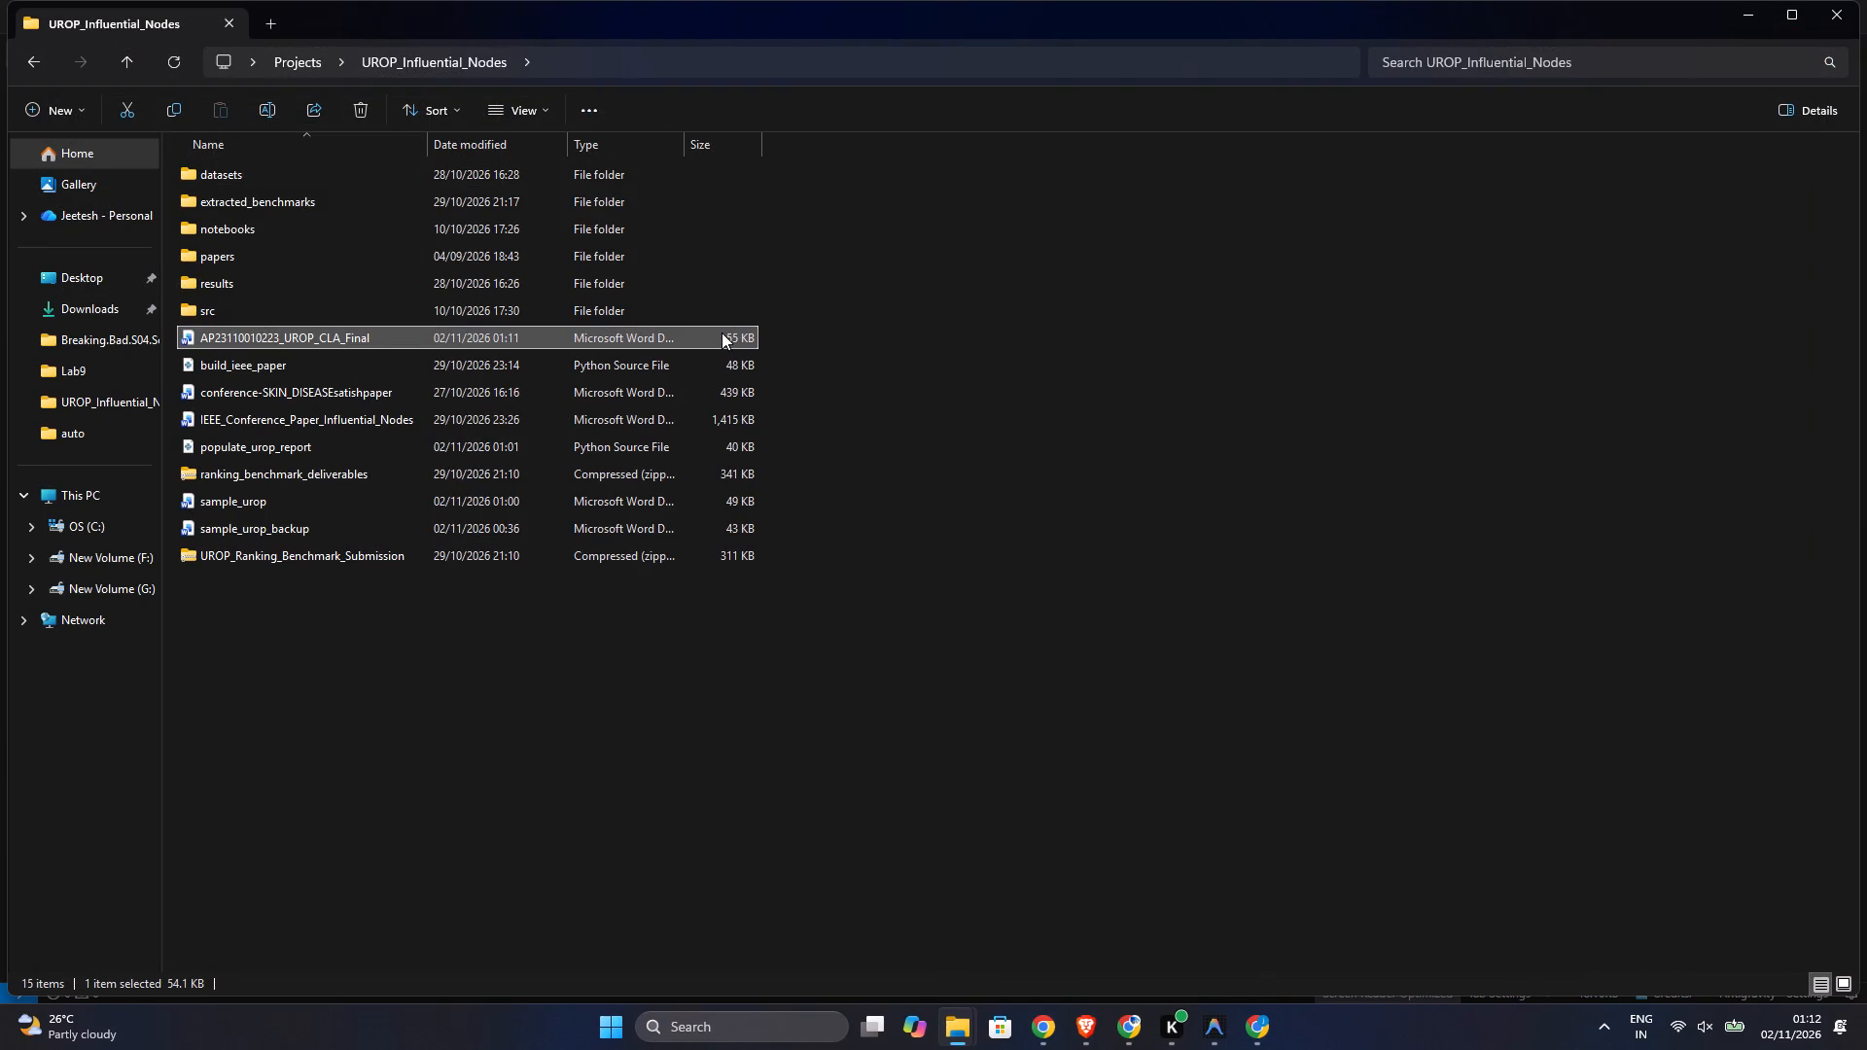
Rename the final report file by removing the _Final suffix so the name ends in UROP_CLA.
right_click(722, 332)
click(862, 359)
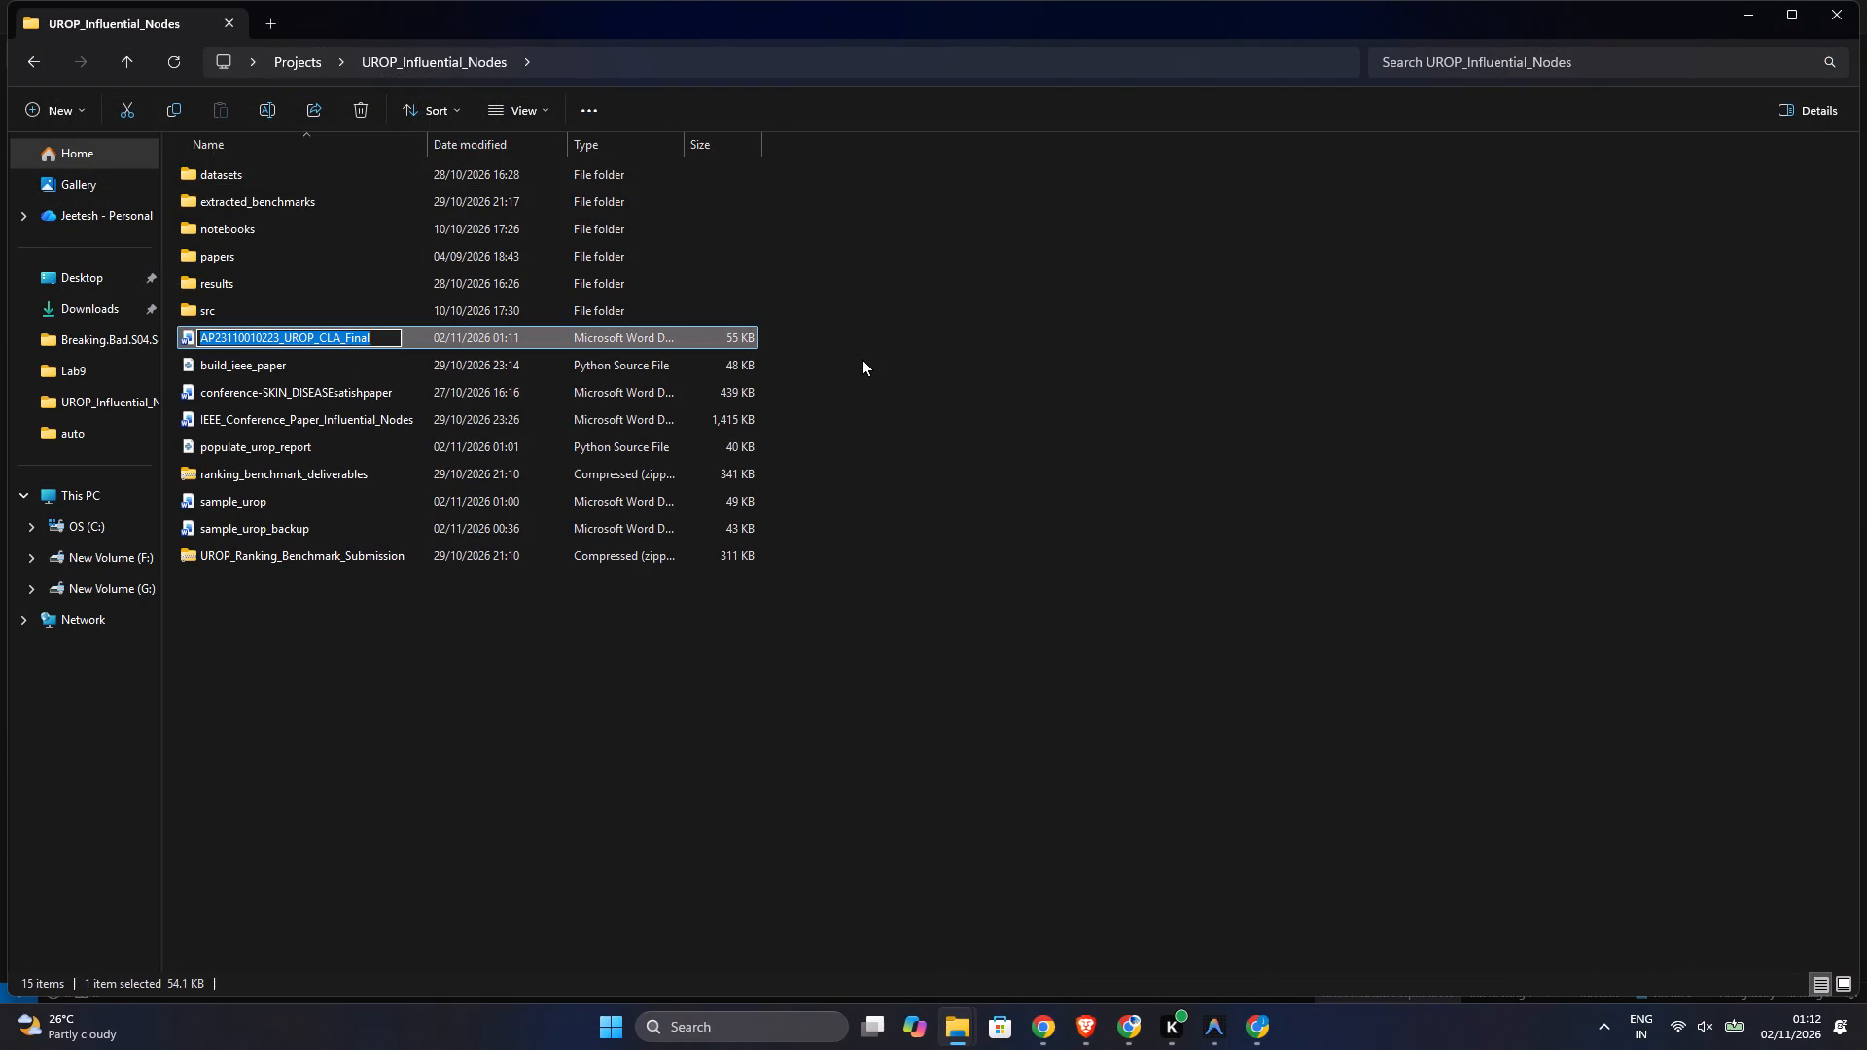
key(Right)
key(BackSpace)
key(BackSpace)
key(BackSpace)
key(BackSpace)
key(BackSpace)
key(BackSpace)
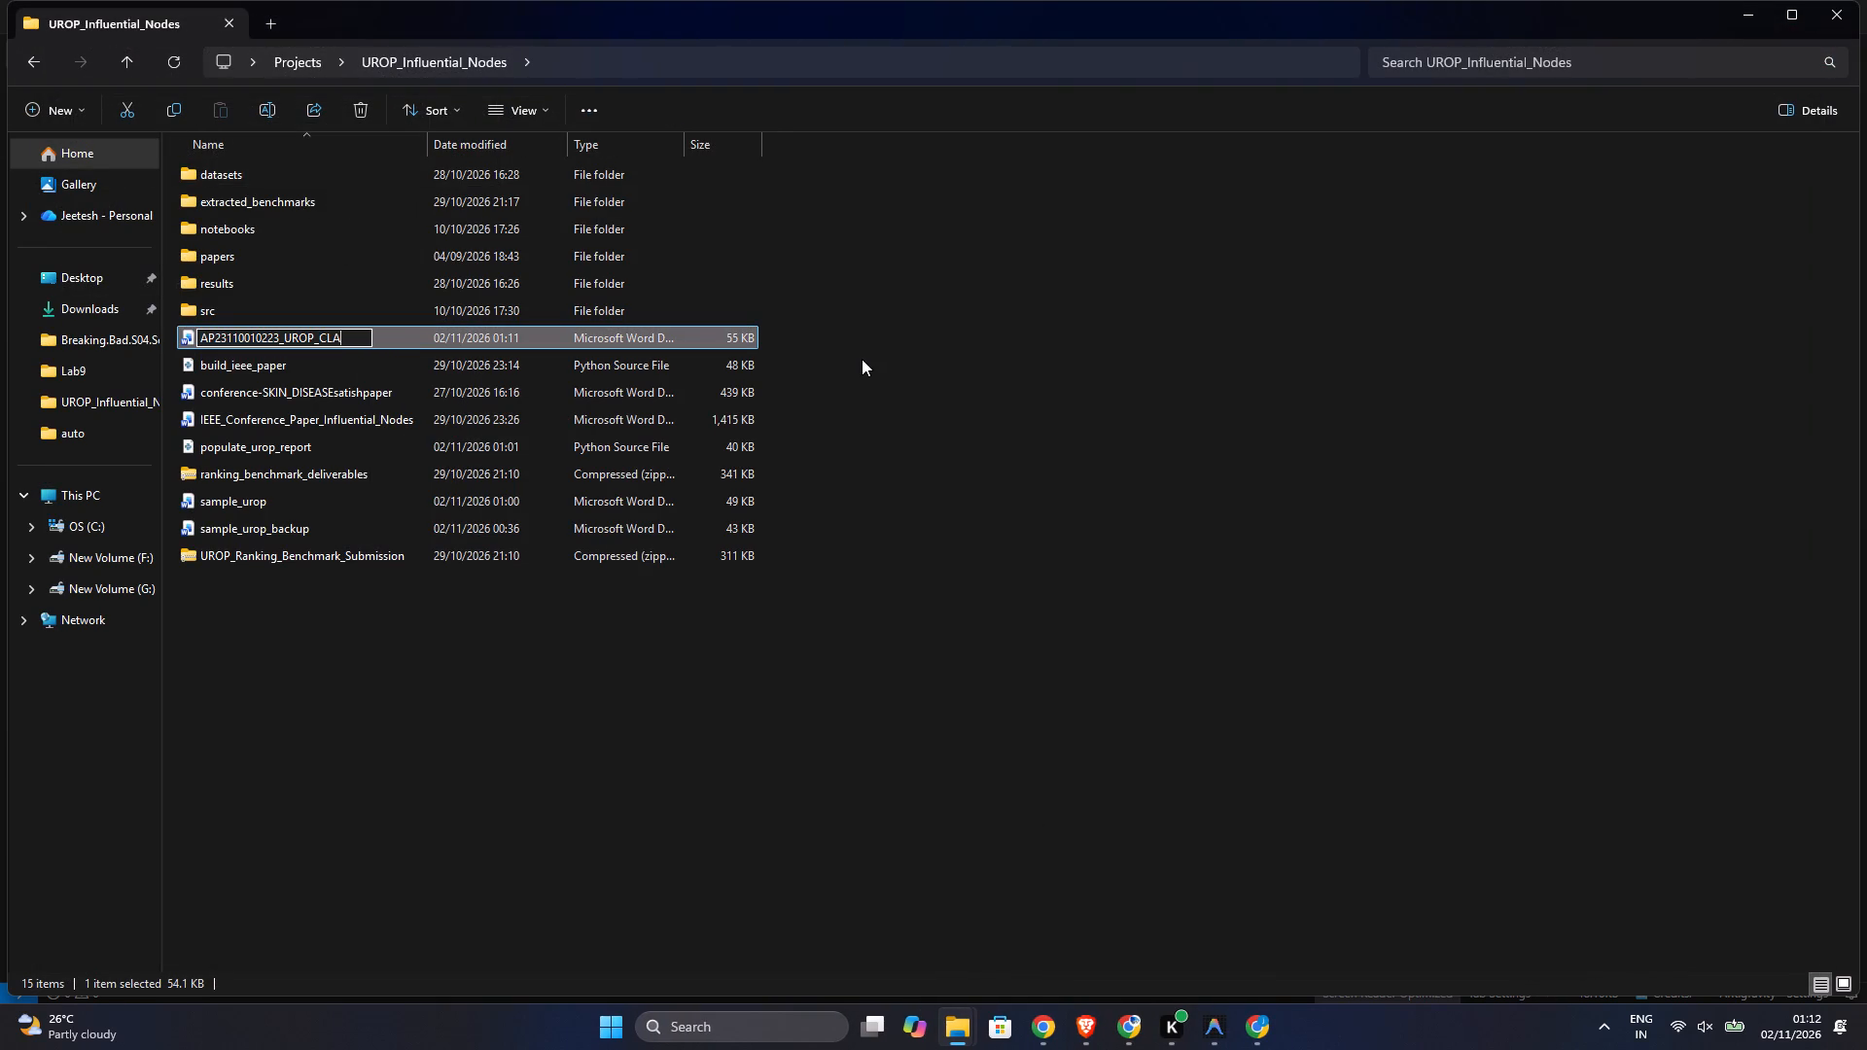
key(Return)
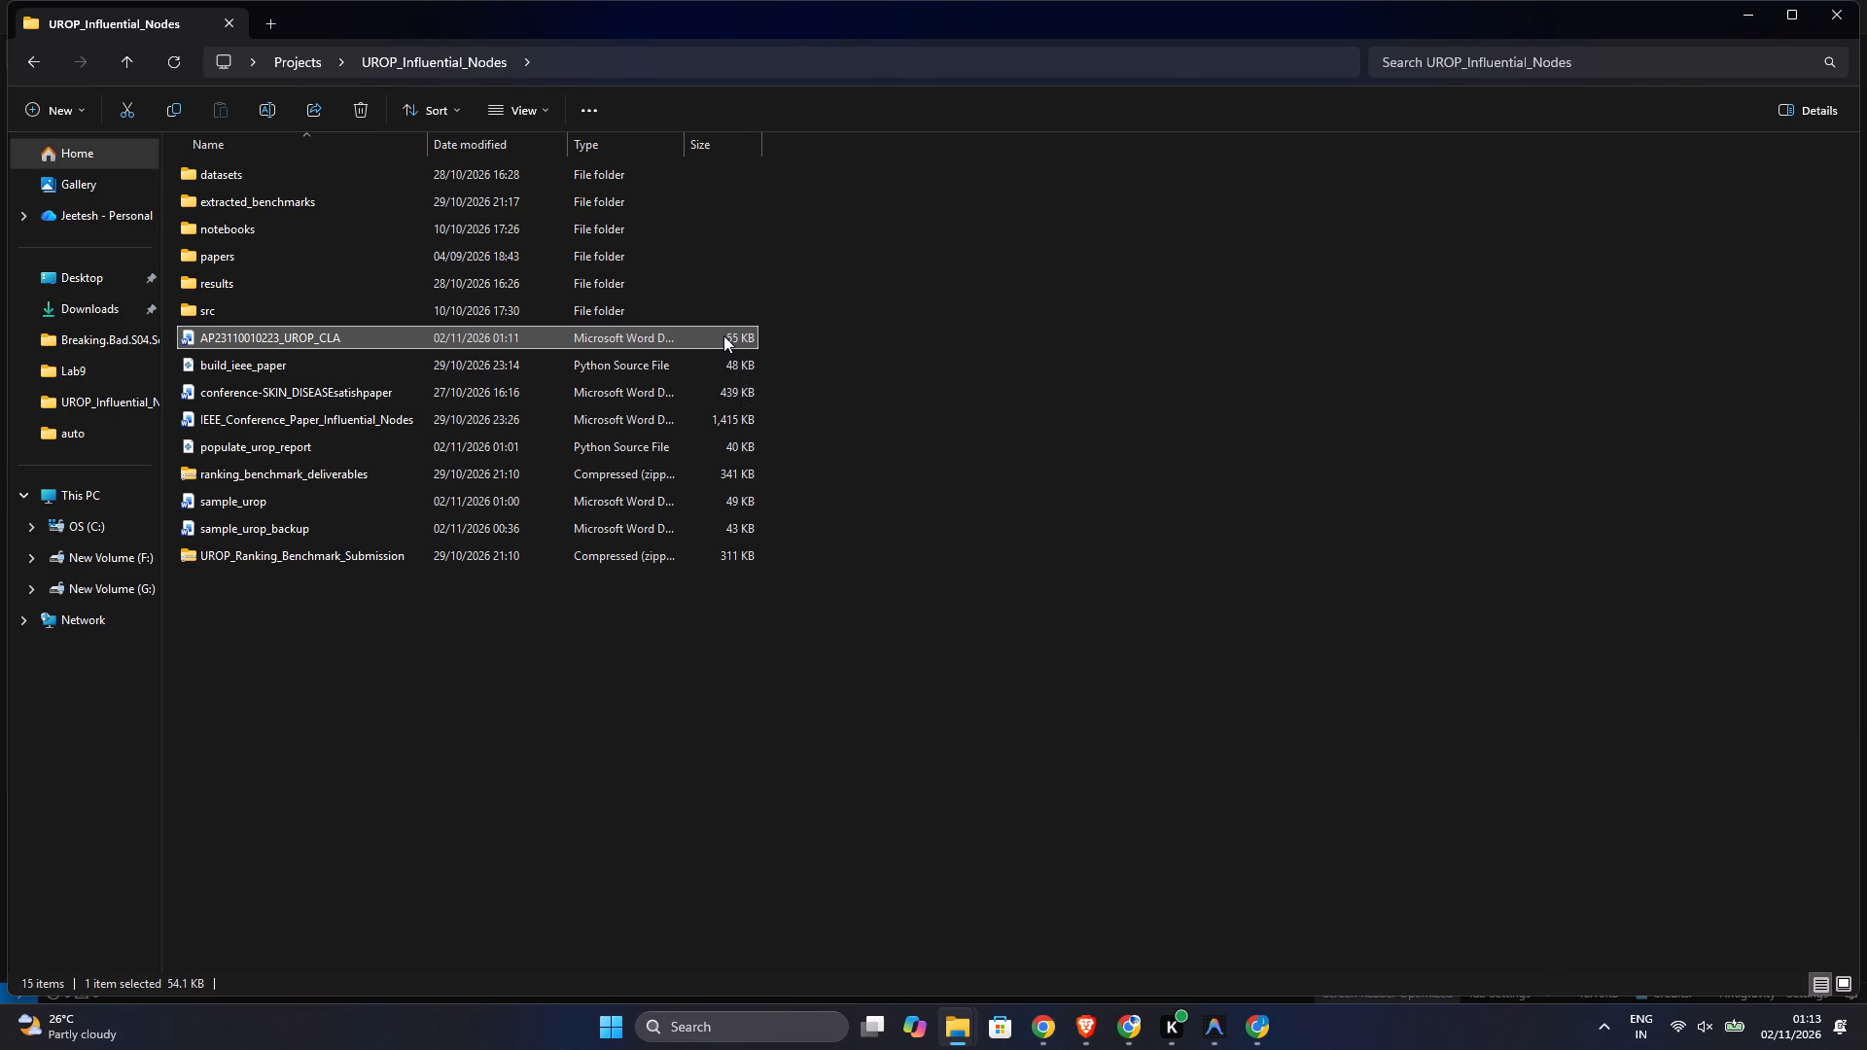
key(ctrl+c)
click(698, 1038)
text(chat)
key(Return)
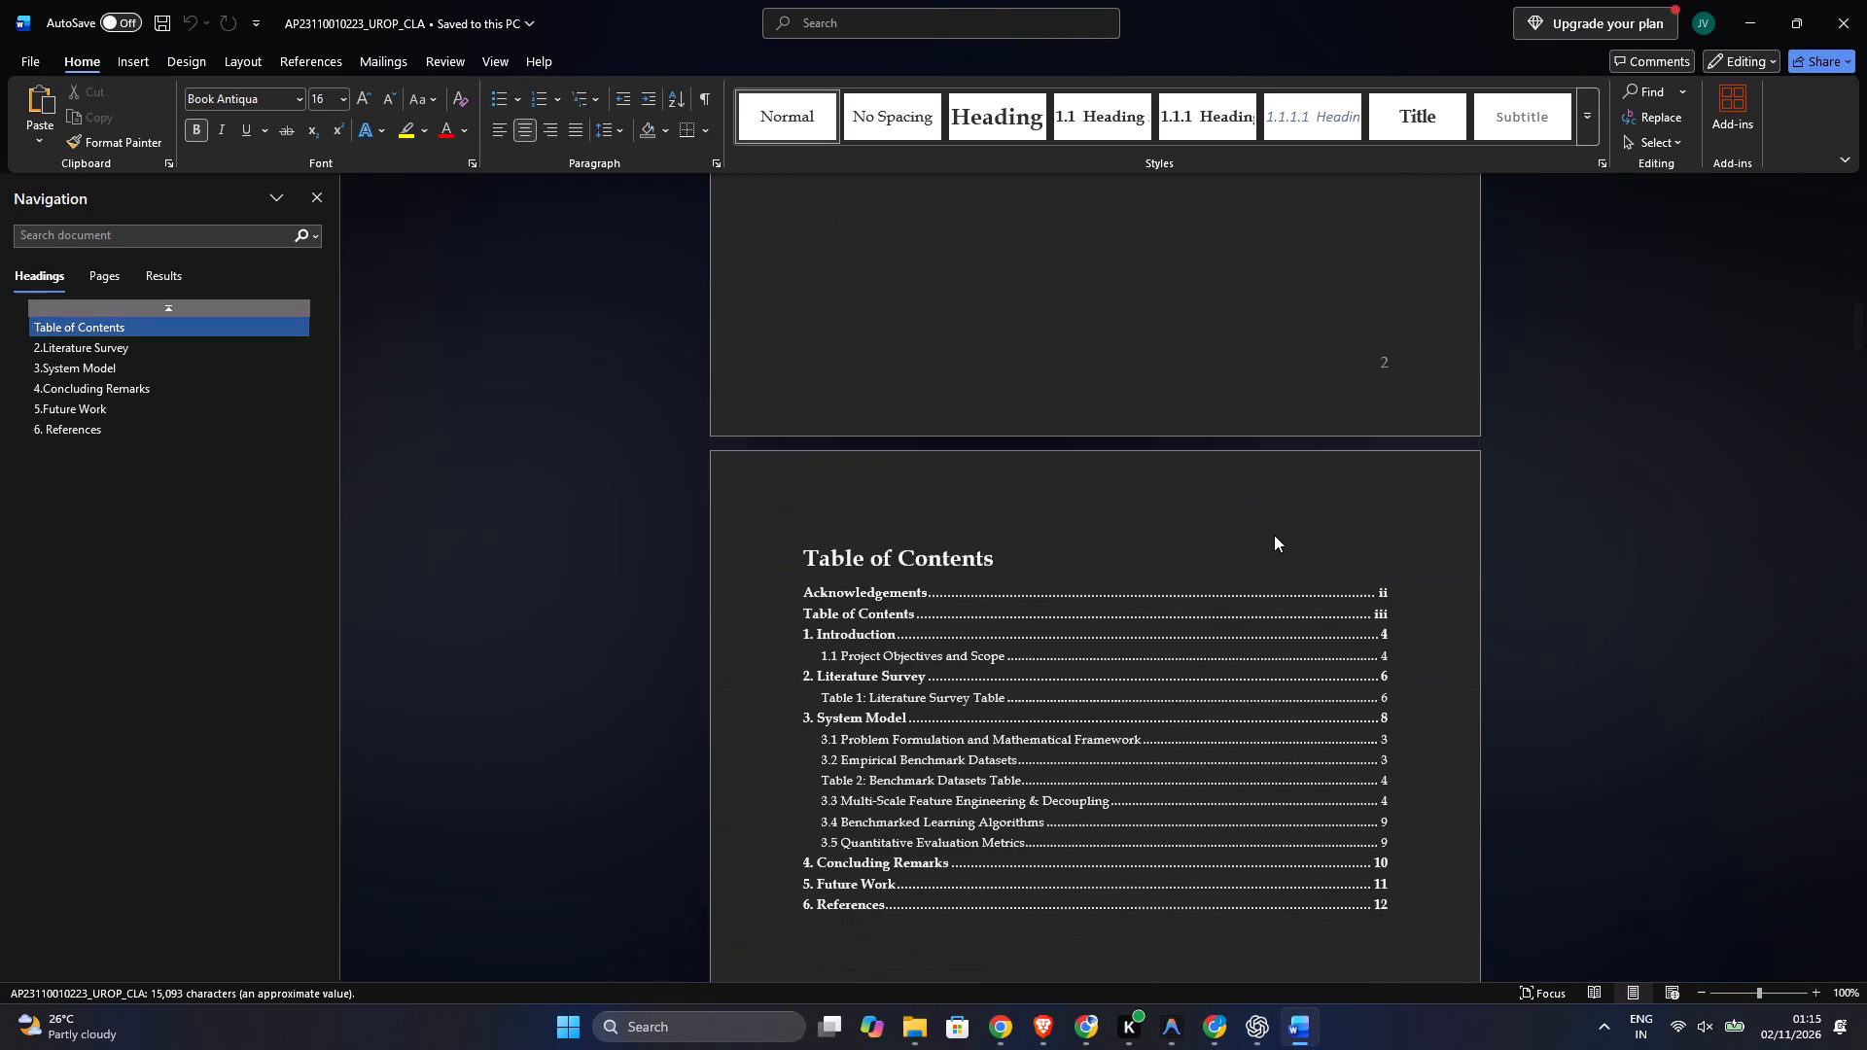
scroll(1274, 535, down, 2)
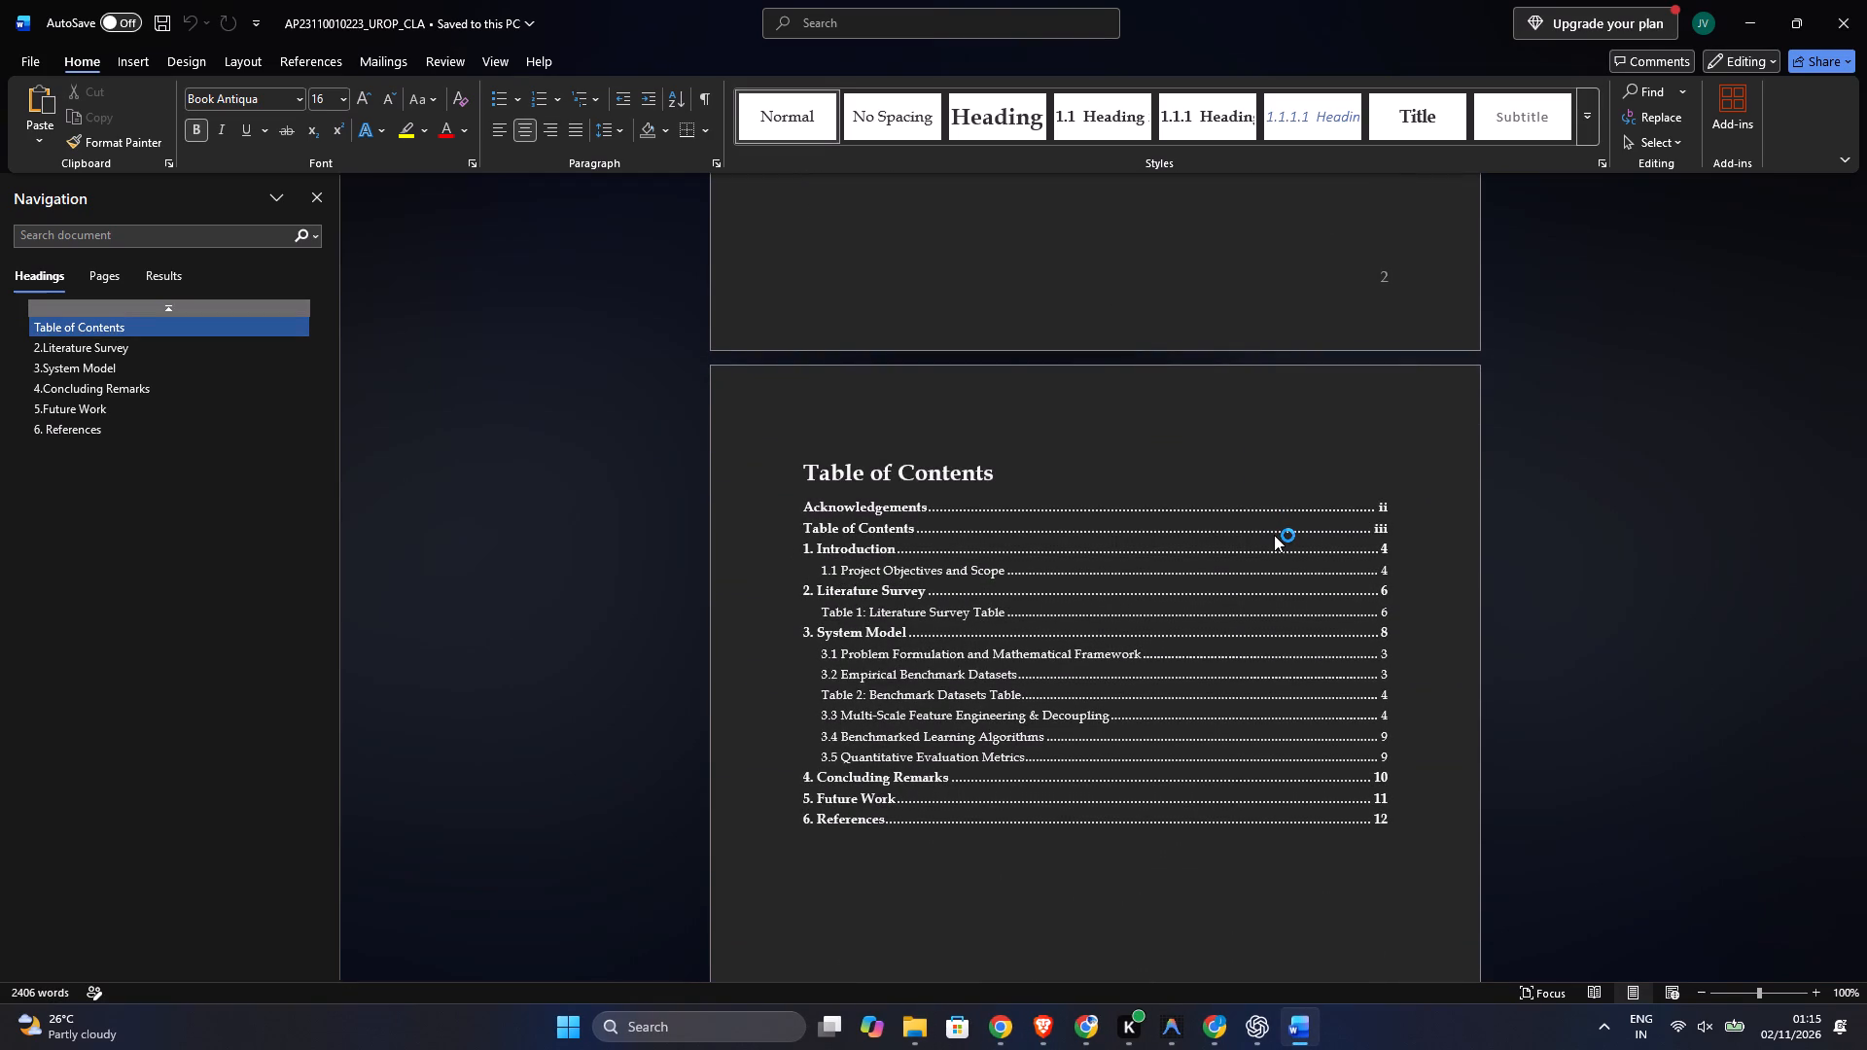
scroll(1274, 535, up, 2)
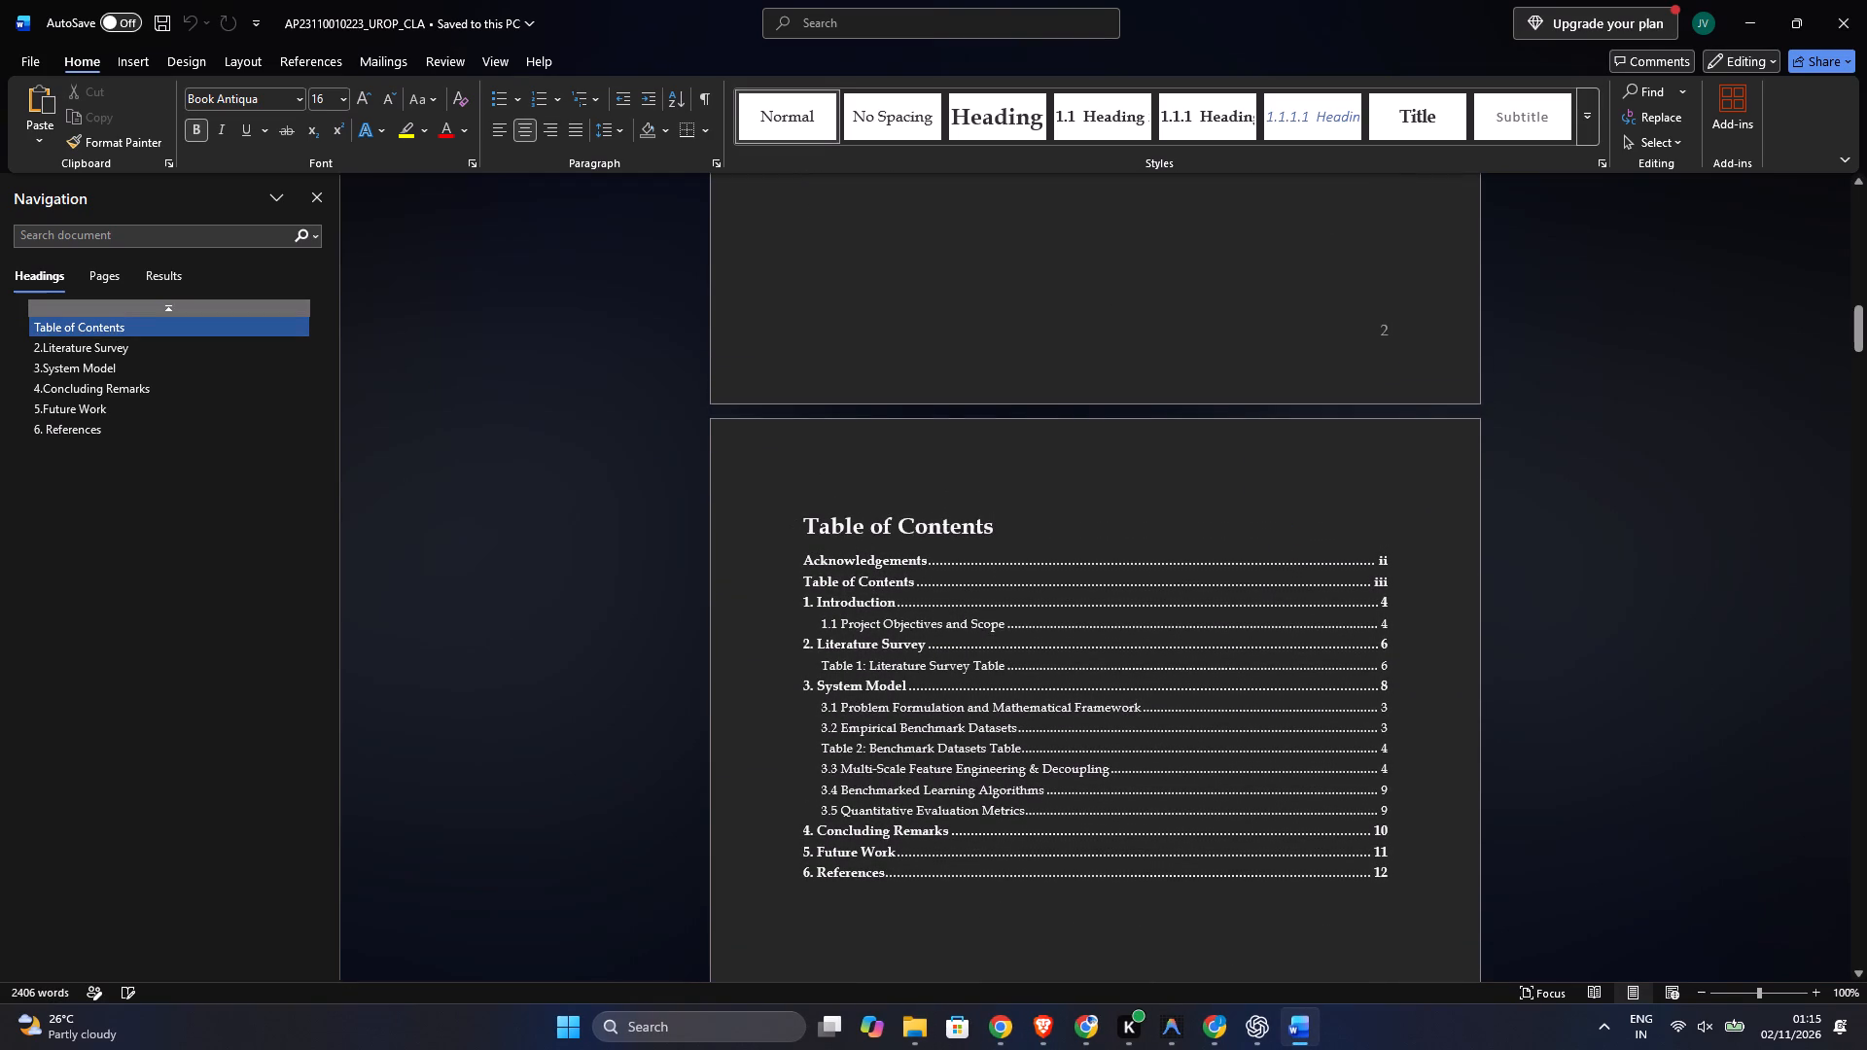
In the Table of Contents, change the page numbers to 2 for Acknowledgements and 3 for Table of Contents.
click(1404, 558)
scroll(1404, 558, down, 3)
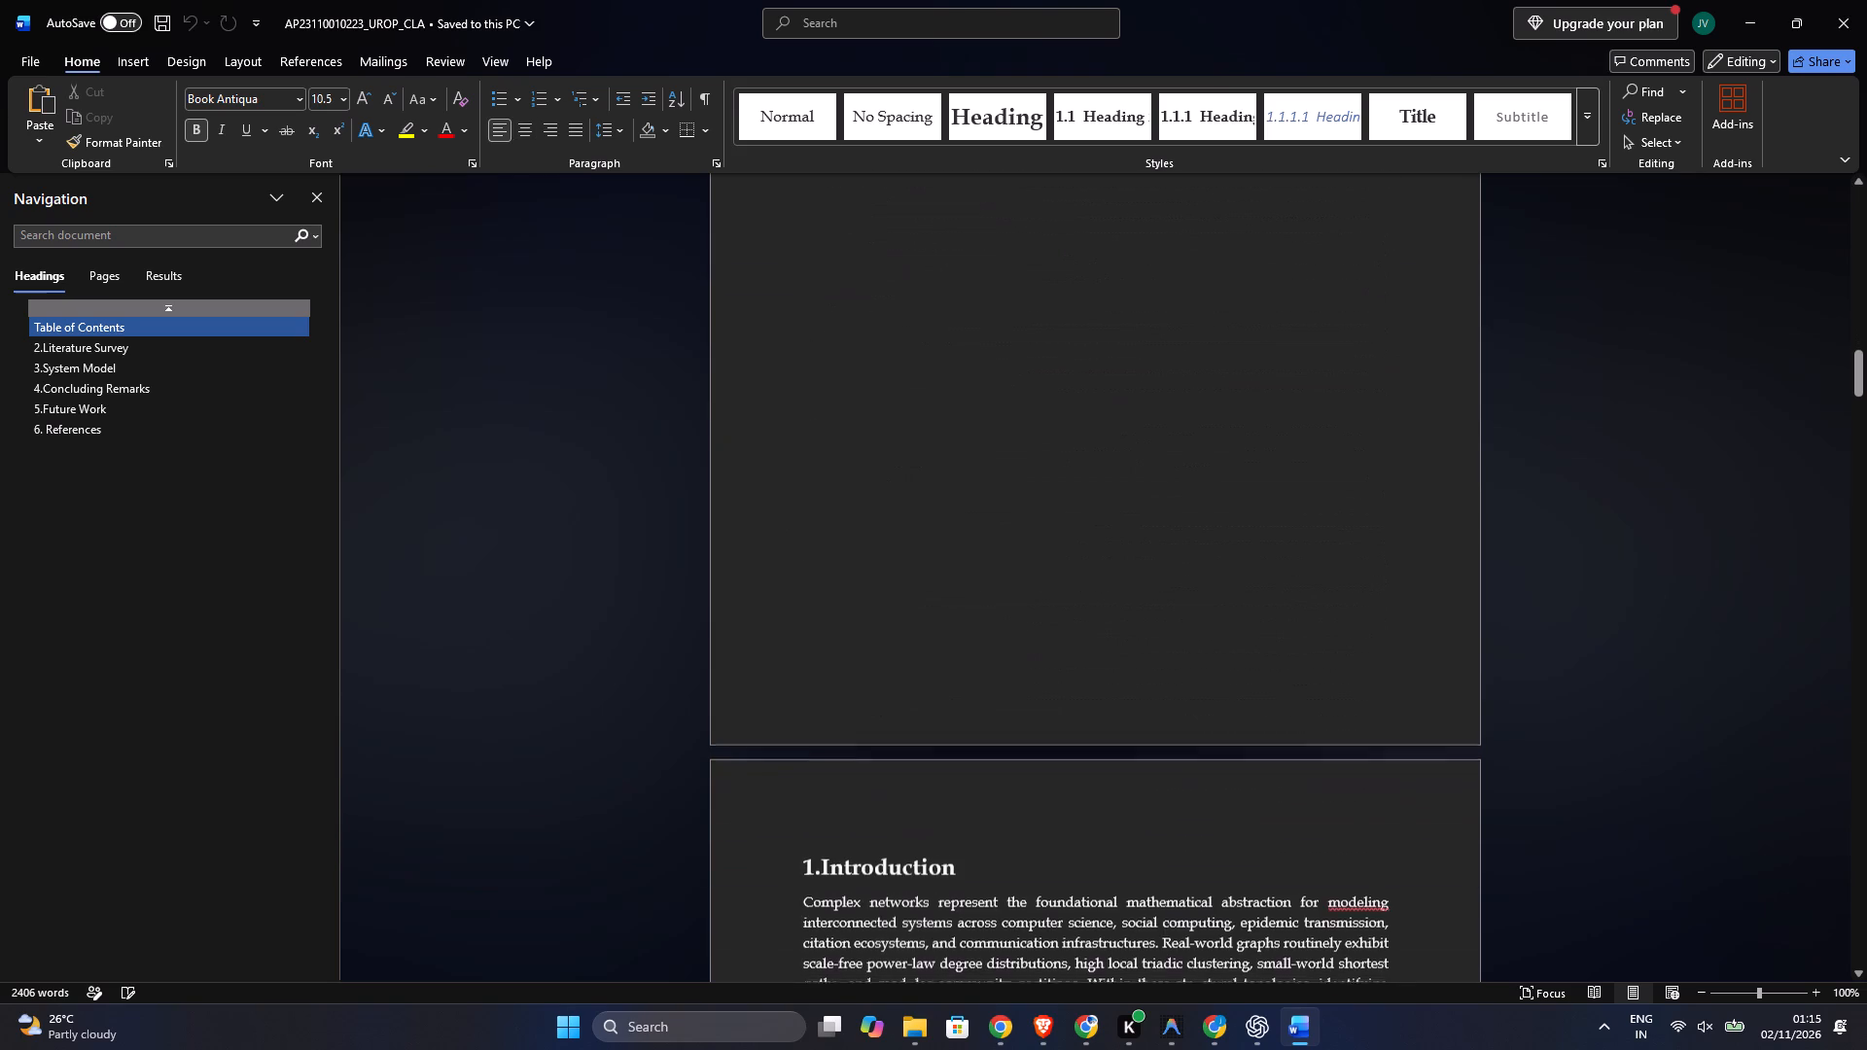
scroll(1404, 558, down, 6)
scroll(1404, 558, up, 1)
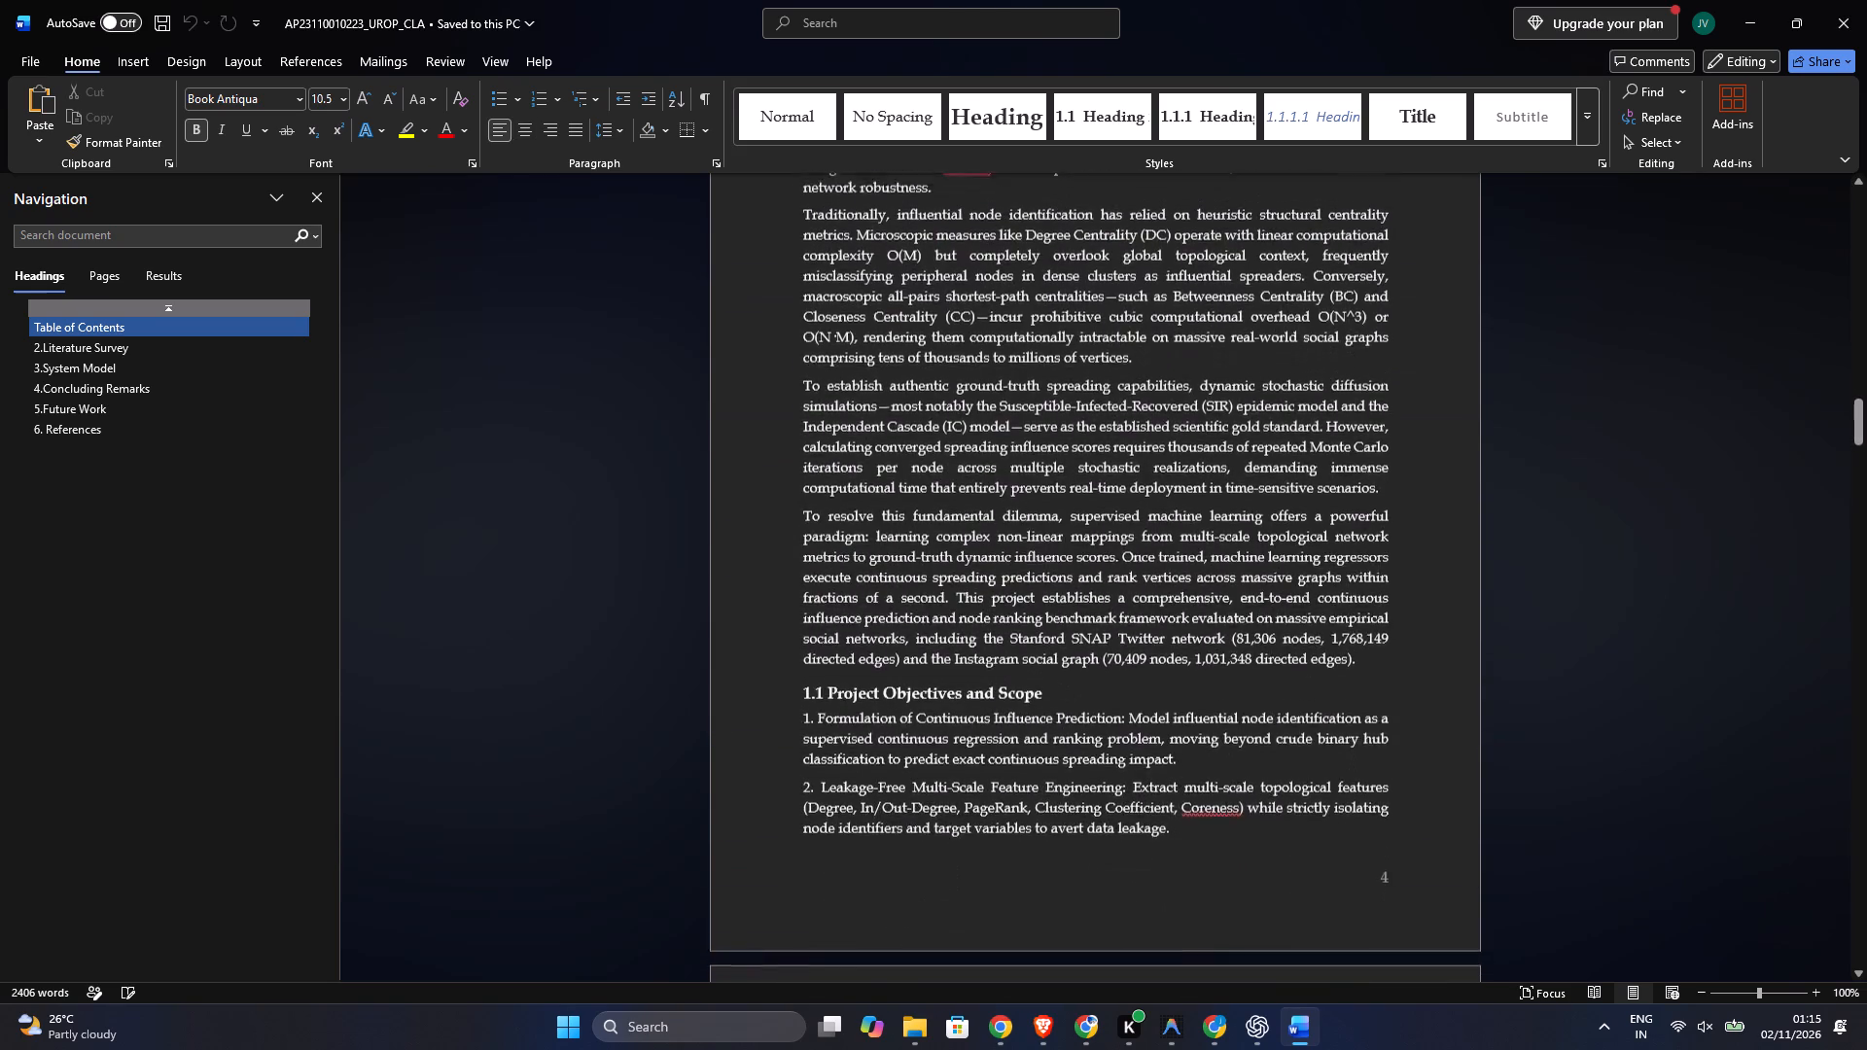
scroll(1404, 558, up, 2)
key(BackSpace)
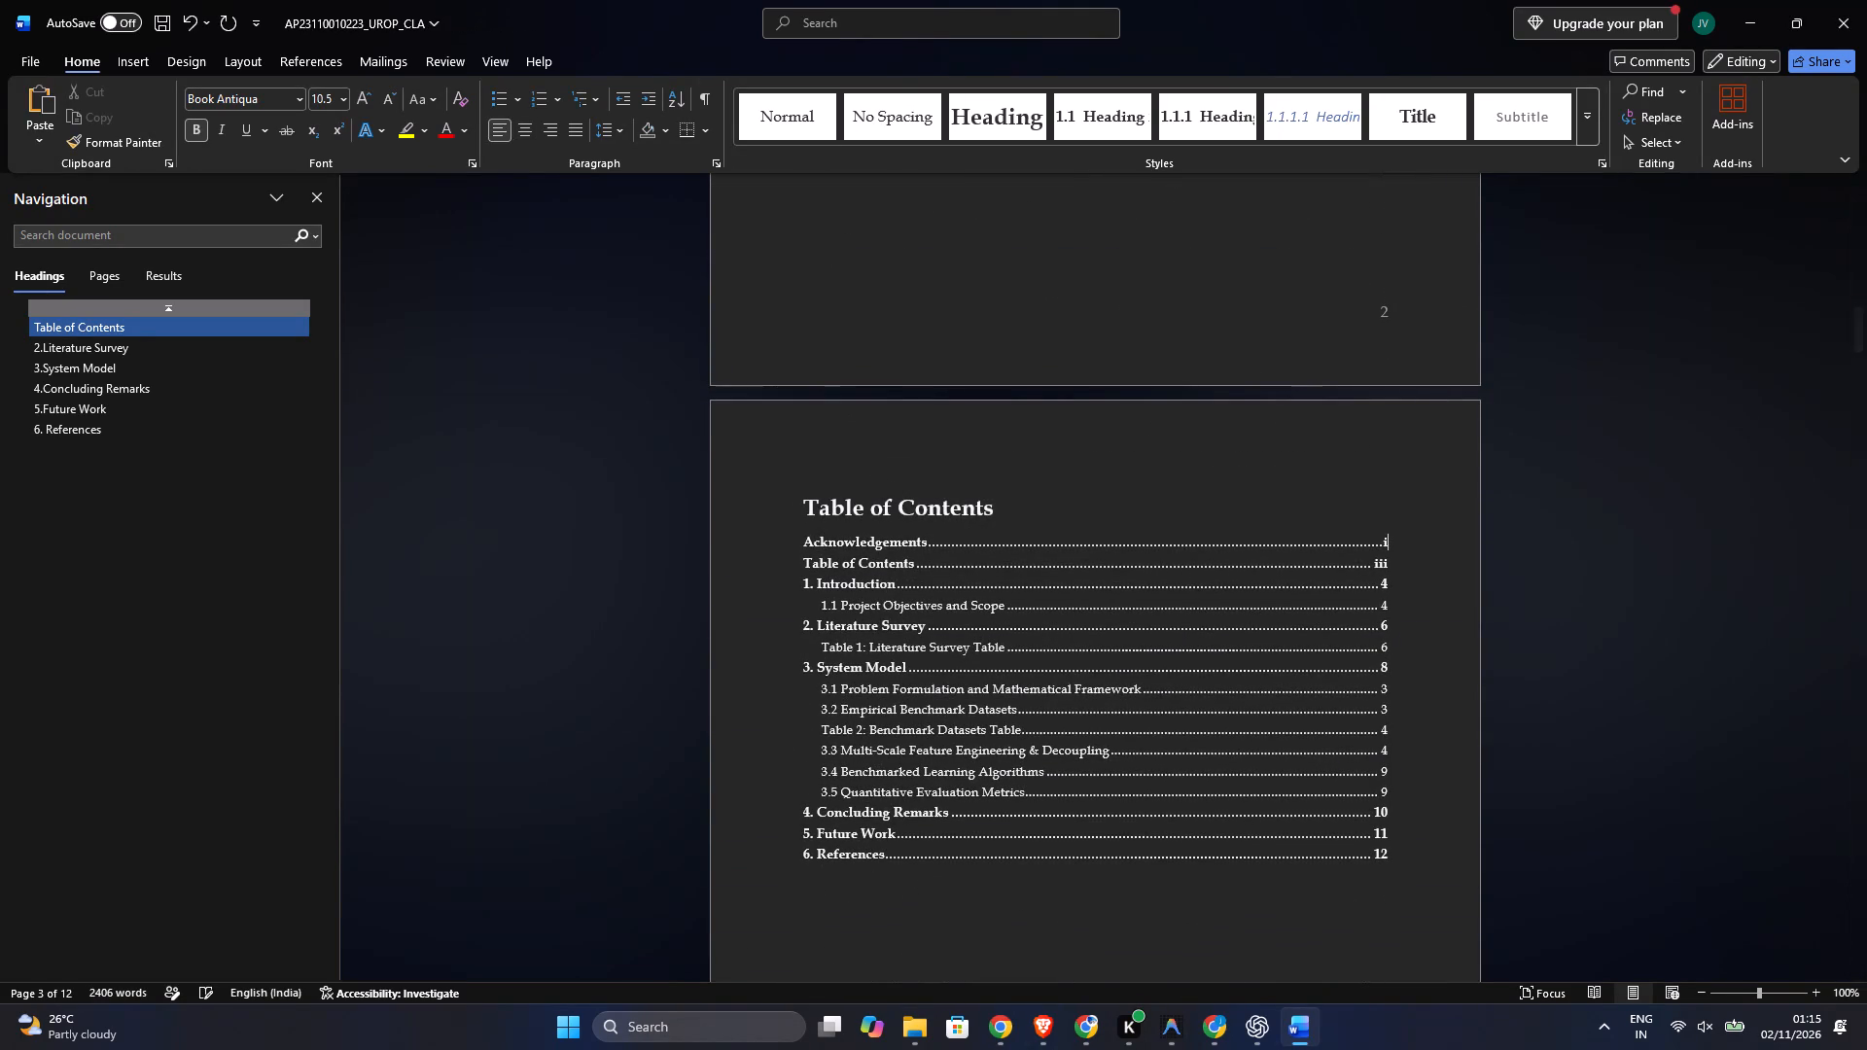
key(BackSpace)
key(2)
key(Down)
key(BackSpace)
key(BackSpace)
key(BackSpace)
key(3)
Return to the report's cover page and save the document with the updated contents page numbers.
scroll(1351, 631, up, 8)
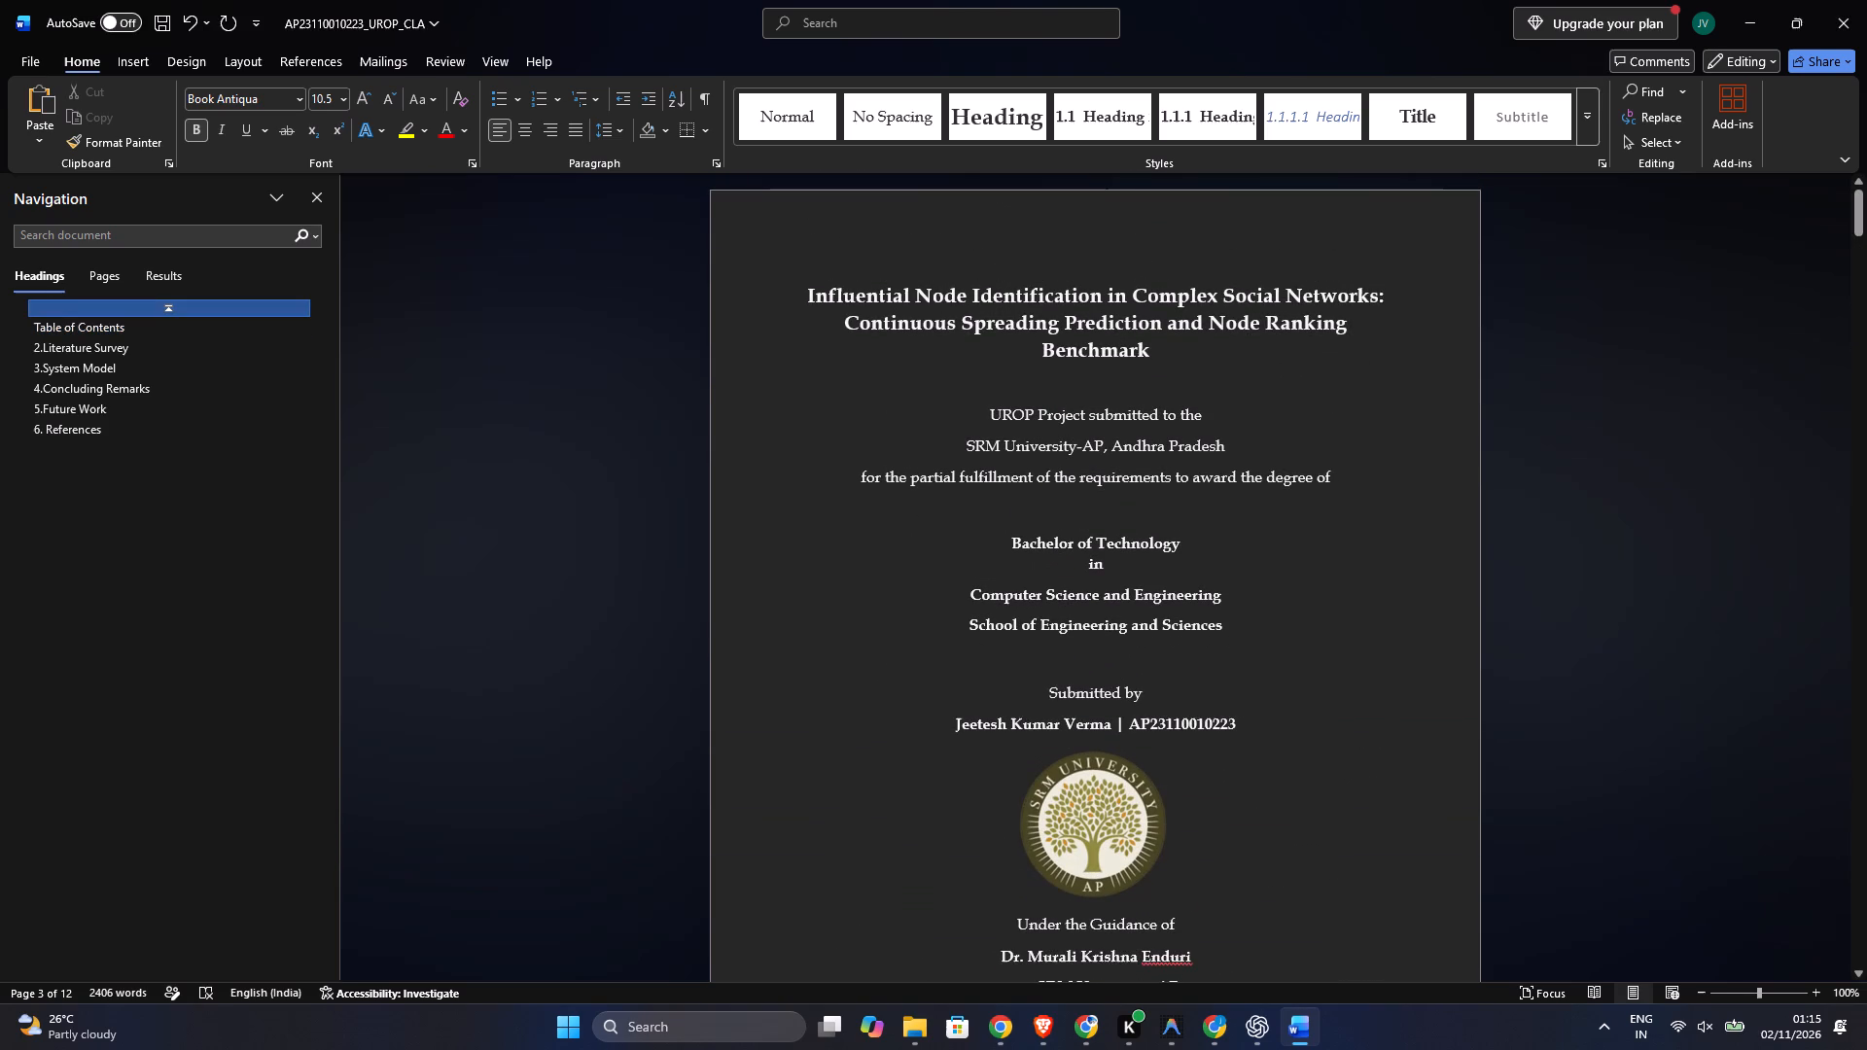
scroll(1351, 631, up, 1)
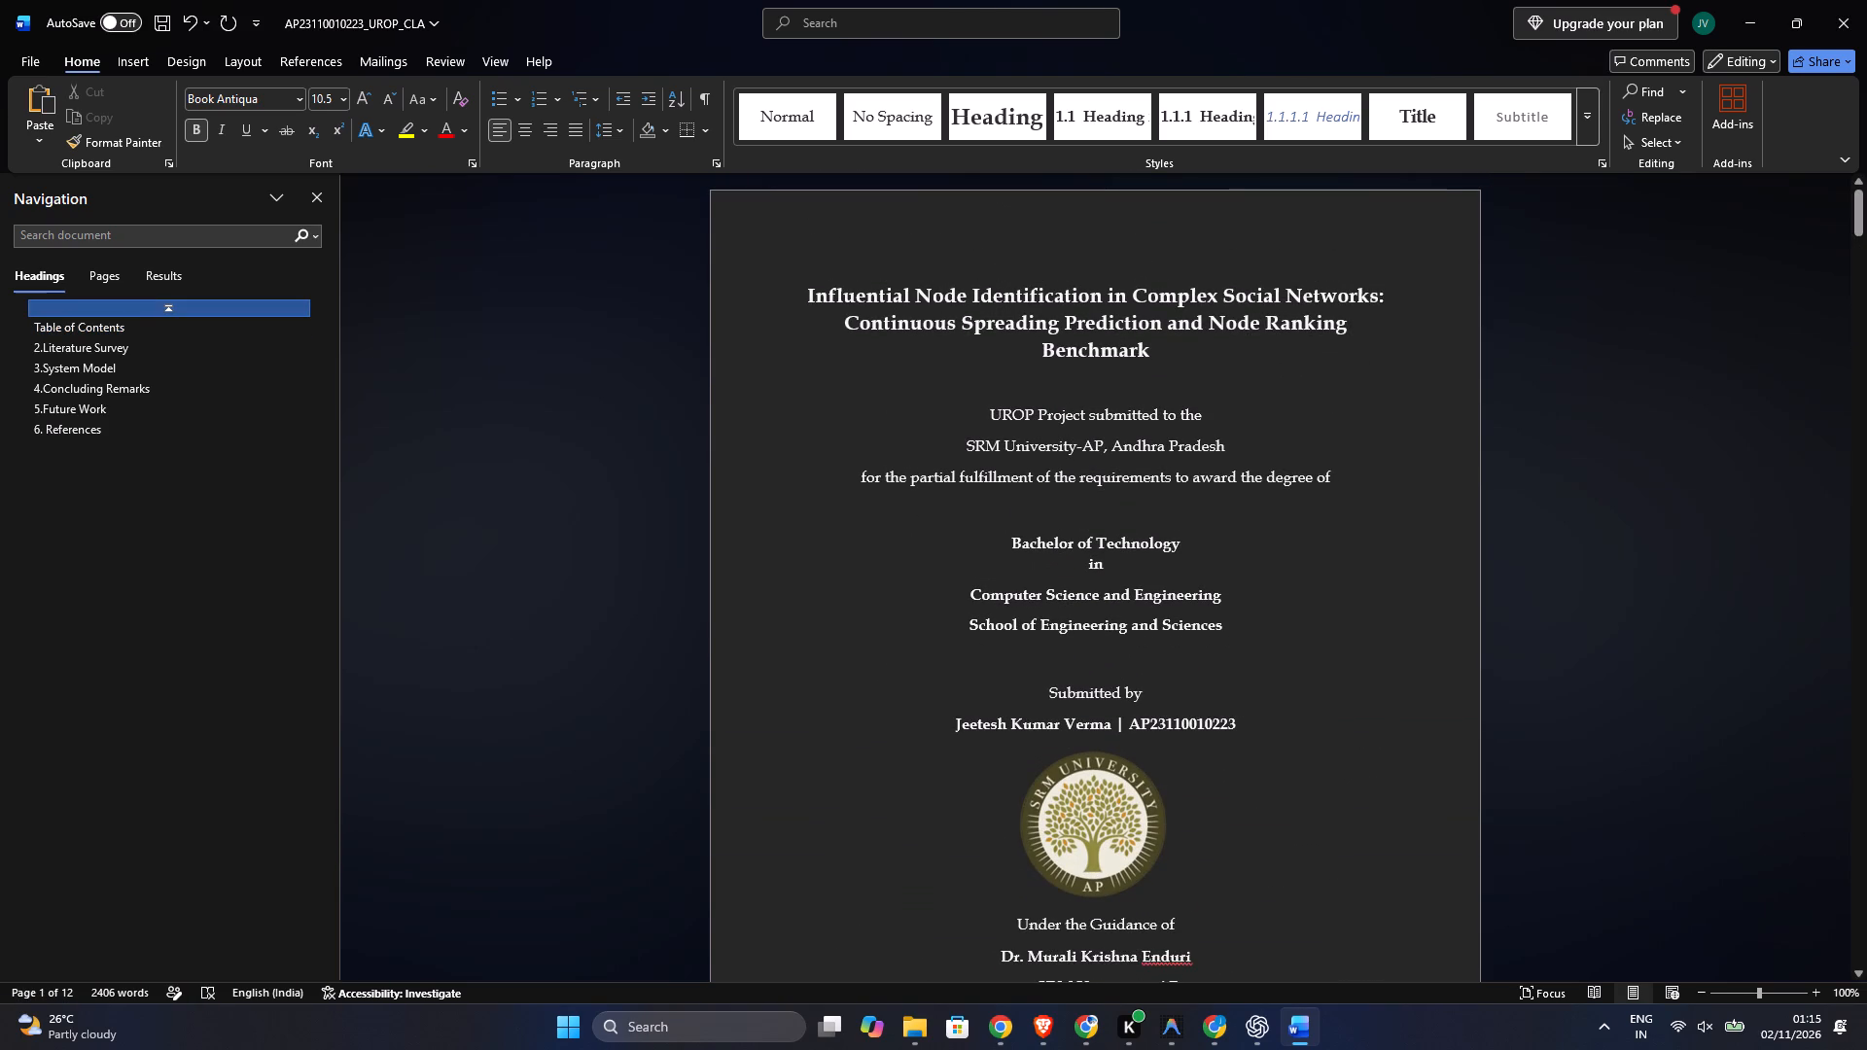
key(ctrl+s)
key(ctrl+s)
key(ctrl+s)
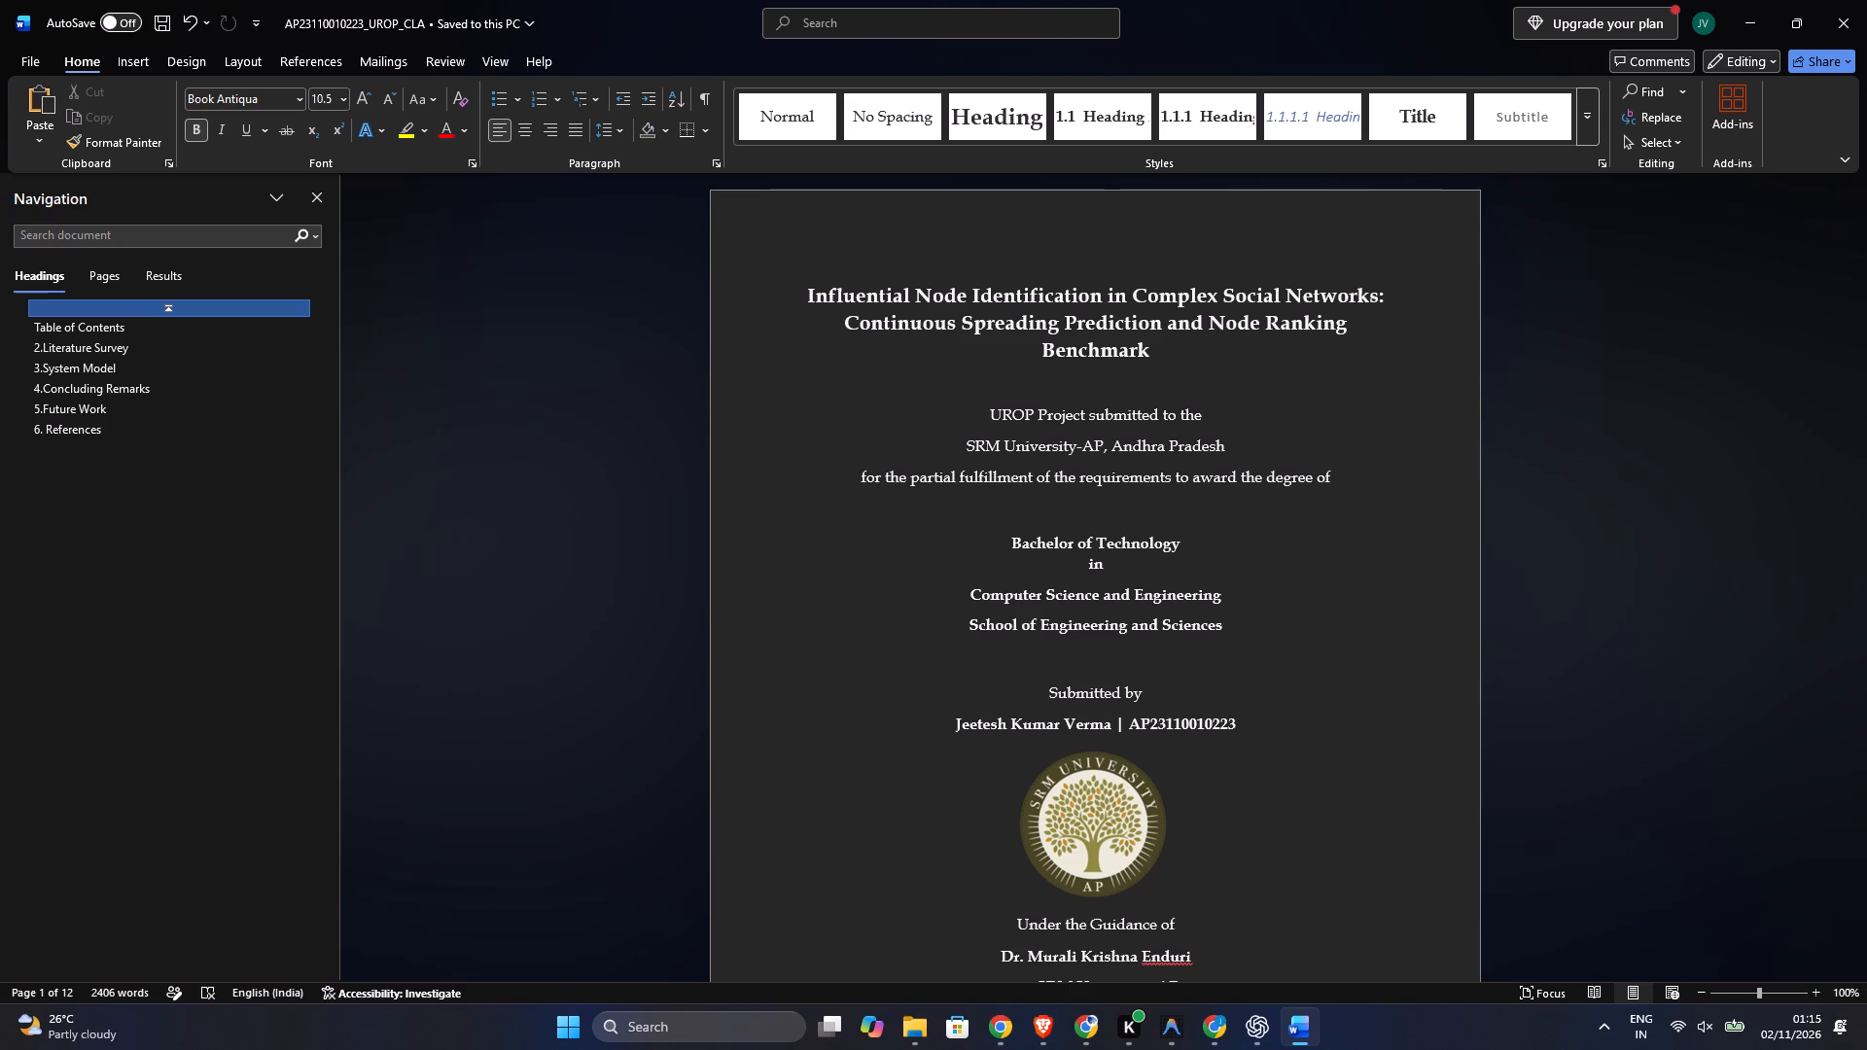
key(ctrl+s)
Look through the saved report from the cover page to the references, and close the document window.
scroll(1351, 631, down, 1)
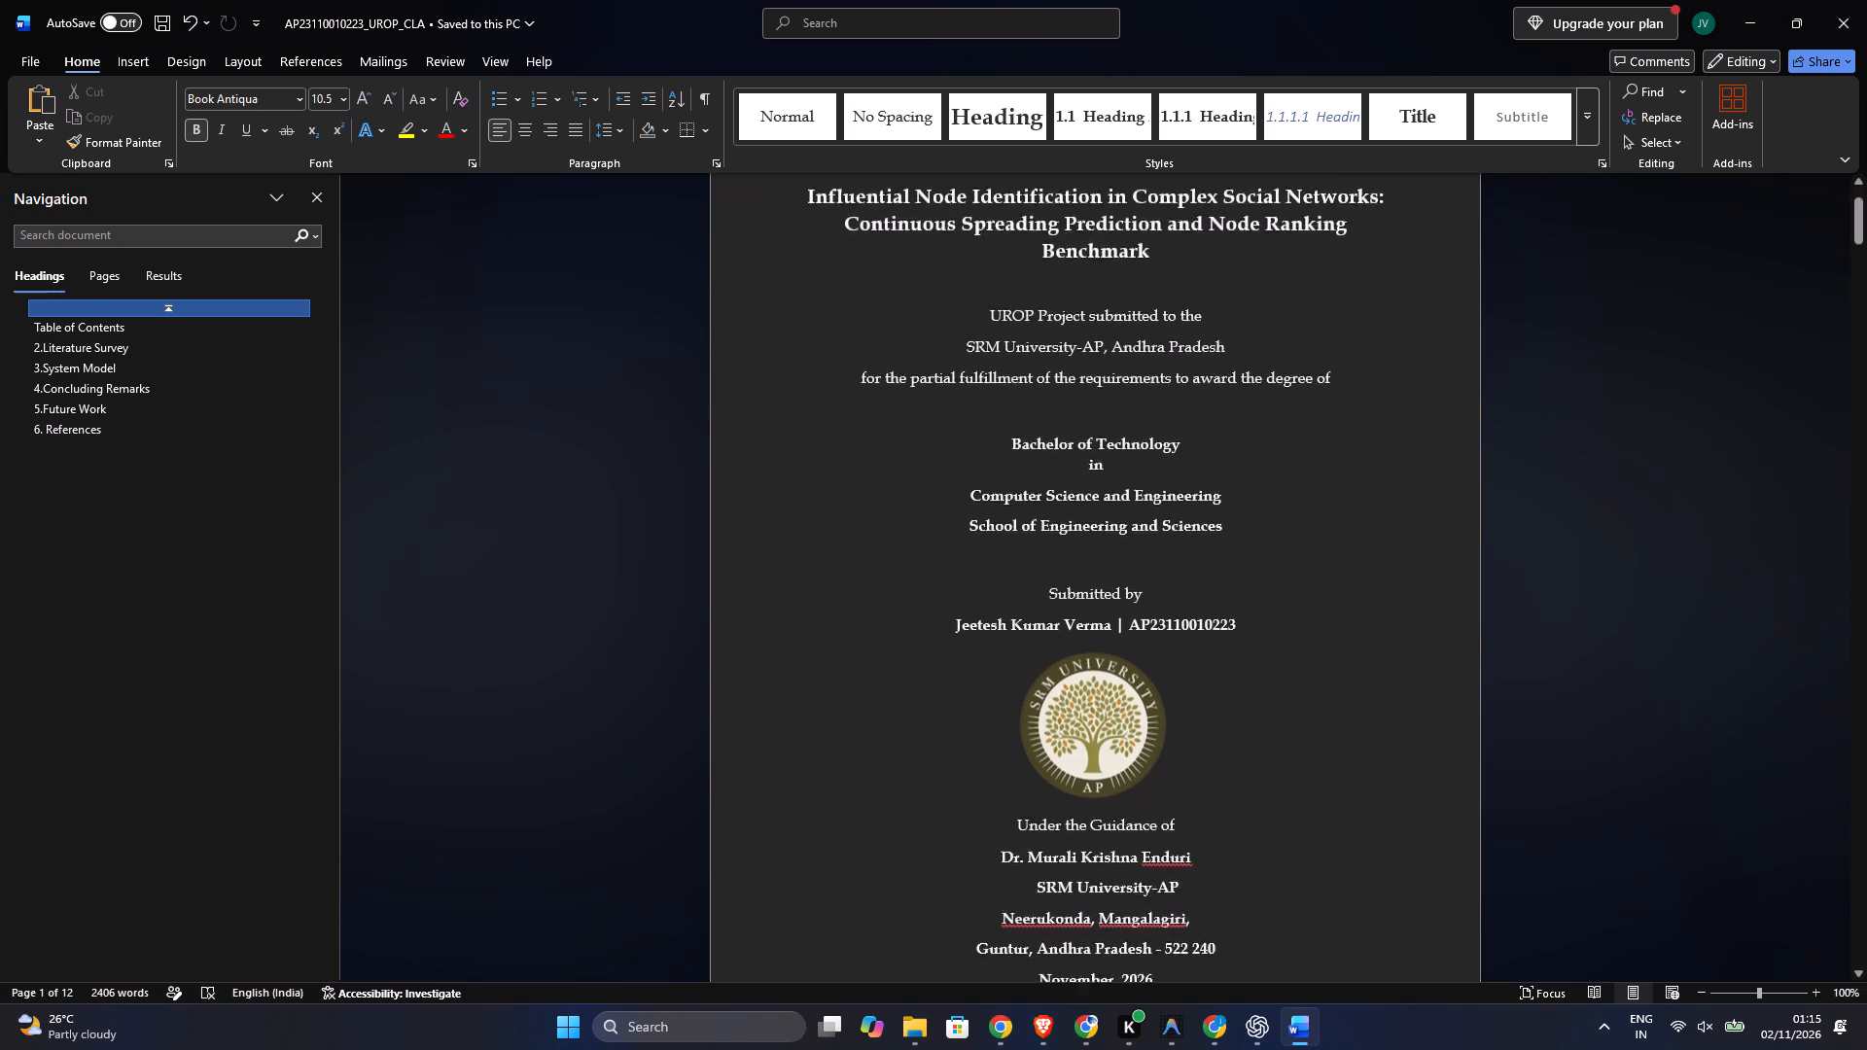
scroll(1351, 631, down, 2)
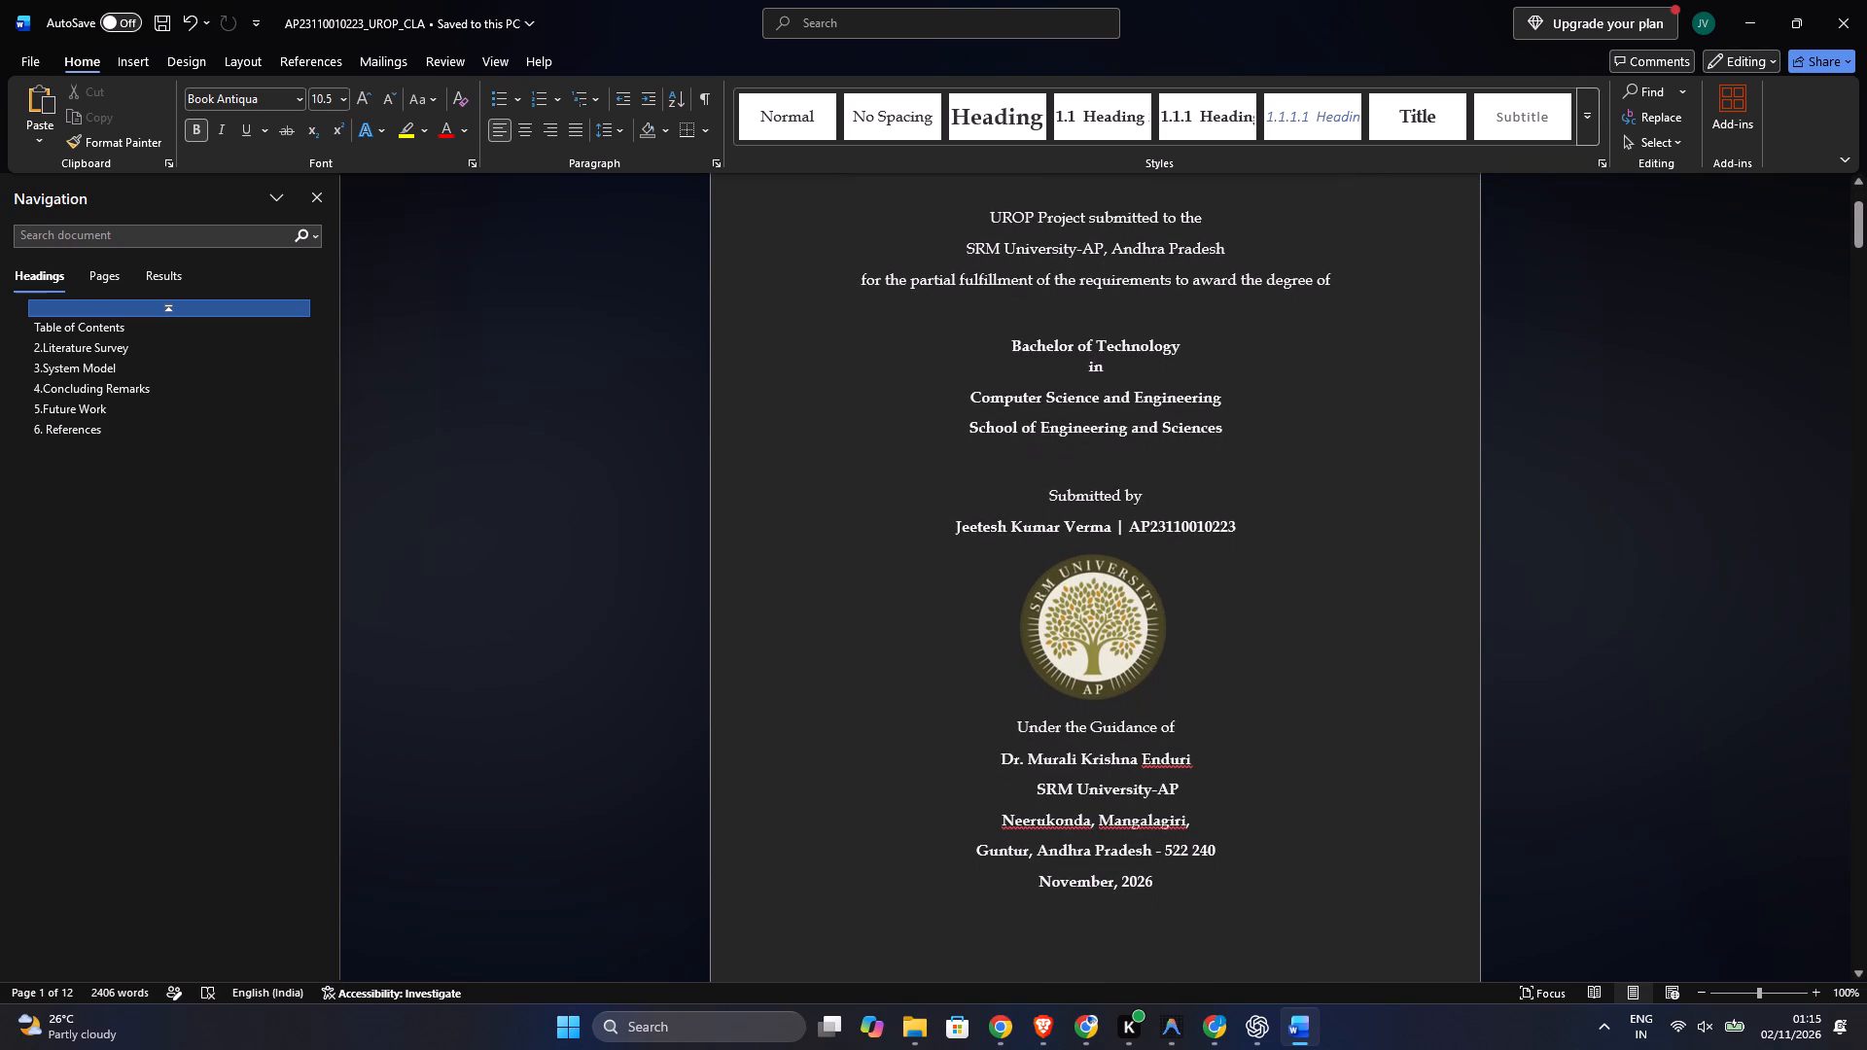
scroll(1351, 631, down, 2)
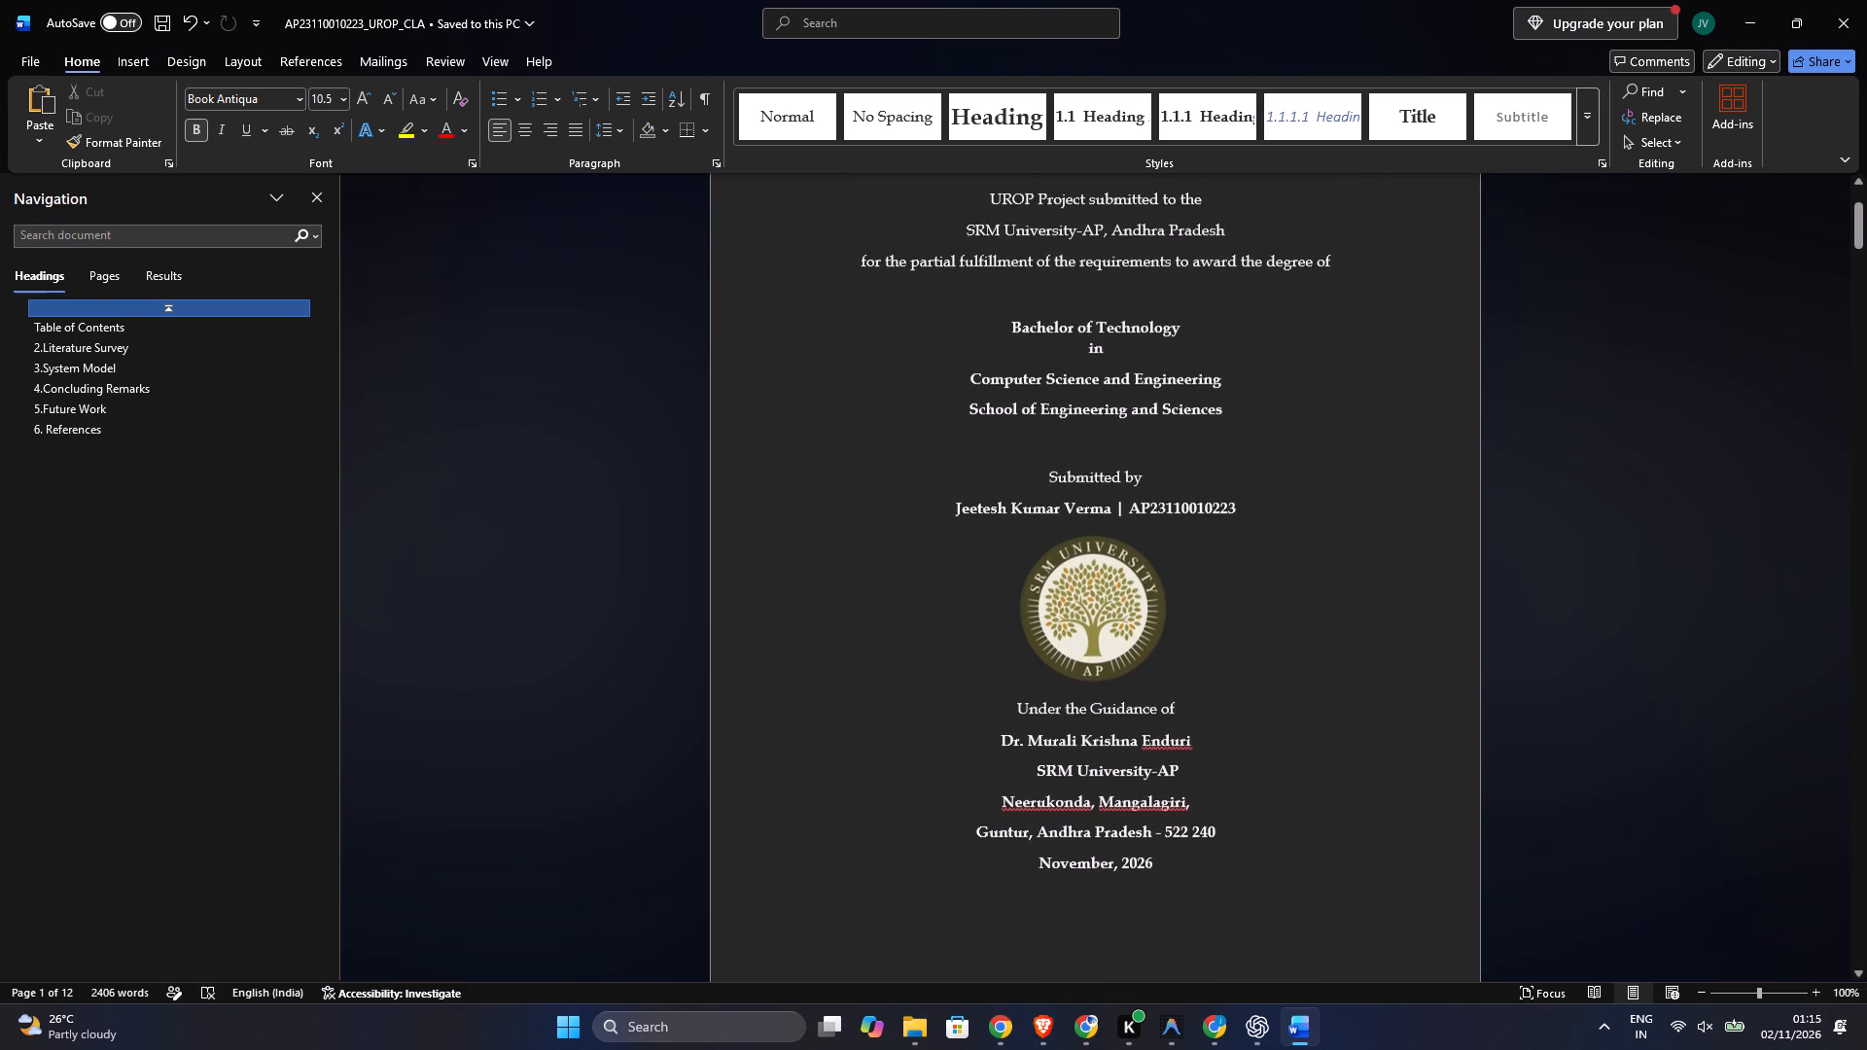
scroll(1351, 631, down, 2)
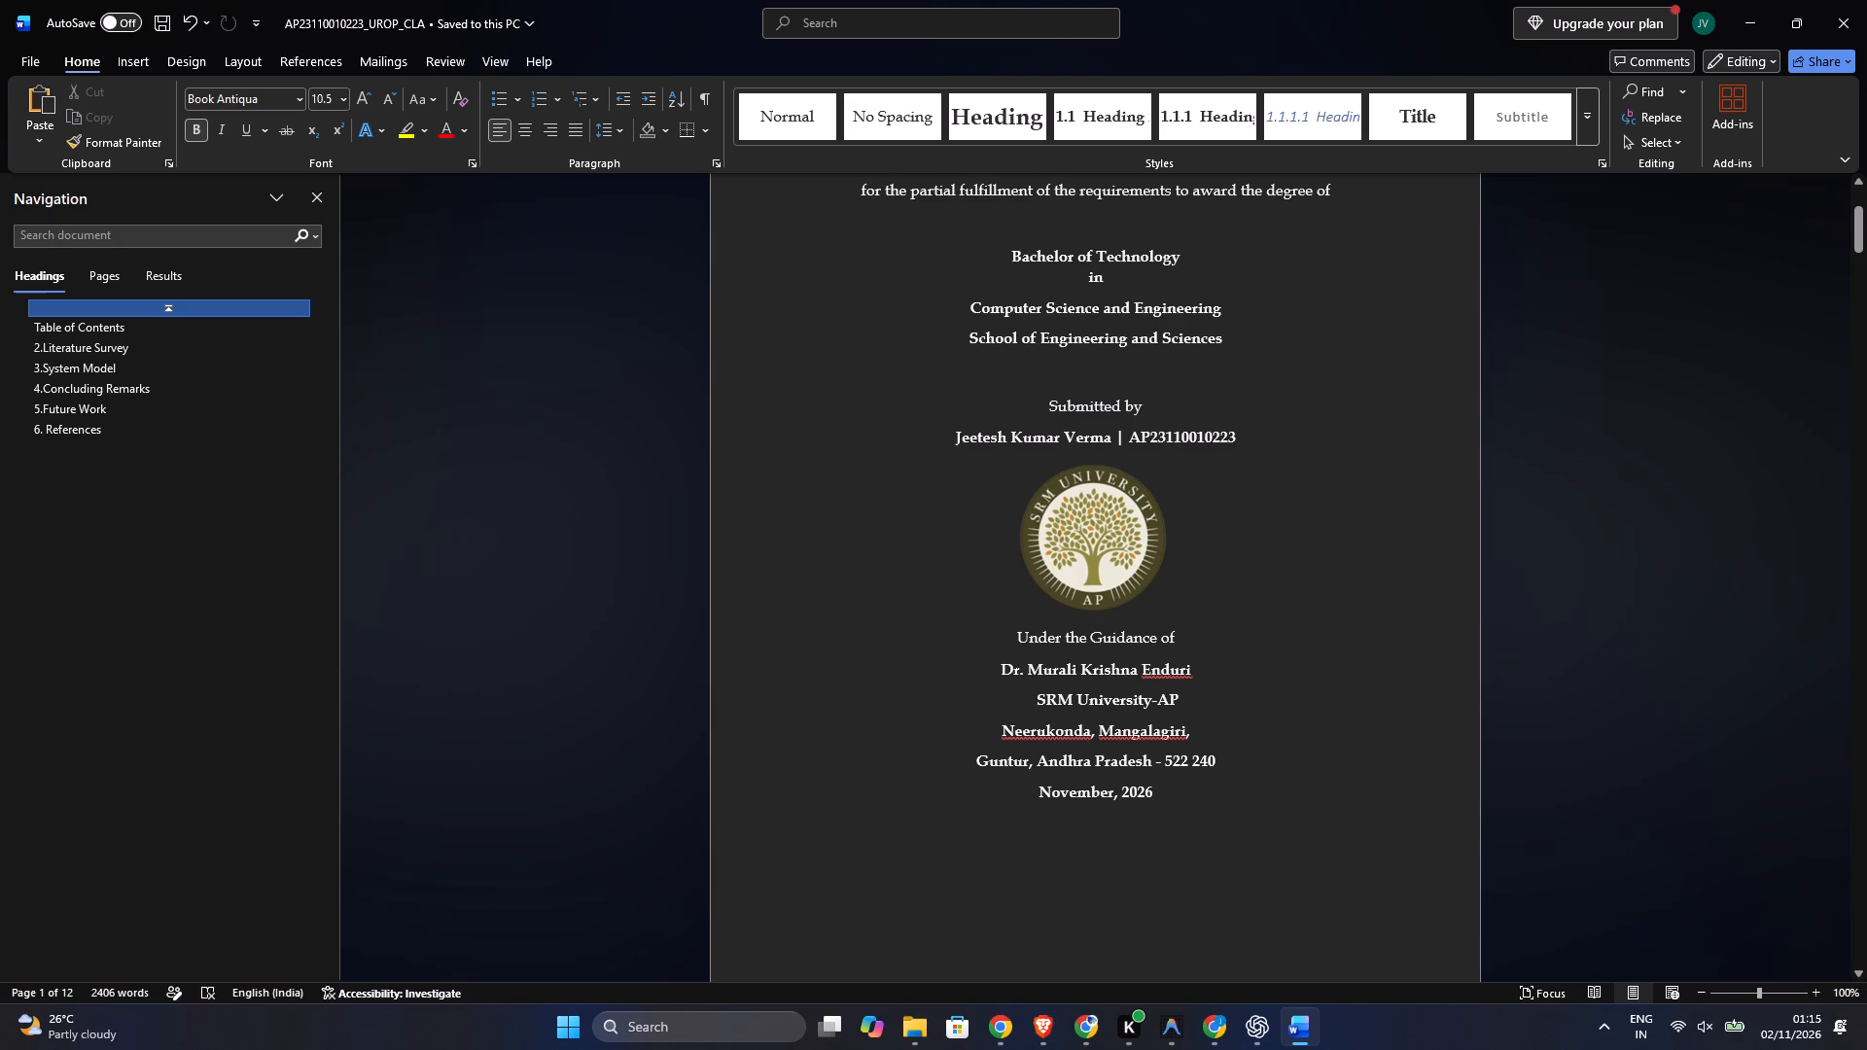
scroll(1351, 631, down, 6)
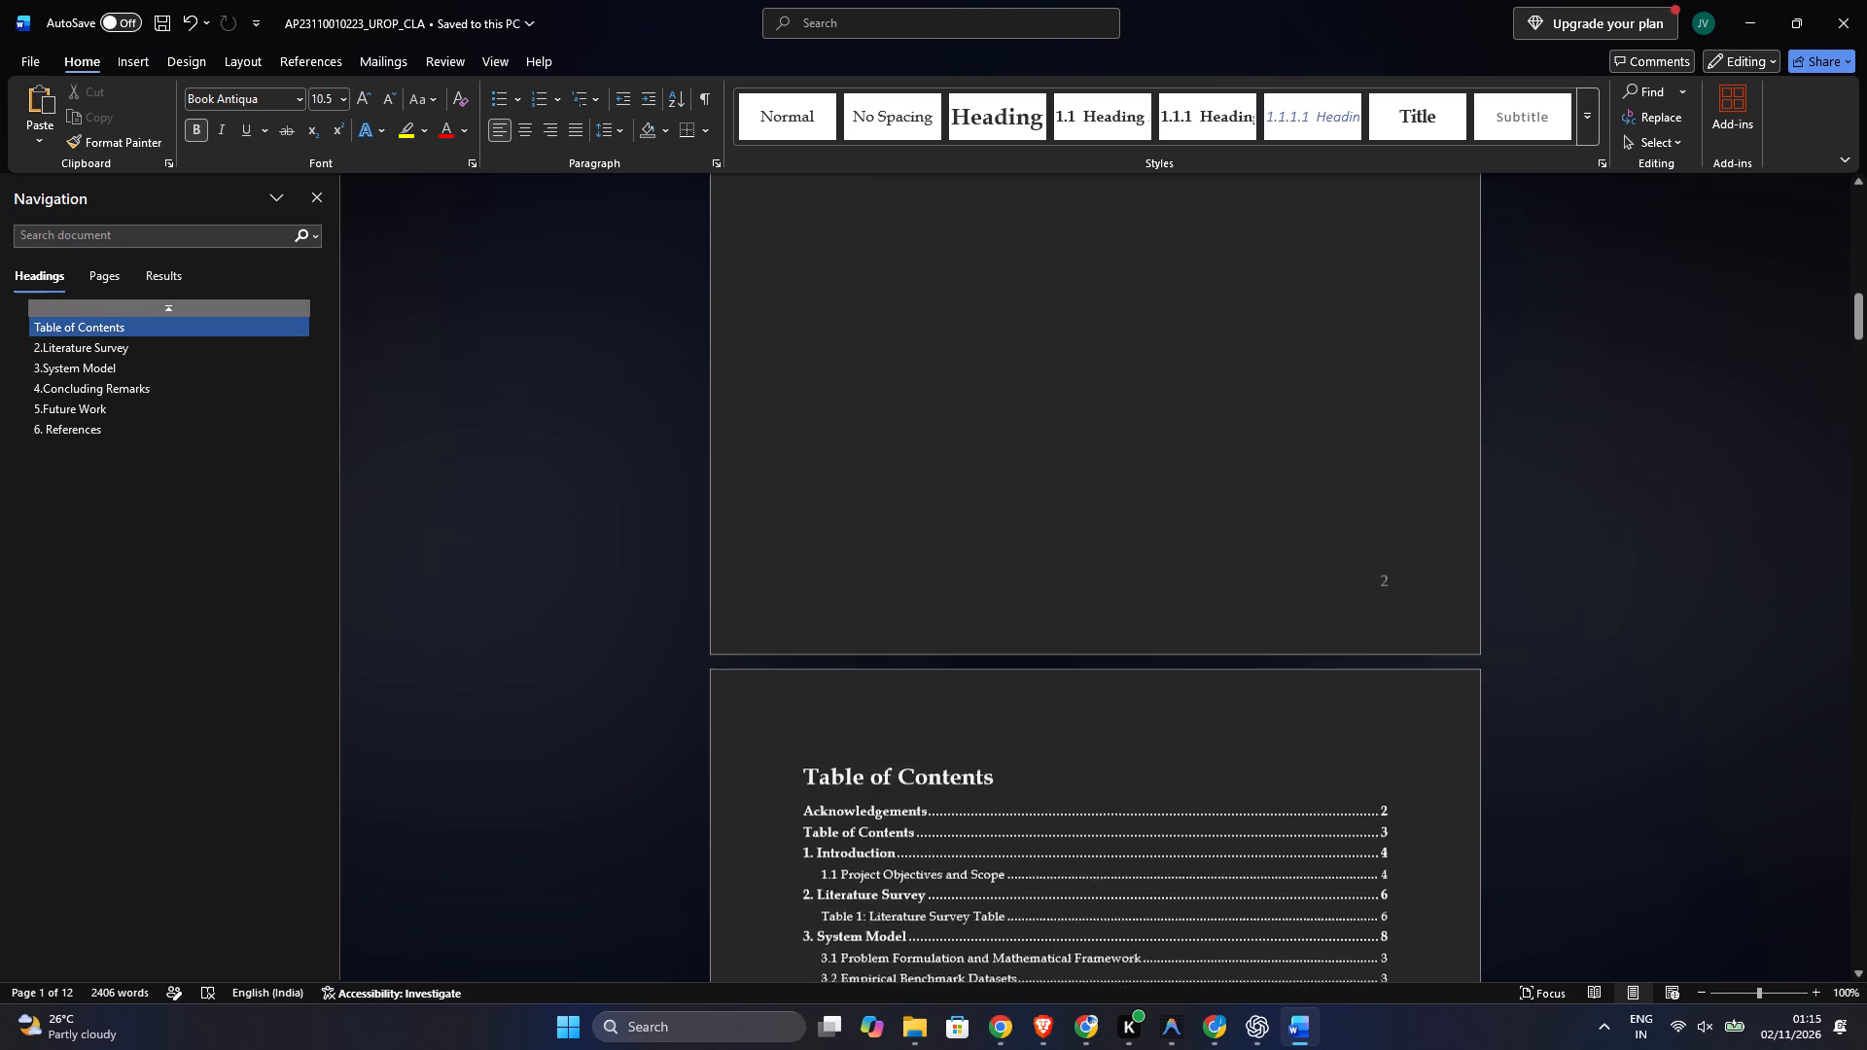
scroll(1351, 631, down, 8)
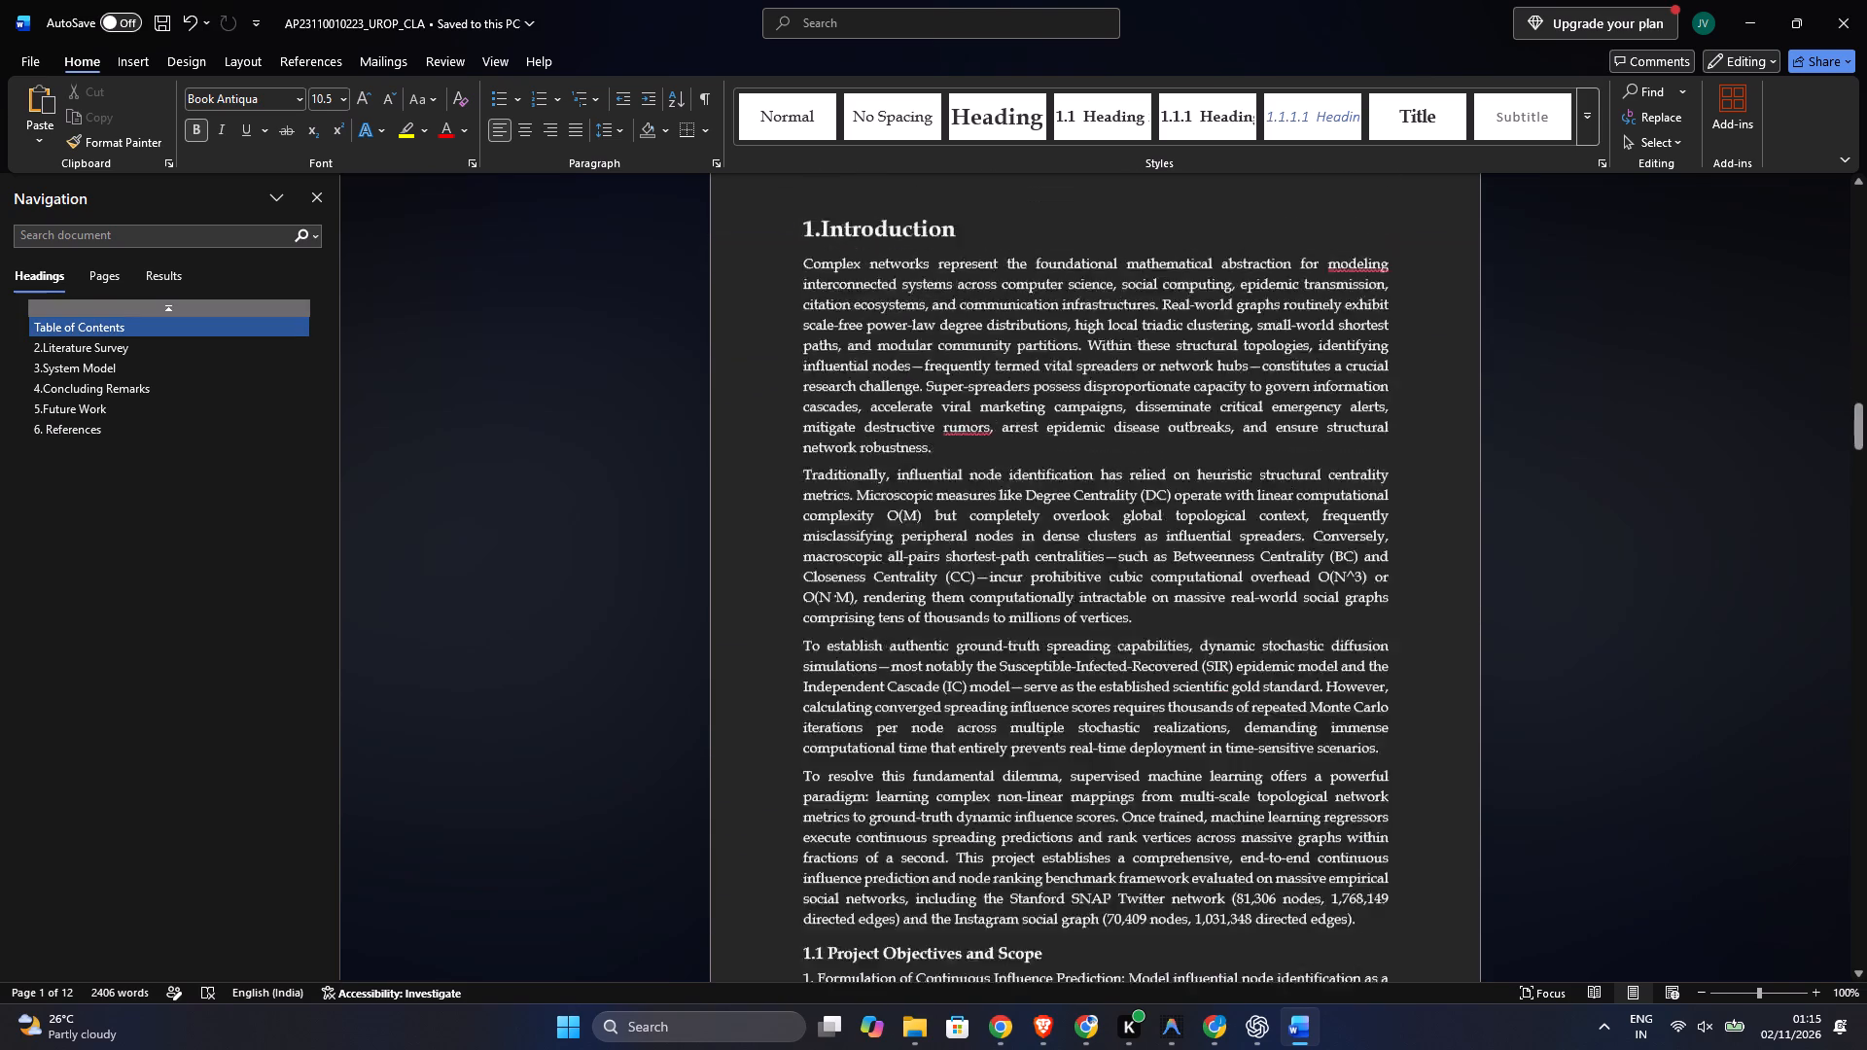
scroll(1351, 631, down, 9)
scroll(1351, 631, right, 3)
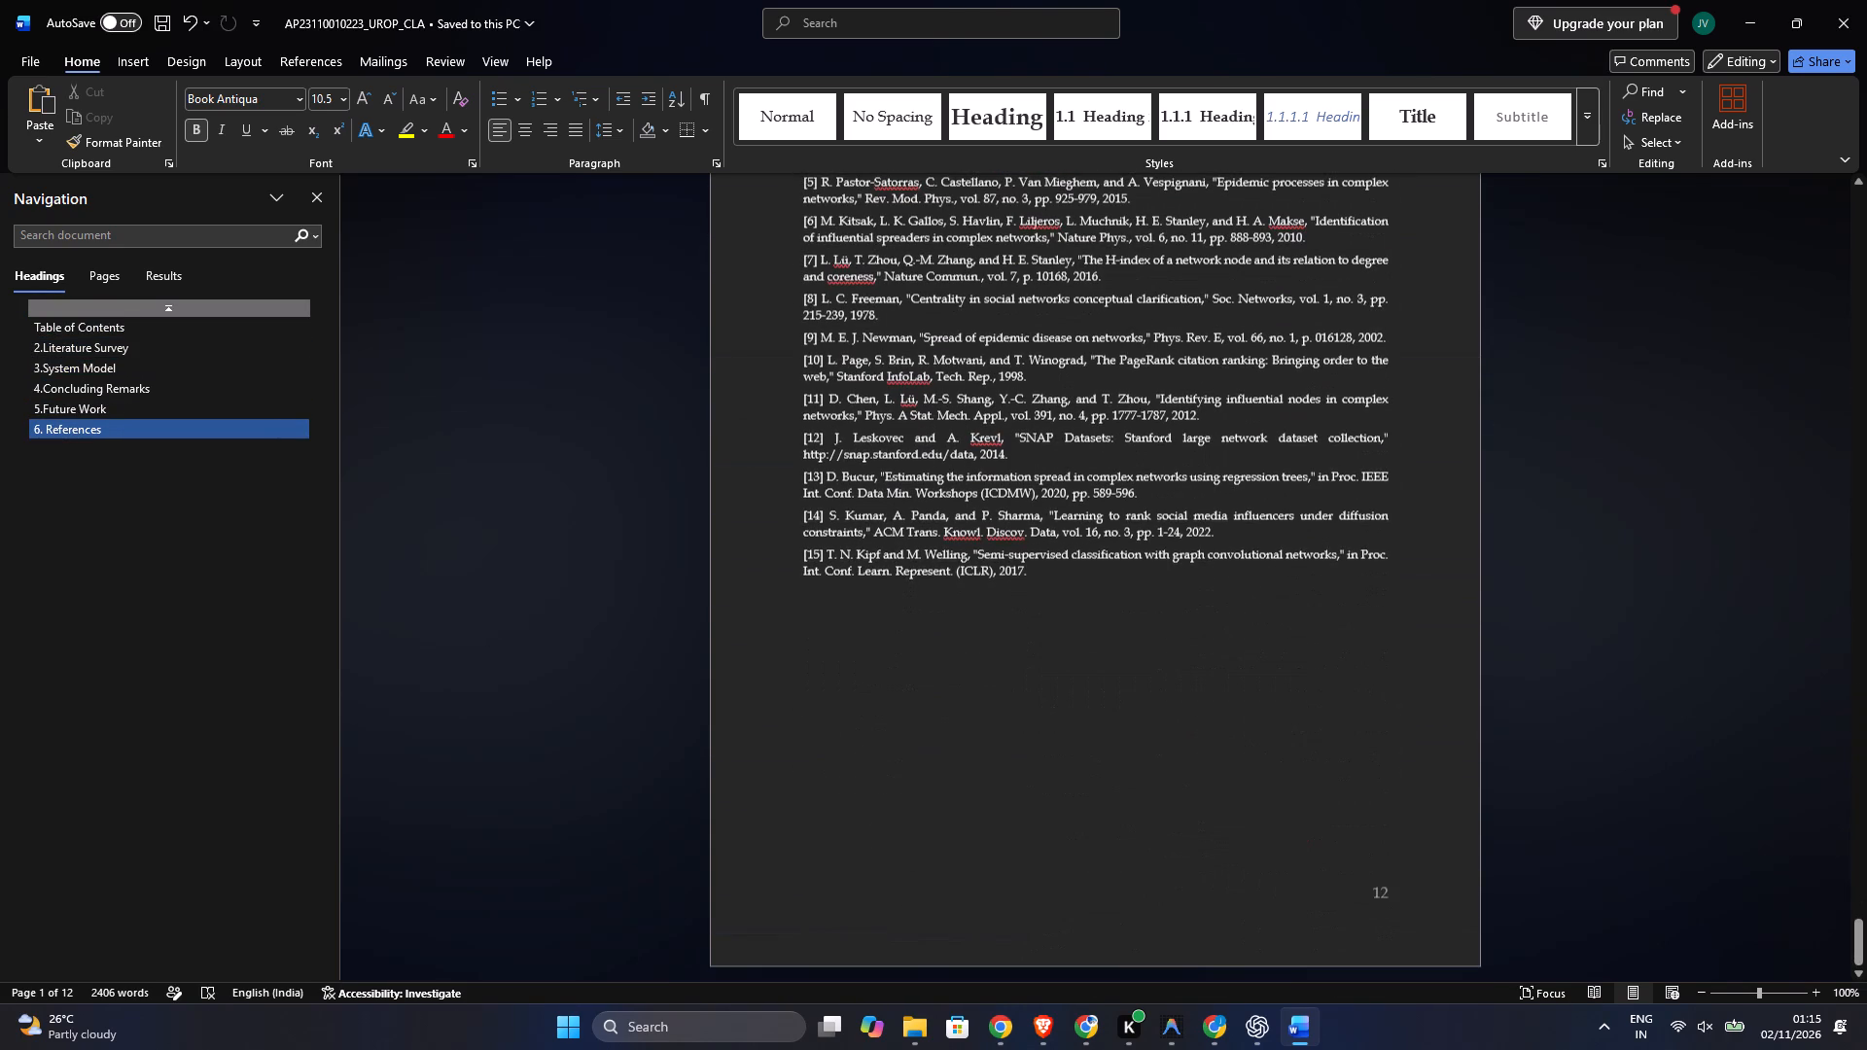
click(1866, 0)
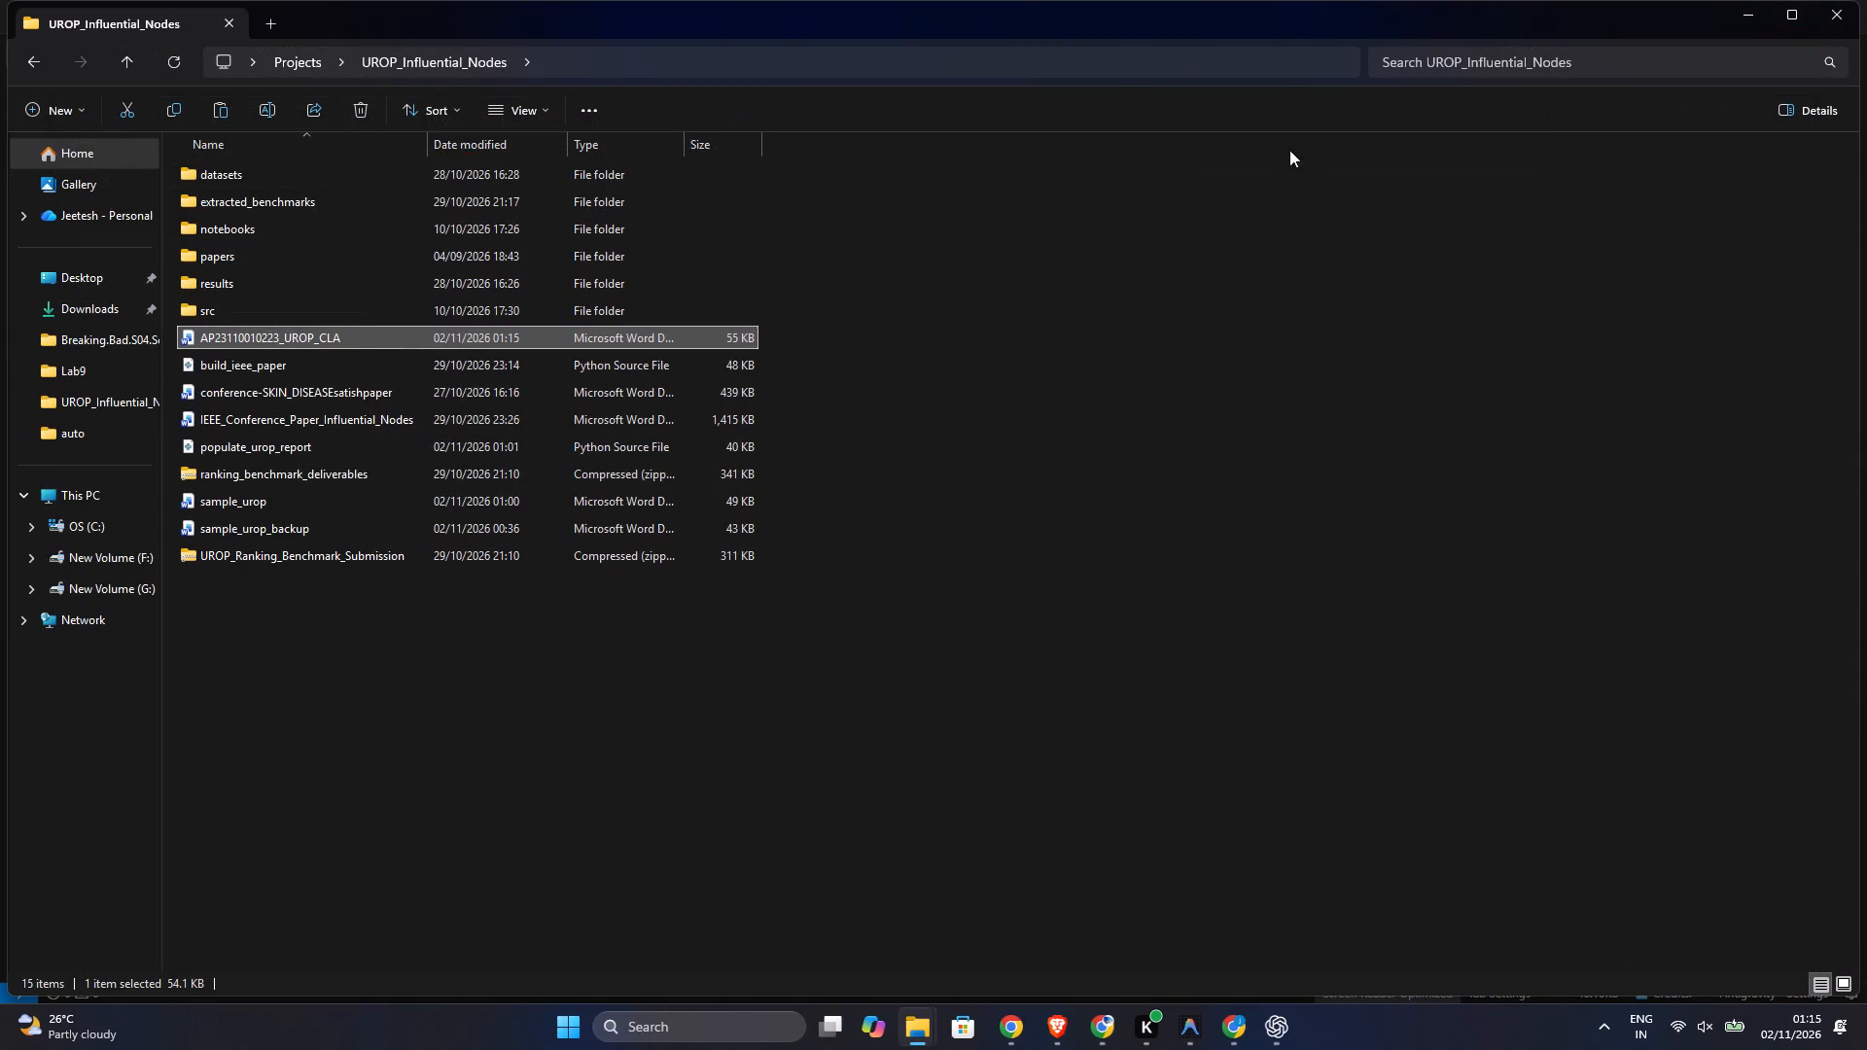
Reopen the UROP_CLA report and replace the student's name under "Submitted by" on the cover page with the other student's name.
double_click(568, 333)
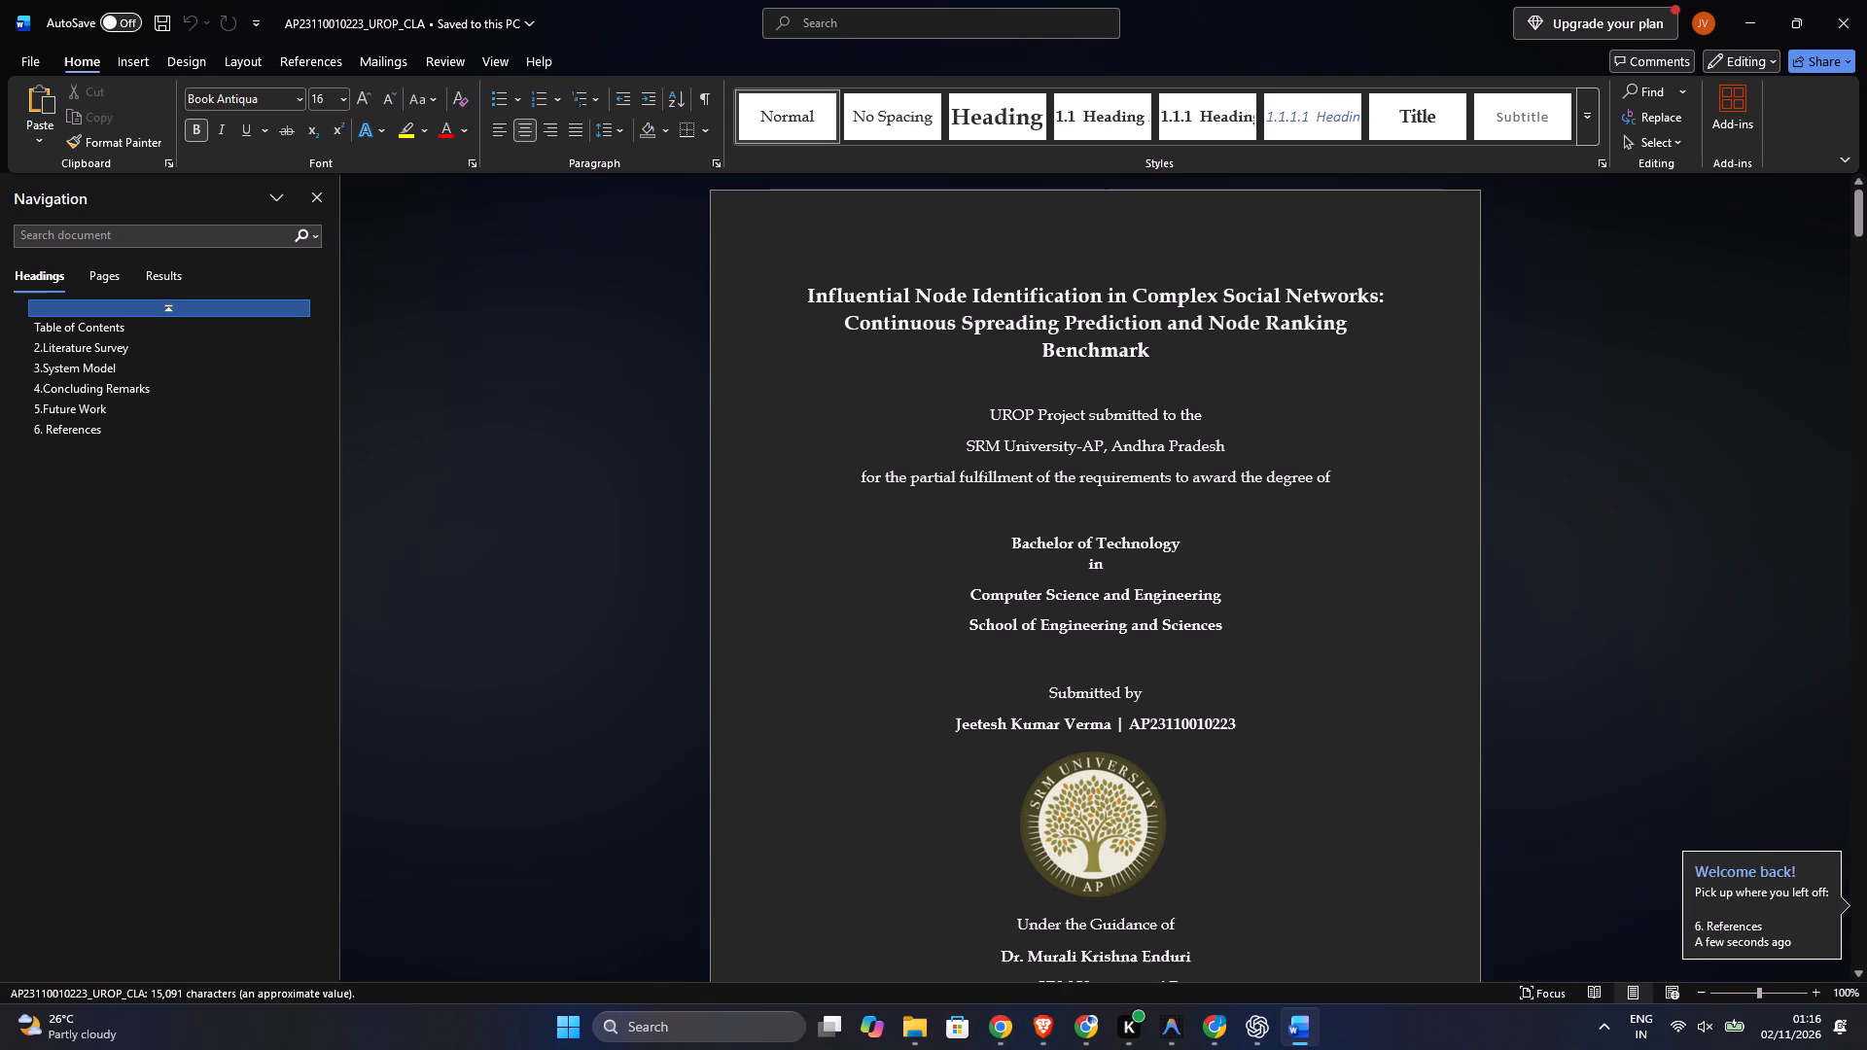
click(1112, 728)
key(BackSpace)
key(BackSpace)
key(BackSpace)
key(BackSpace)
key(BackSpace)
key(BackSpace)
key(BackSpace)
key(BackSpace)
key(BackSpace)
key(BackSpace)
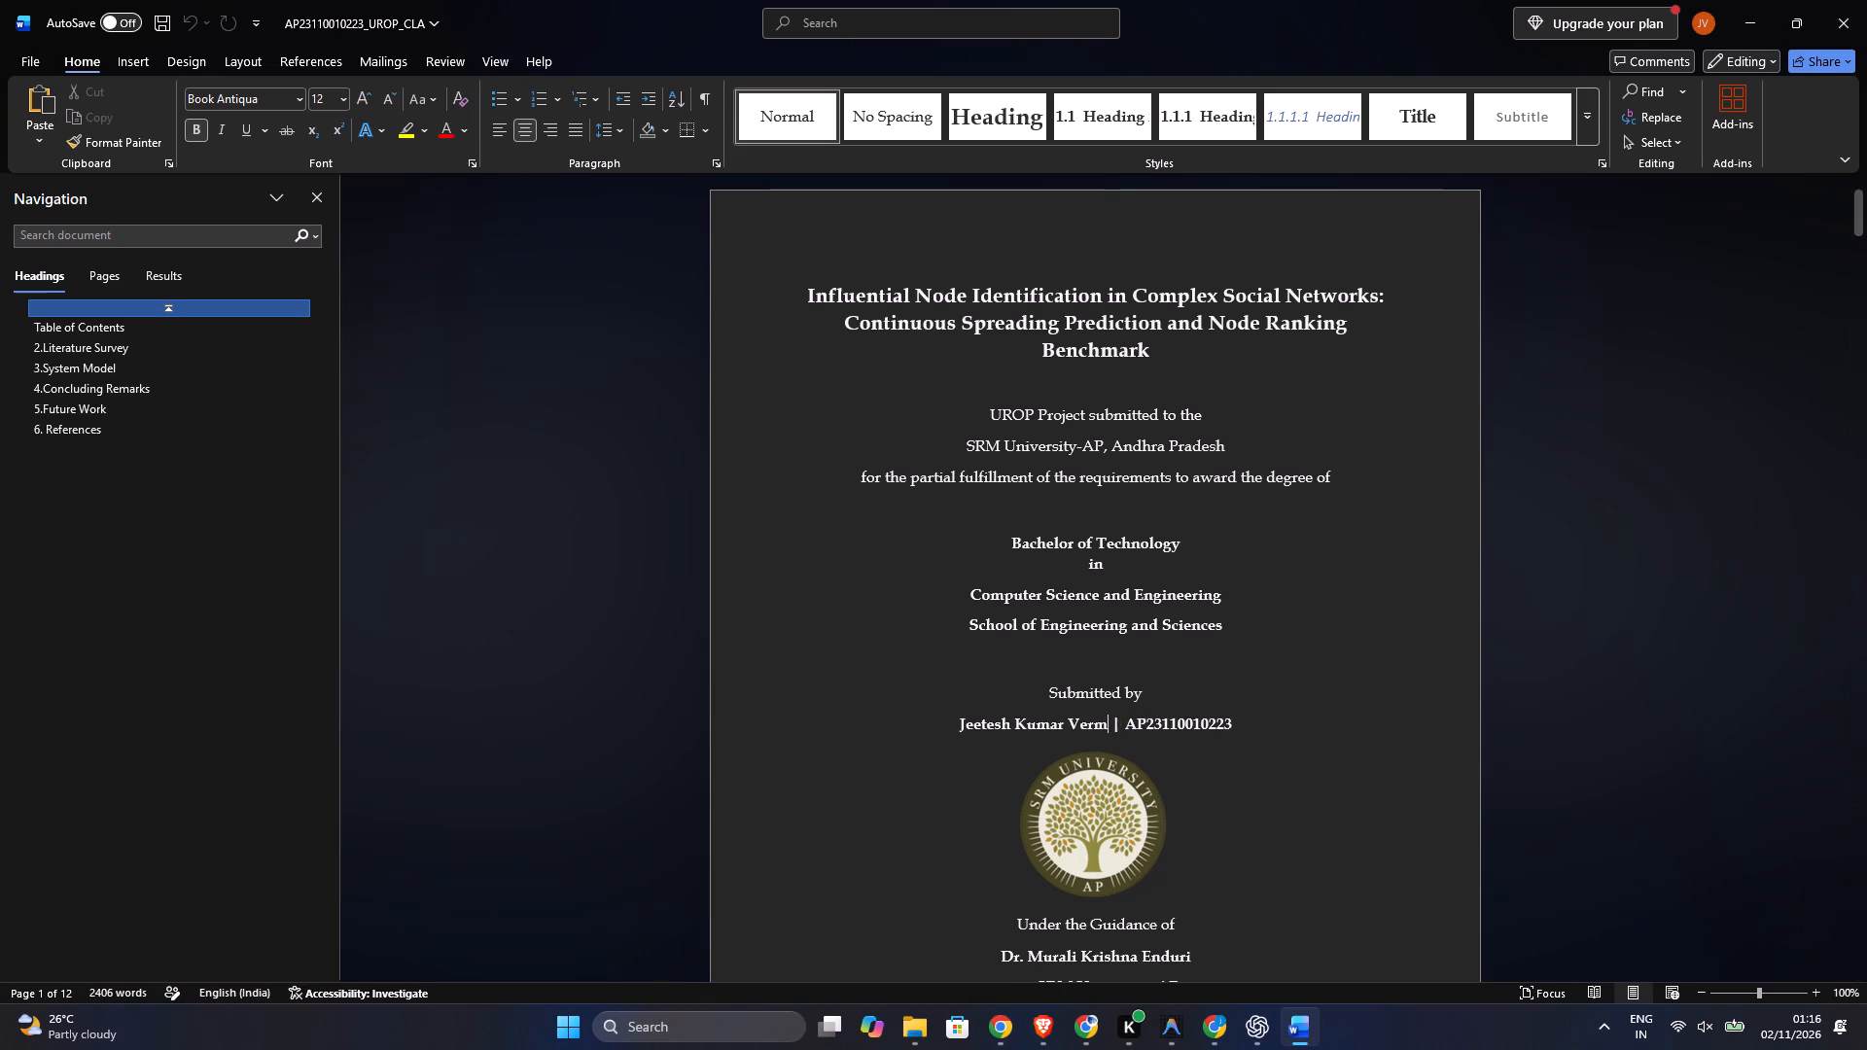
key(BackSpace)
key(BackSpace)
key(BackSpace)
key(BackSpace)
key(BackSpace)
key(BackSpace)
key(BackSpace)
key(BackSpace)
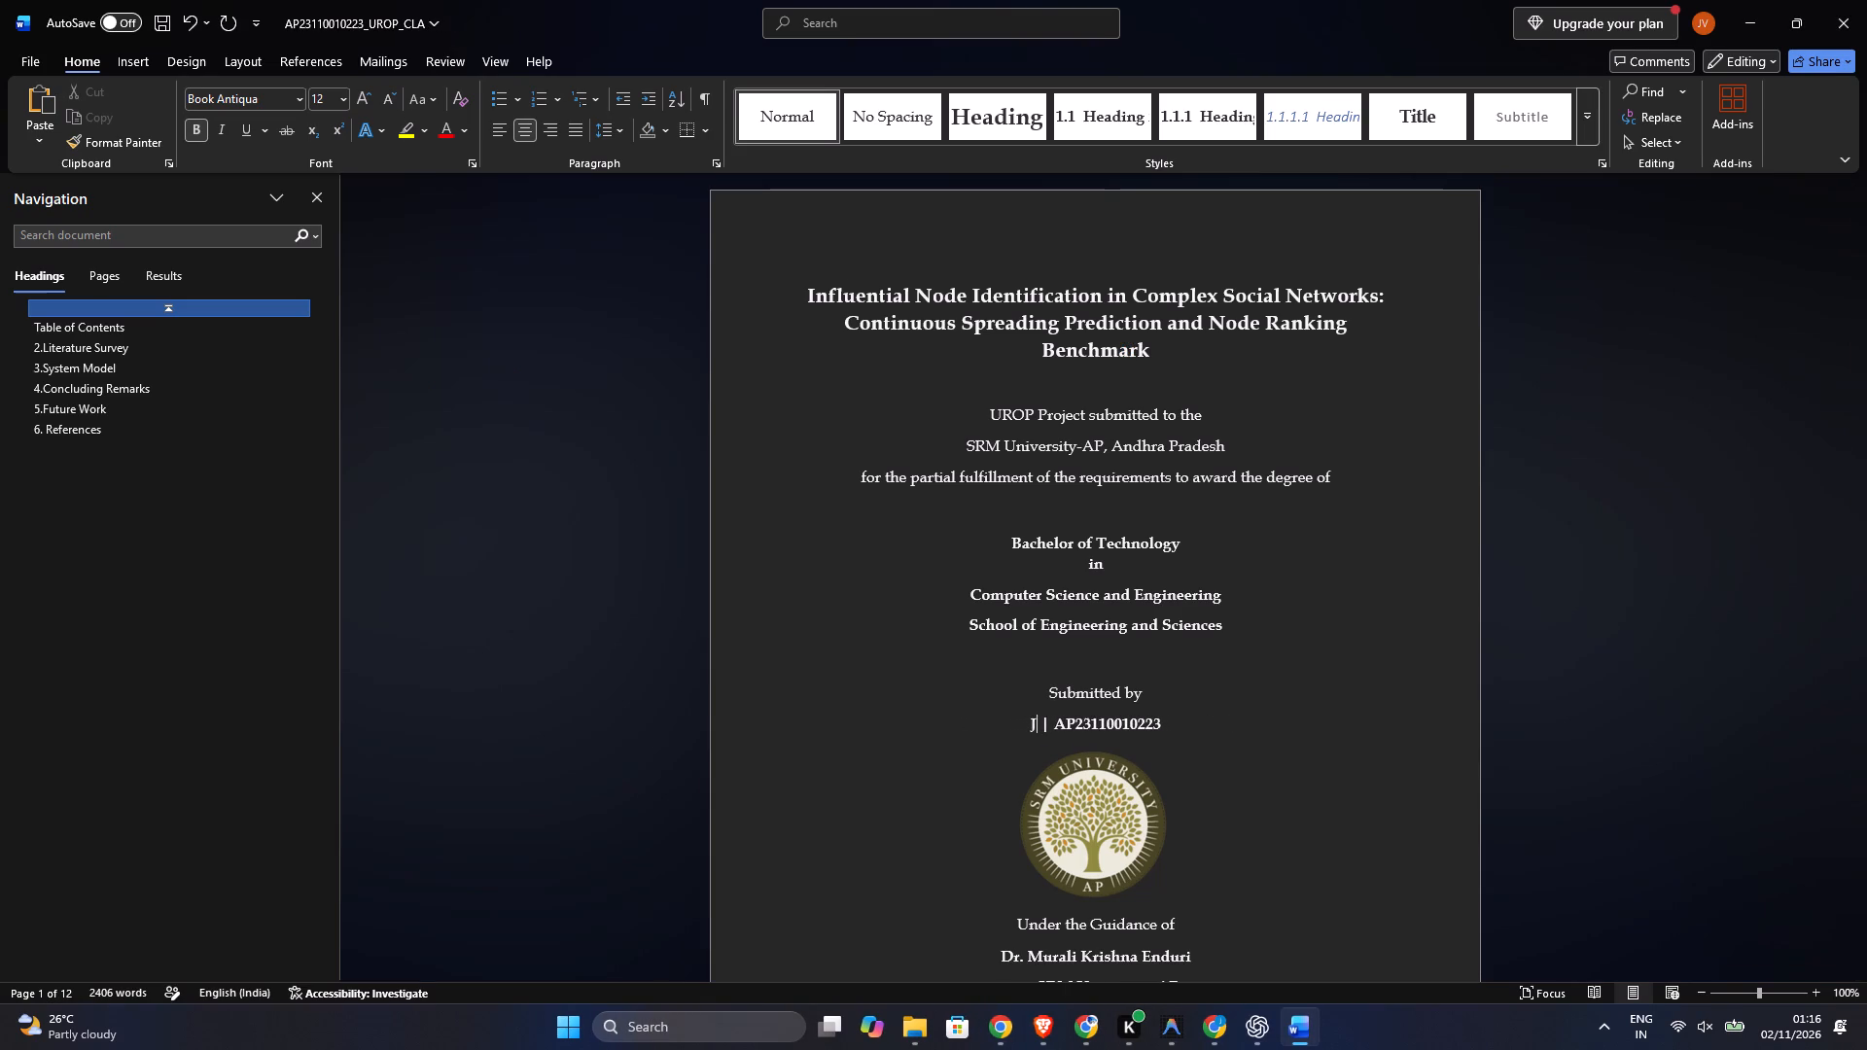
key(BackSpace)
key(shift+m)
key(BackSpace)
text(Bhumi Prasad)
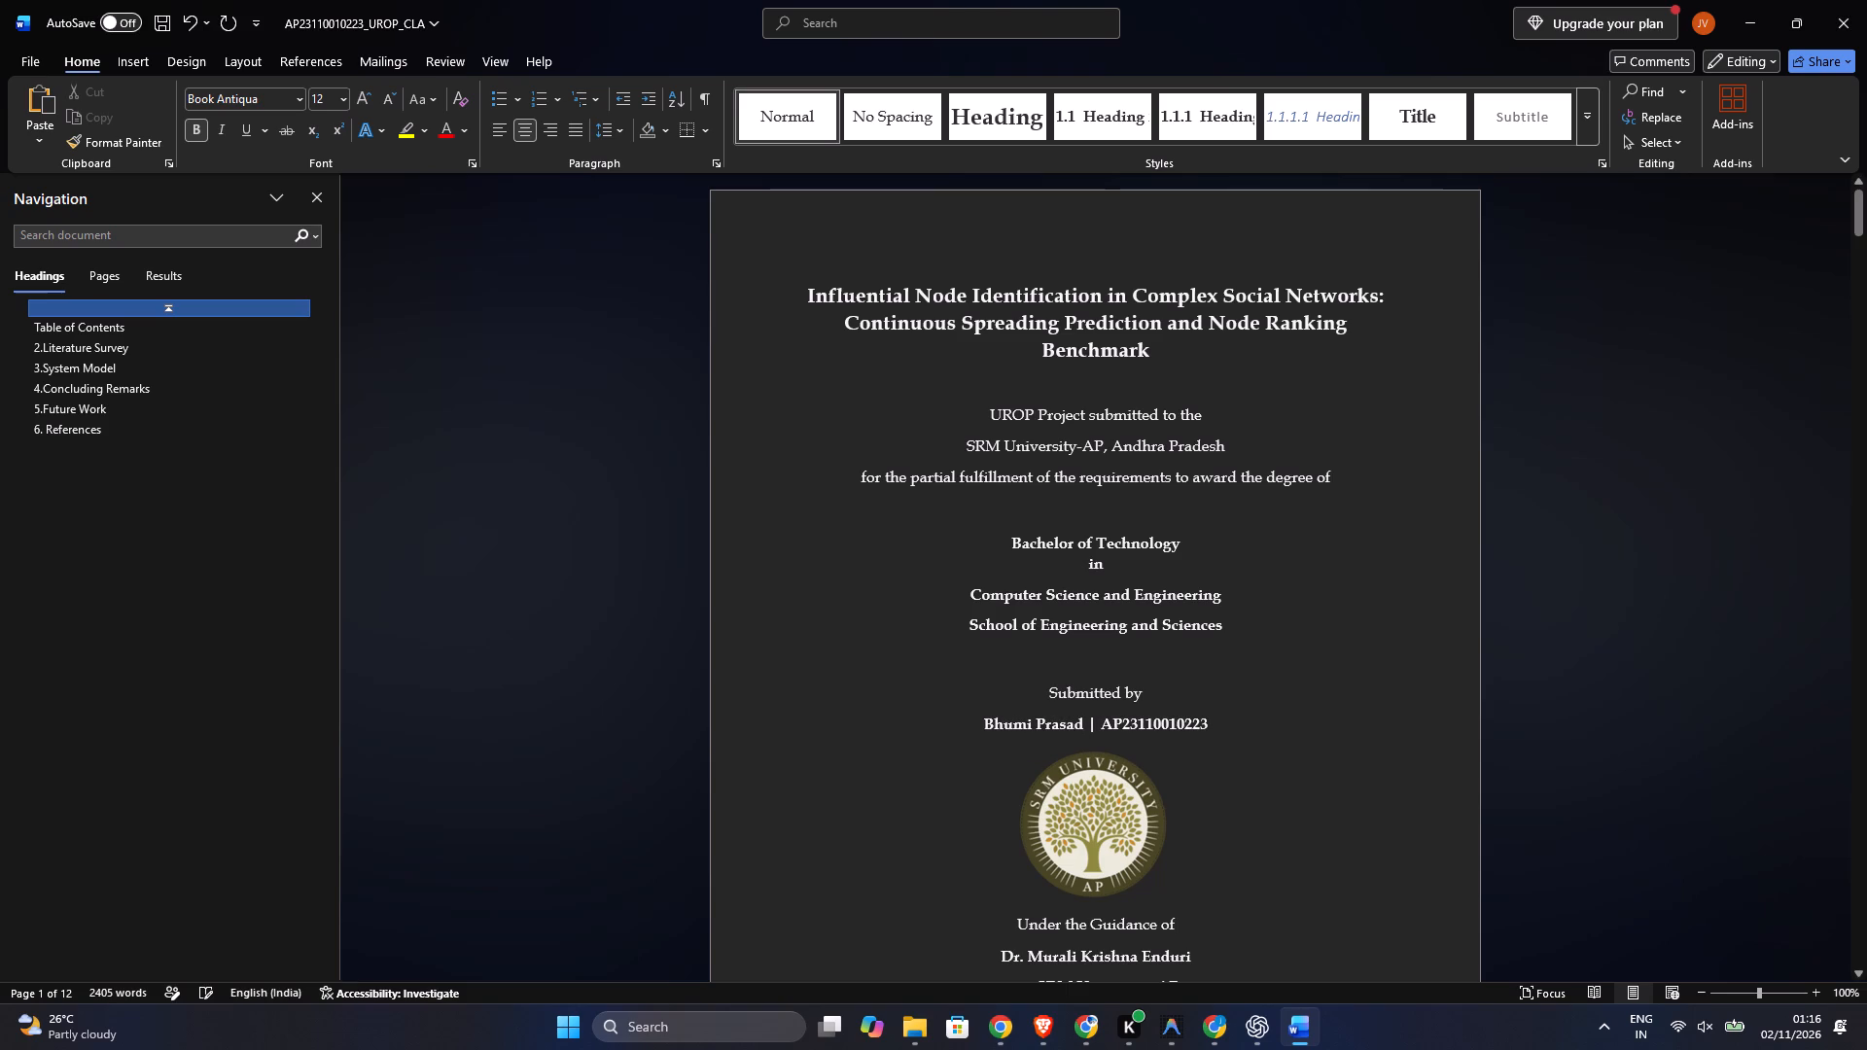
Change the last two digits of the student's registration number on the cover page to 18.
click(1220, 726)
key(BackSpace)
key(BackSpace)
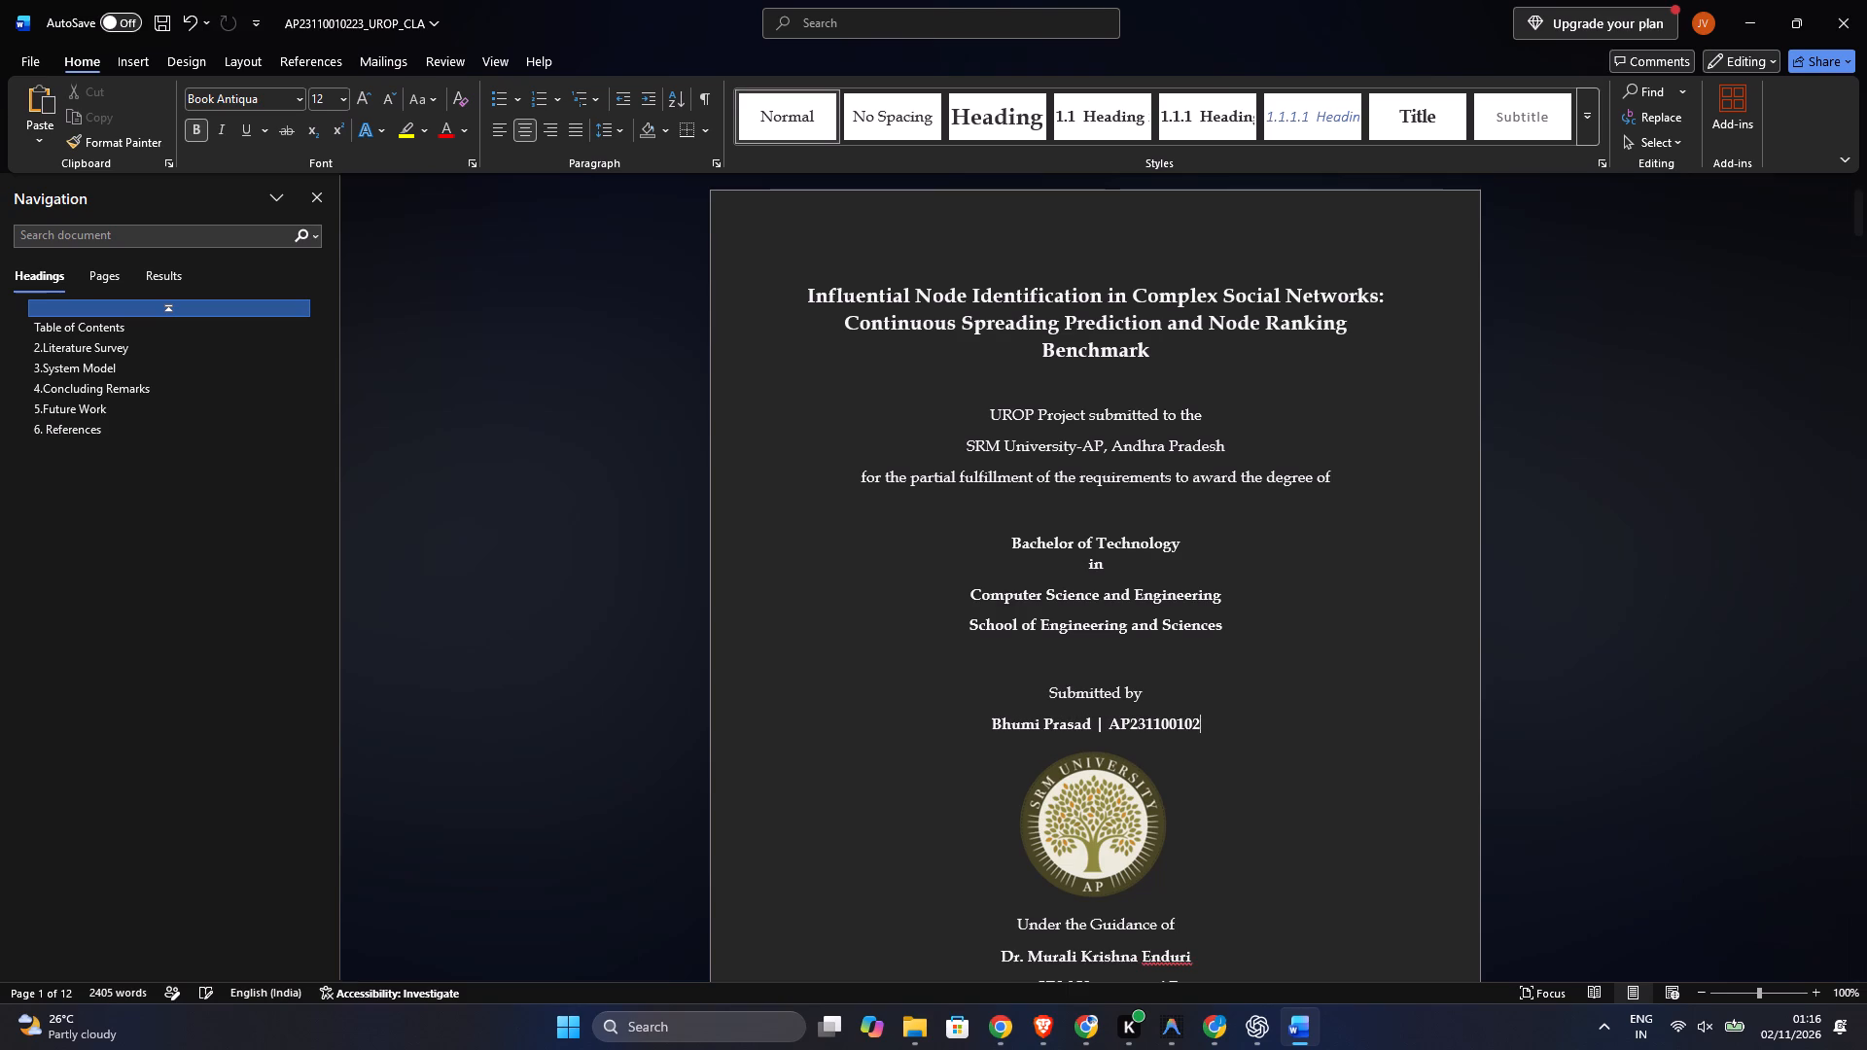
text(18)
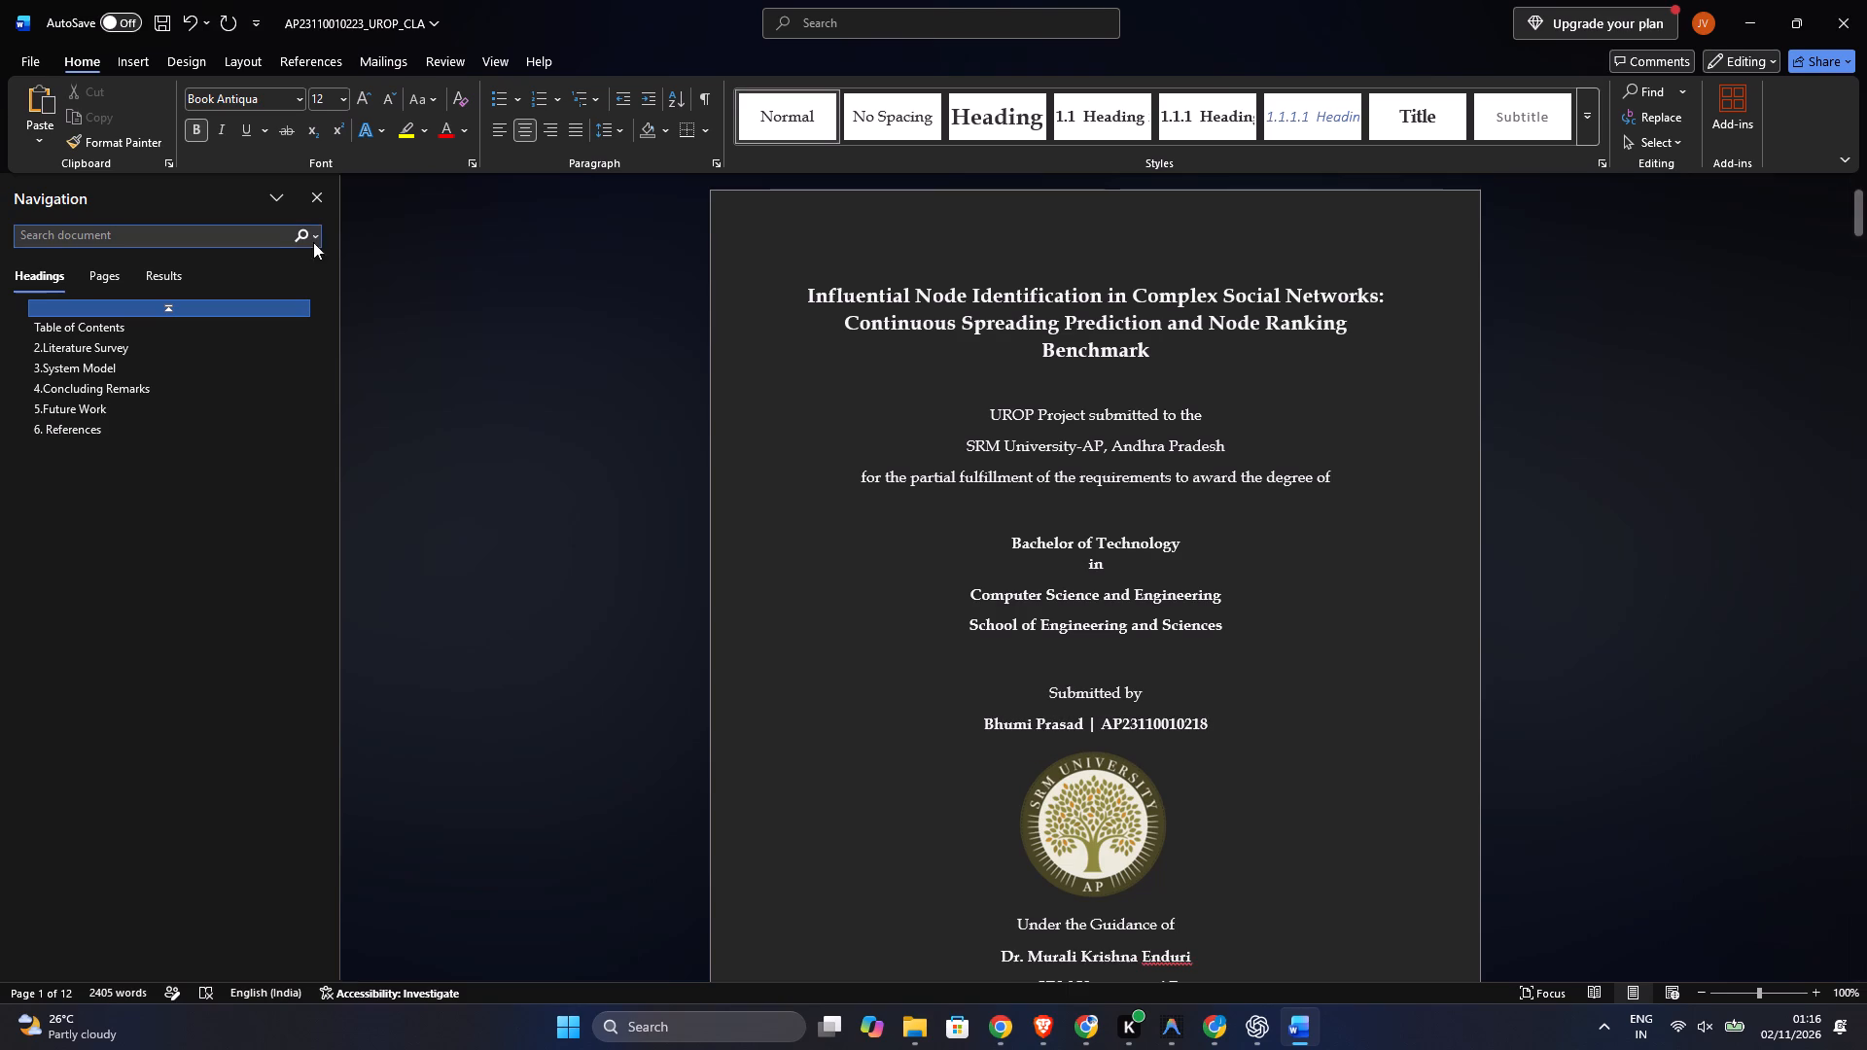
Start saving the edited report with Save As, browsing this PC for the file location and name.
click(13, 51)
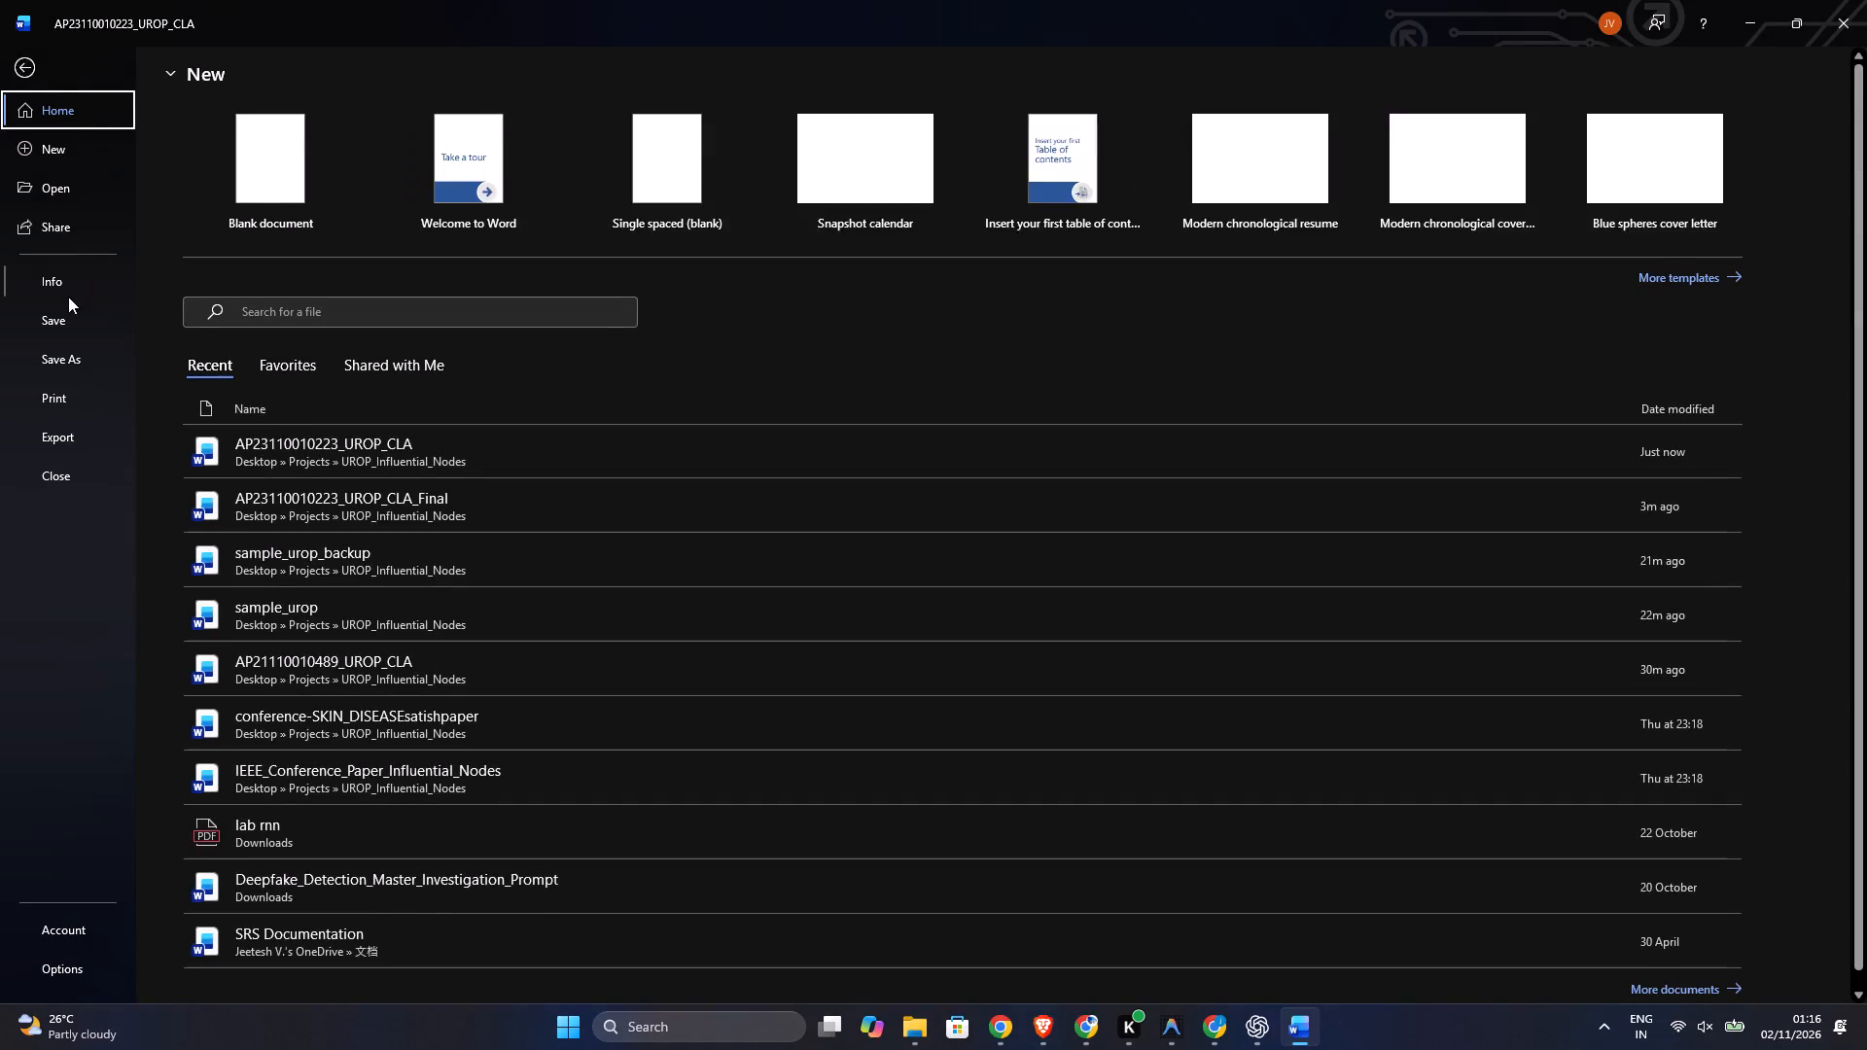
click(51, 365)
click(354, 417)
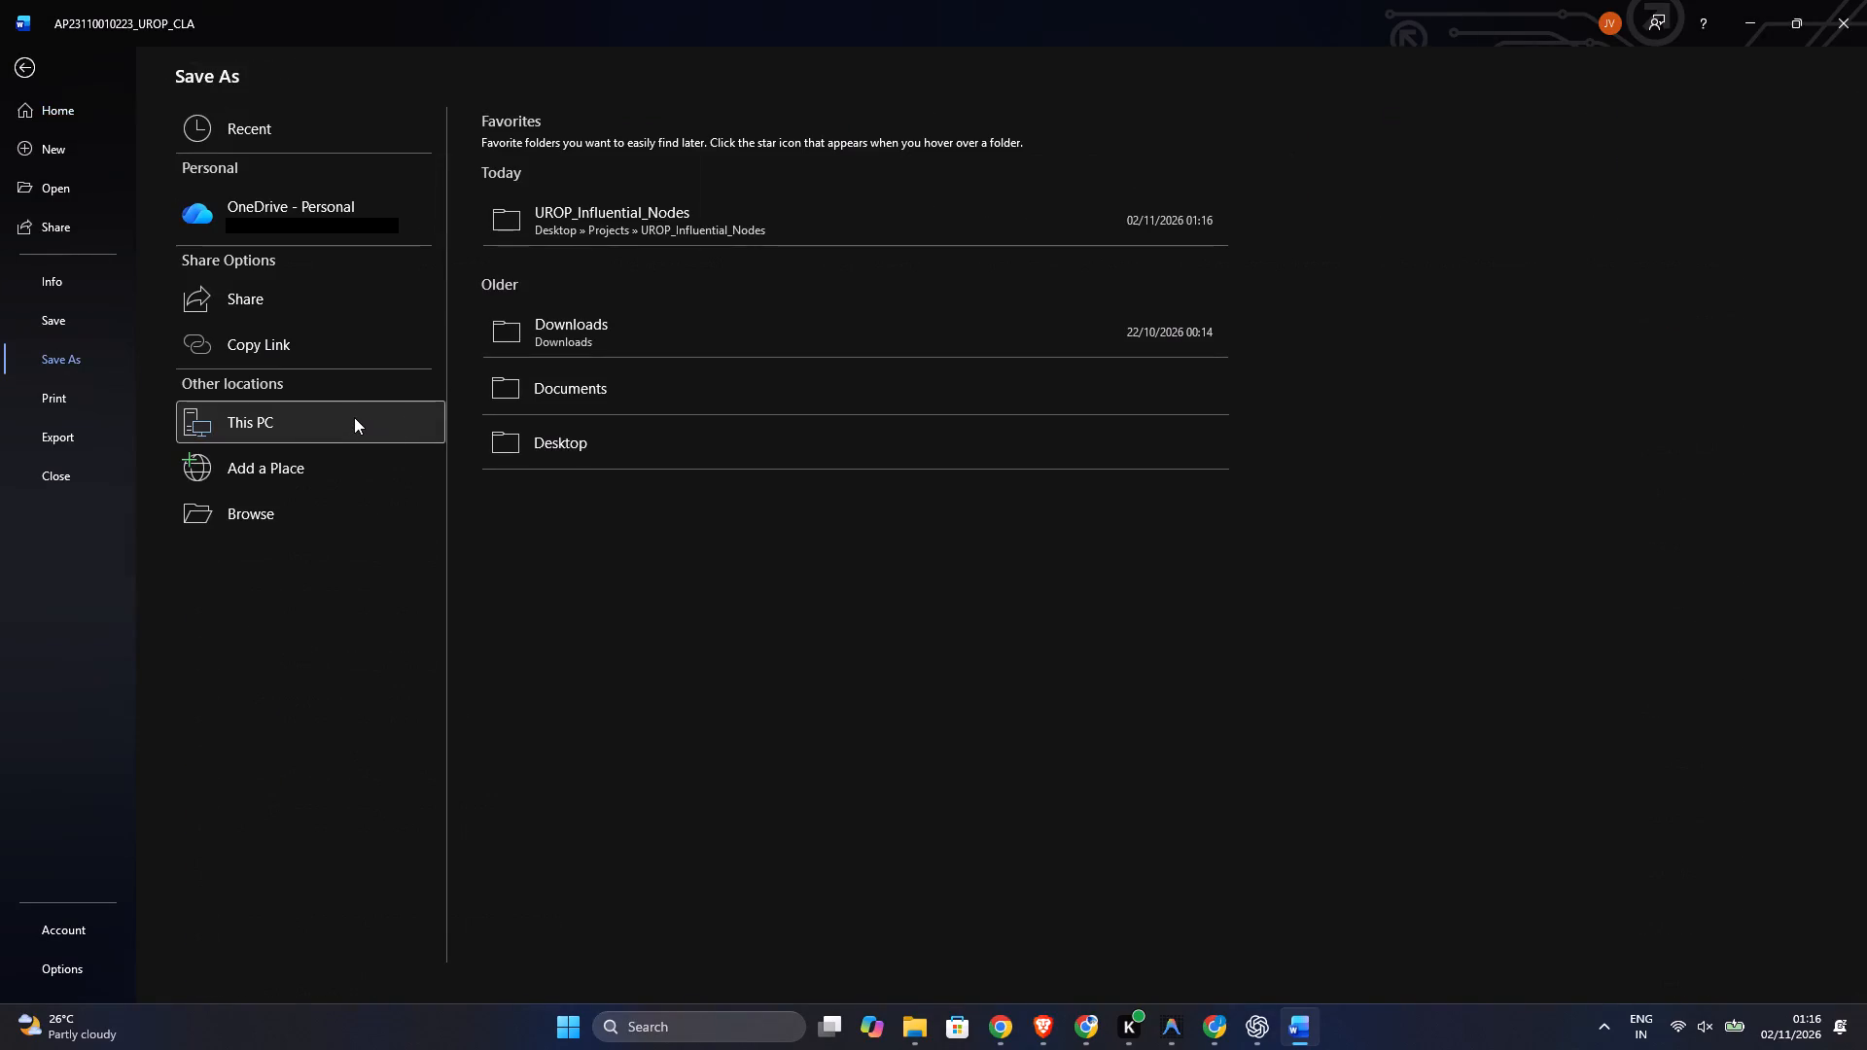
click(280, 517)
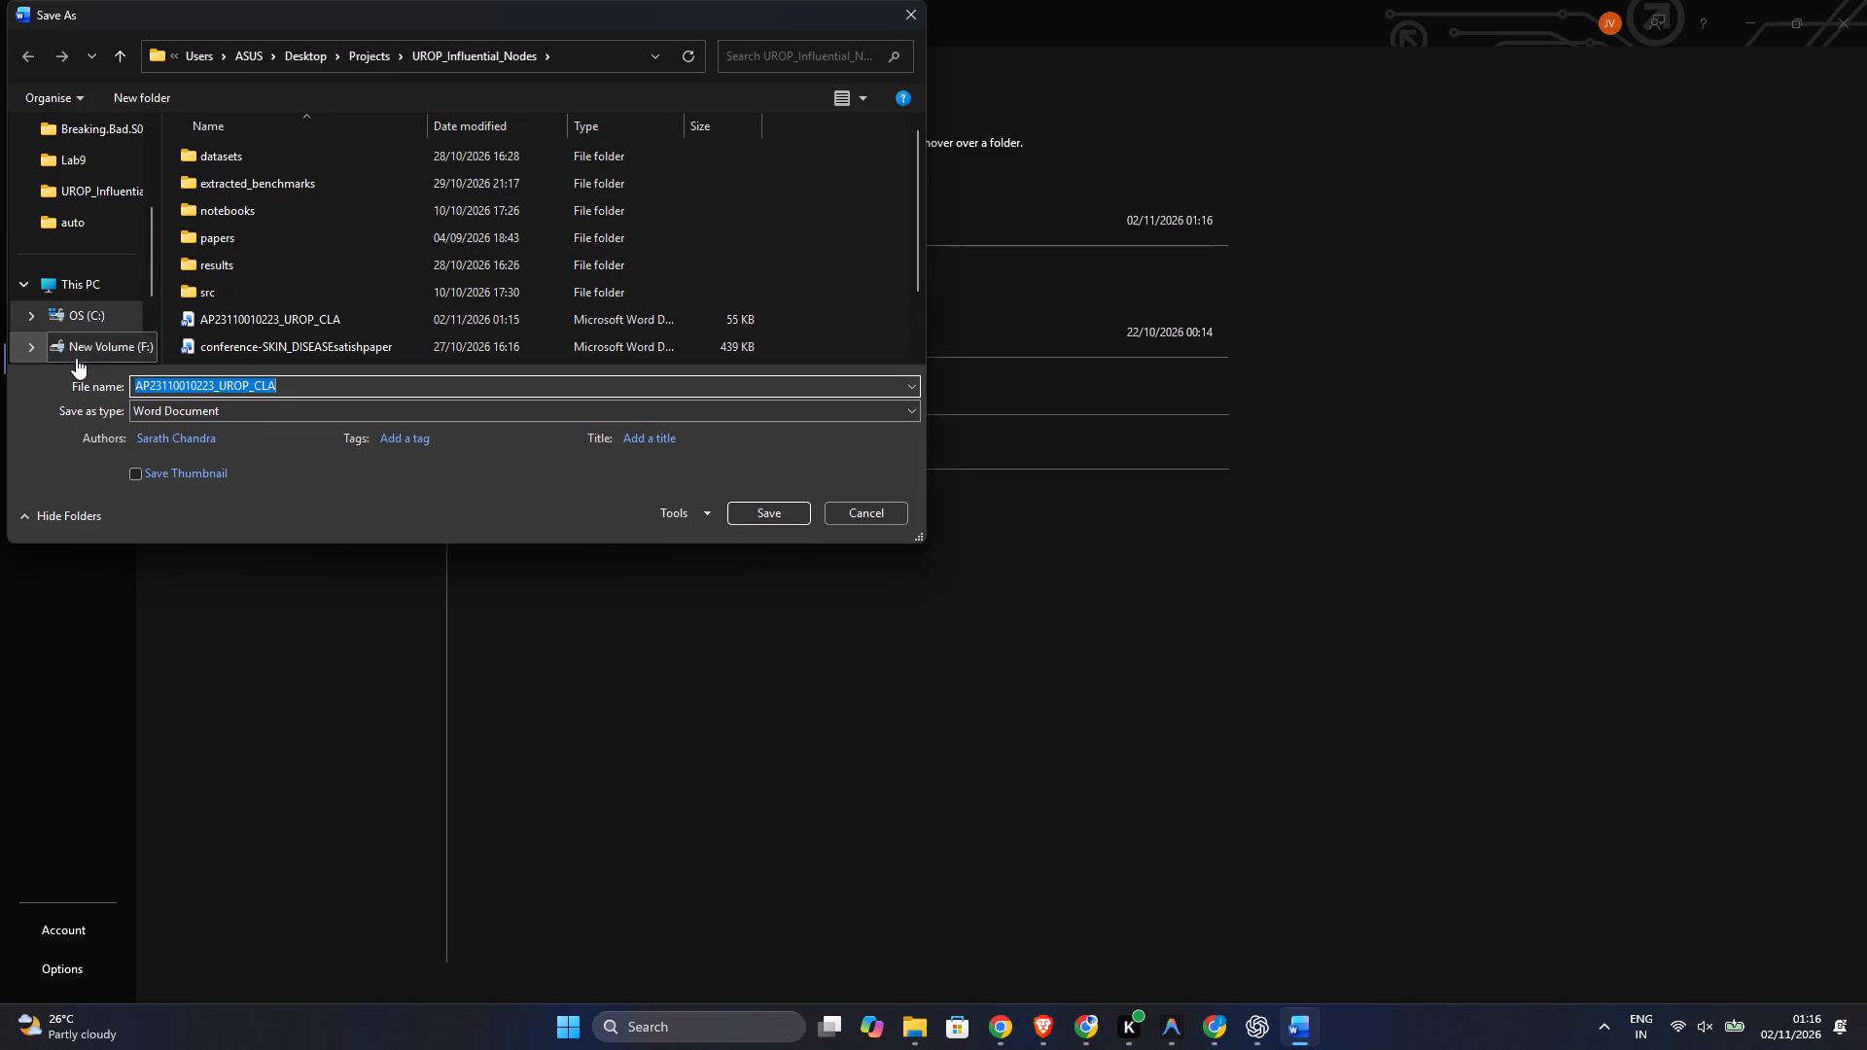
Save the report as a PDF in Desktop > Projects > UROP_Influential_Nodes, ending the registration number in the file name with 18.
scroll(93, 246, up, 3)
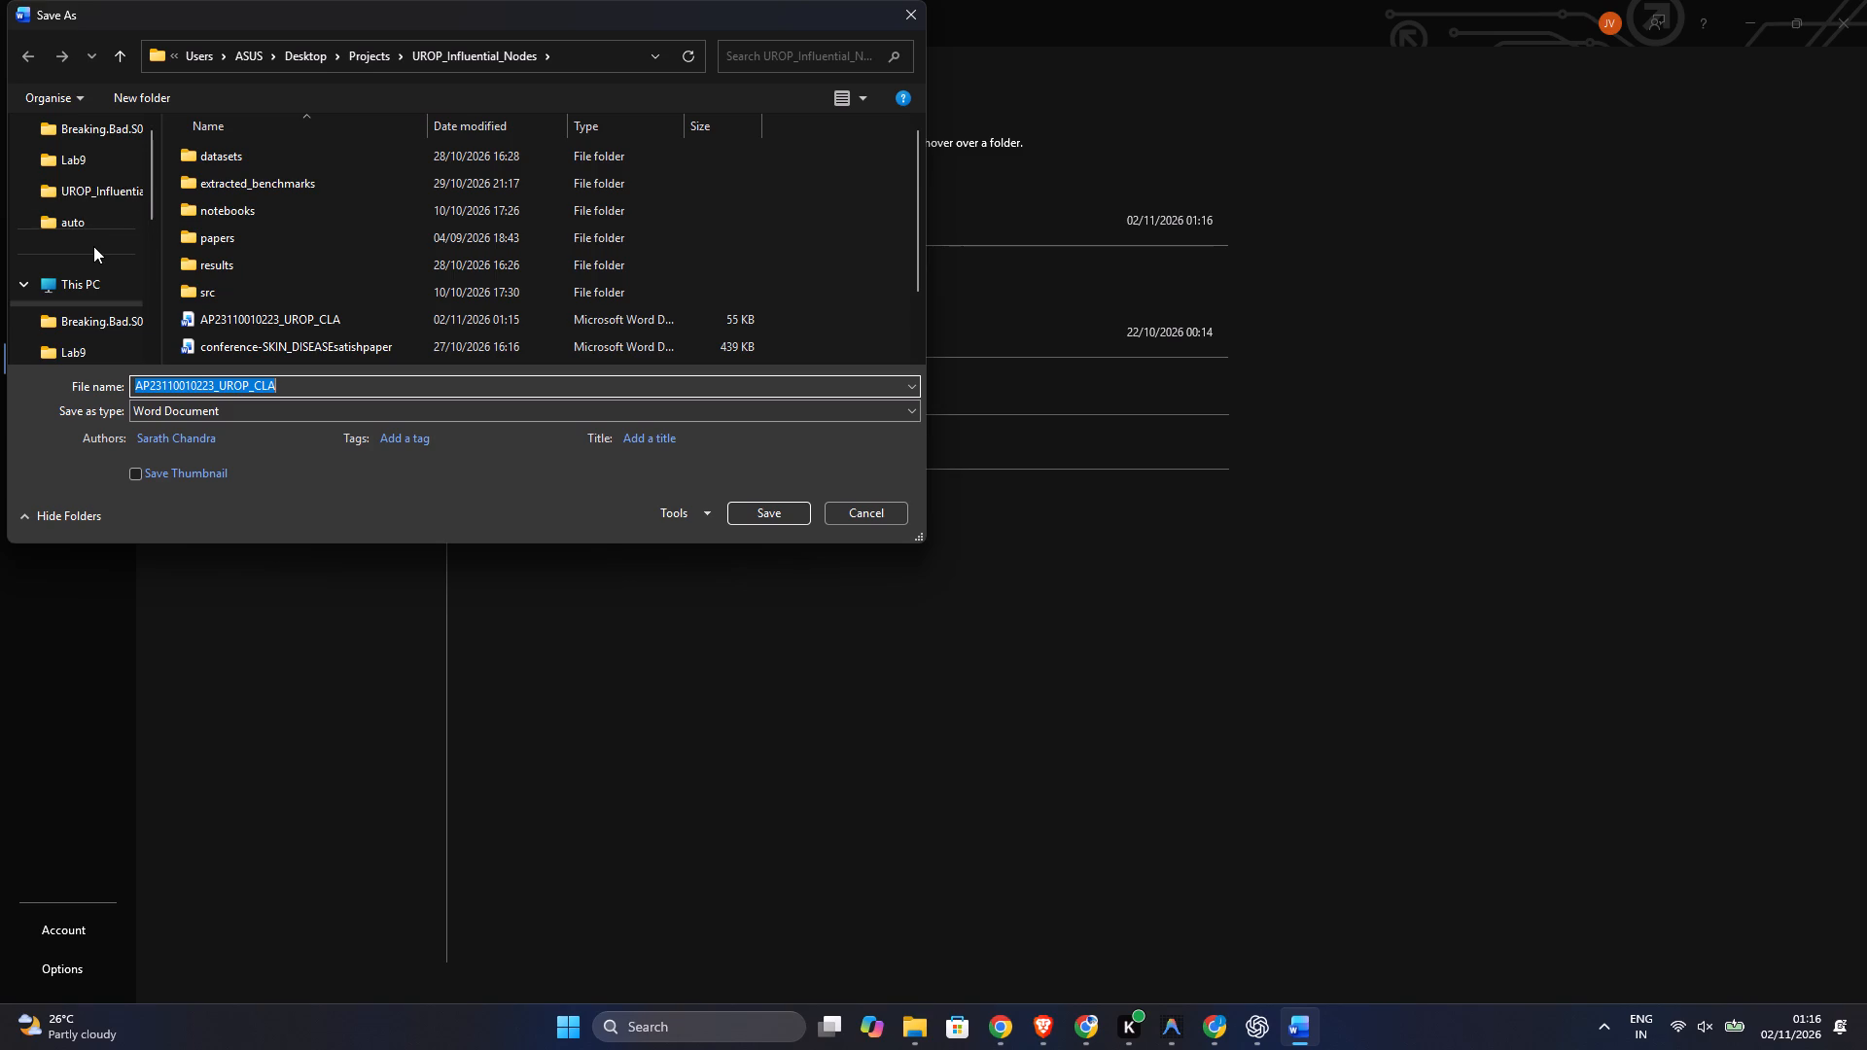
click(82, 265)
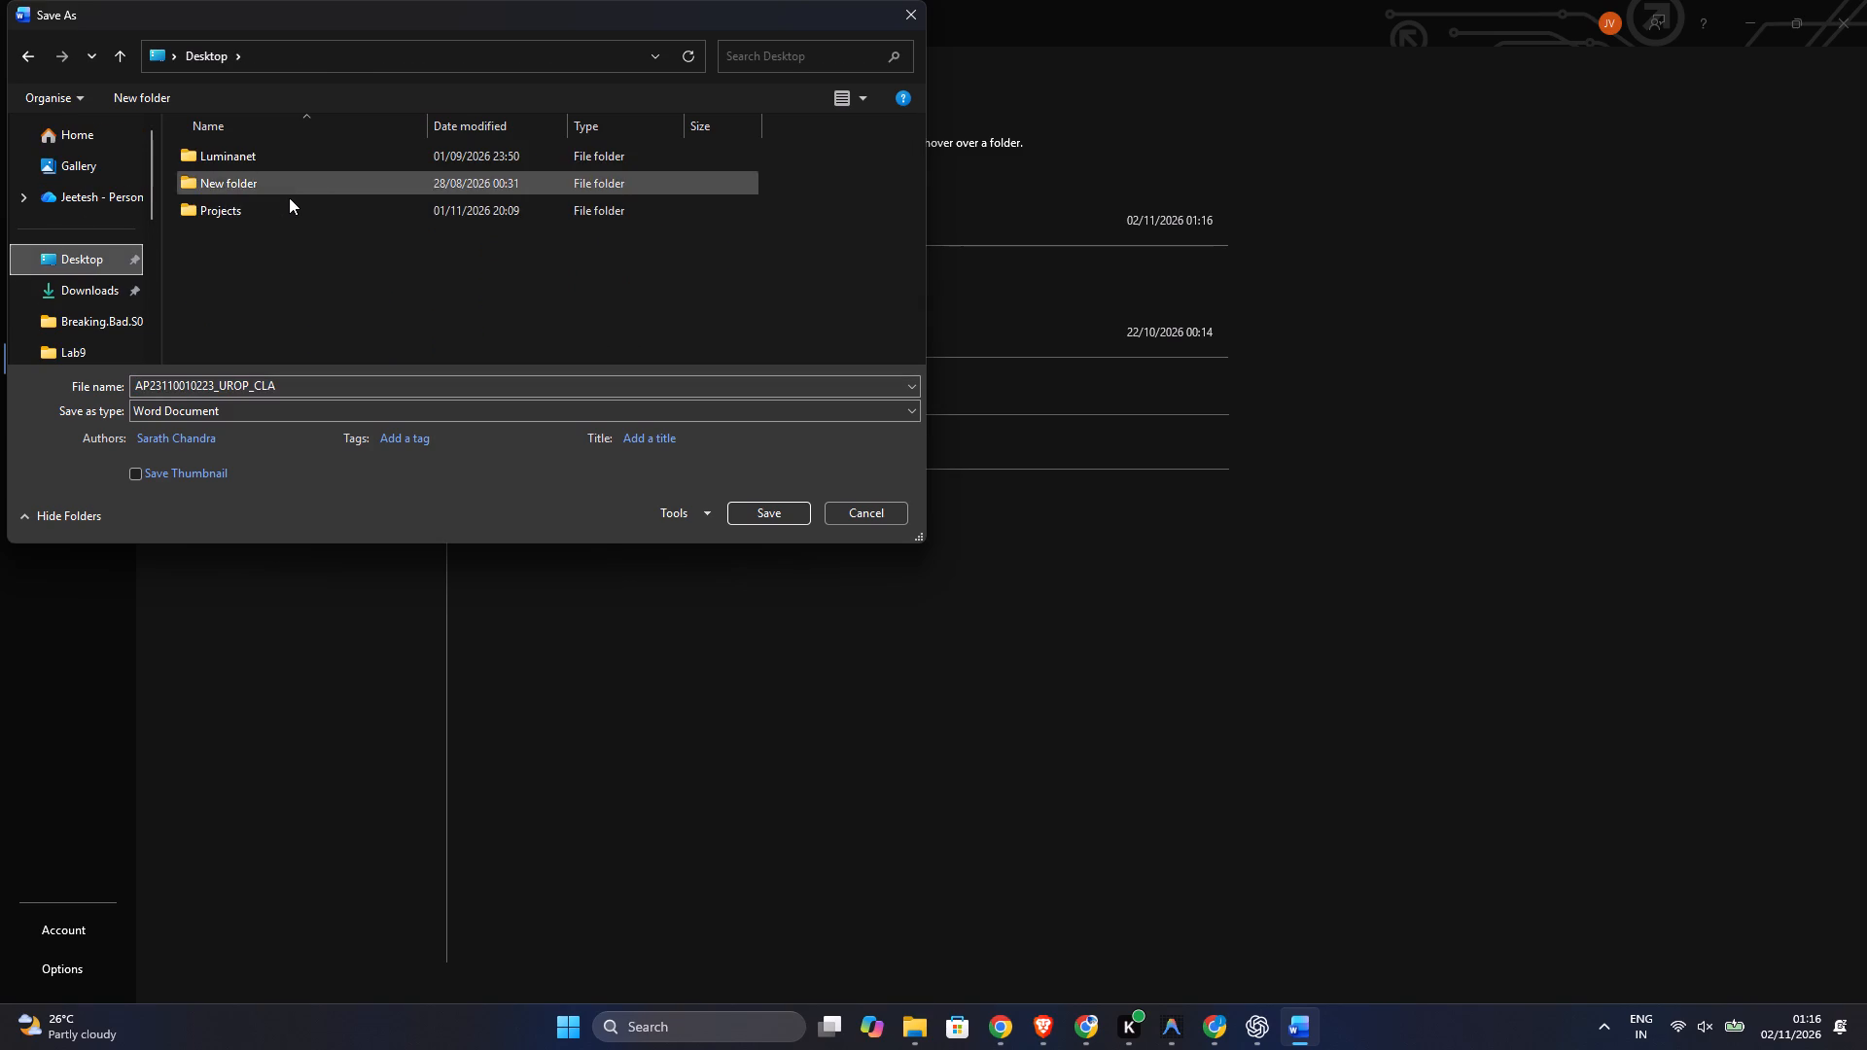
click(287, 197)
double_click(285, 201)
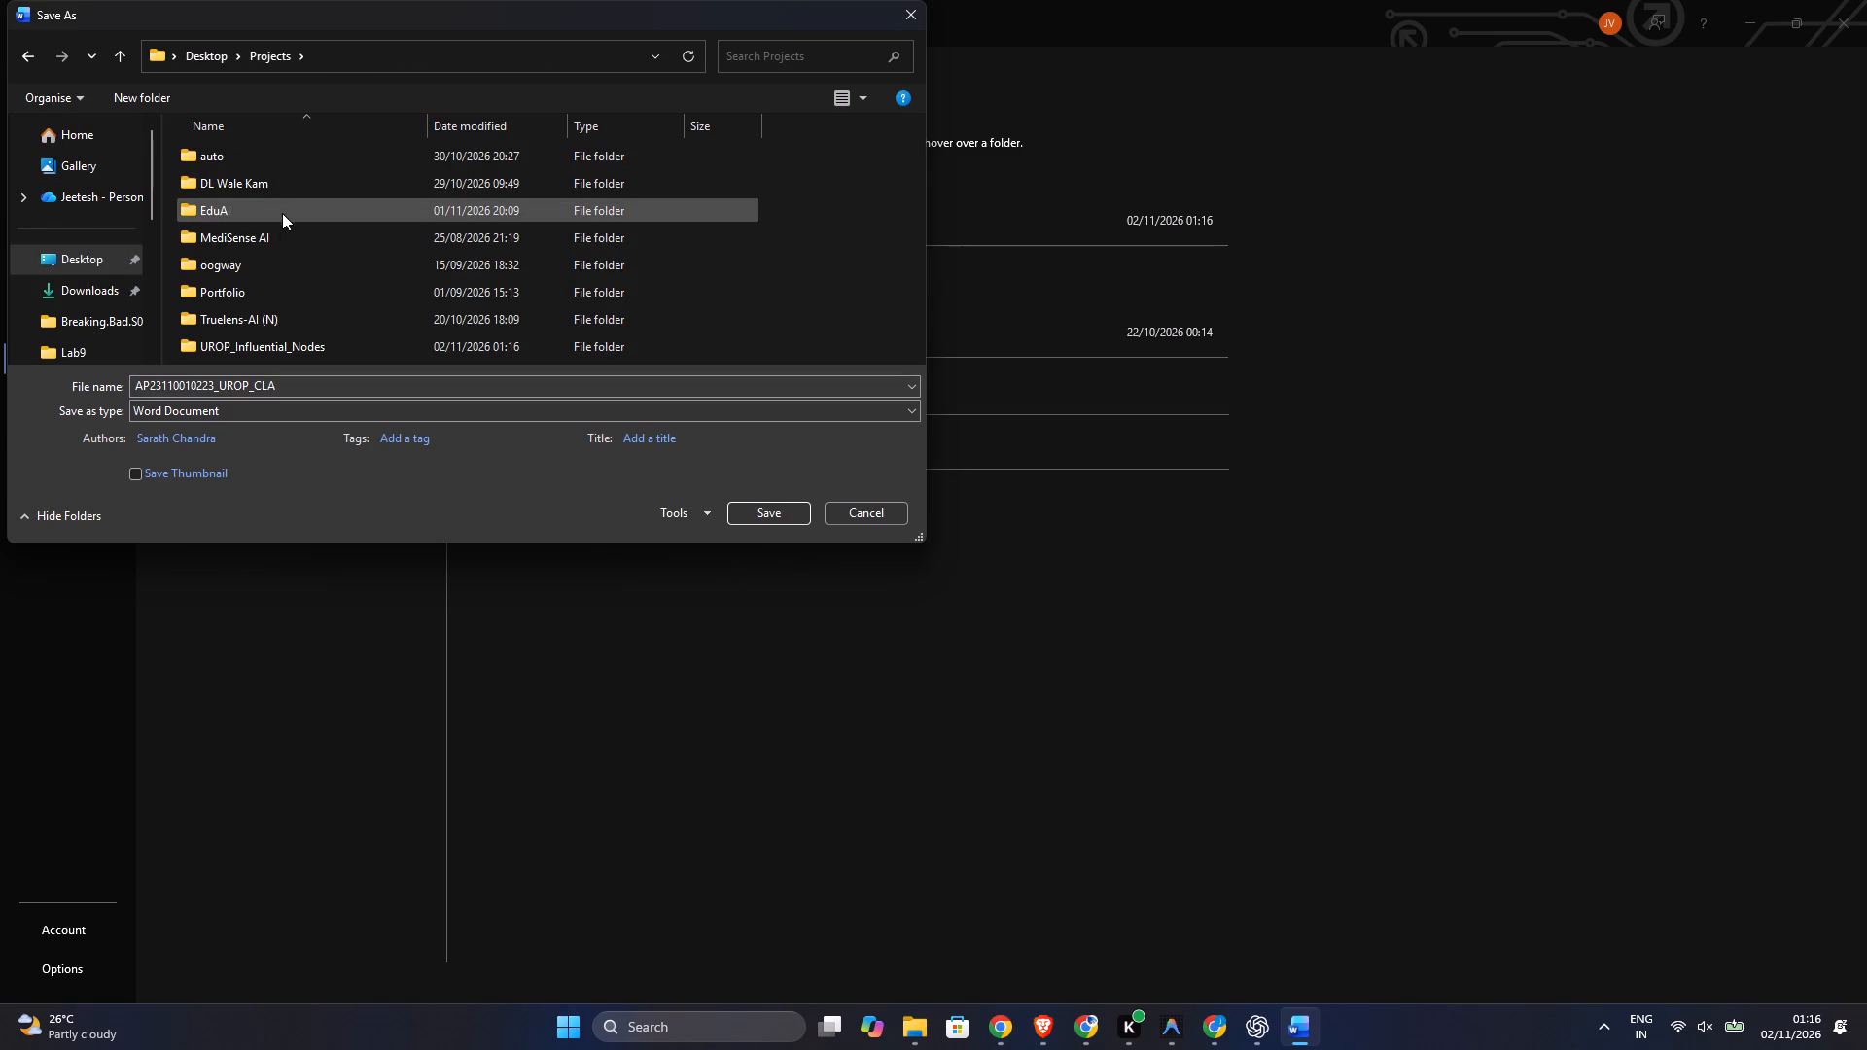
double_click(289, 357)
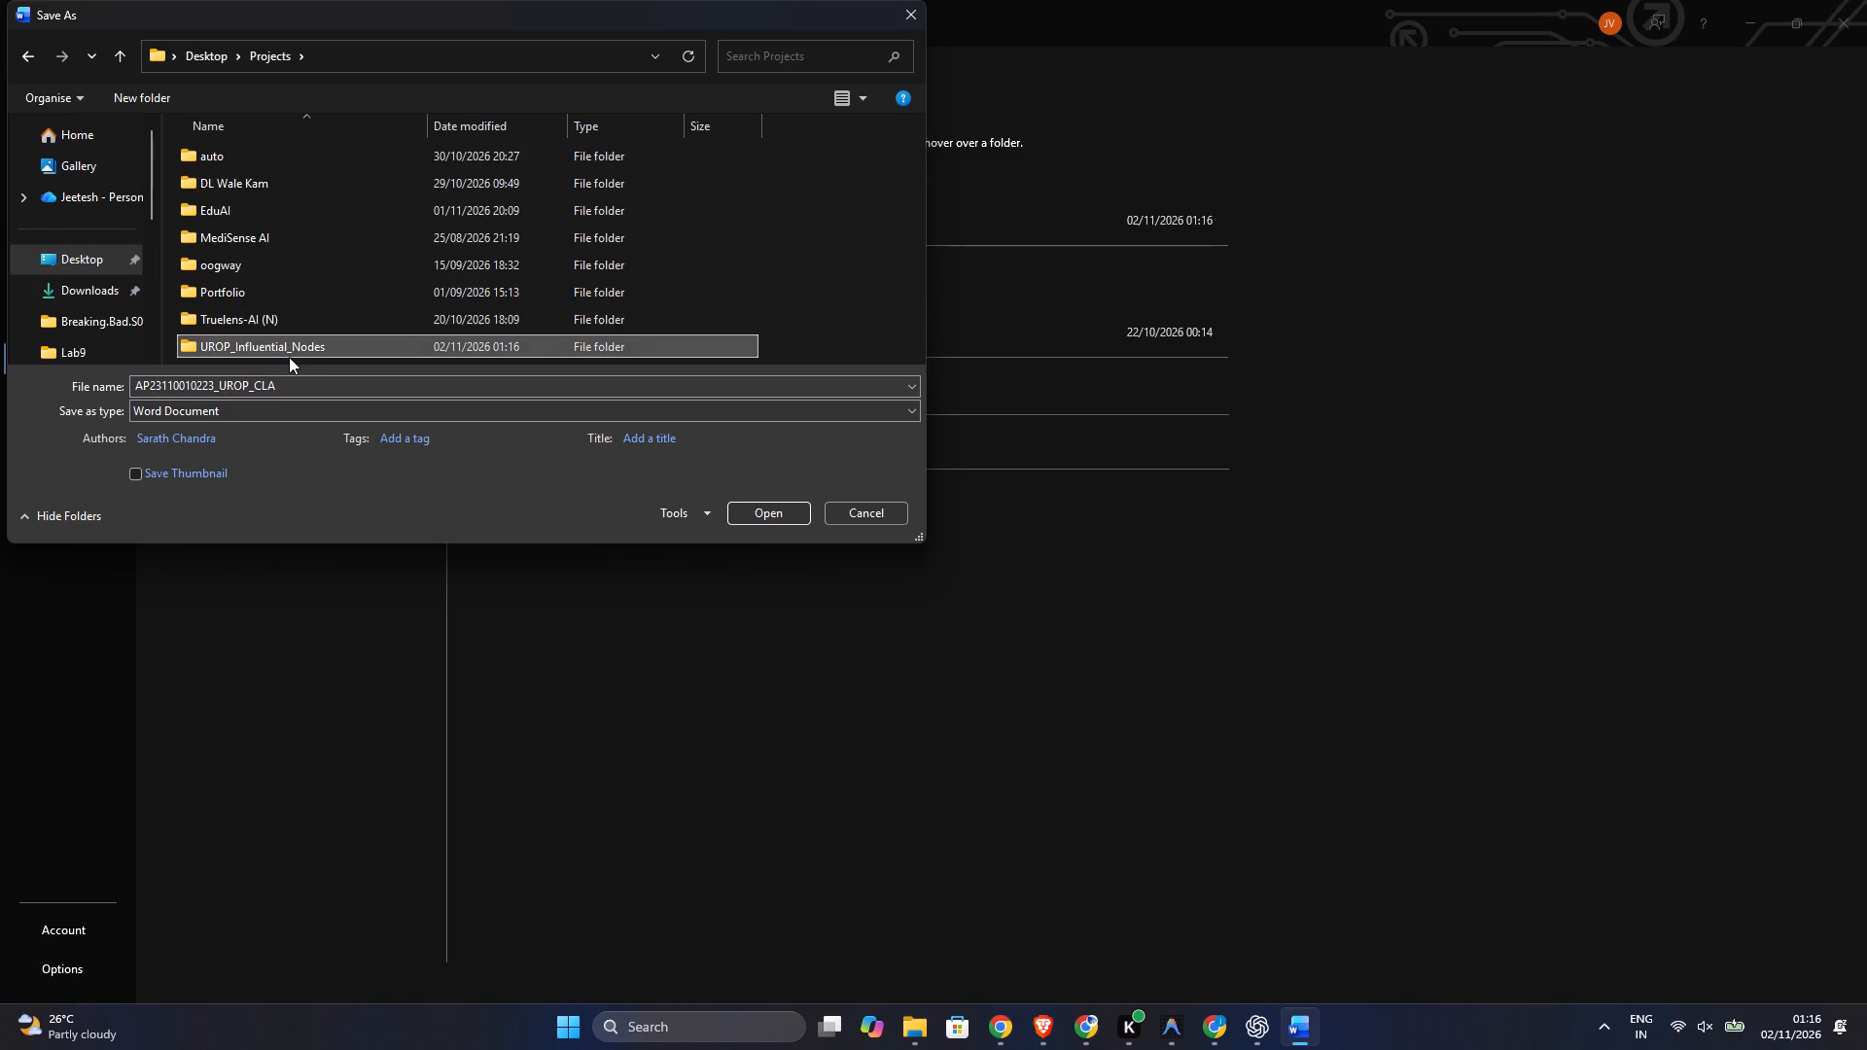
click(217, 382)
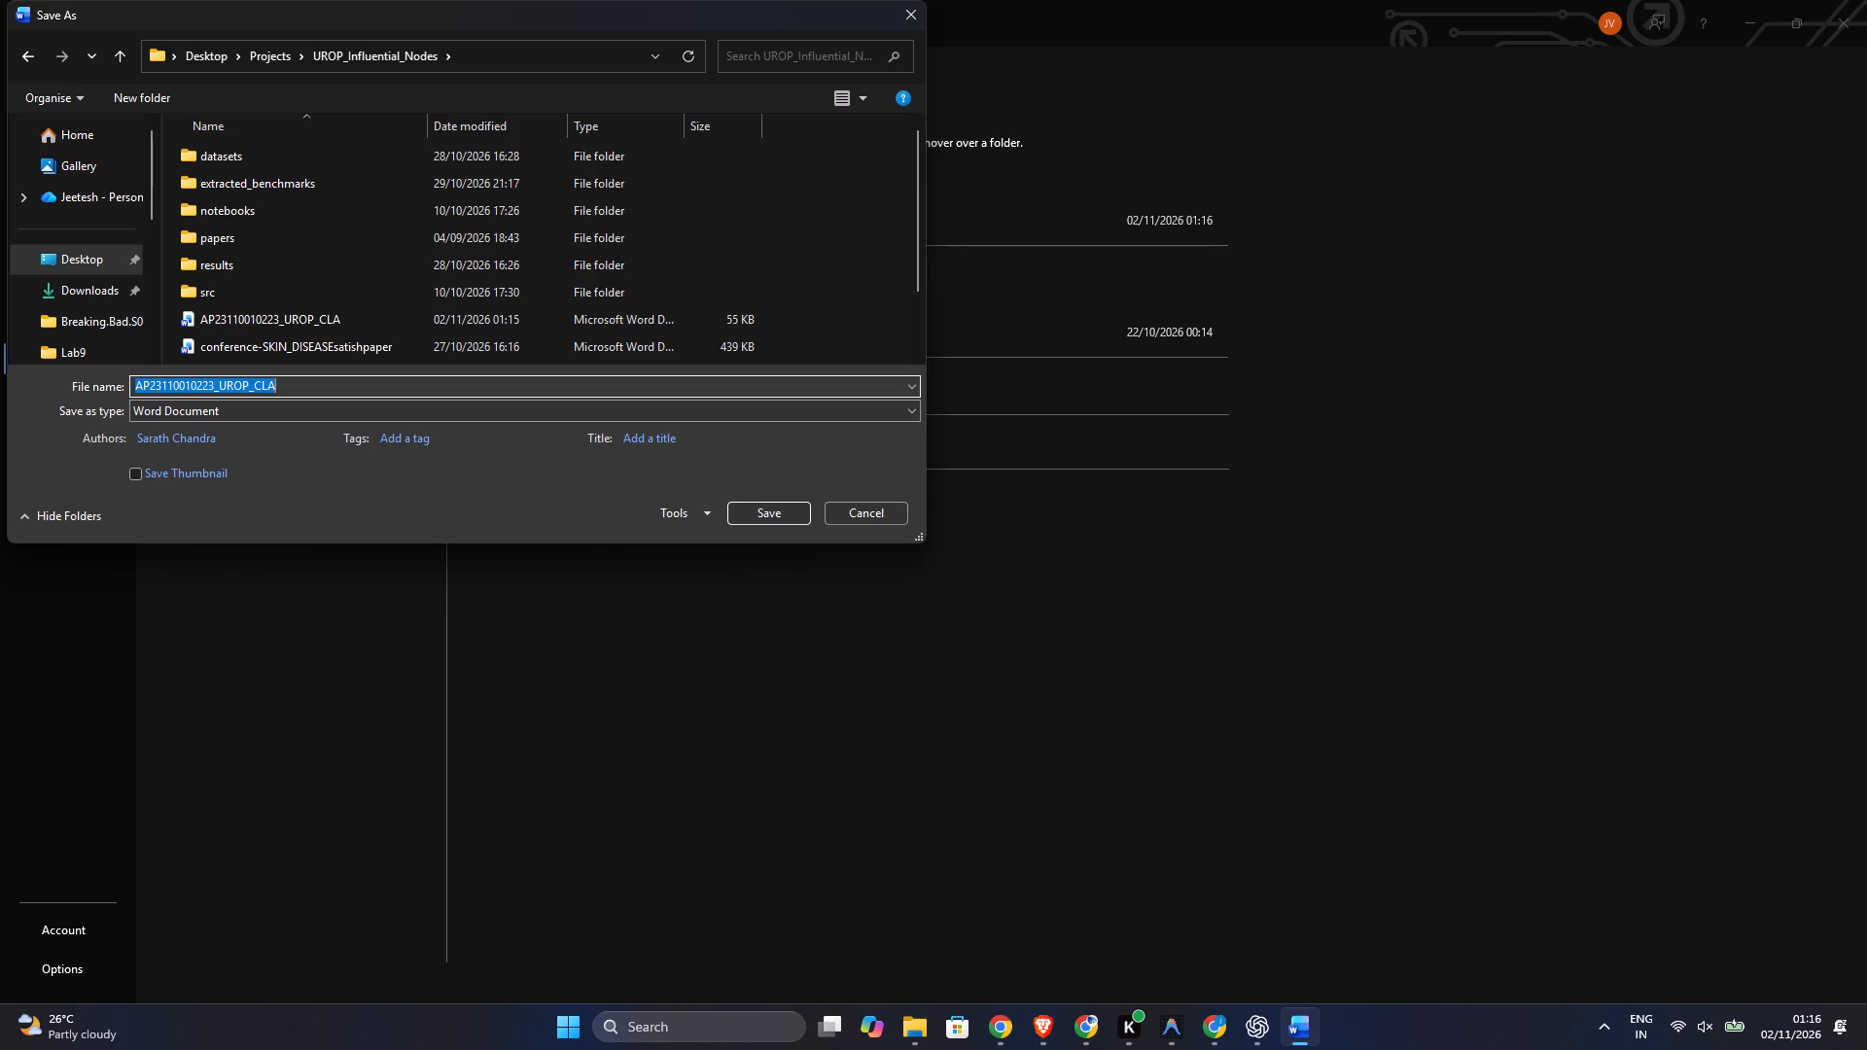
click(217, 382)
key(Left)
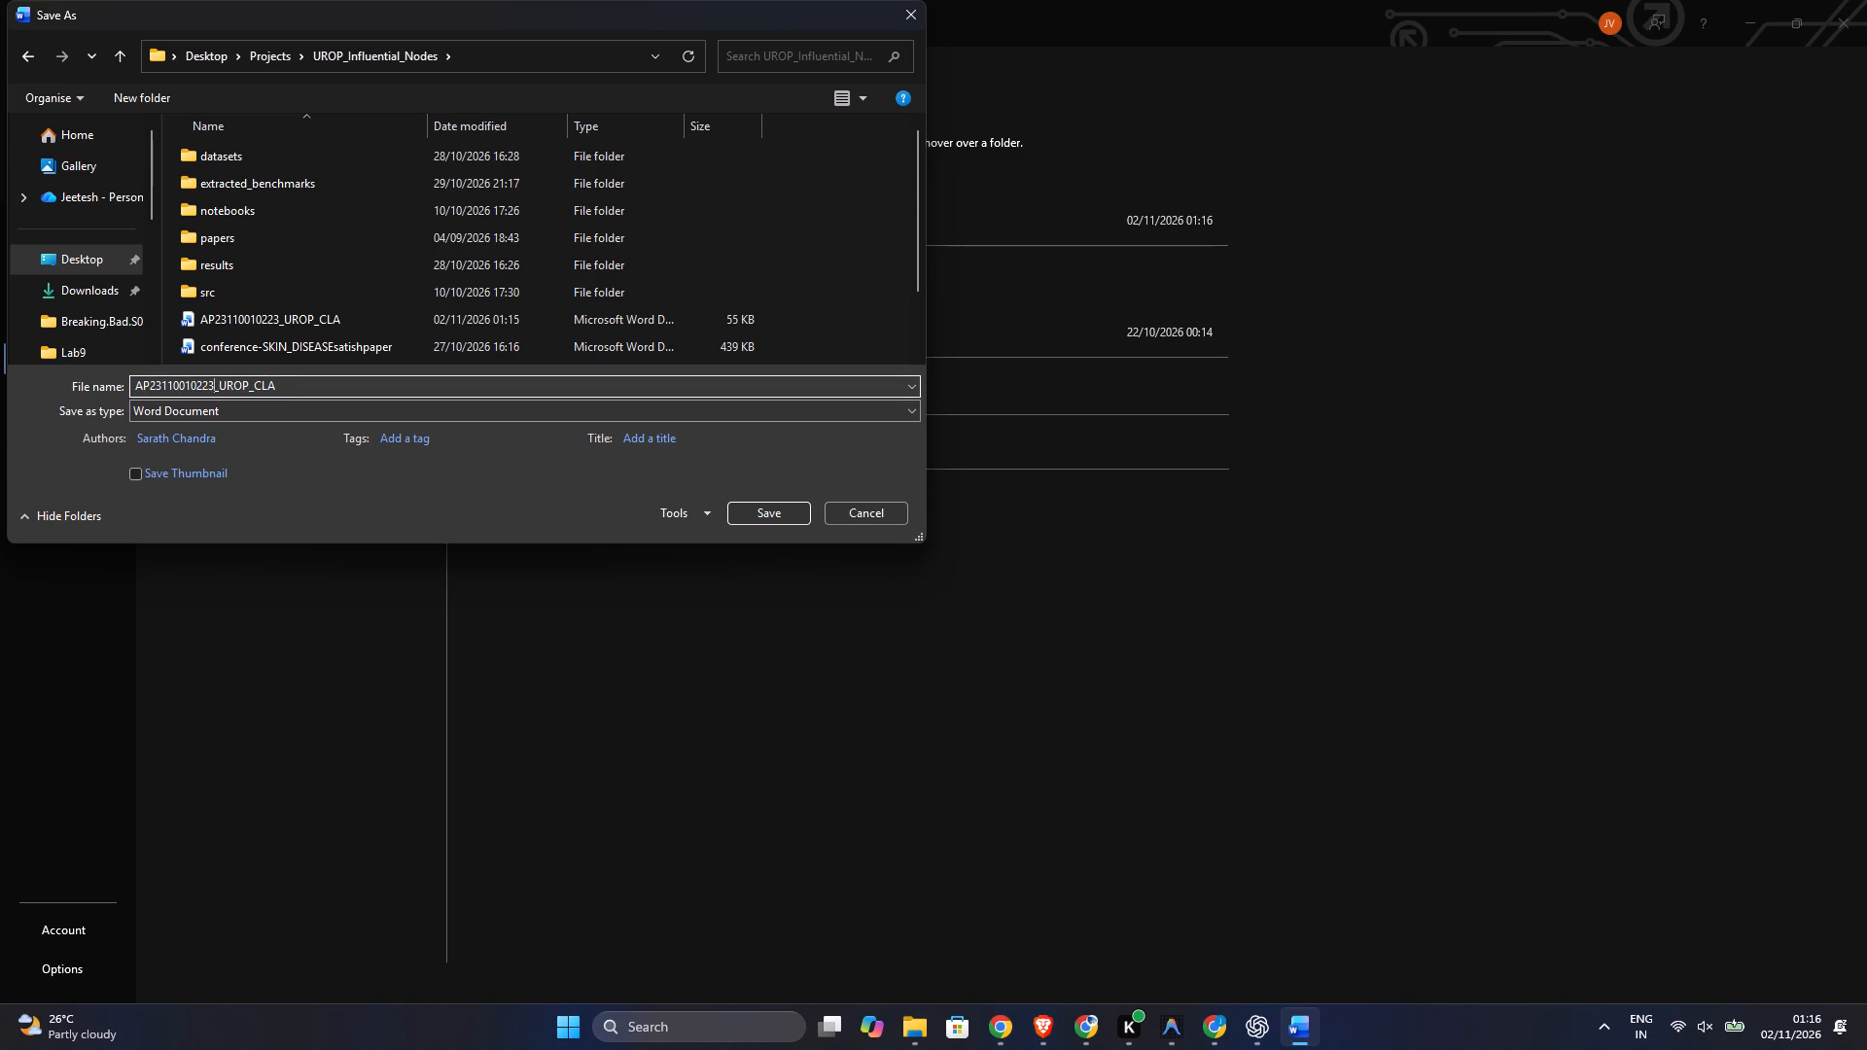
key(BackSpace)
key(BackSpace)
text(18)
click(758, 411)
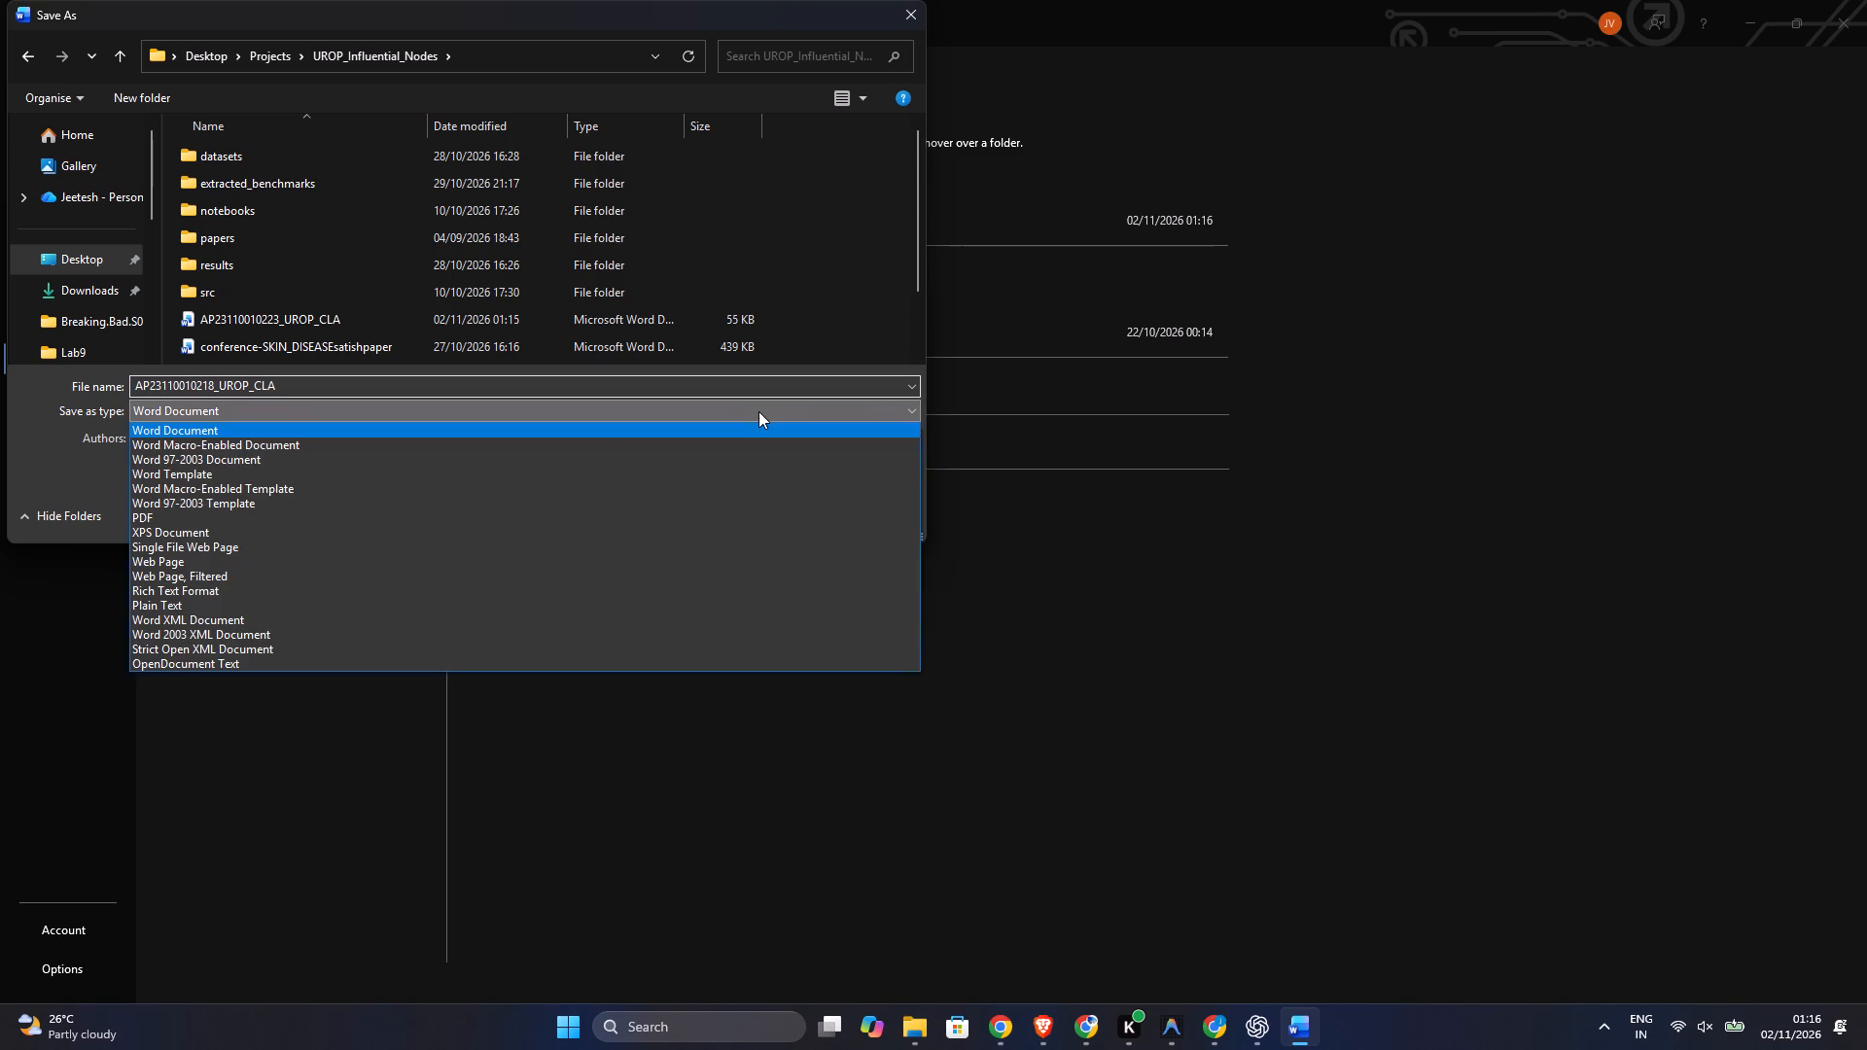
click(576, 515)
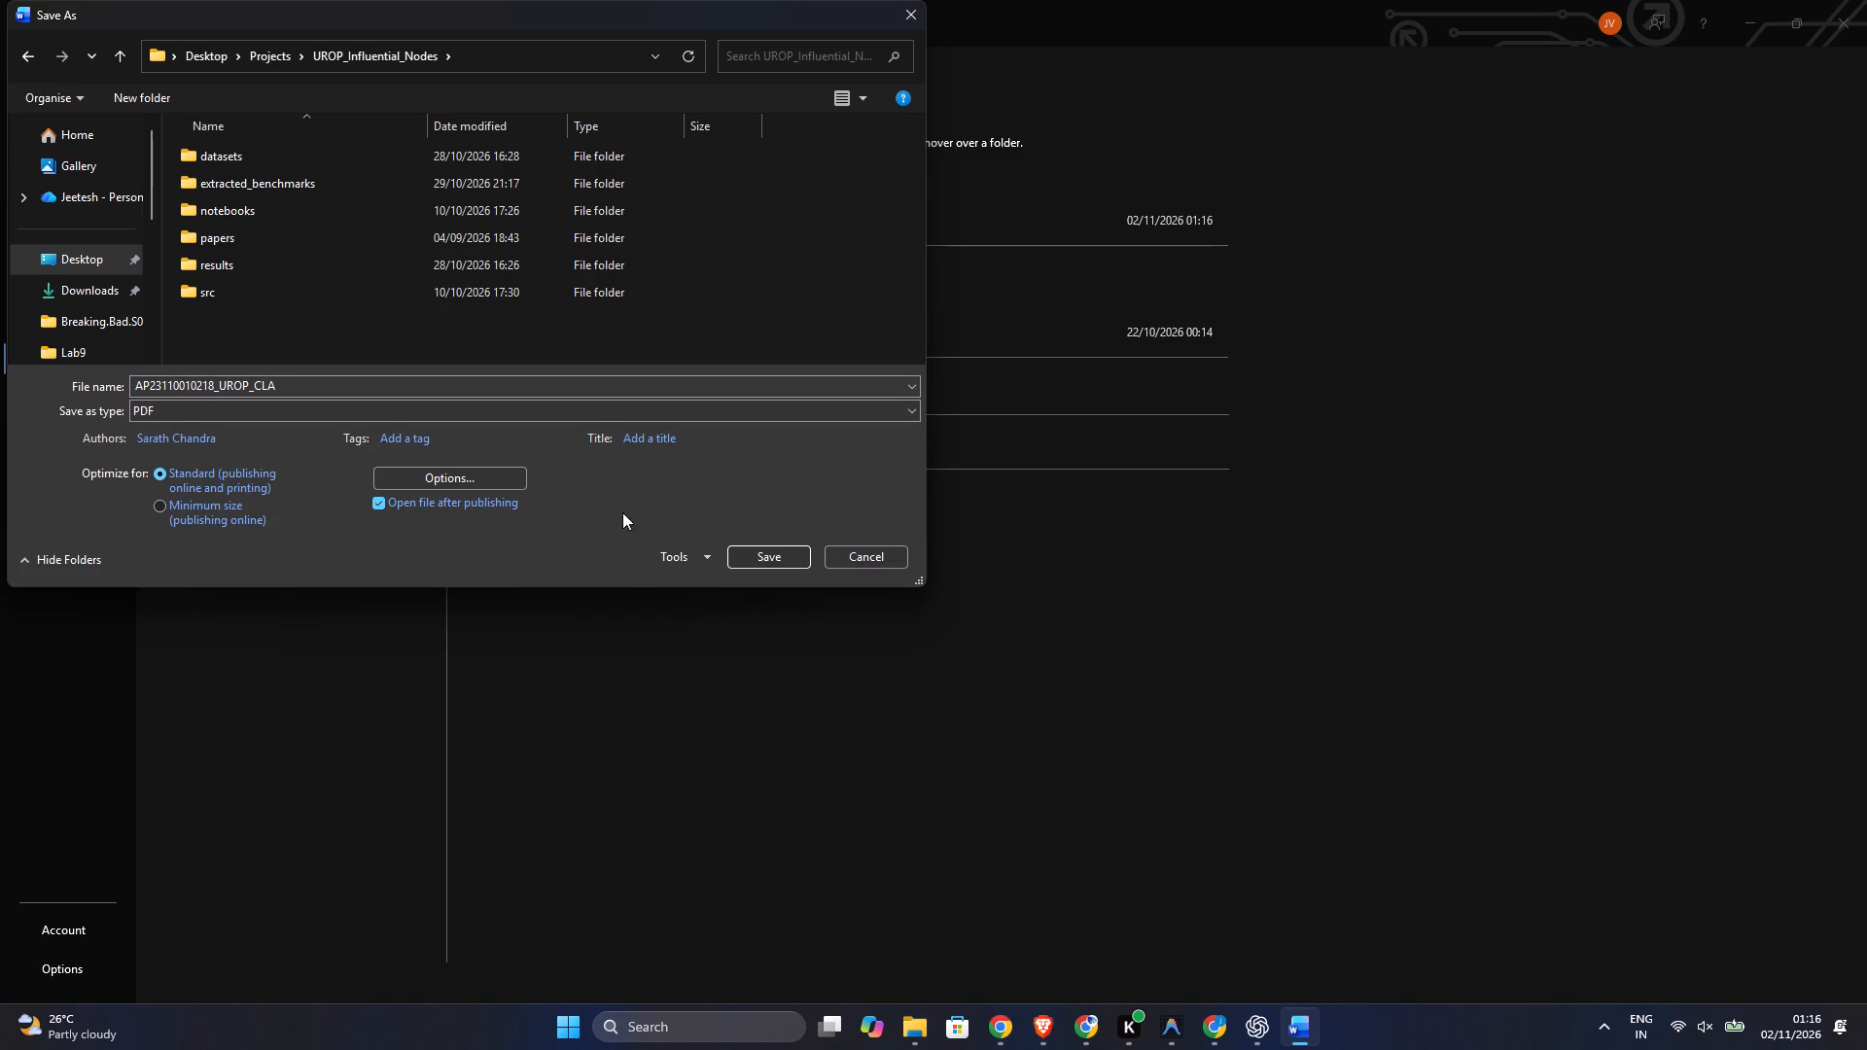
click(747, 553)
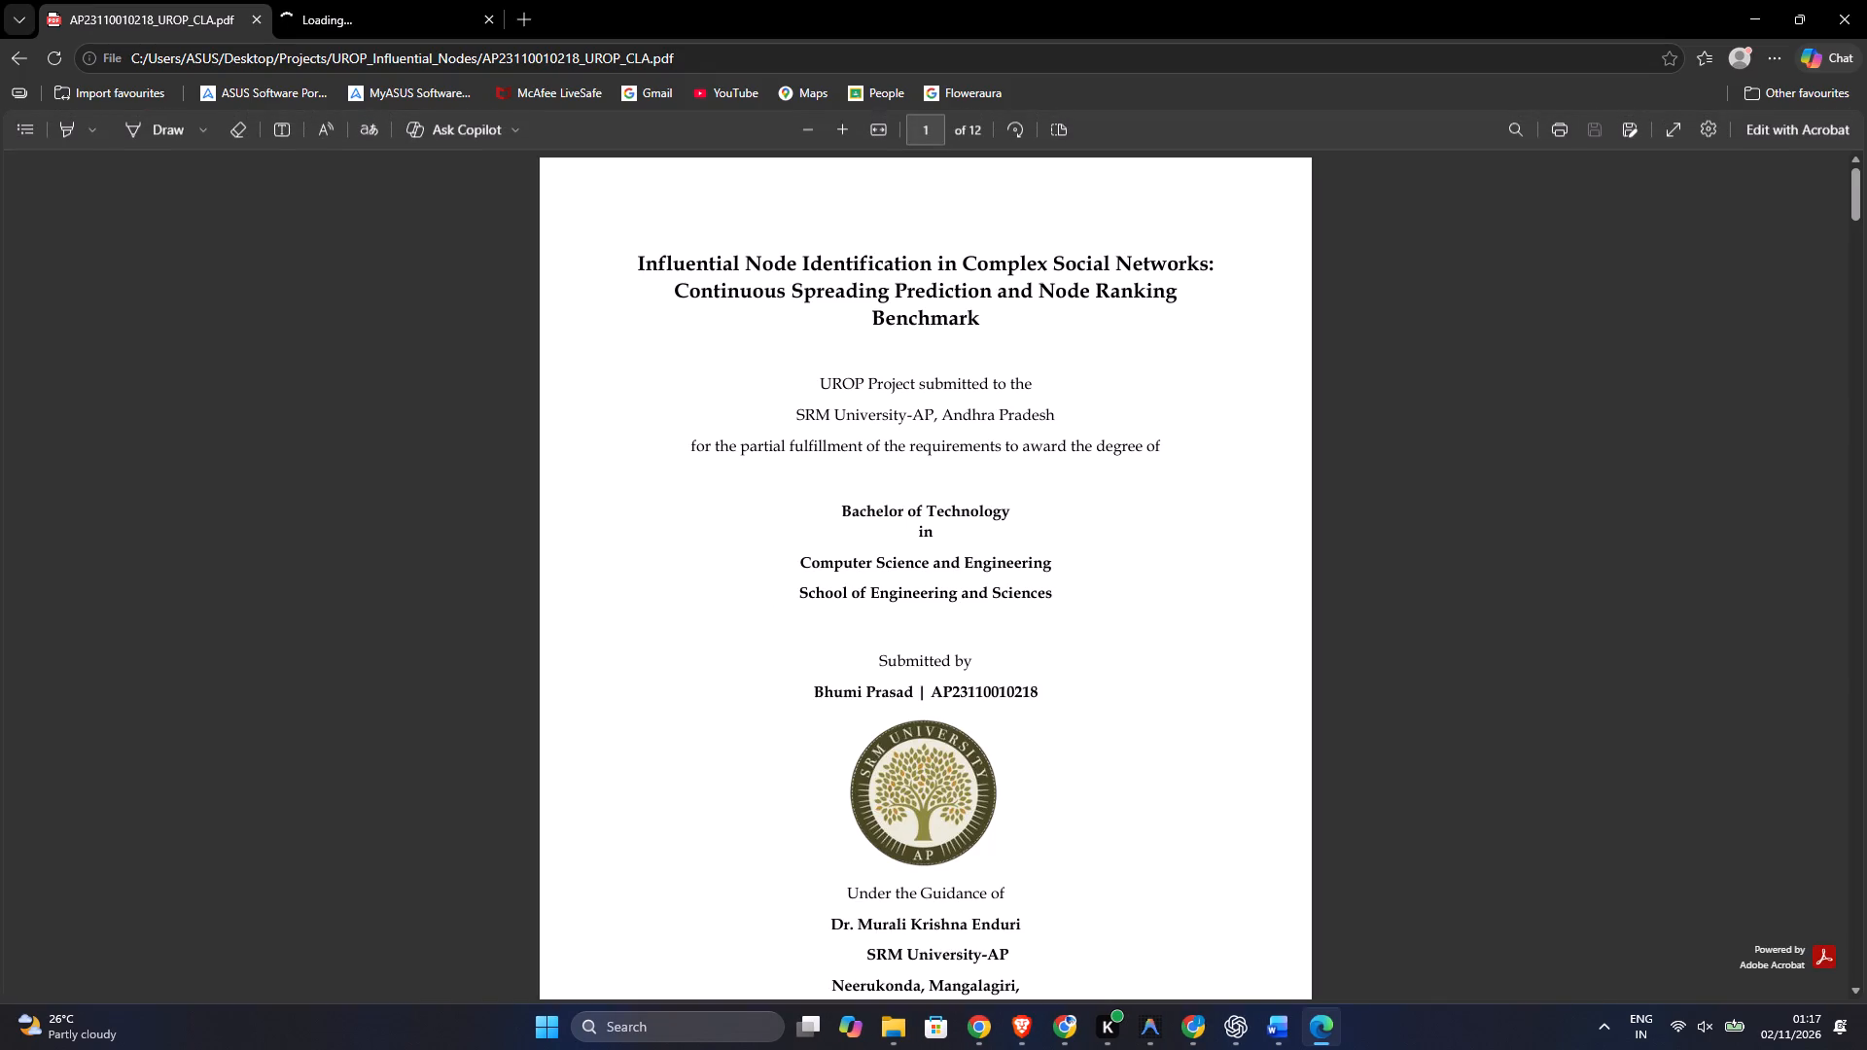
Check the exported PDF from the cover page through the references, and close the browser window.
scroll(932, 645, down, 5)
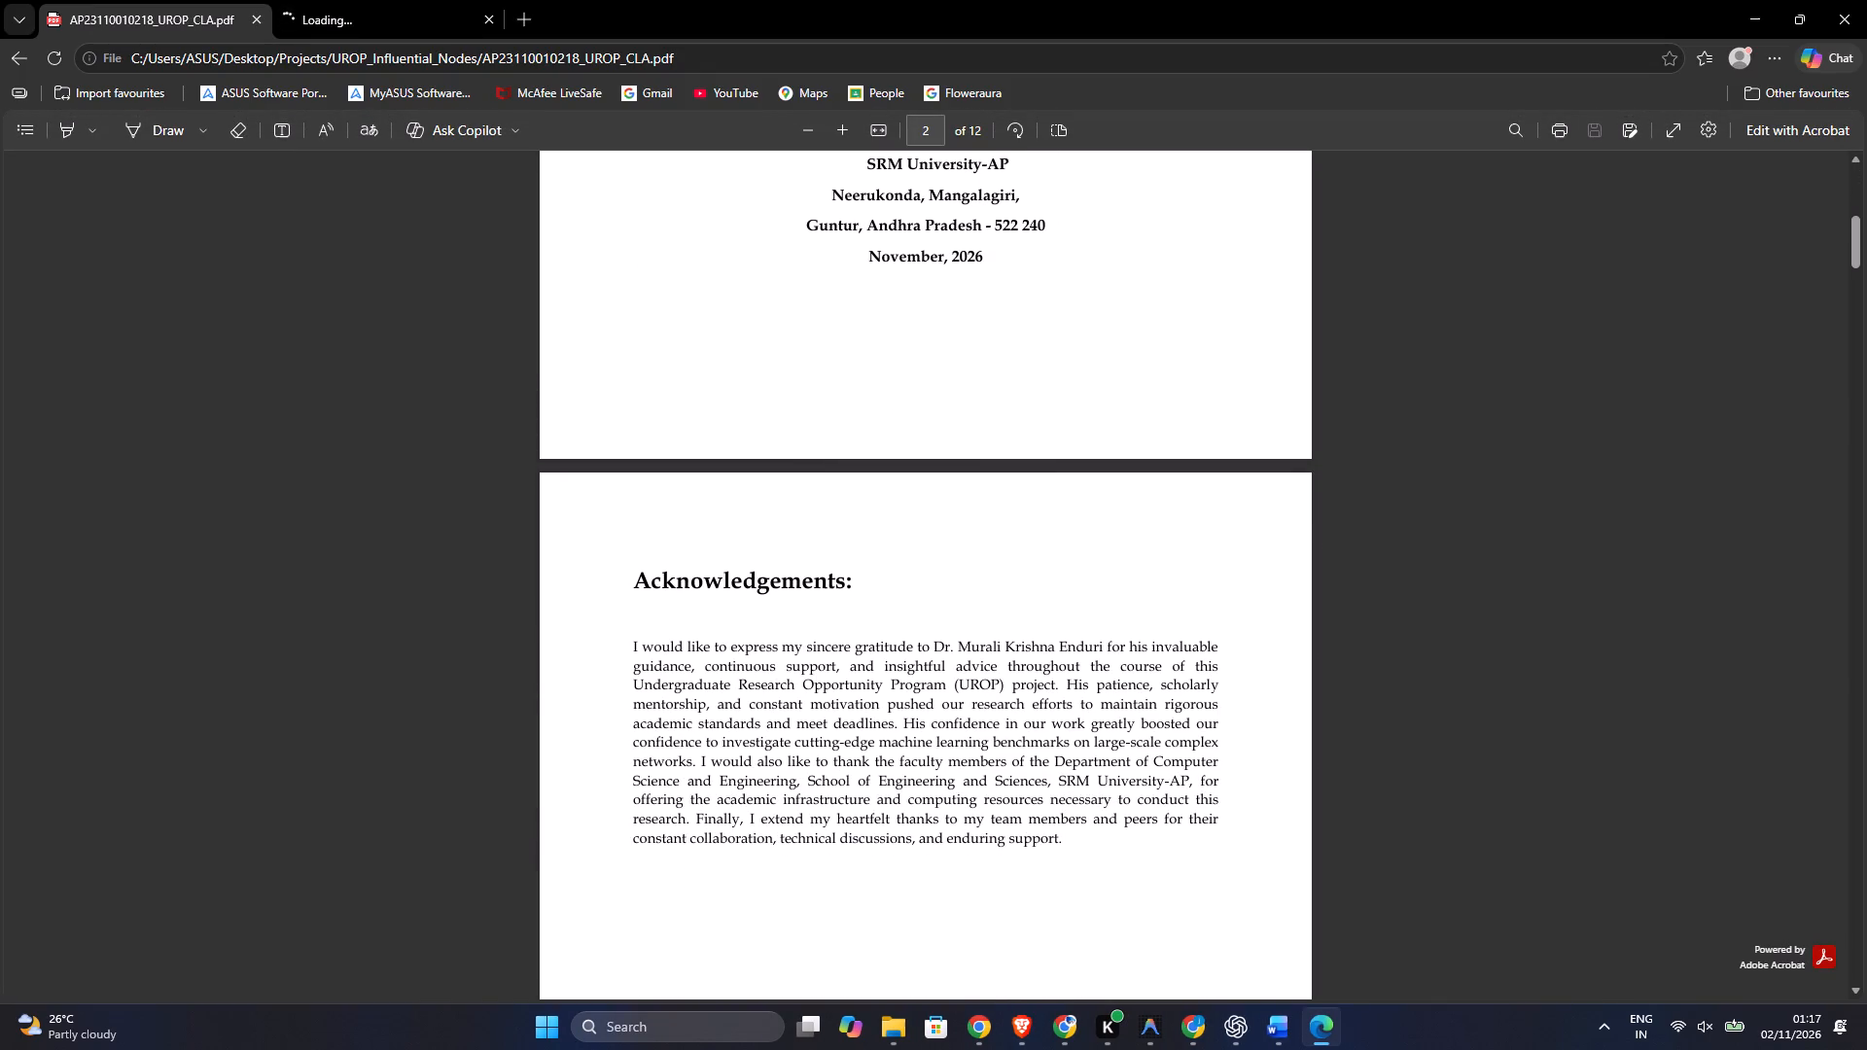
scroll(932, 645, down, 4)
scroll(932, 645, up, 6)
scroll(932, 645, down, 1)
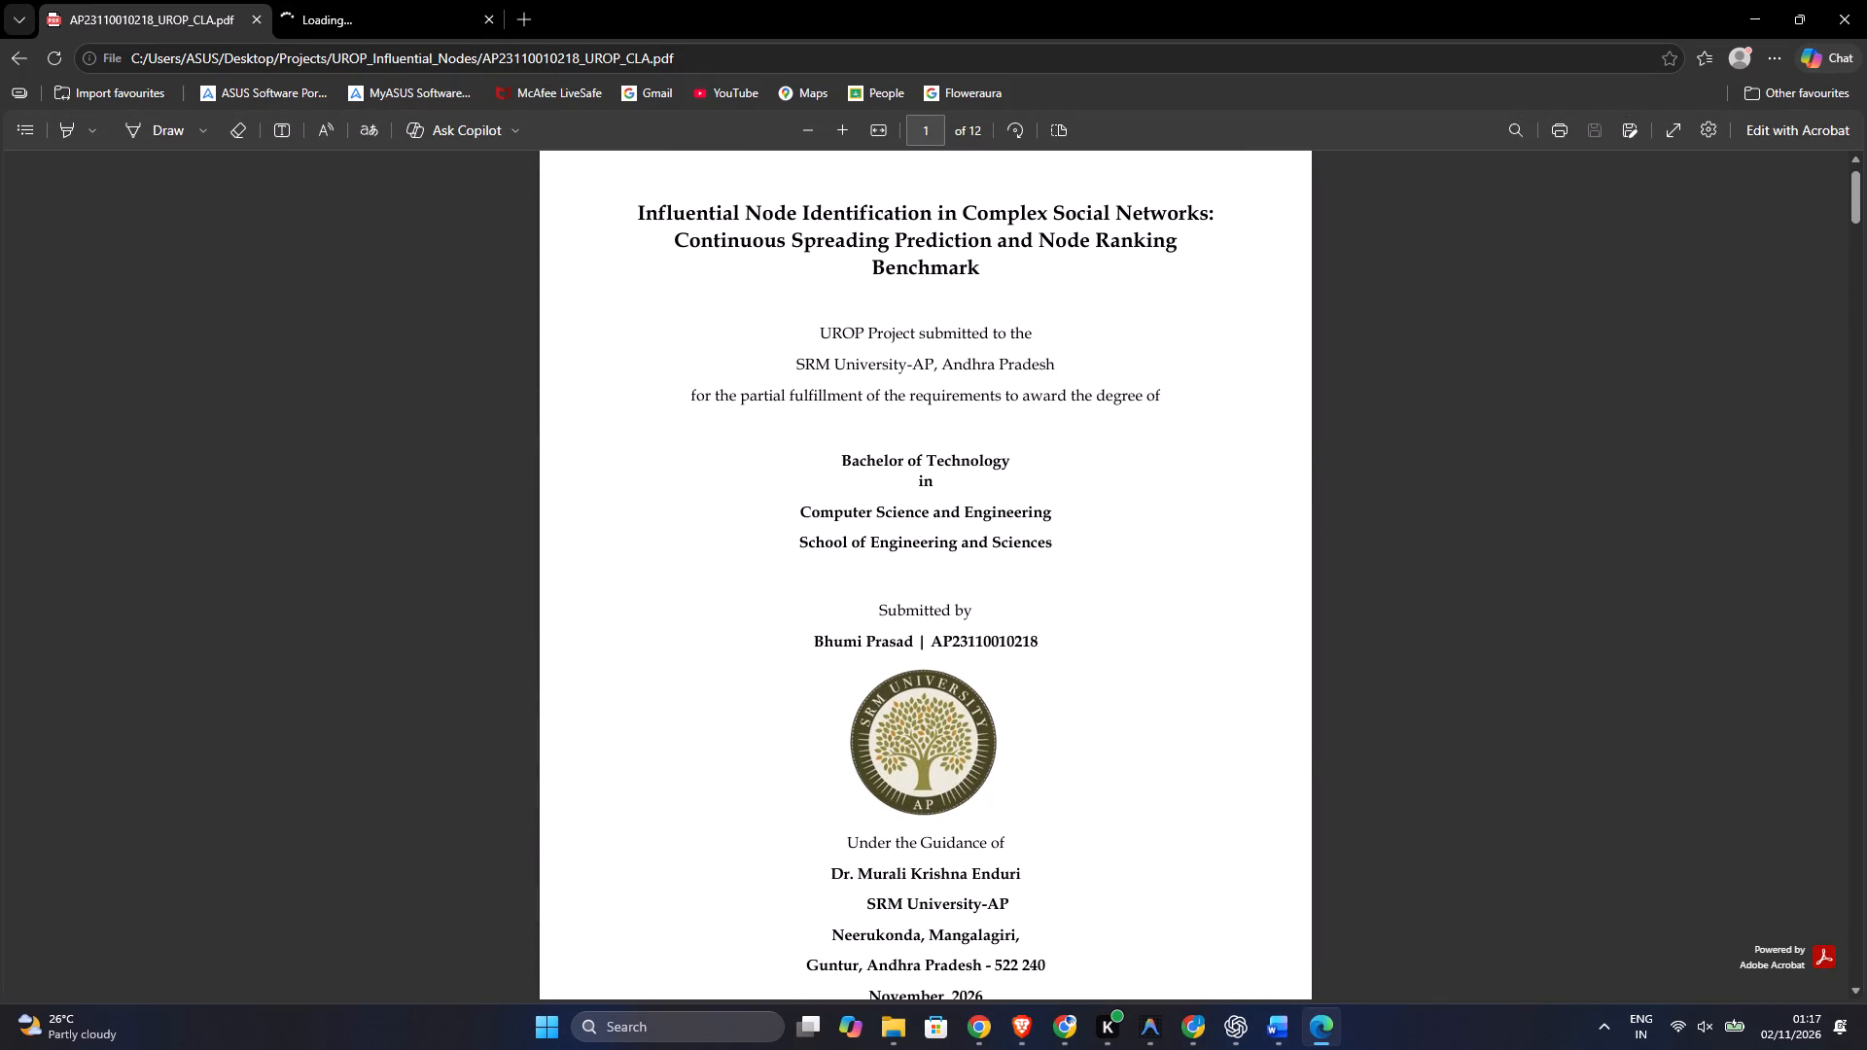
scroll(959, 740, down, 5)
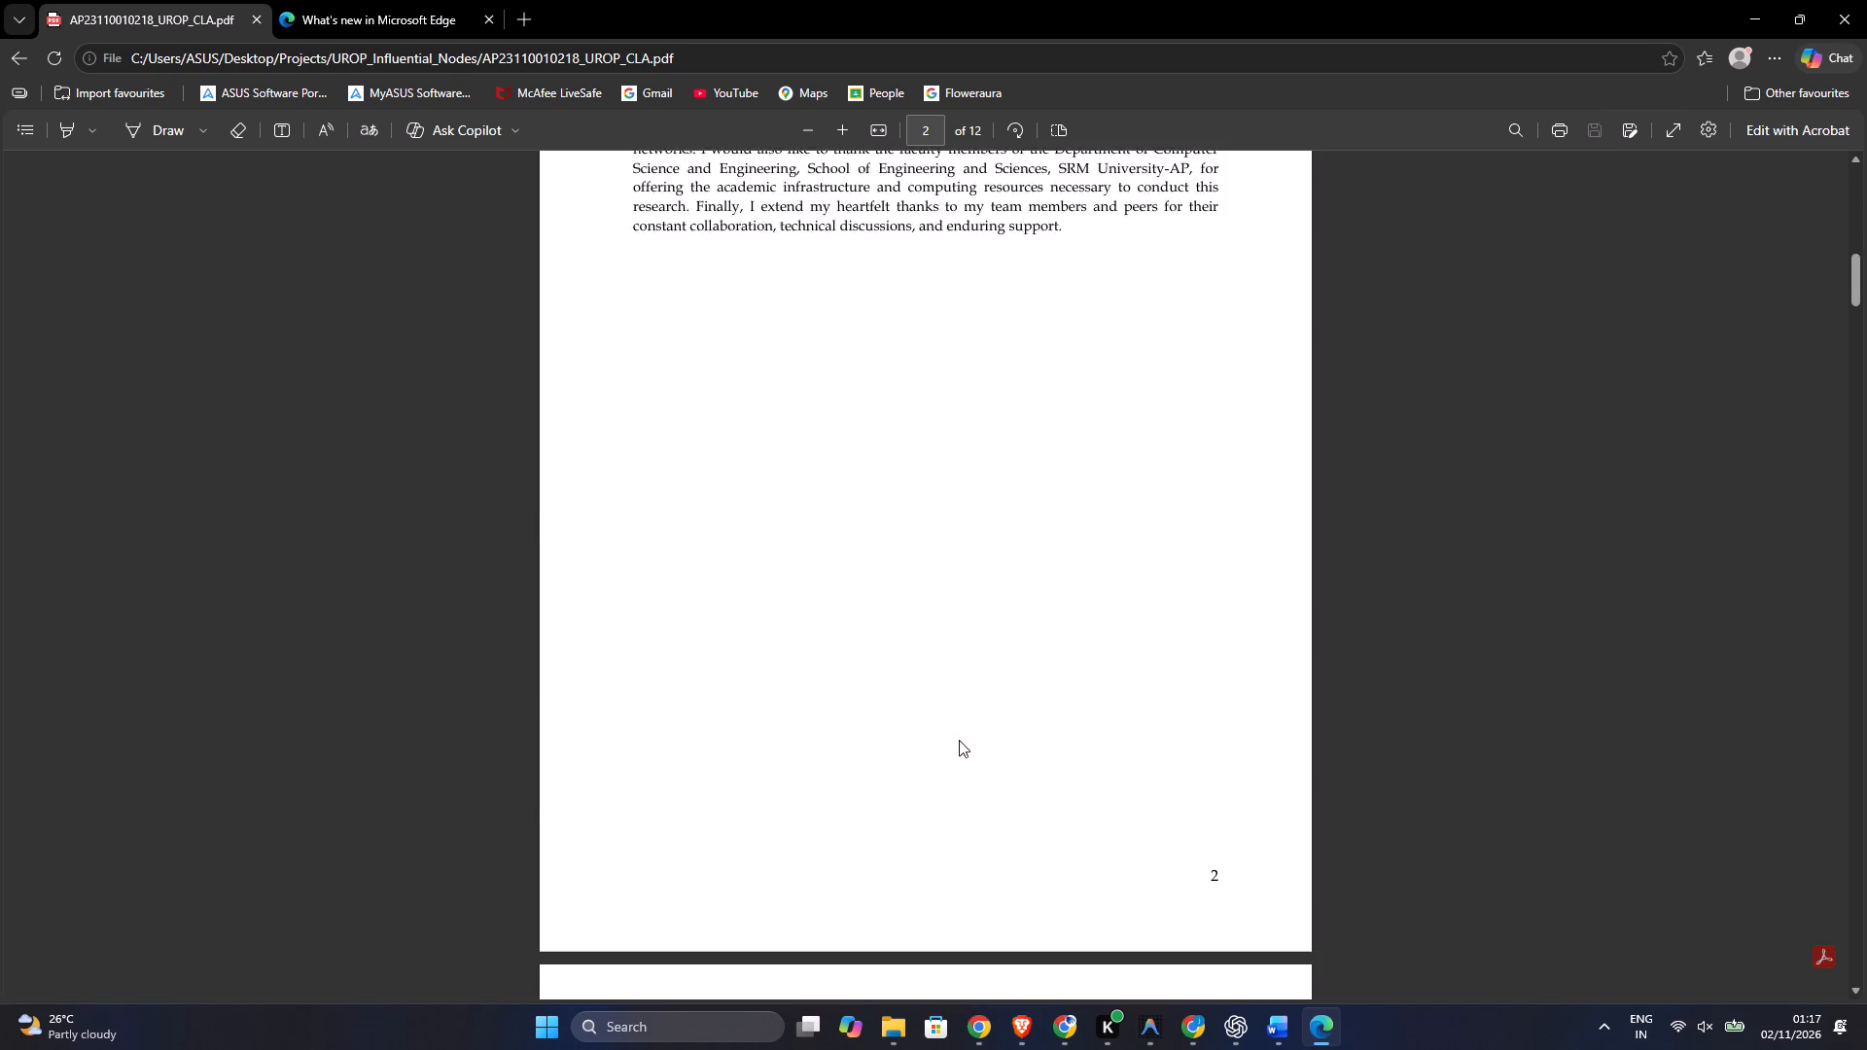
scroll(959, 740, down, 16)
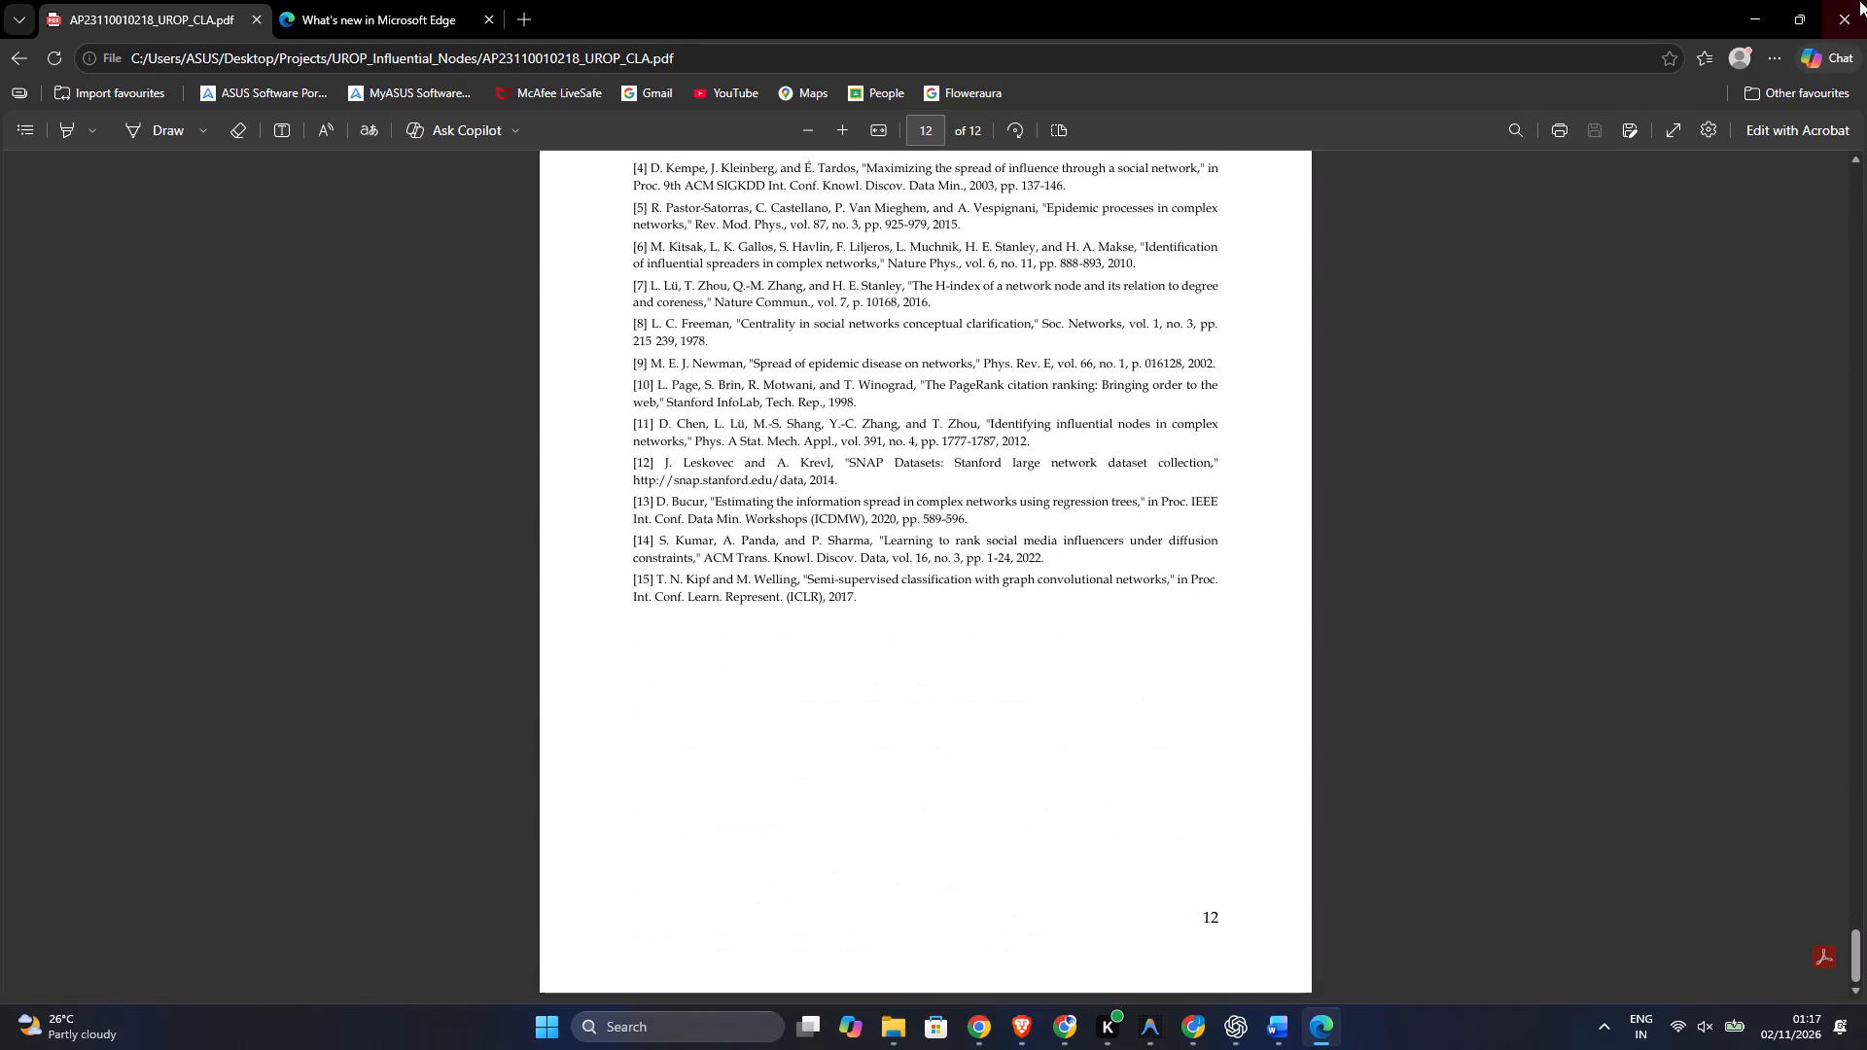
click(1866, 0)
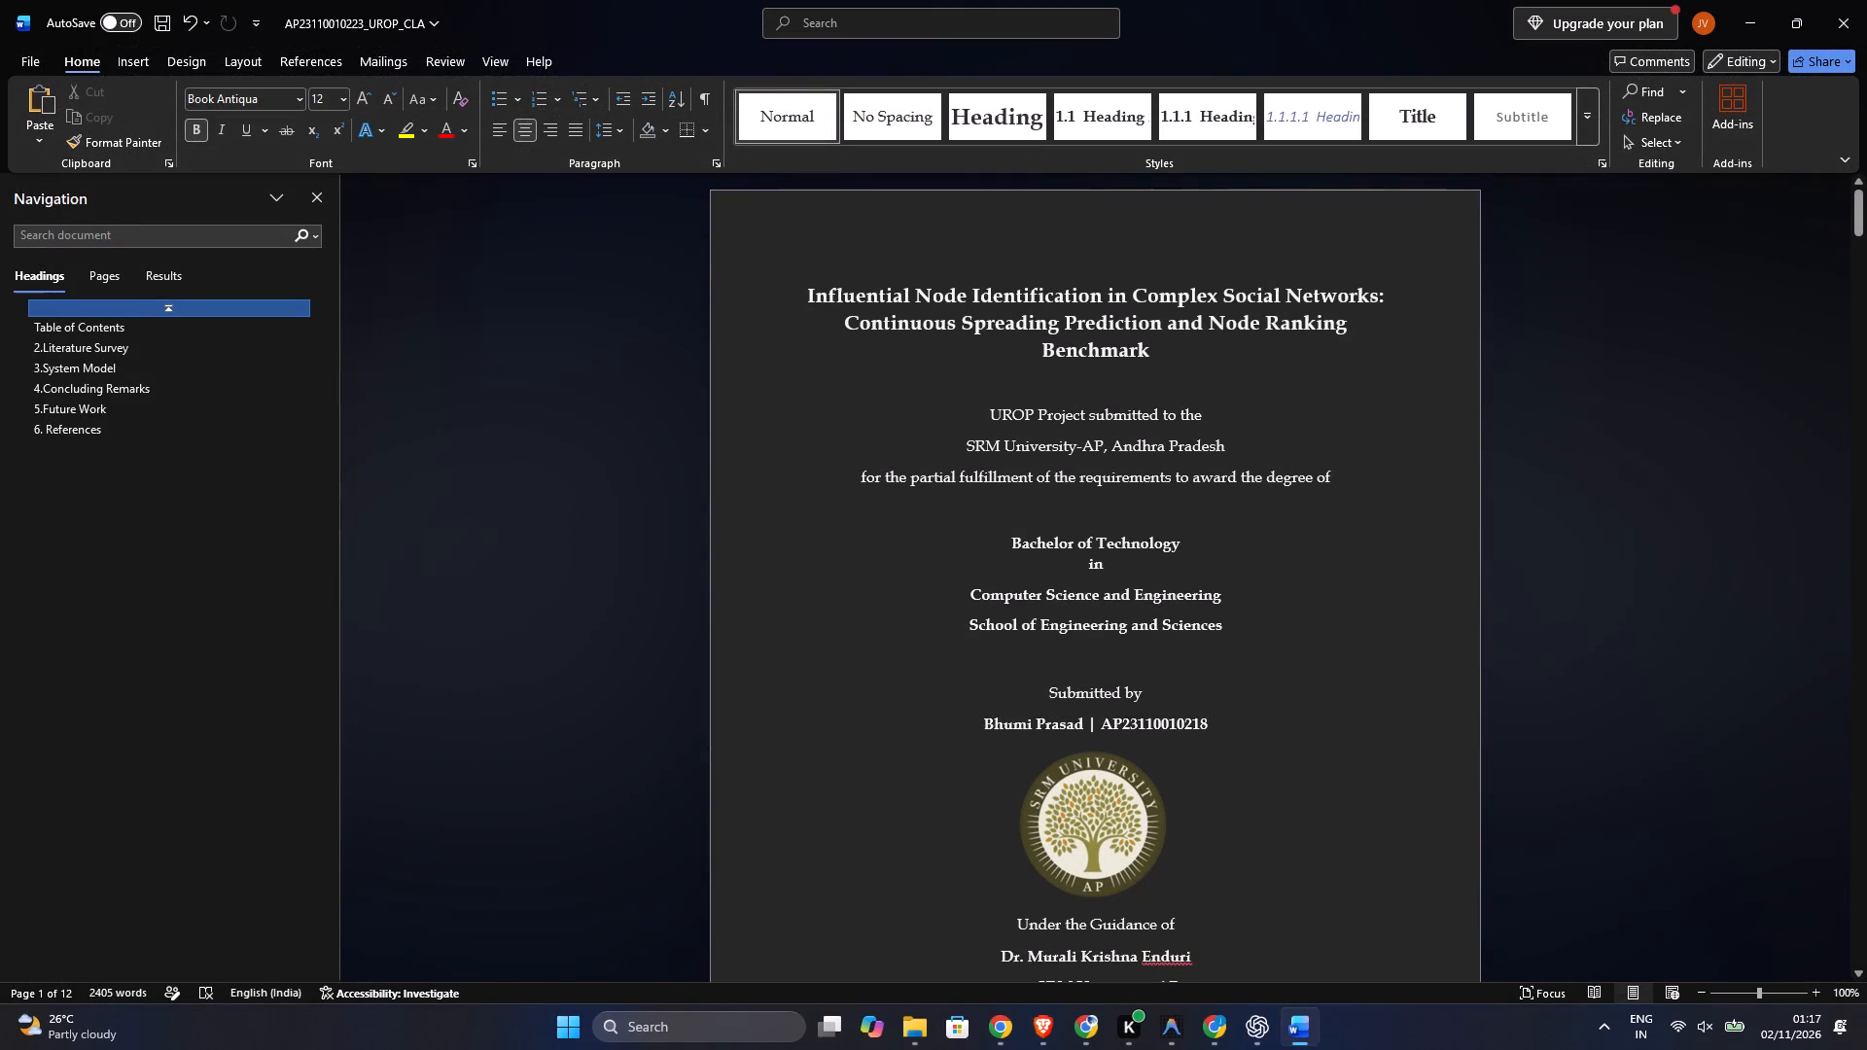
Replace the student name under Submitted by on the Word report's cover page with the next student's name.
scroll(878, 609, down, 1)
click(1085, 613)
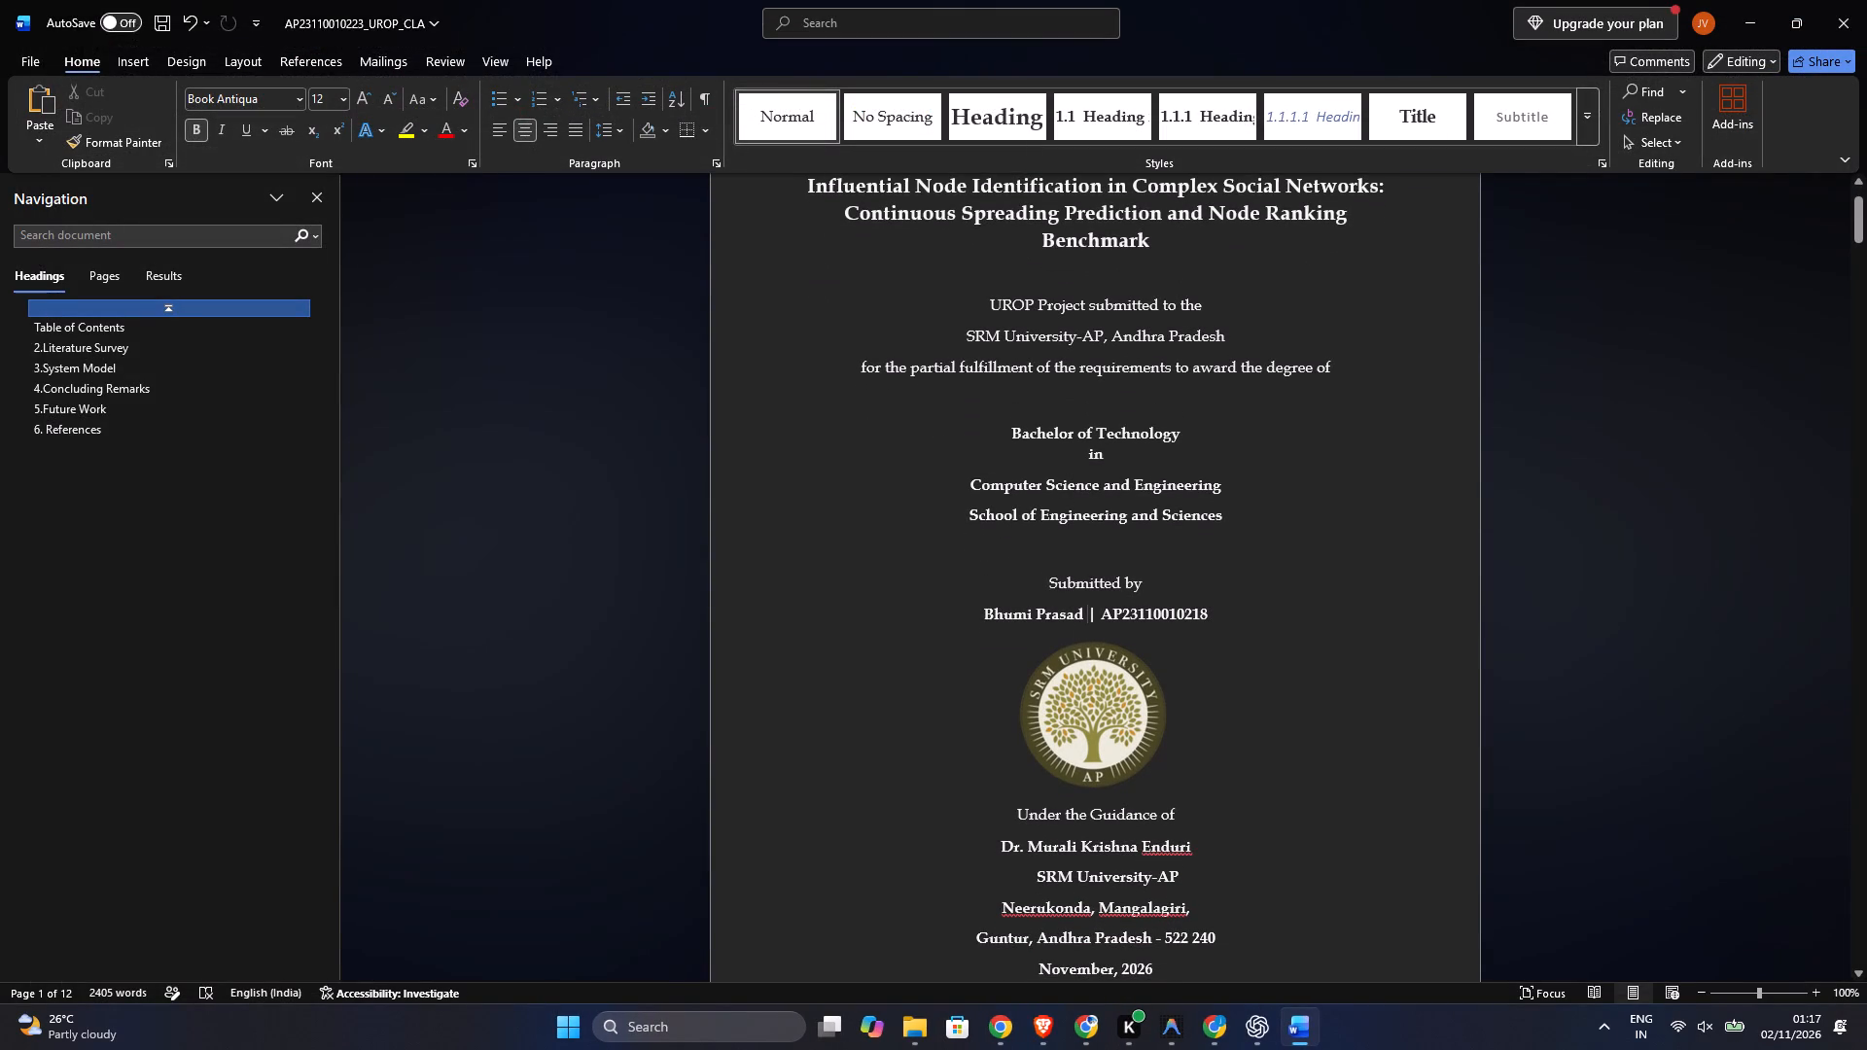
key(Left)
key(BackSpace)
key(BackSpace)
key(BackSpace)
key(BackSpace)
key(BackSpace)
key(BackSpace)
key(BackSpace)
key(BackSpace)
key(BackSpace)
key(BackSpace)
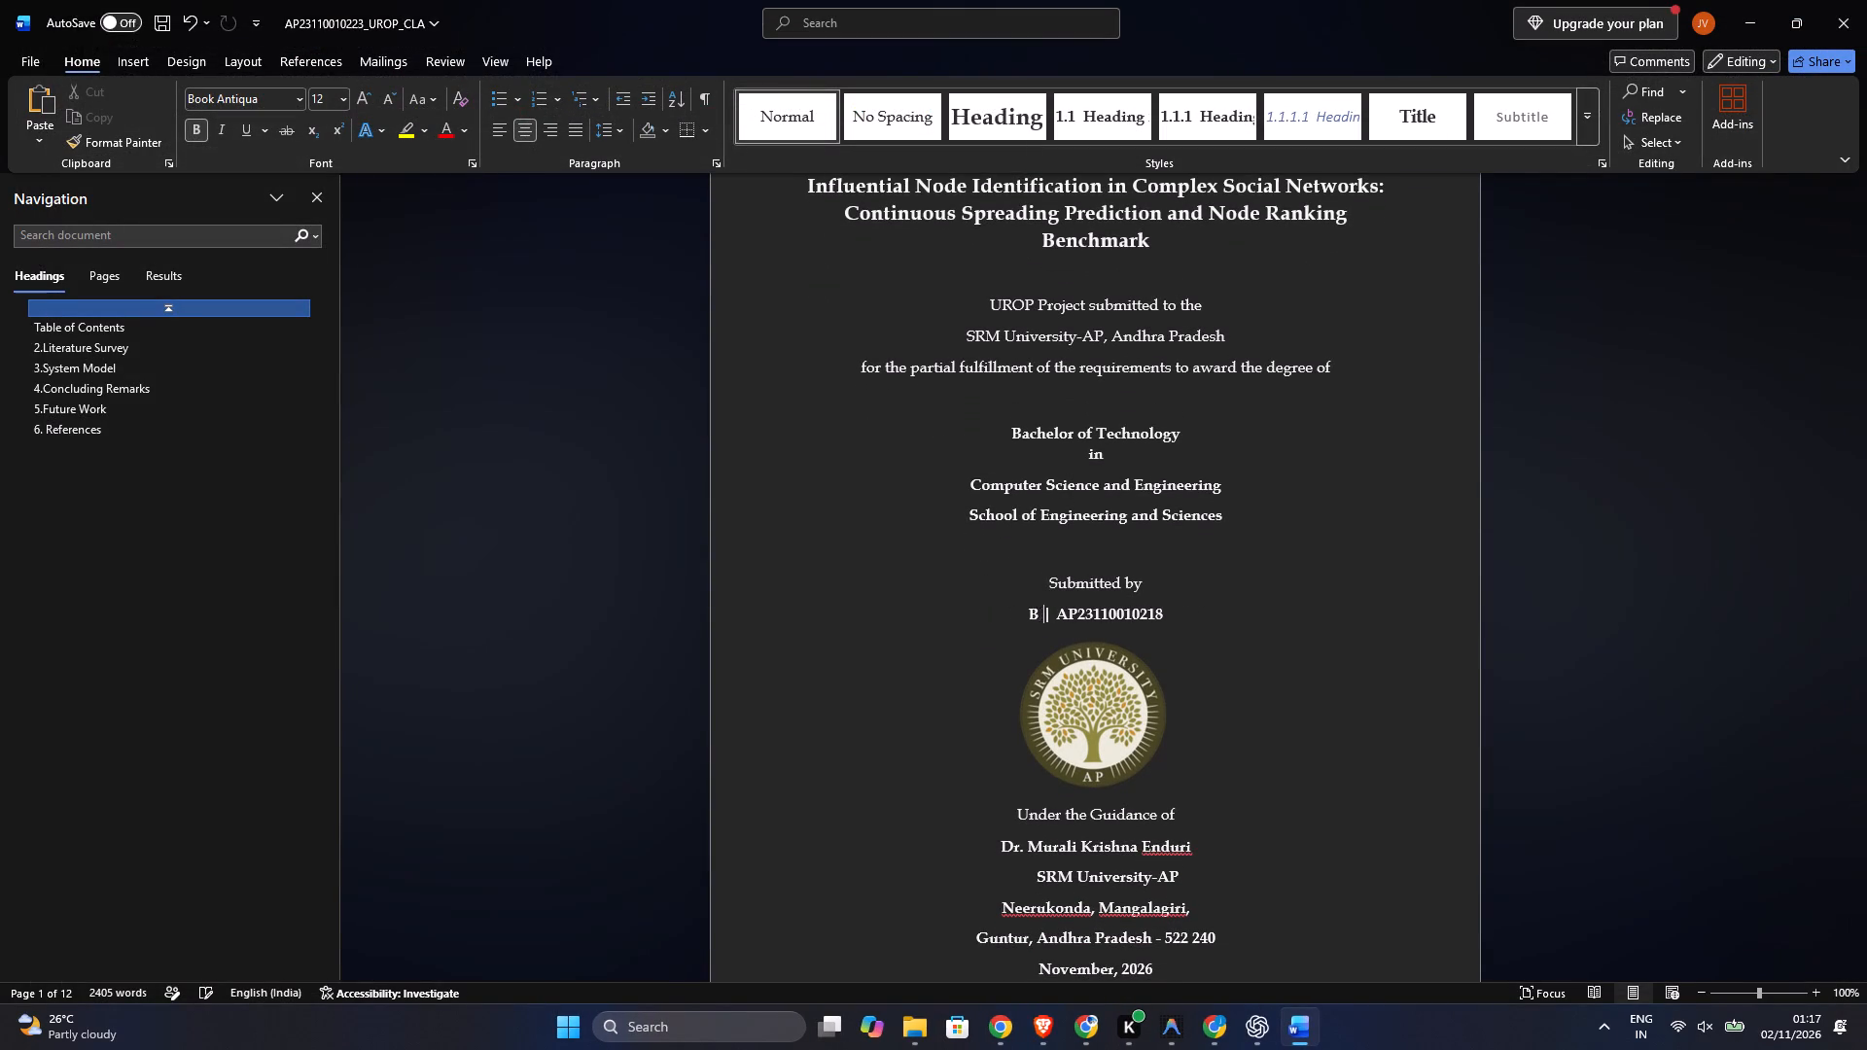
key(BackSpace)
key(BackSpace)
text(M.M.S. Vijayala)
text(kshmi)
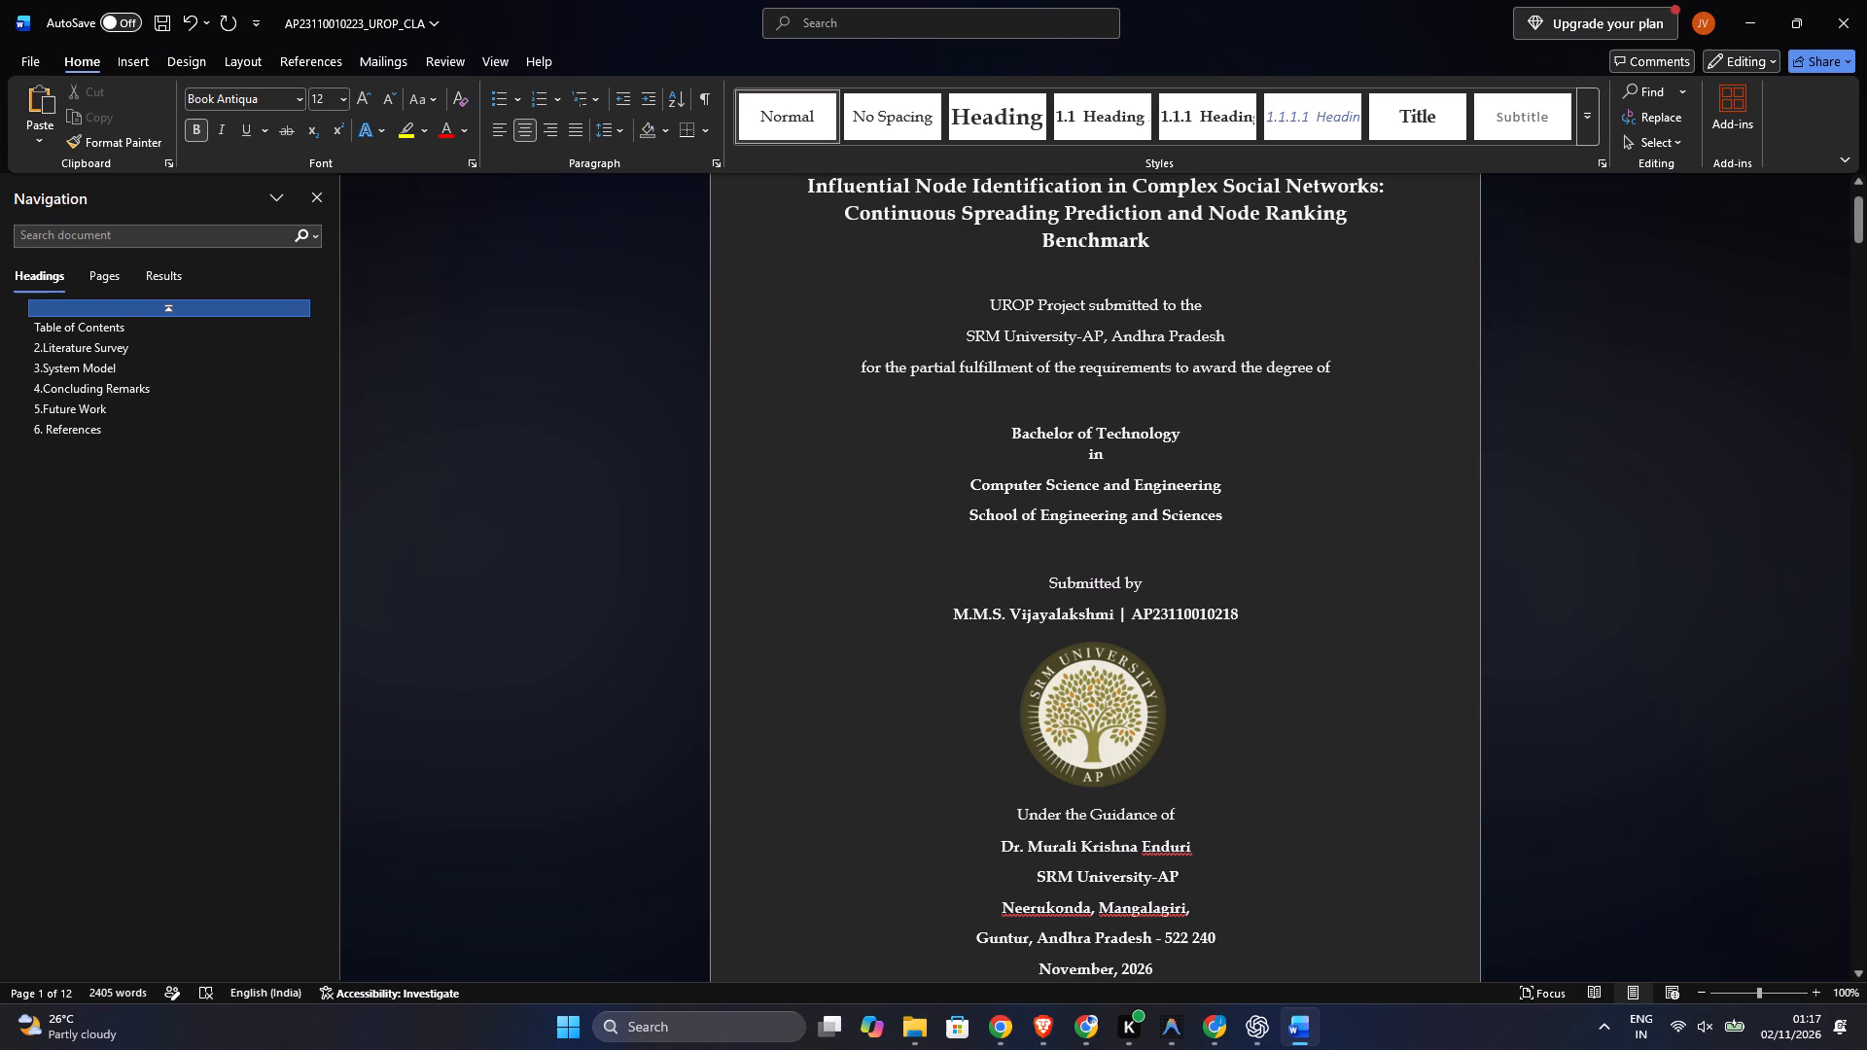
Change the last two digits of the cover page's registration number to 25 and save the document.
click(1251, 615)
key(BackSpace)
key(BackSpace)
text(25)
scroll(1149, 646, down, 2)
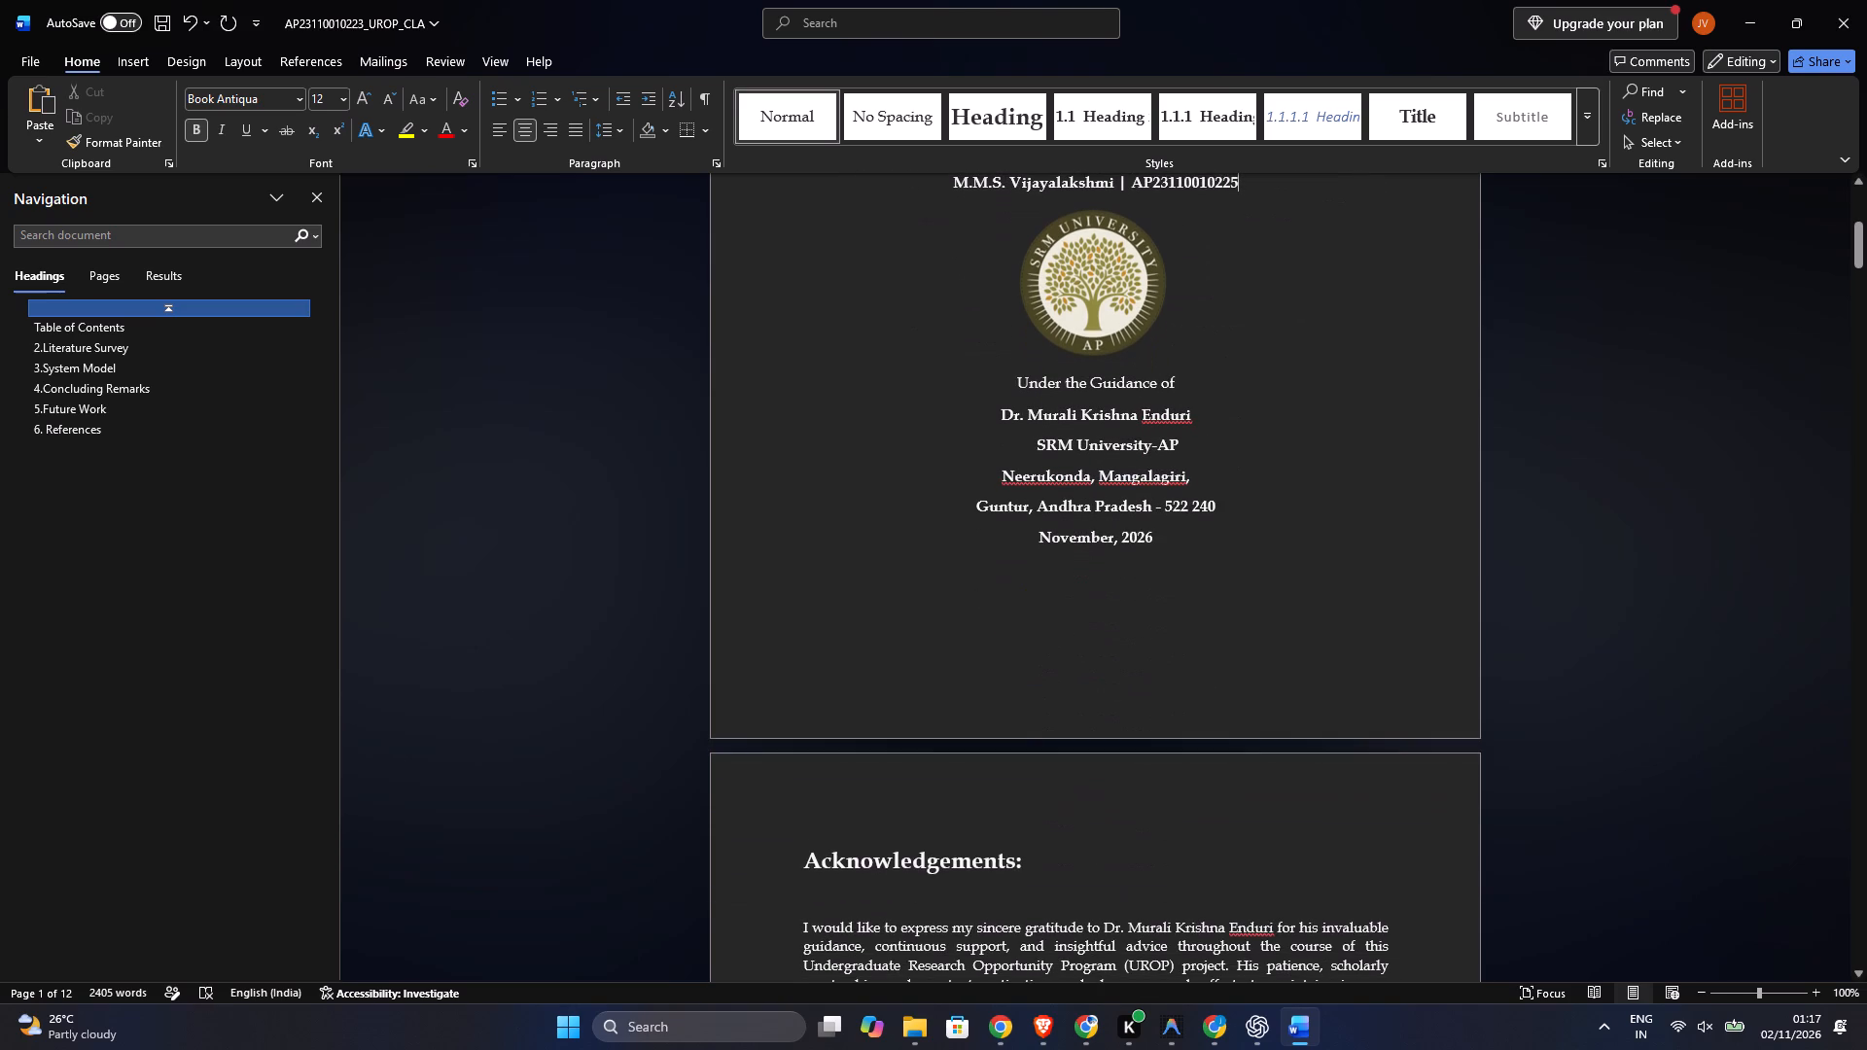
key(ctrl+s)
Save the report as a PDF in UROP_Influential_Nodes, ending the registration number in the file name with 25, and close the opened PDF.
click(35, 53)
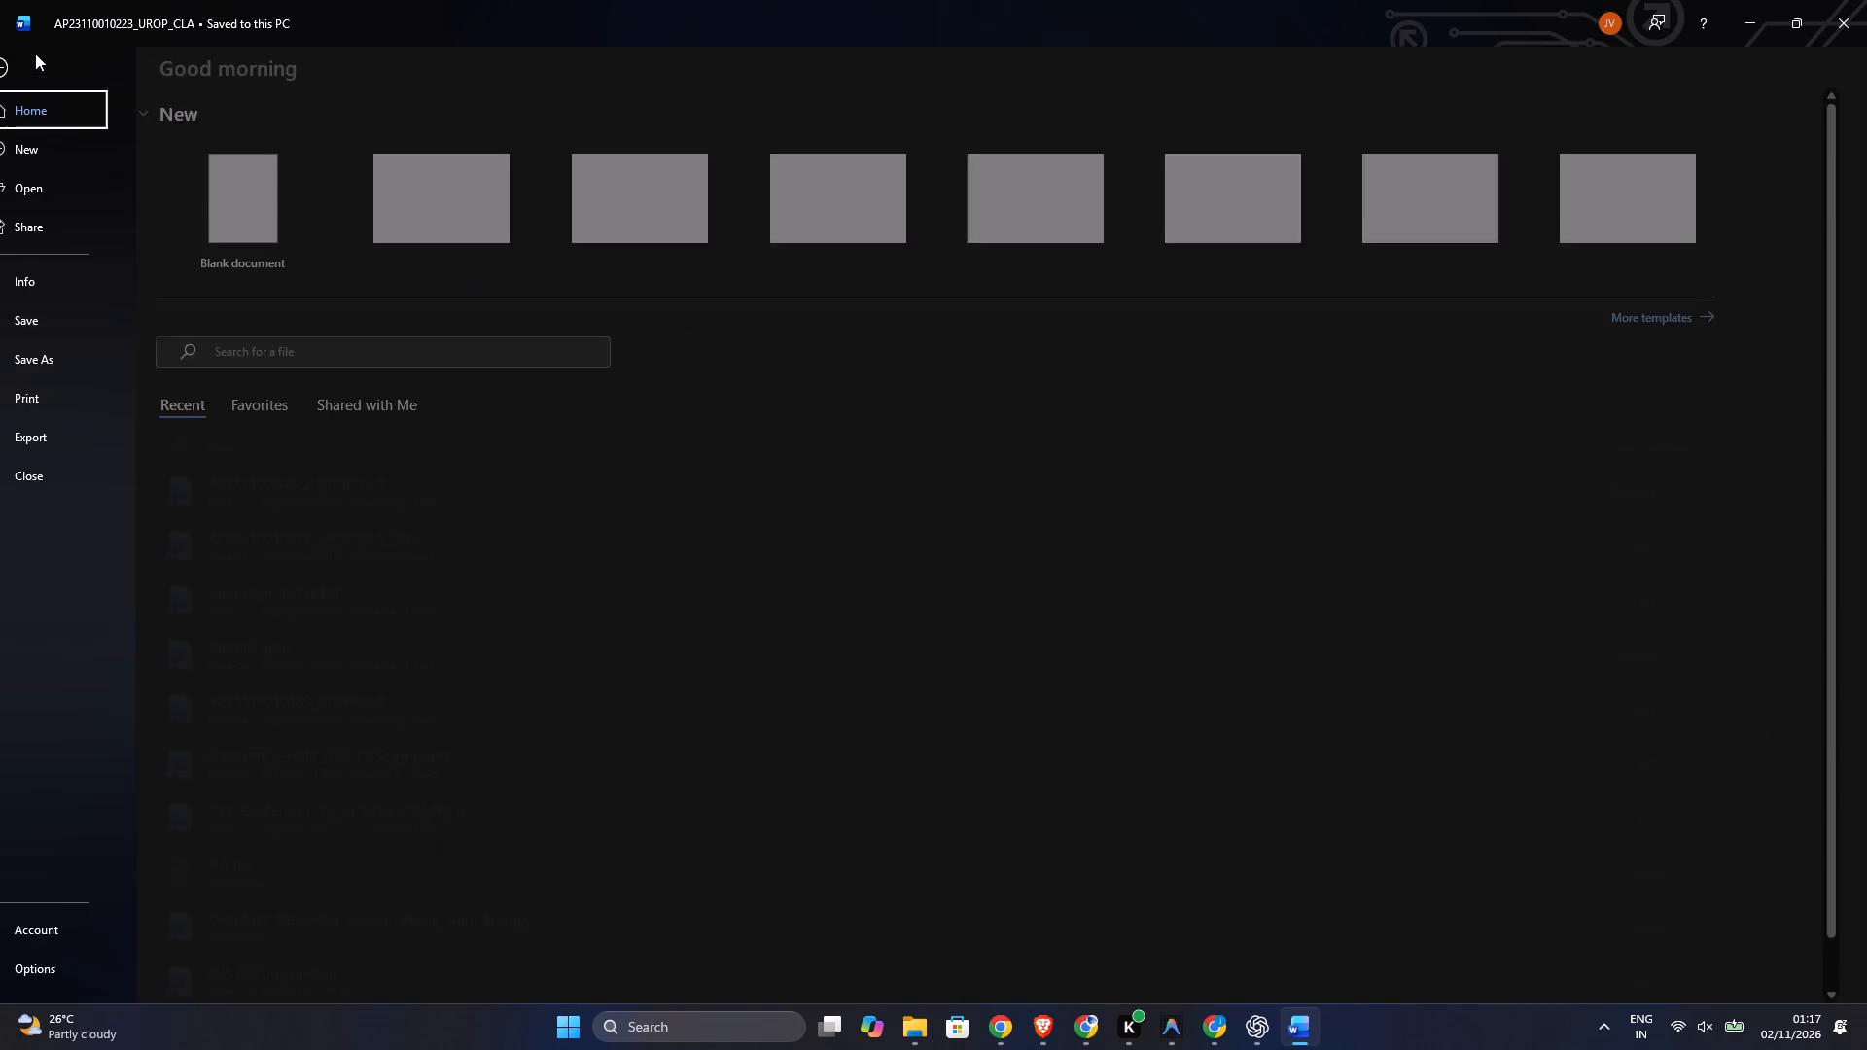
click(60, 370)
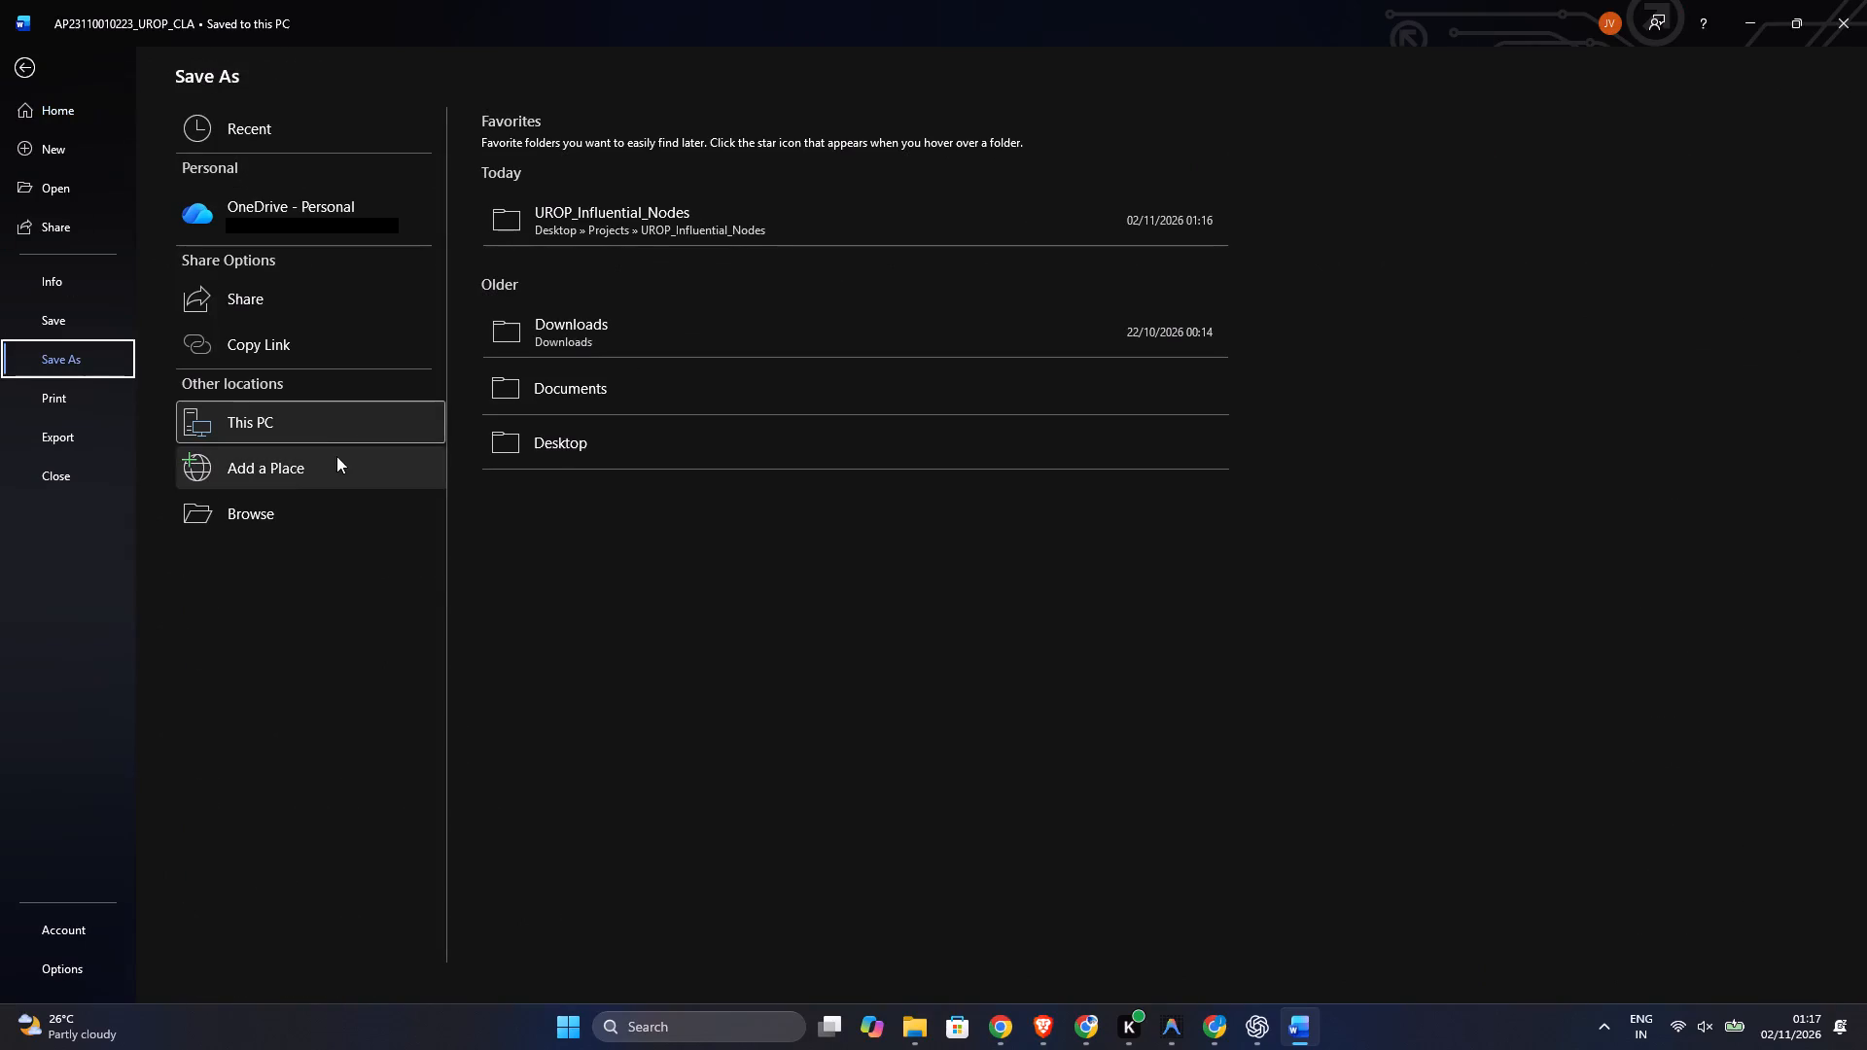
click(299, 504)
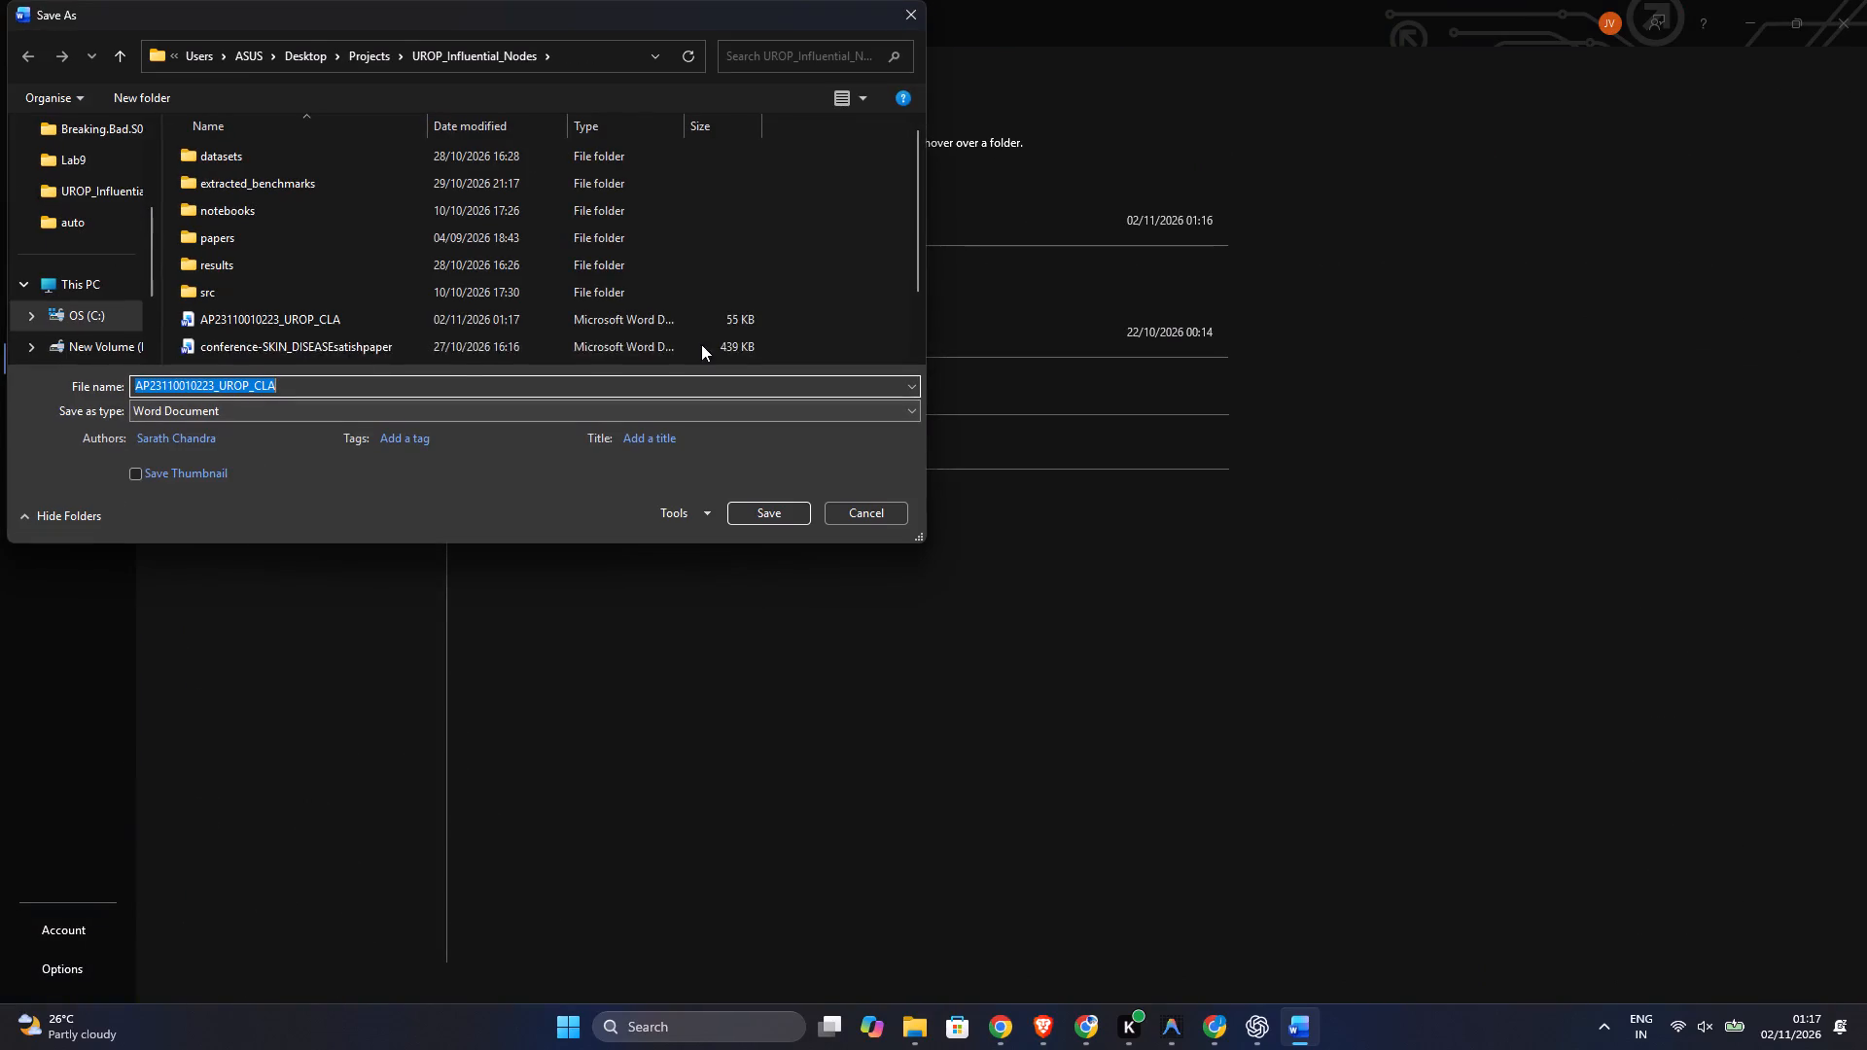
click(448, 402)
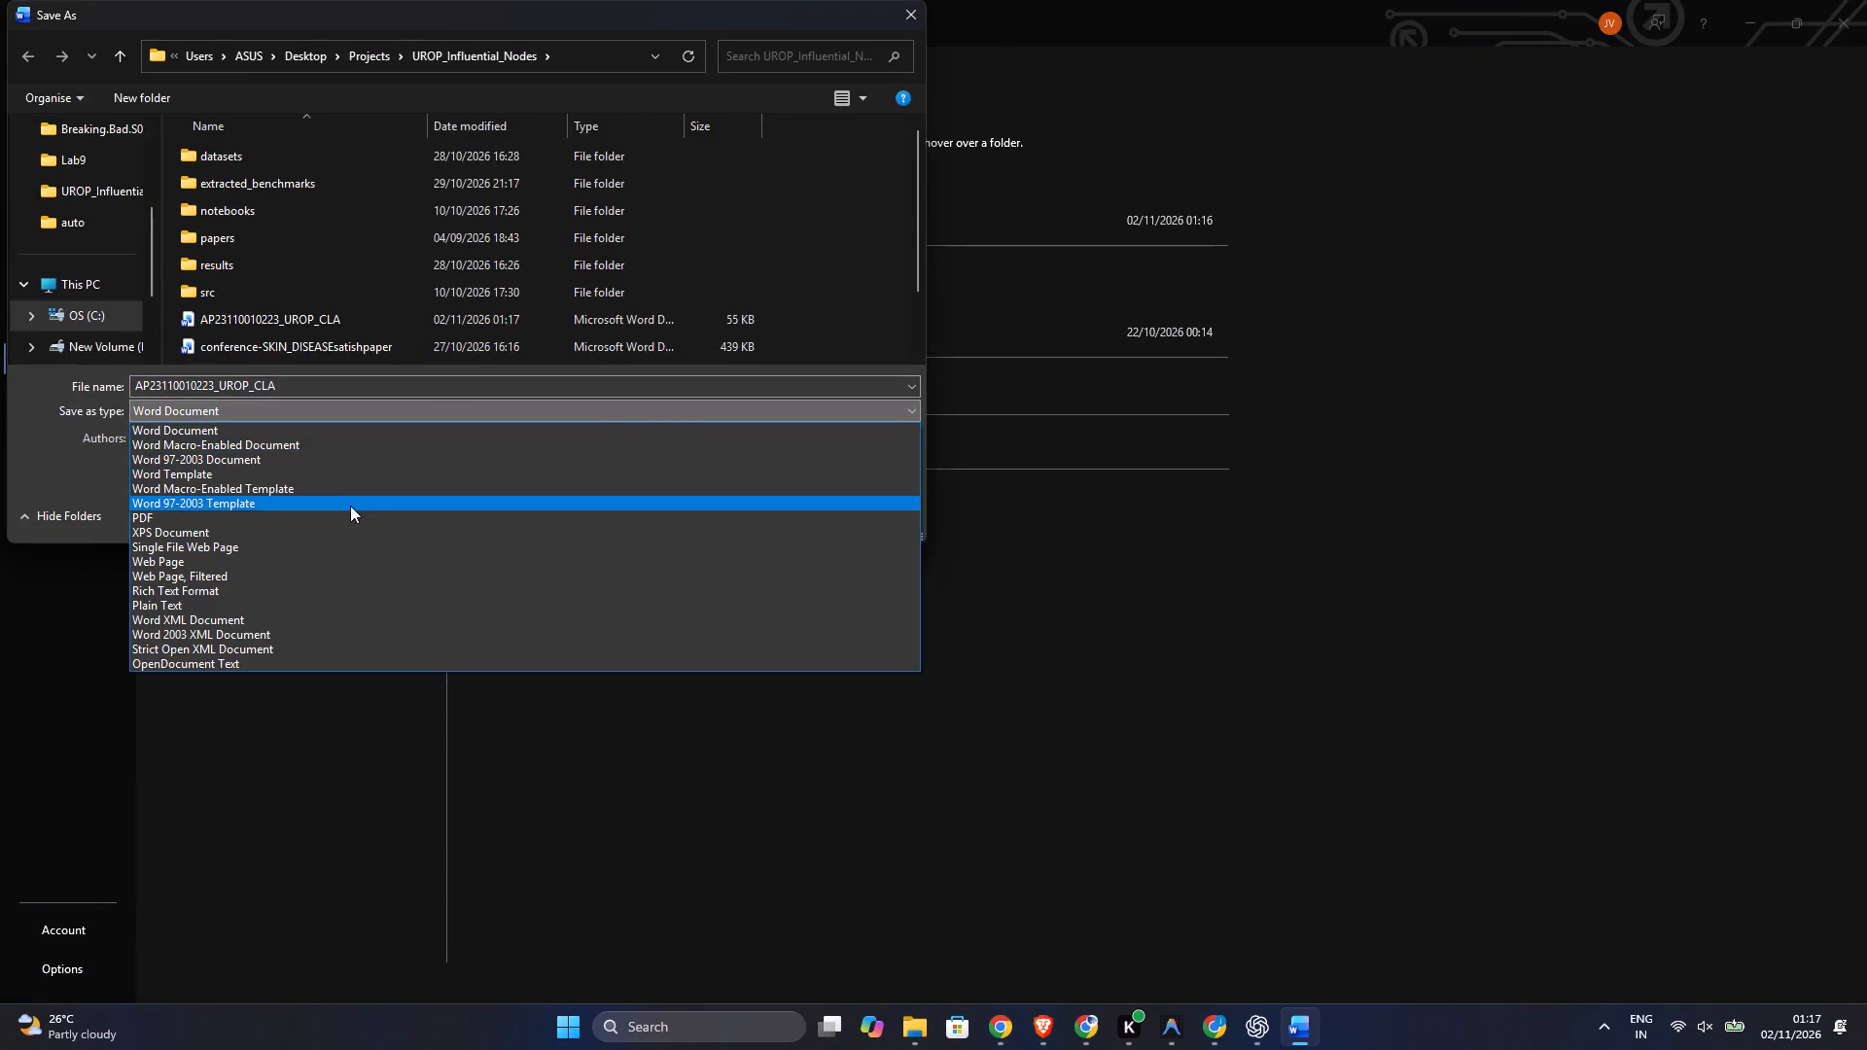
click(341, 520)
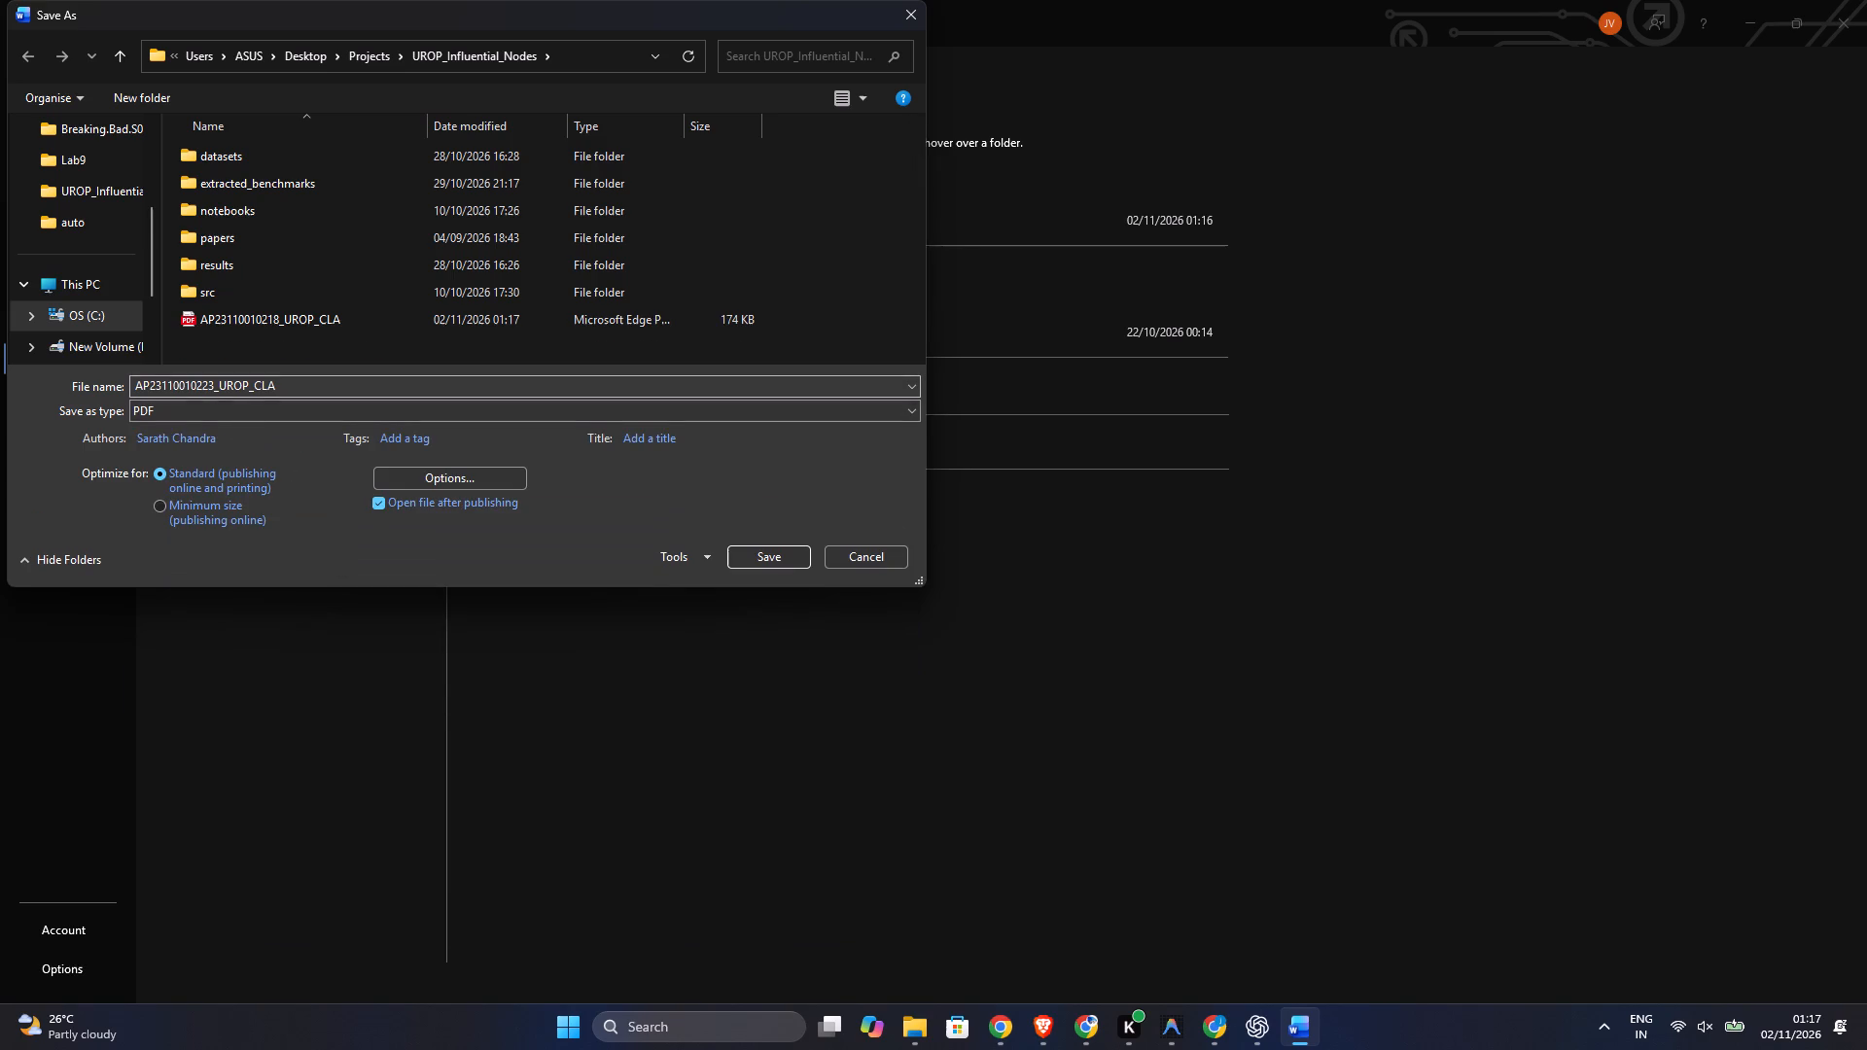
click(214, 387)
click(212, 383)
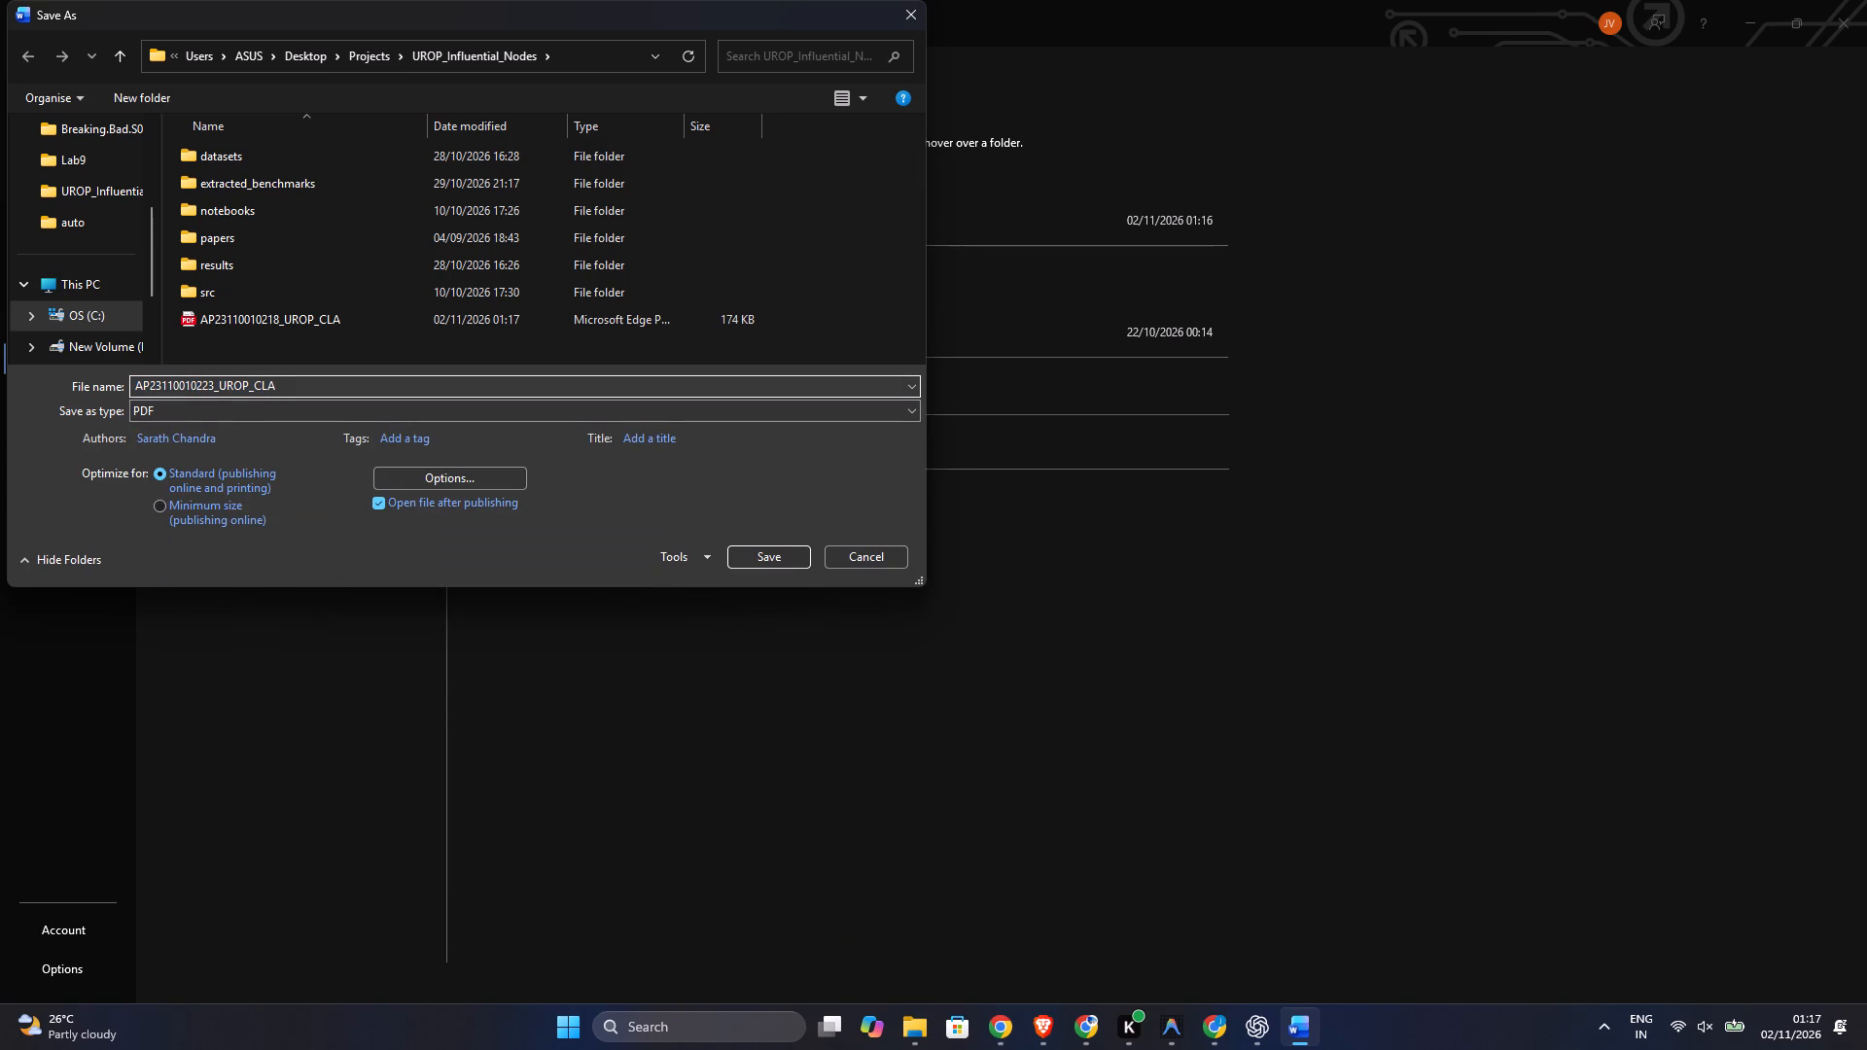
key(BackSpace)
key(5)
click(761, 555)
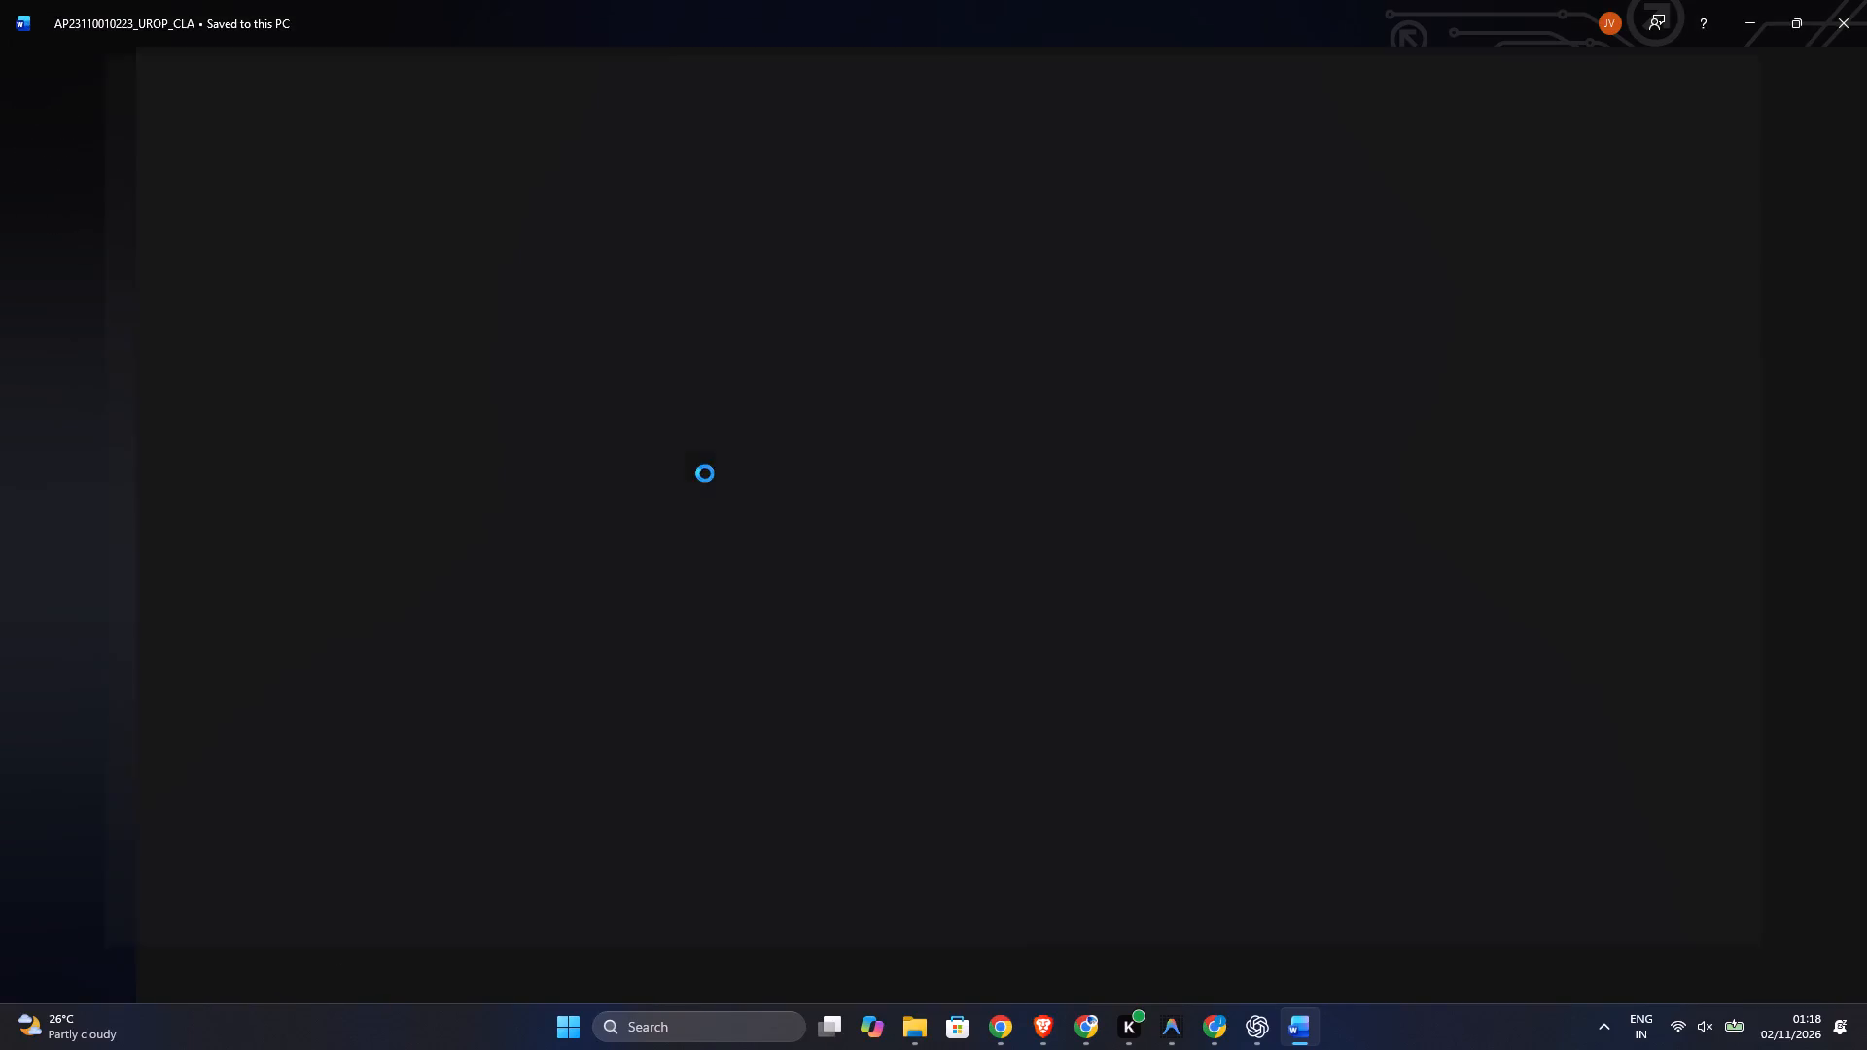
click(1866, 0)
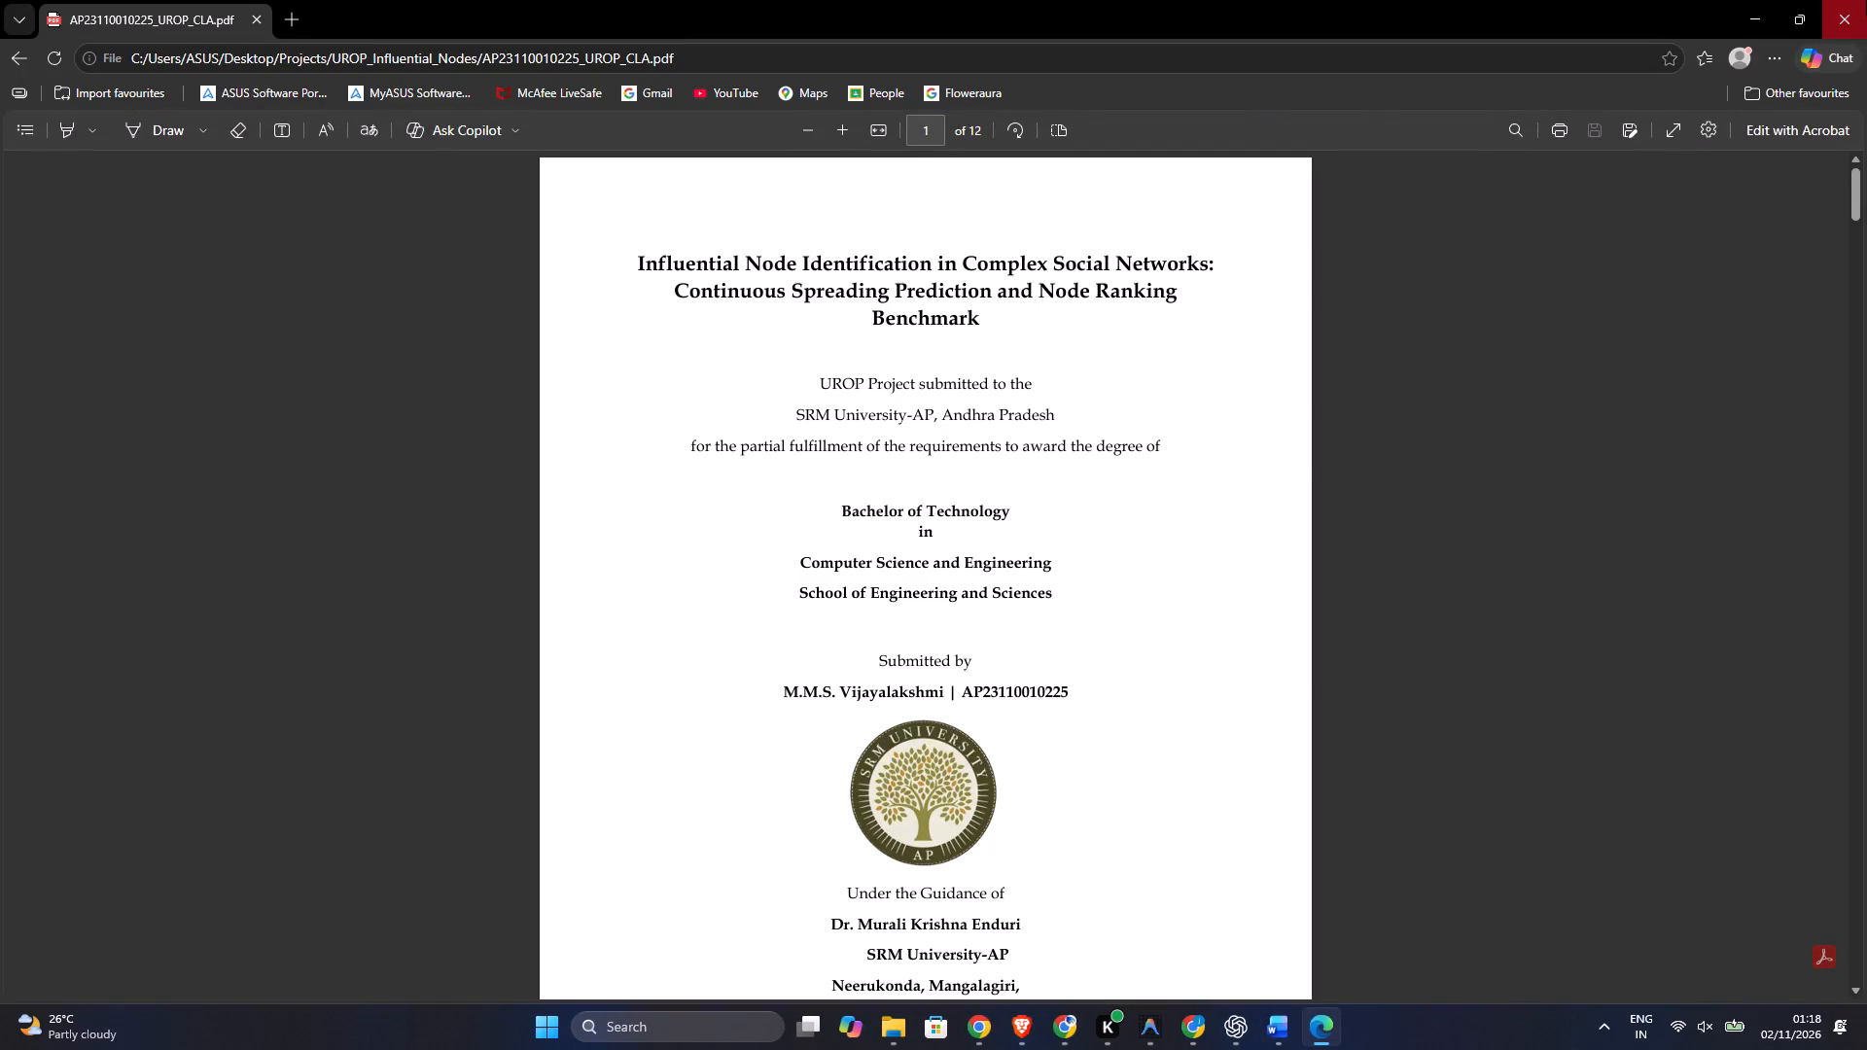
Replace the student name under Submitted by on the Word report's cover page with the remaining team member's name.
scroll(1135, 423, up, 1)
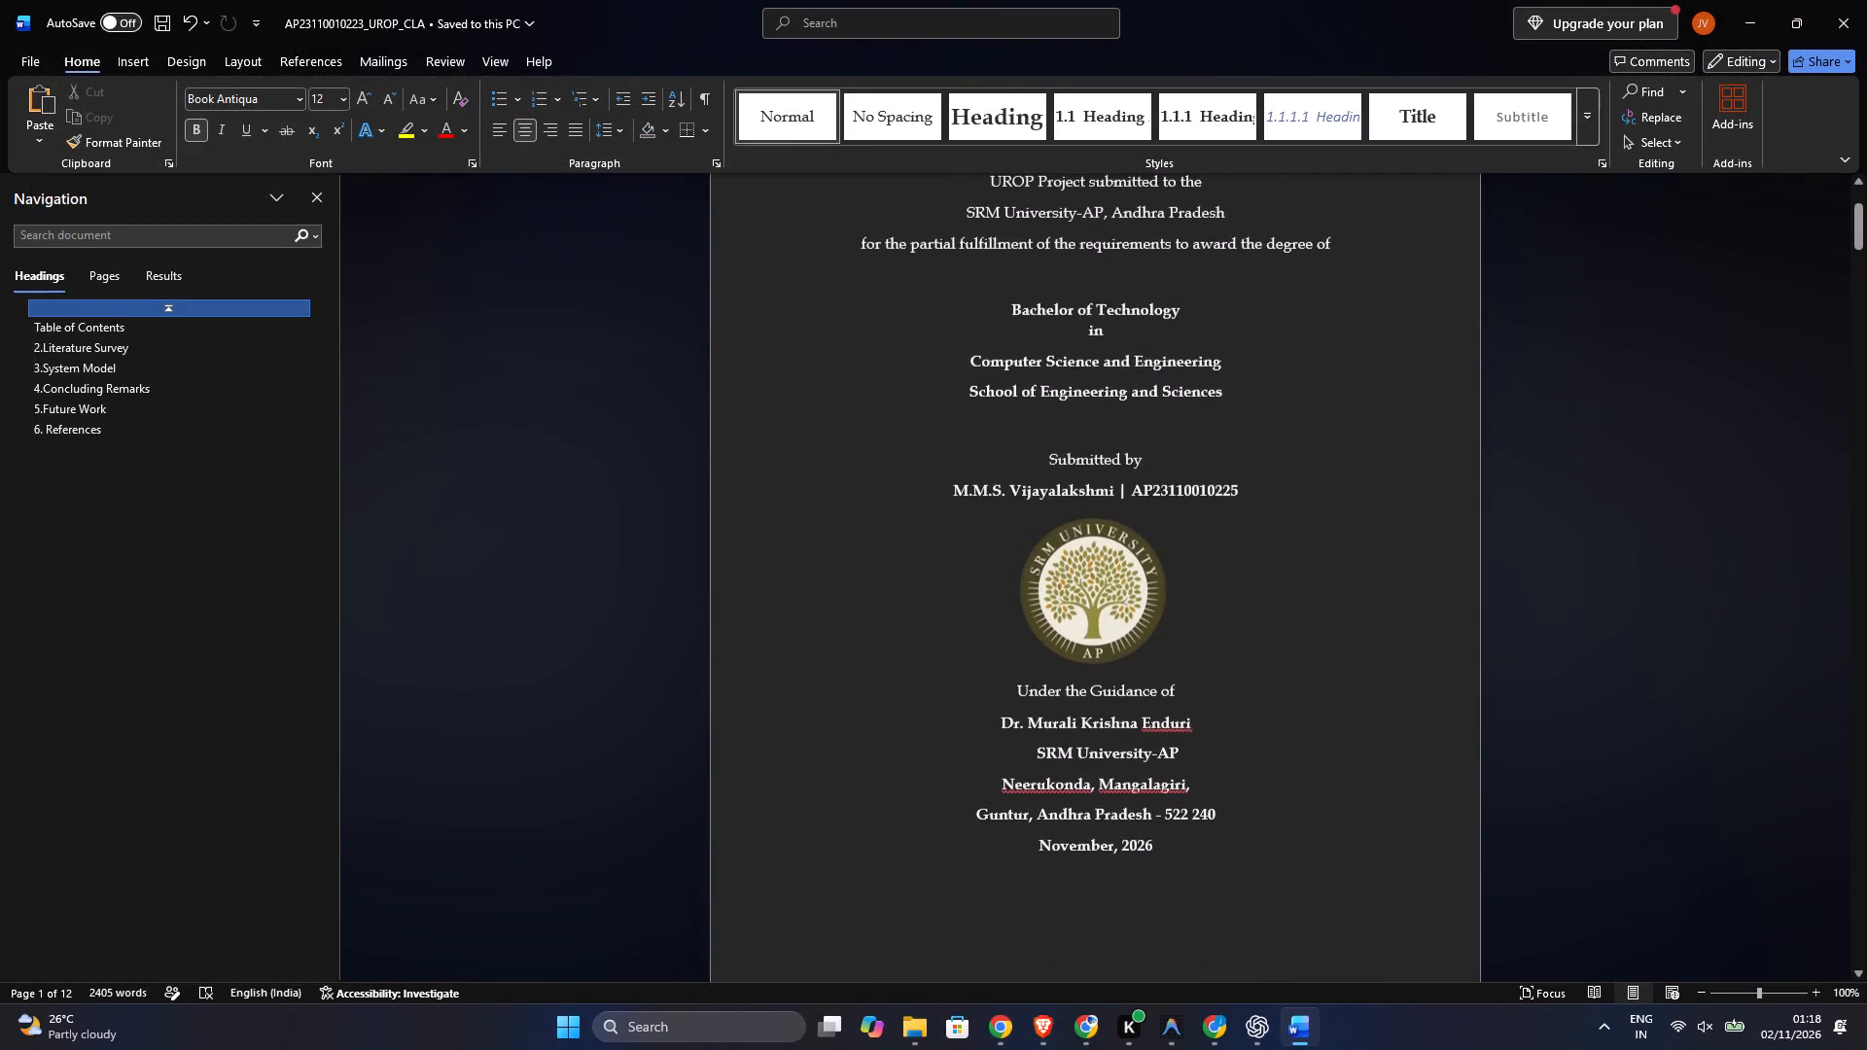
click(1112, 493)
key(BackSpace)
key(BackSpace)
key(BackSpace)
key(BackSpace)
key(BackSpace)
key(BackSpace)
key(BackSpace)
key(BackSpace)
key(BackSpace)
key(BackSpace)
key(BackSpace)
key(BackSpace)
key(BackSpace)
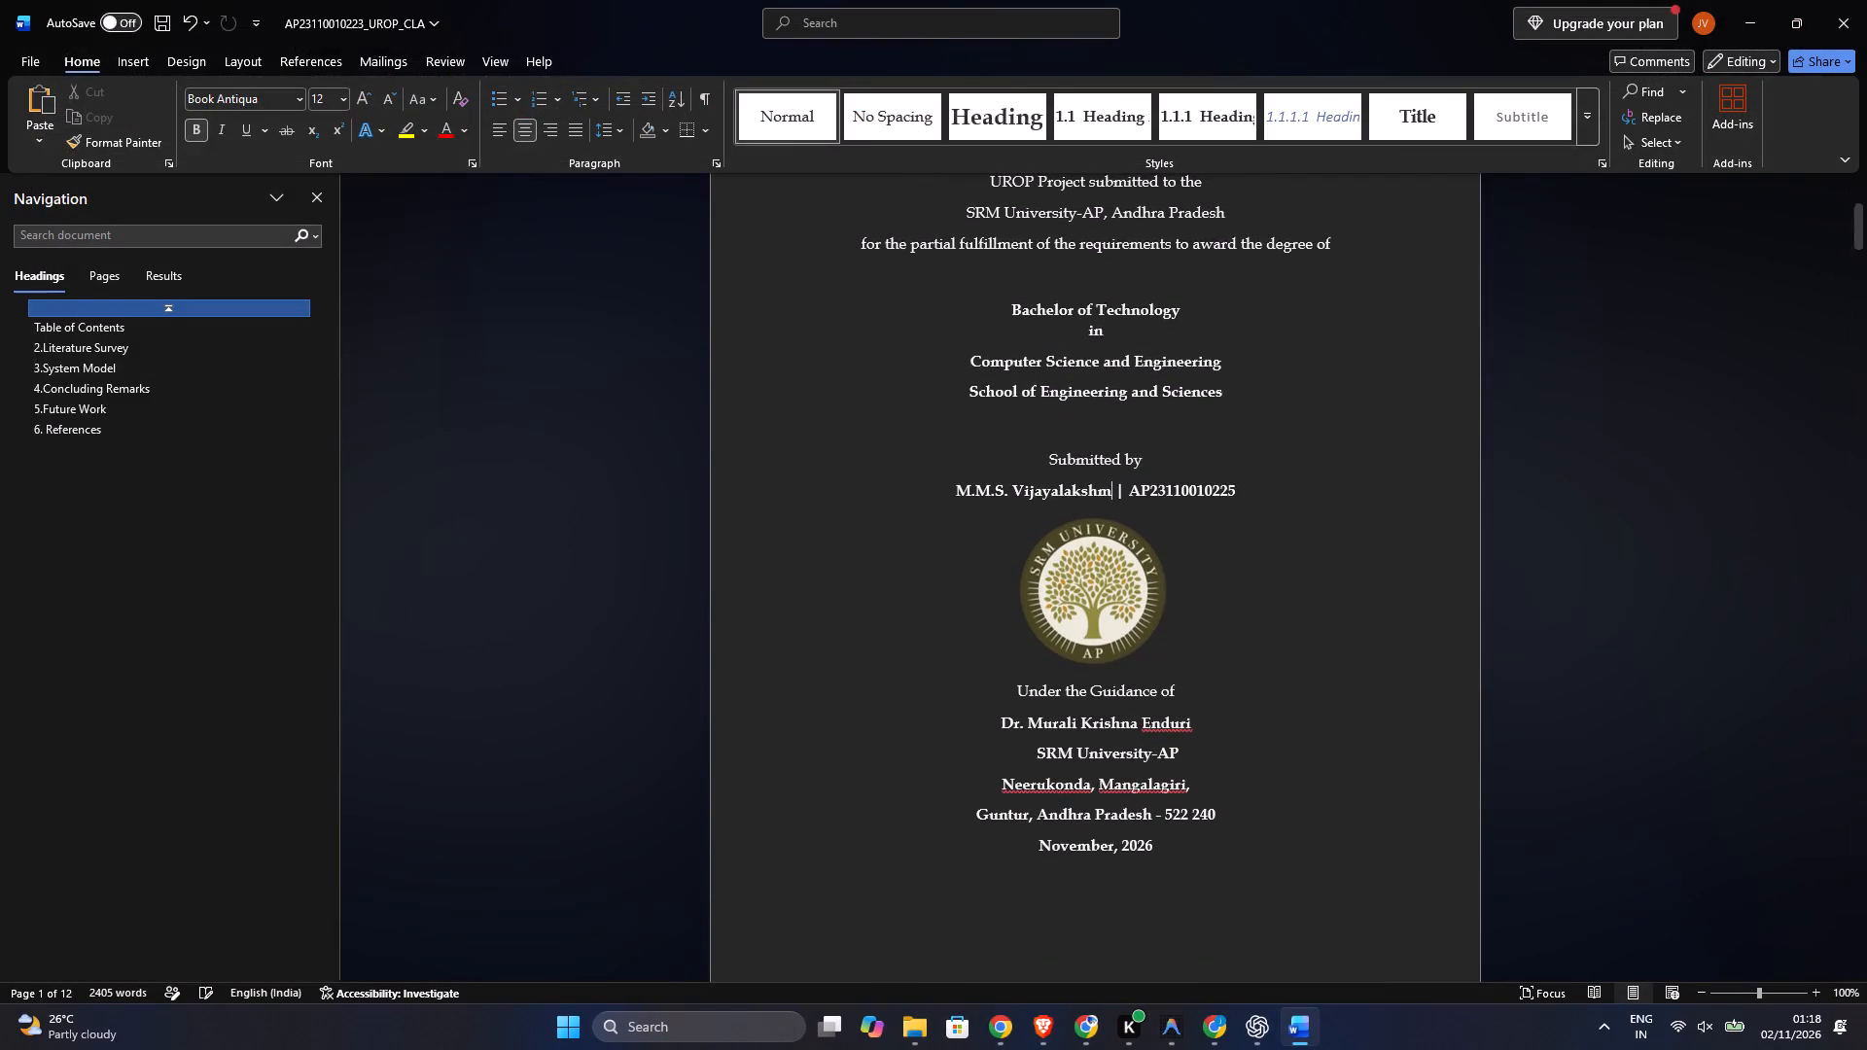
key(BackSpace)
key(BackSpace)
key(BackSpace)
key(BackSpace)
key(BackSpace)
key(BackSpace)
key(BackSpace)
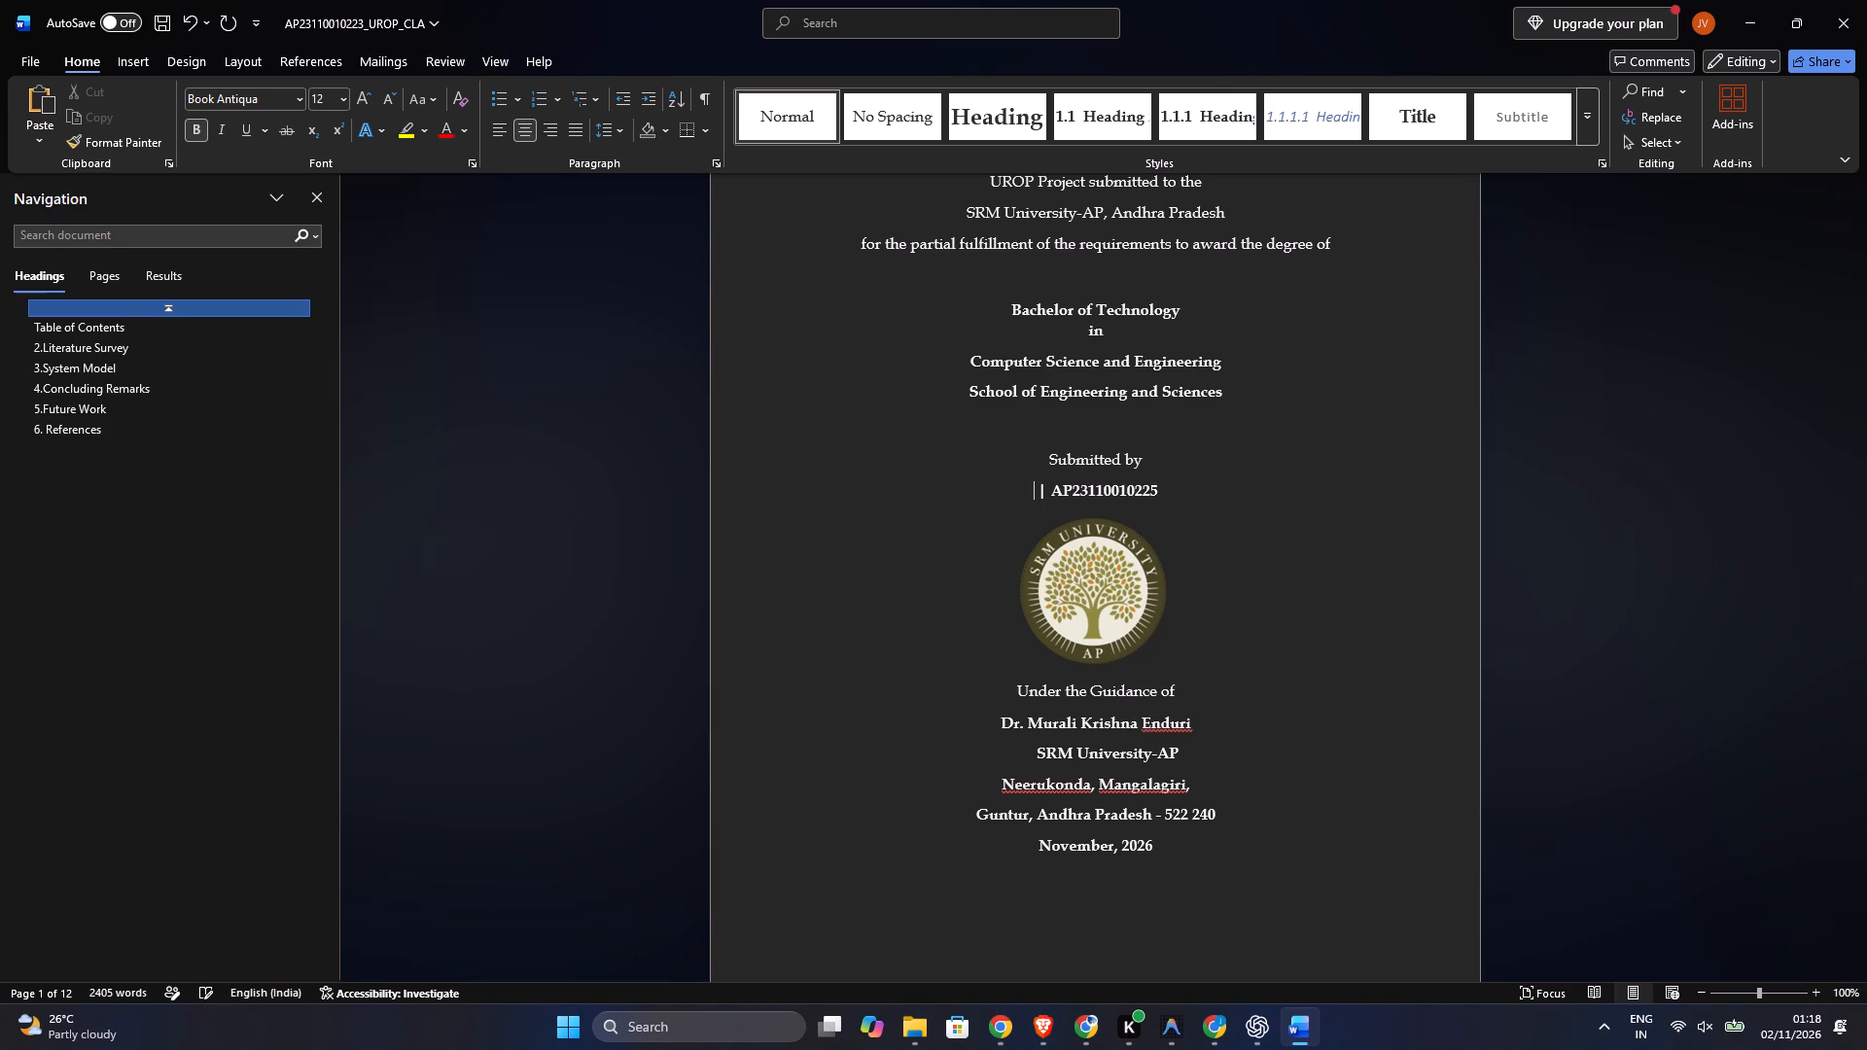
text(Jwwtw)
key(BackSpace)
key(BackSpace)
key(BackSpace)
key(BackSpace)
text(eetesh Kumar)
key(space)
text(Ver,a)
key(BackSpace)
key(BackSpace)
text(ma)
Change the last two digits of the cover page's registration number to 23.
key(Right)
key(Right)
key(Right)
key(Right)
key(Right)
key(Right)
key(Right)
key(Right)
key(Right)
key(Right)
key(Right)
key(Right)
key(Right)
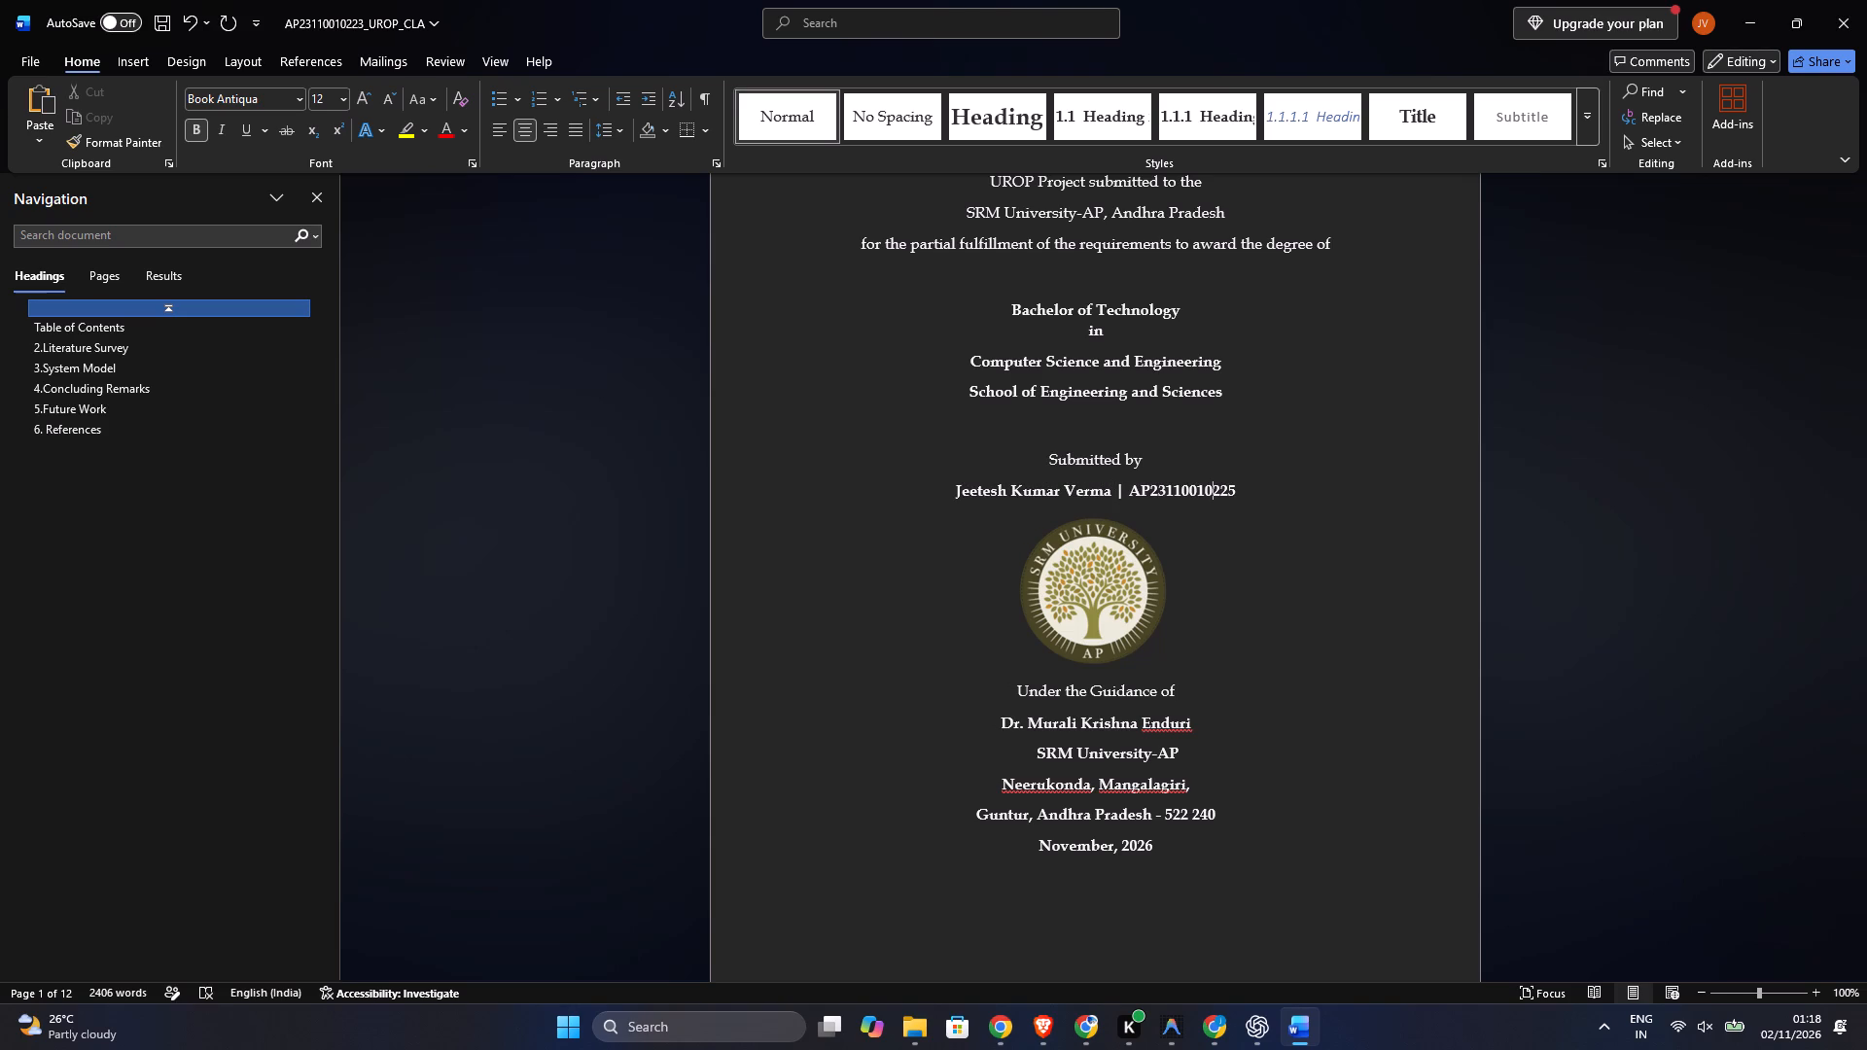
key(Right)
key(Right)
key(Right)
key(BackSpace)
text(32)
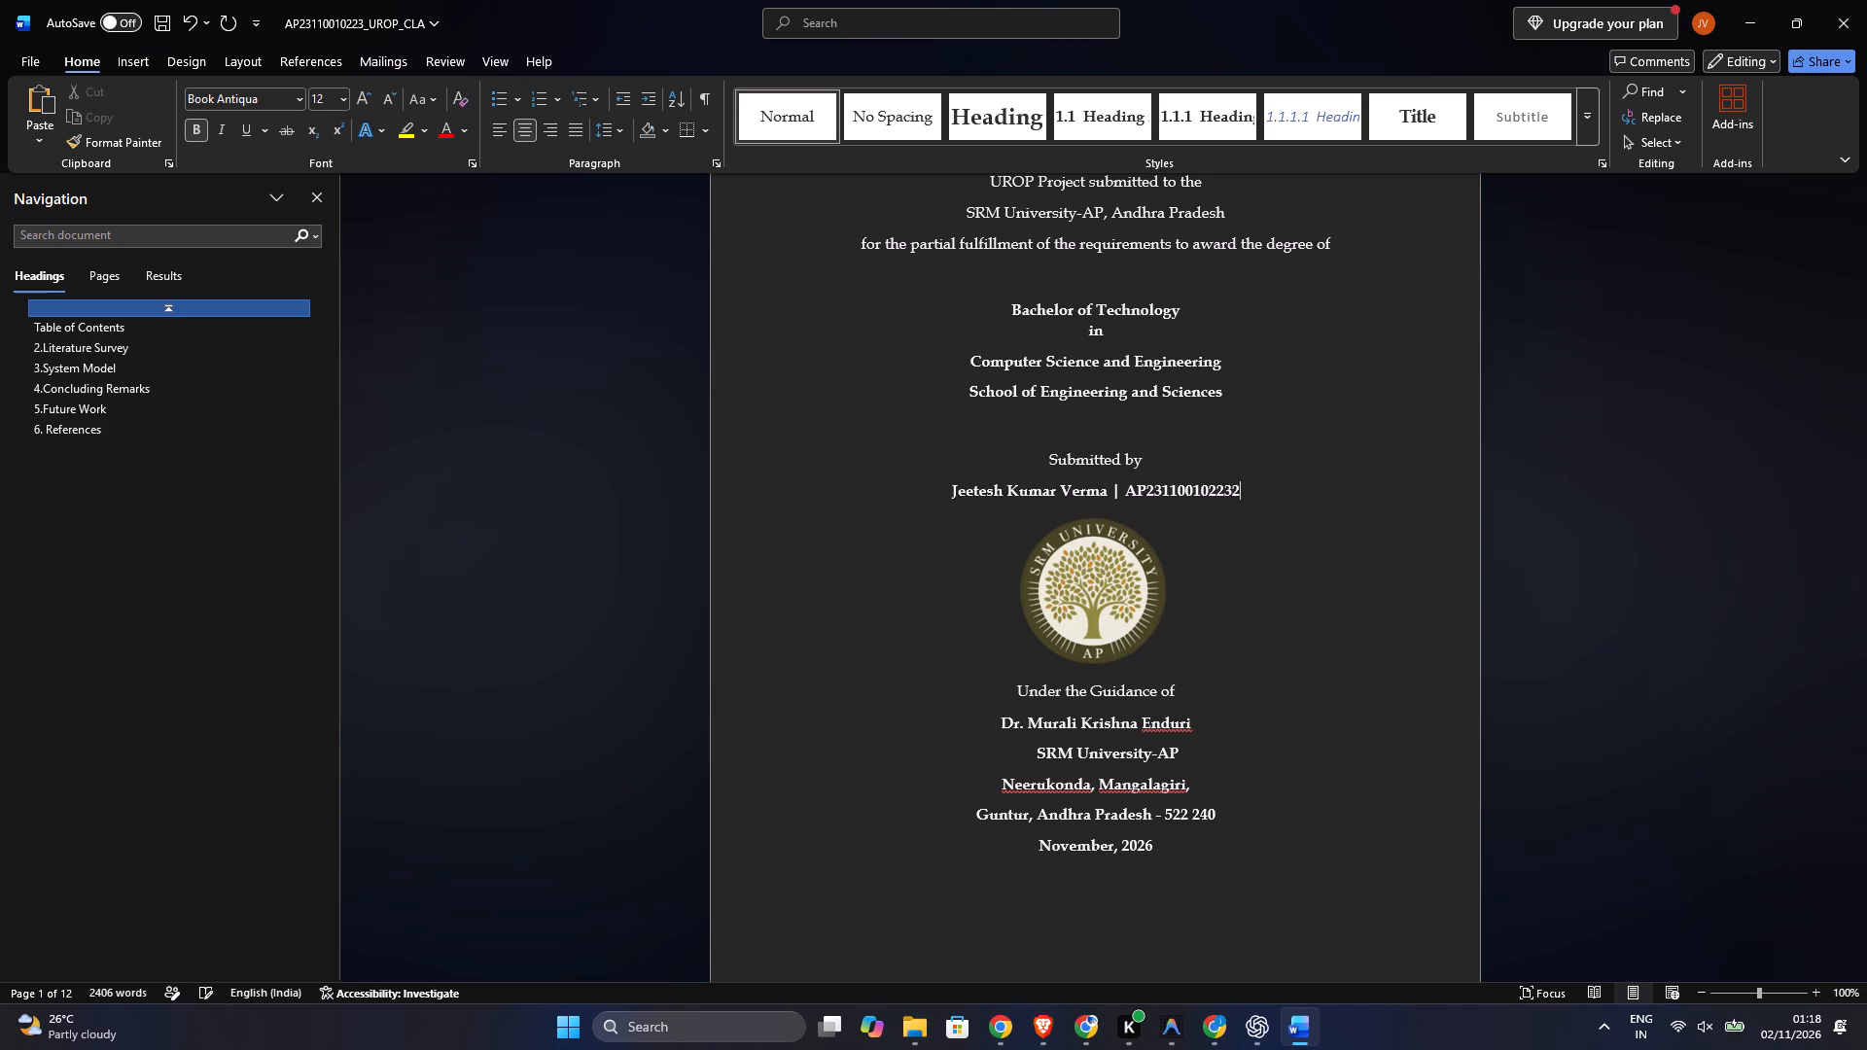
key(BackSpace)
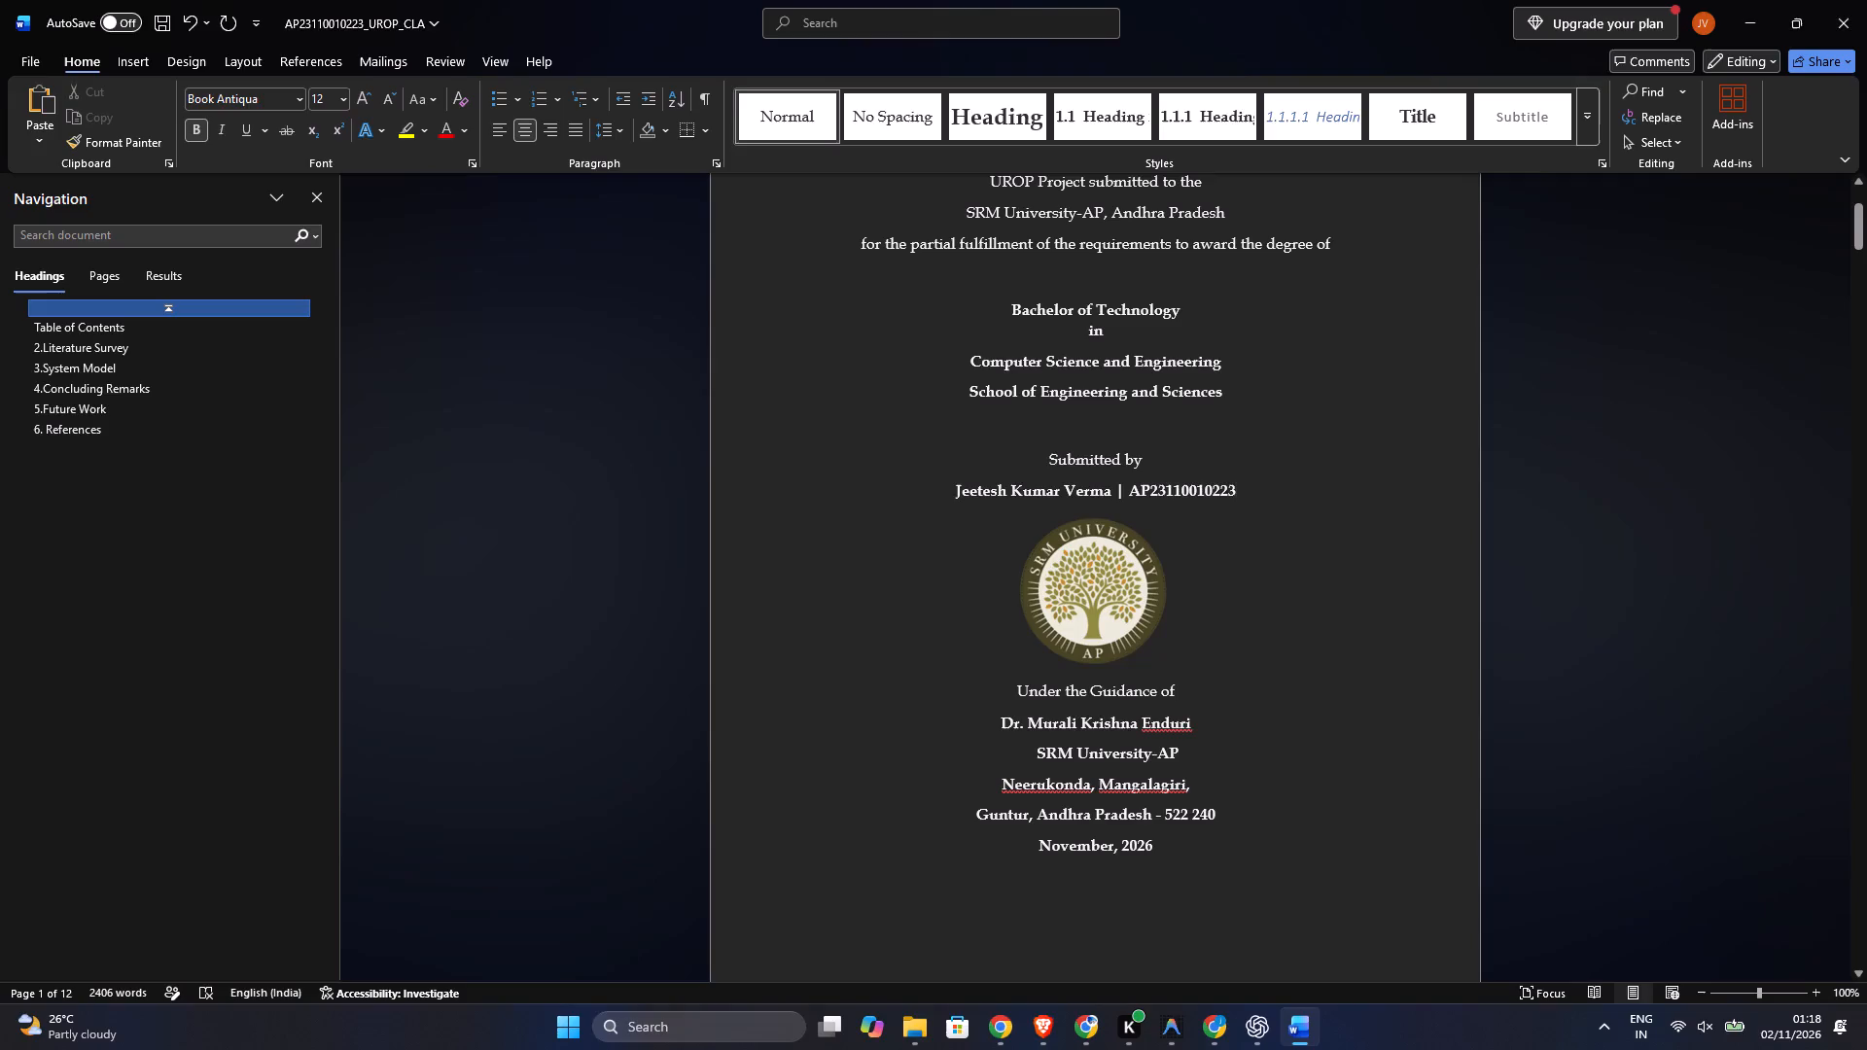
Save the report as a PDF in UROP_Influential_Nodes, keeping the file name whose registration number ends in 23, and close the opened PDF.
click(30, 45)
click(635, 0)
click(44, 51)
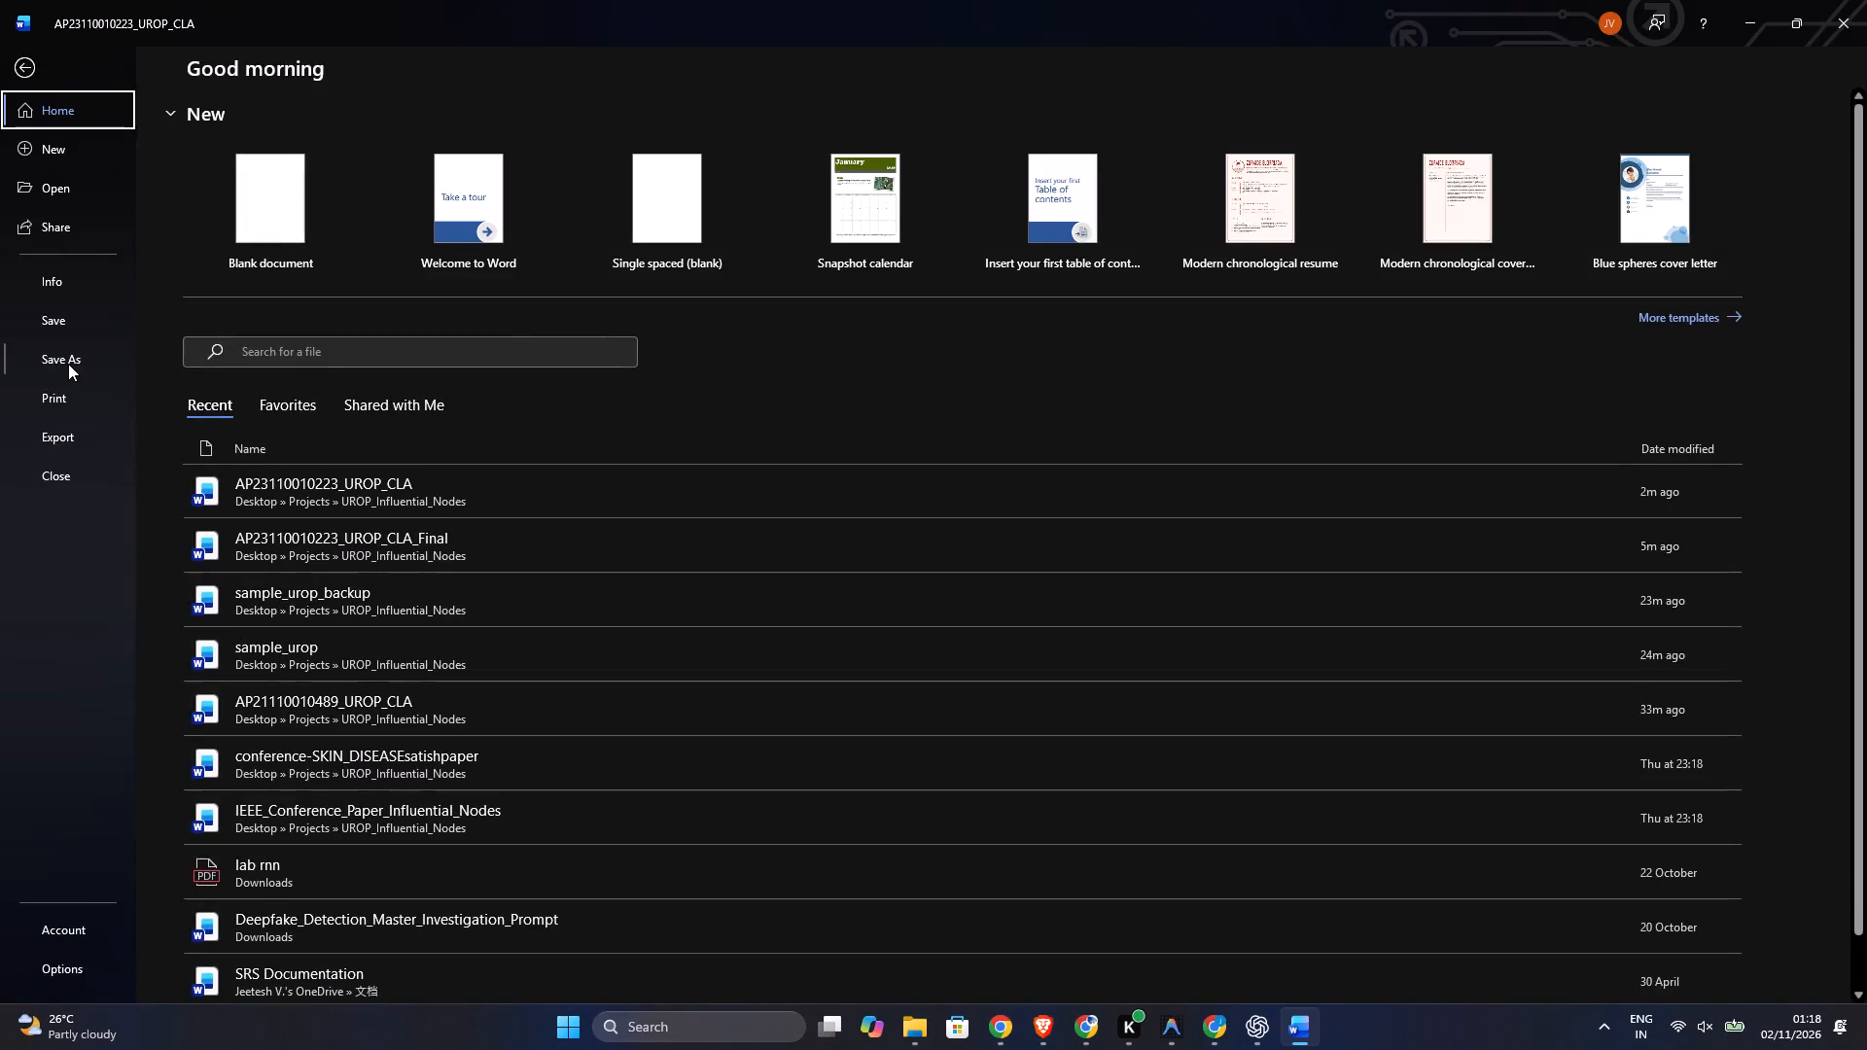
click(68, 364)
click(209, 520)
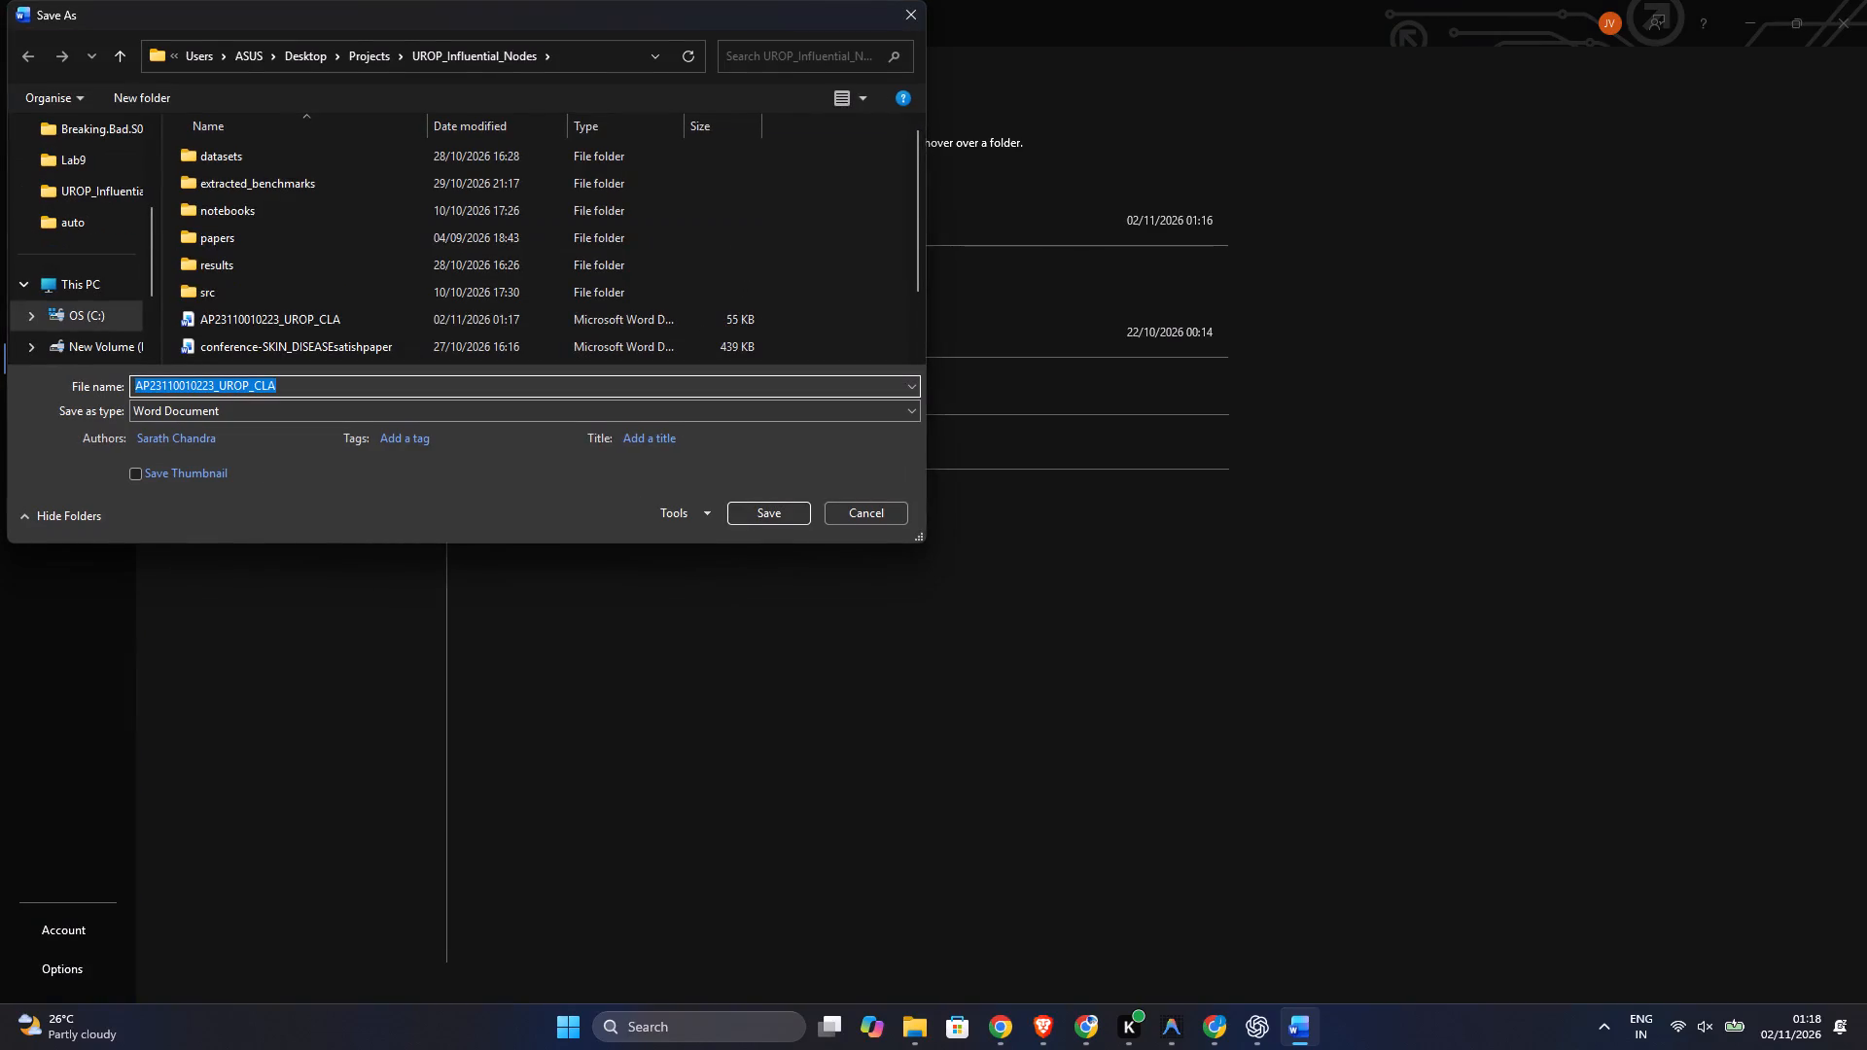
click(281, 408)
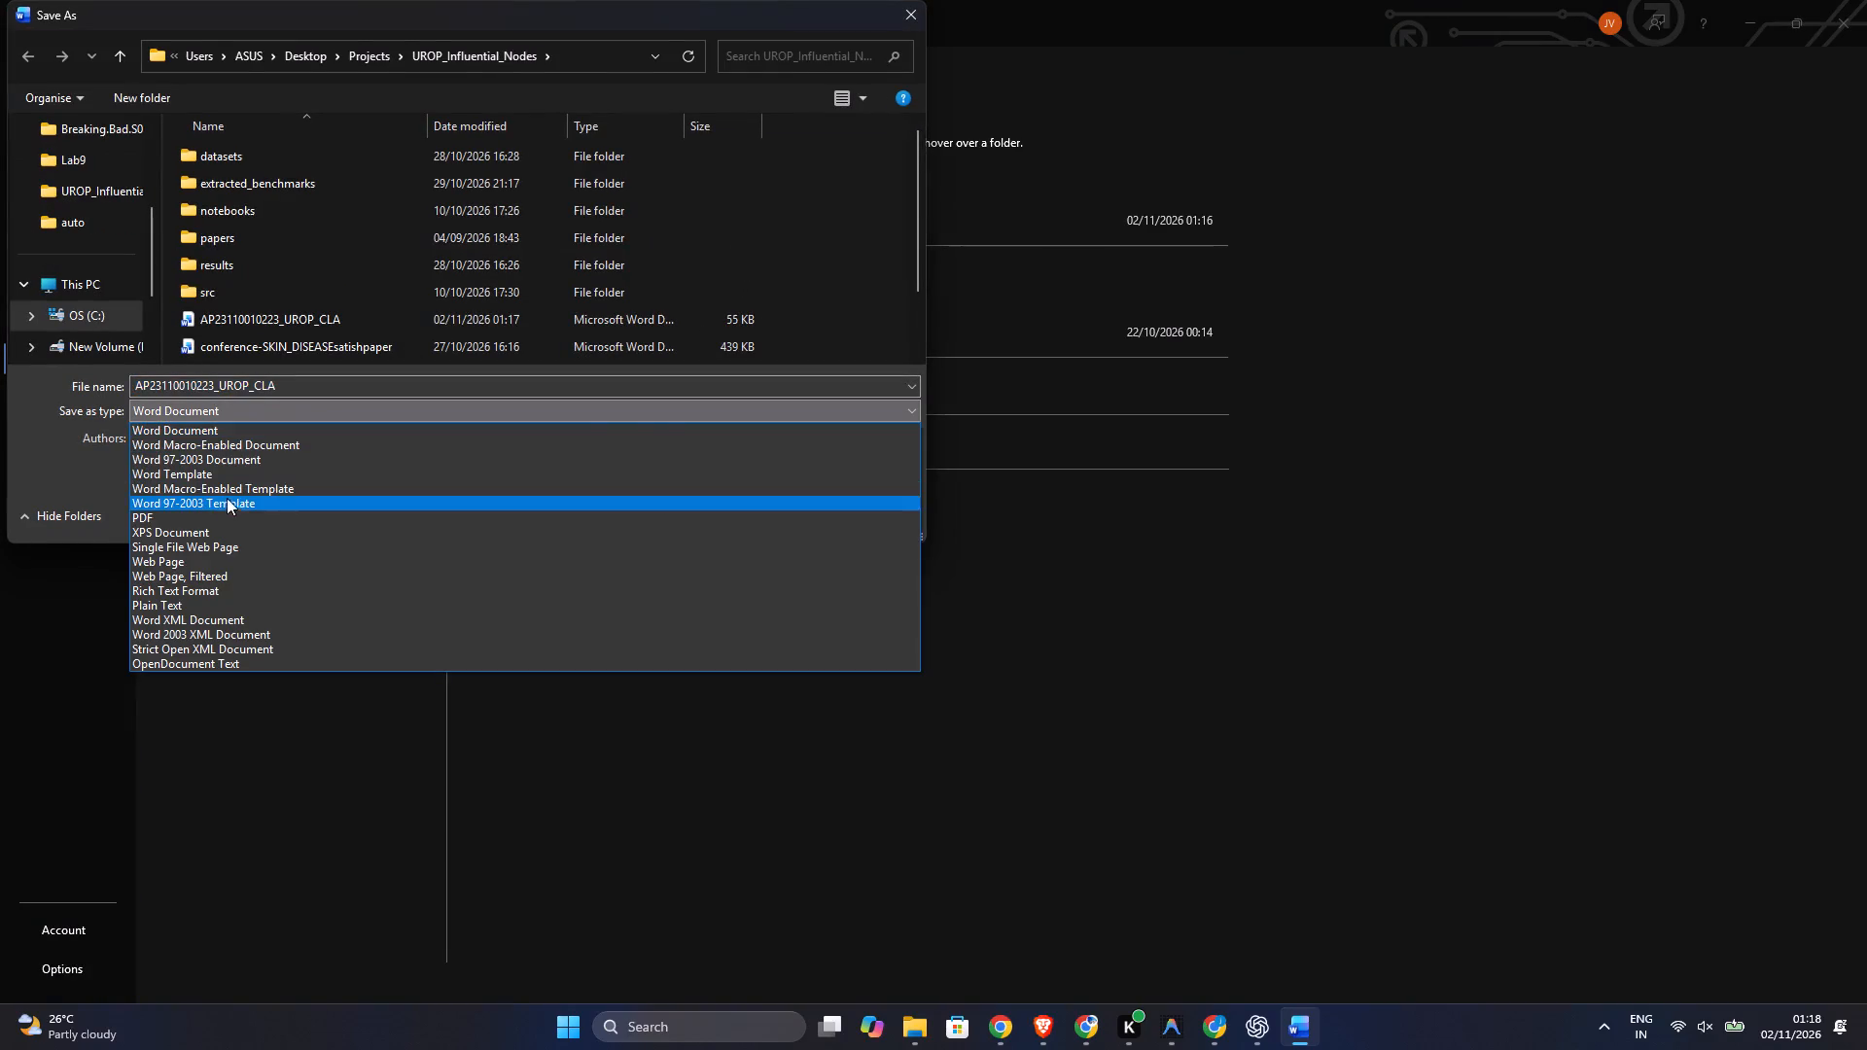
click(217, 509)
click(265, 405)
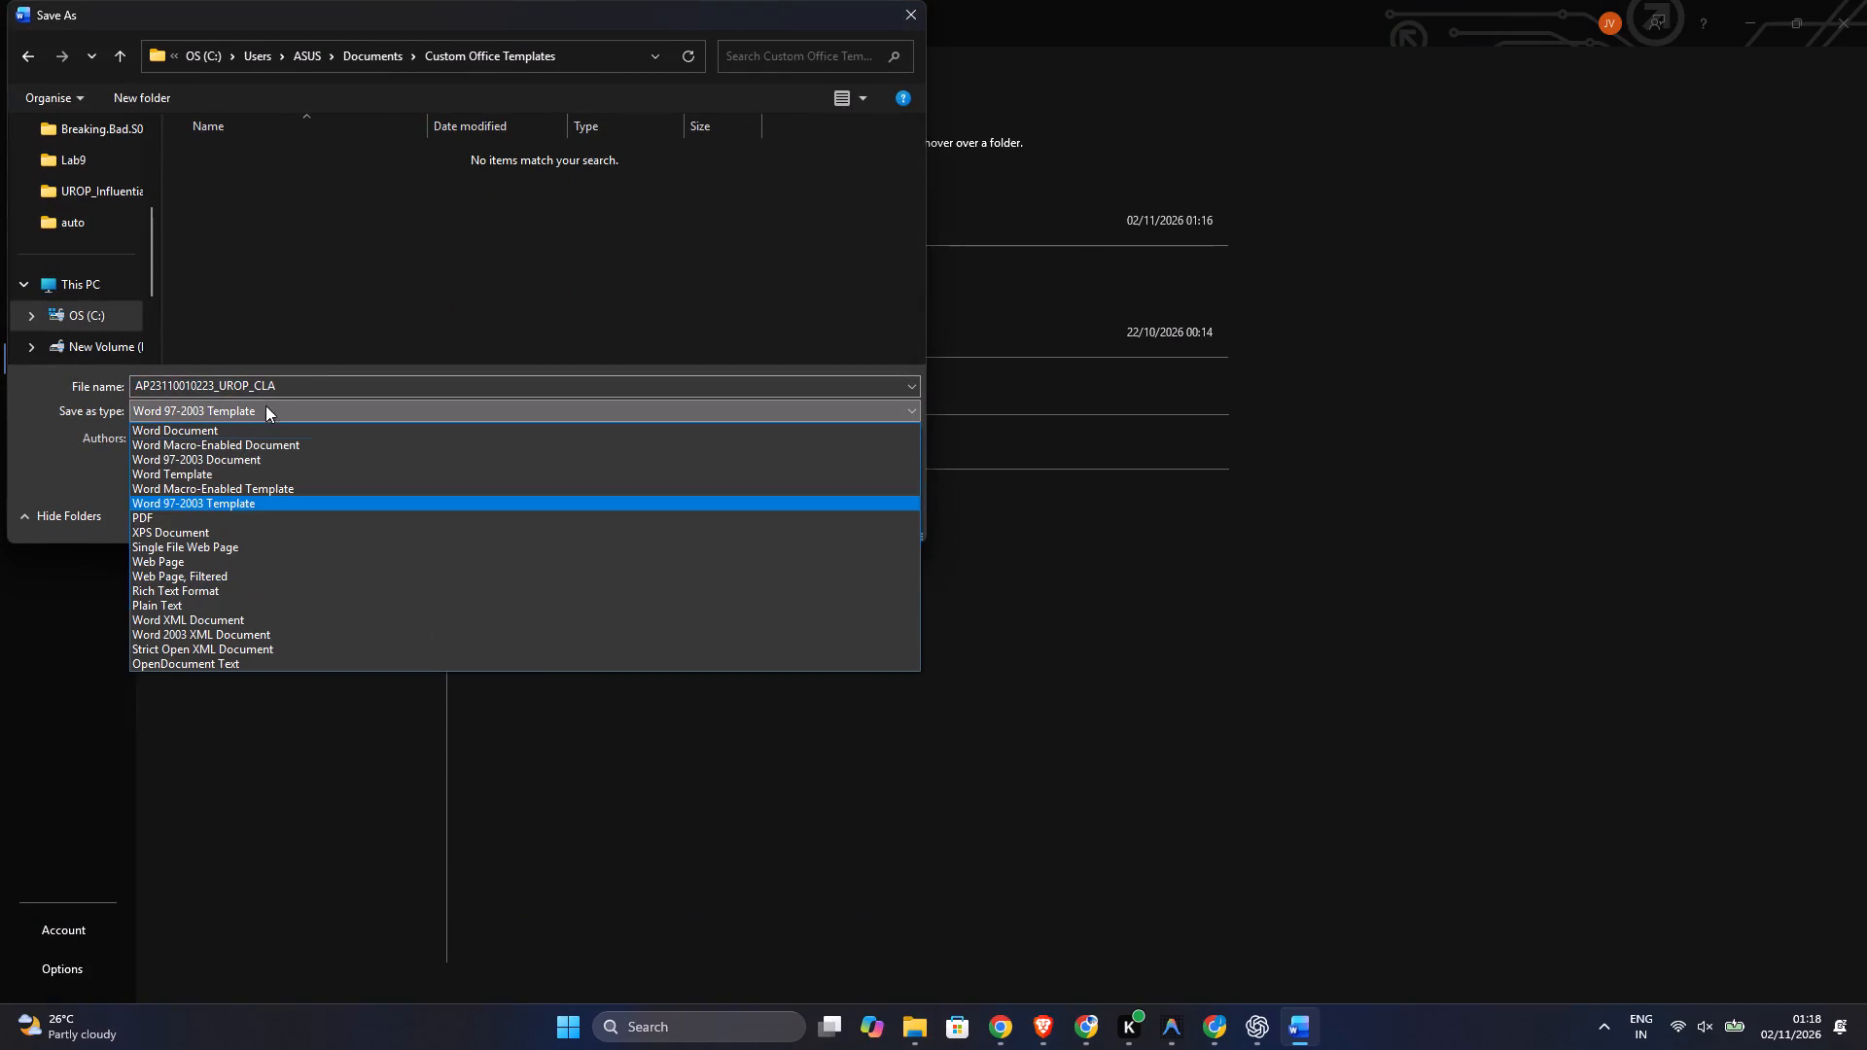
click(208, 517)
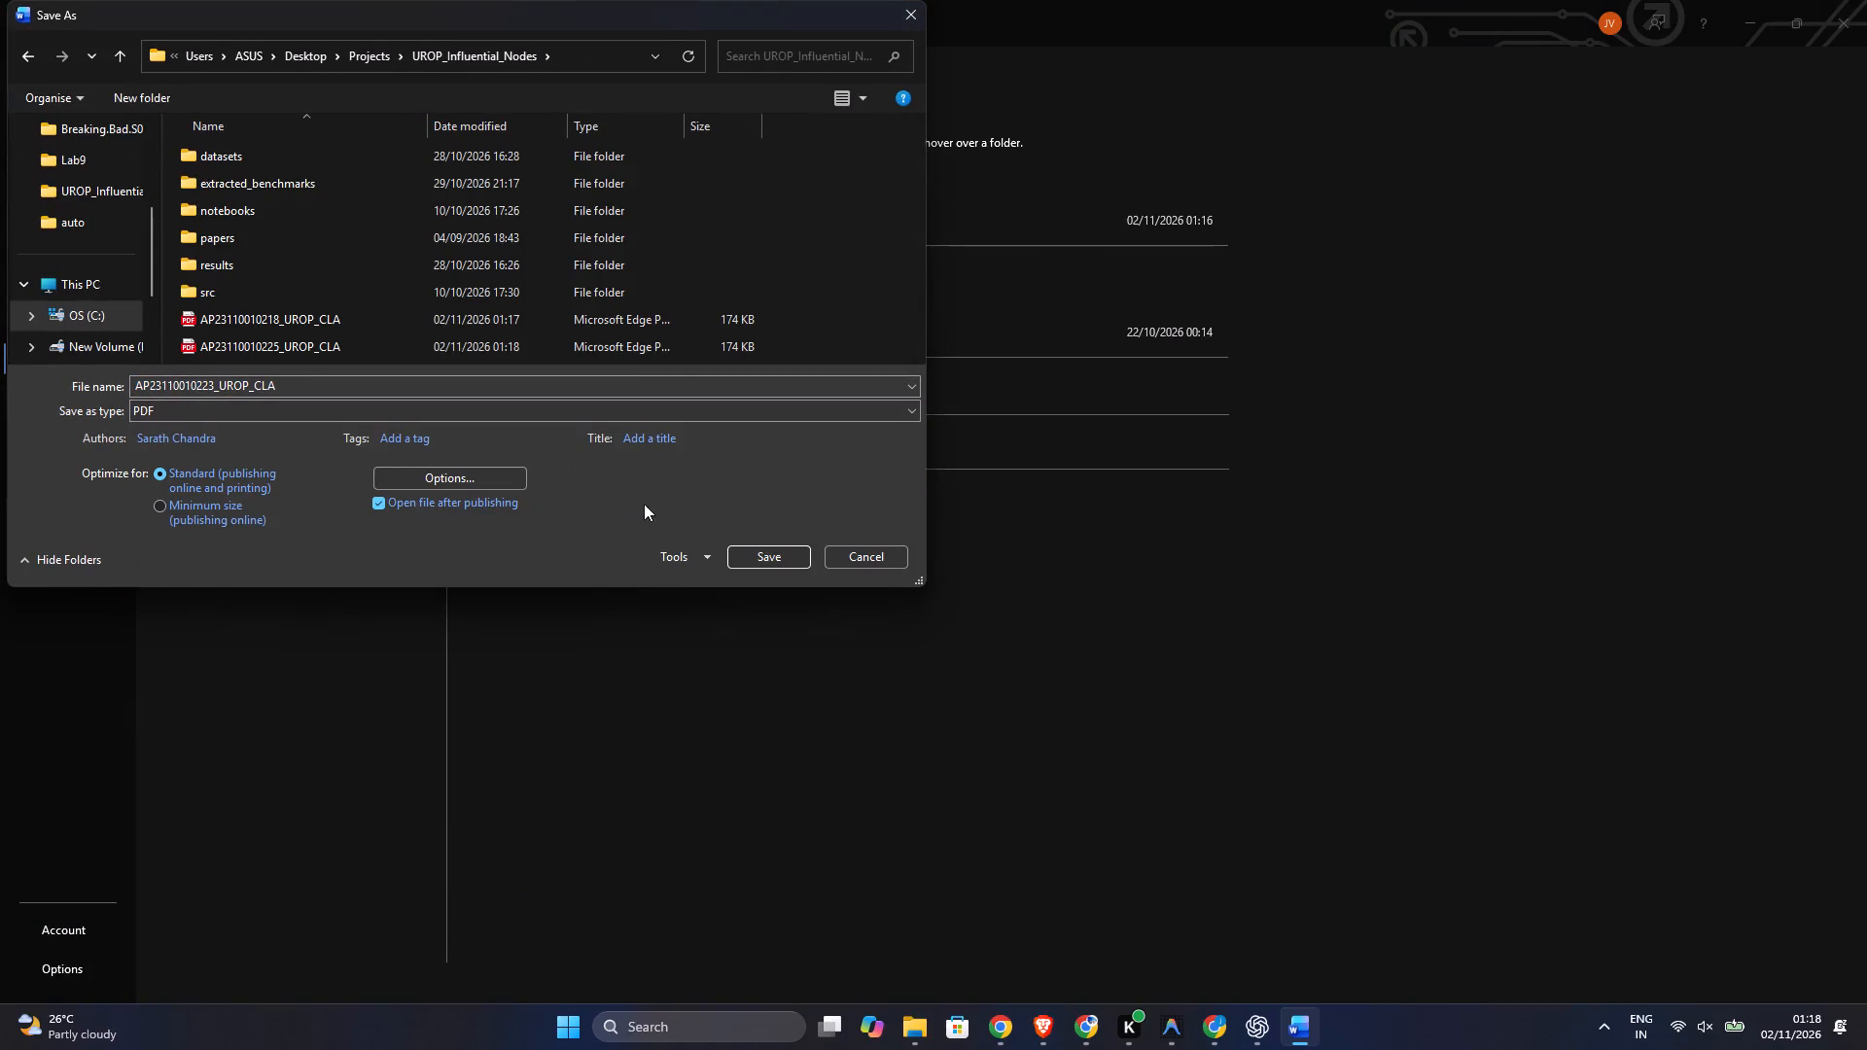
click(756, 556)
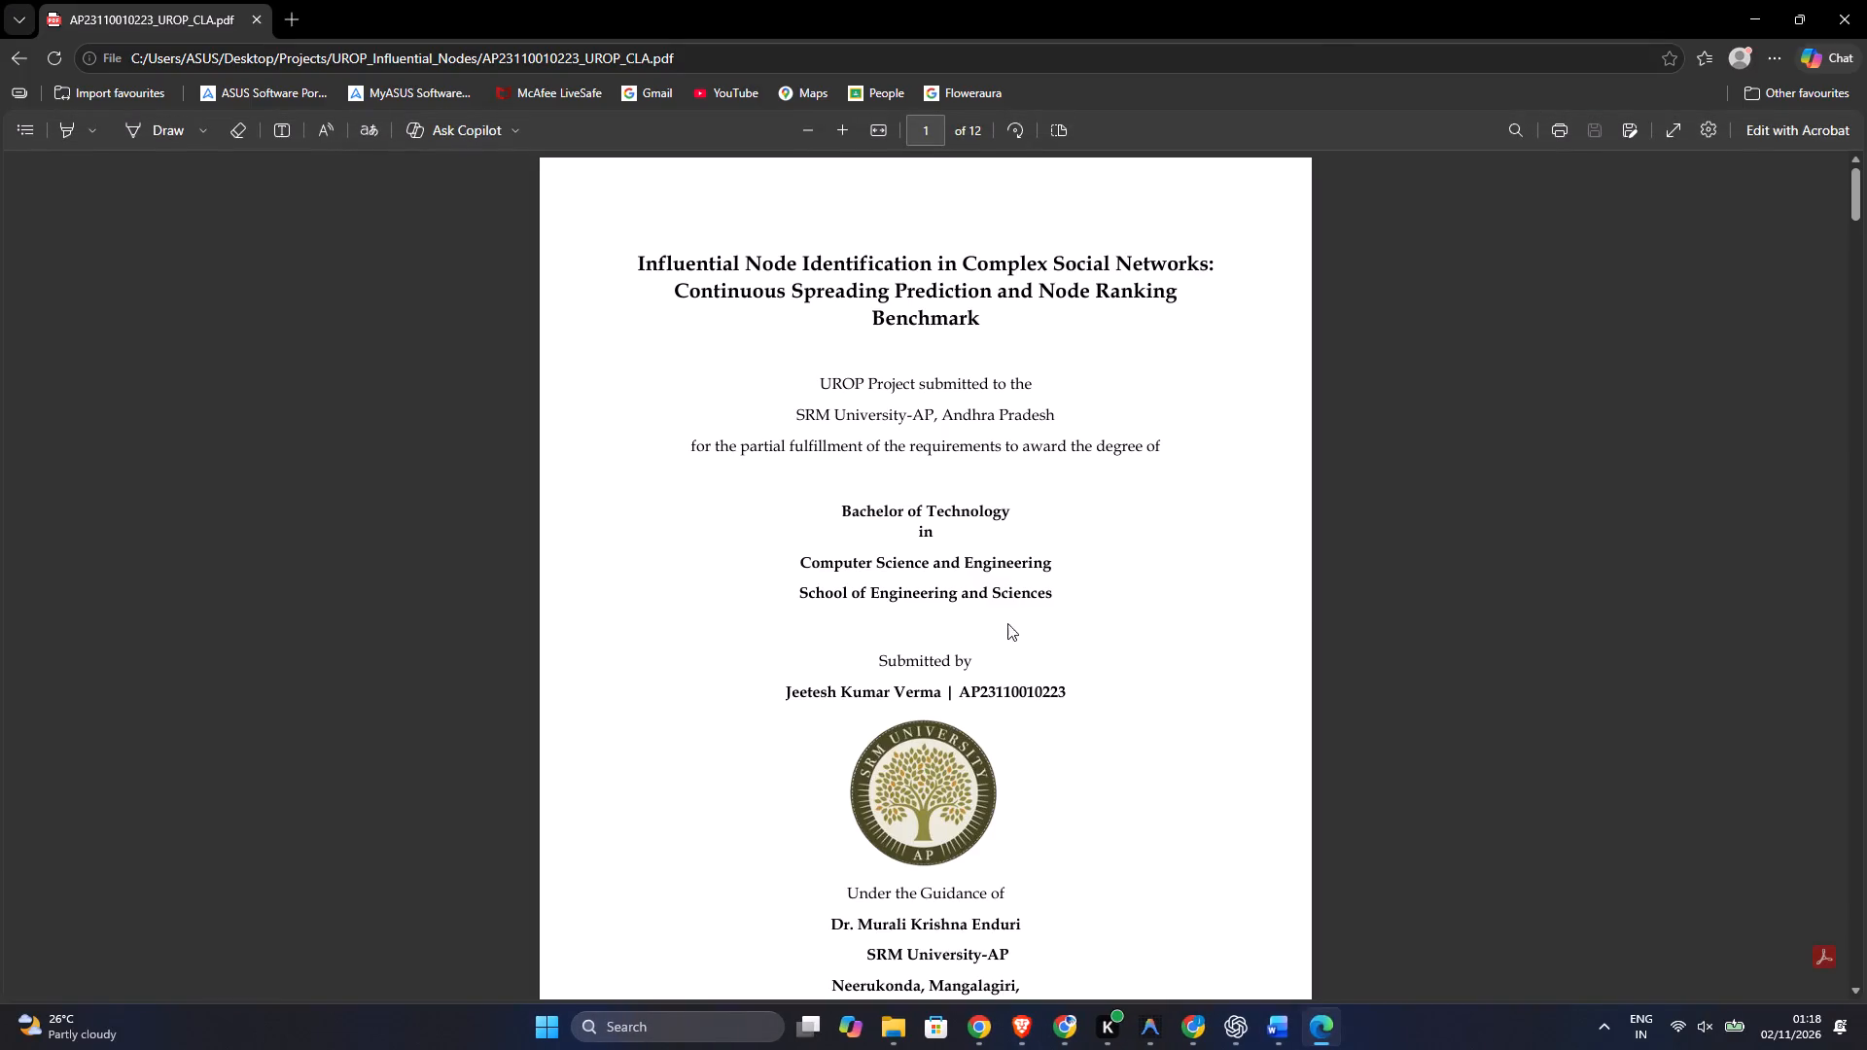
click(1866, 0)
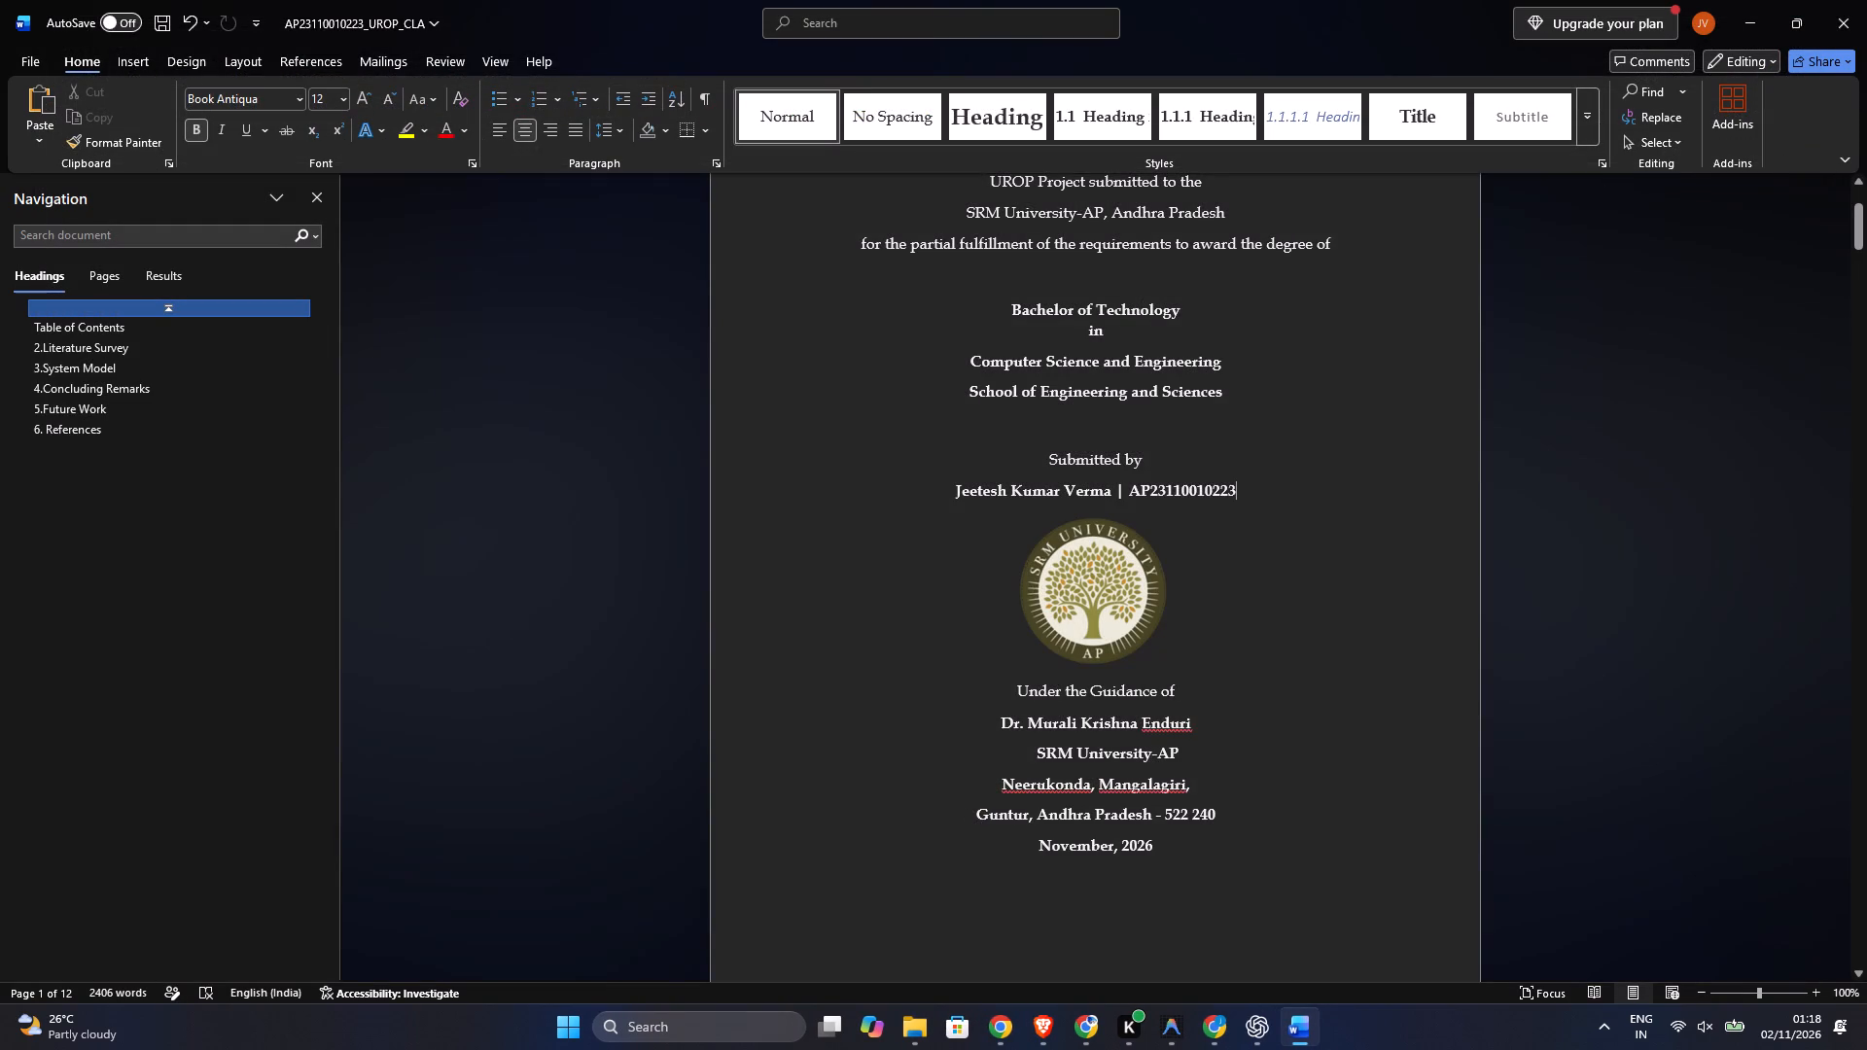
Save the Word report and close it.
key(ctrl+s)
key(ctrl+s)
key(ctrl+s)
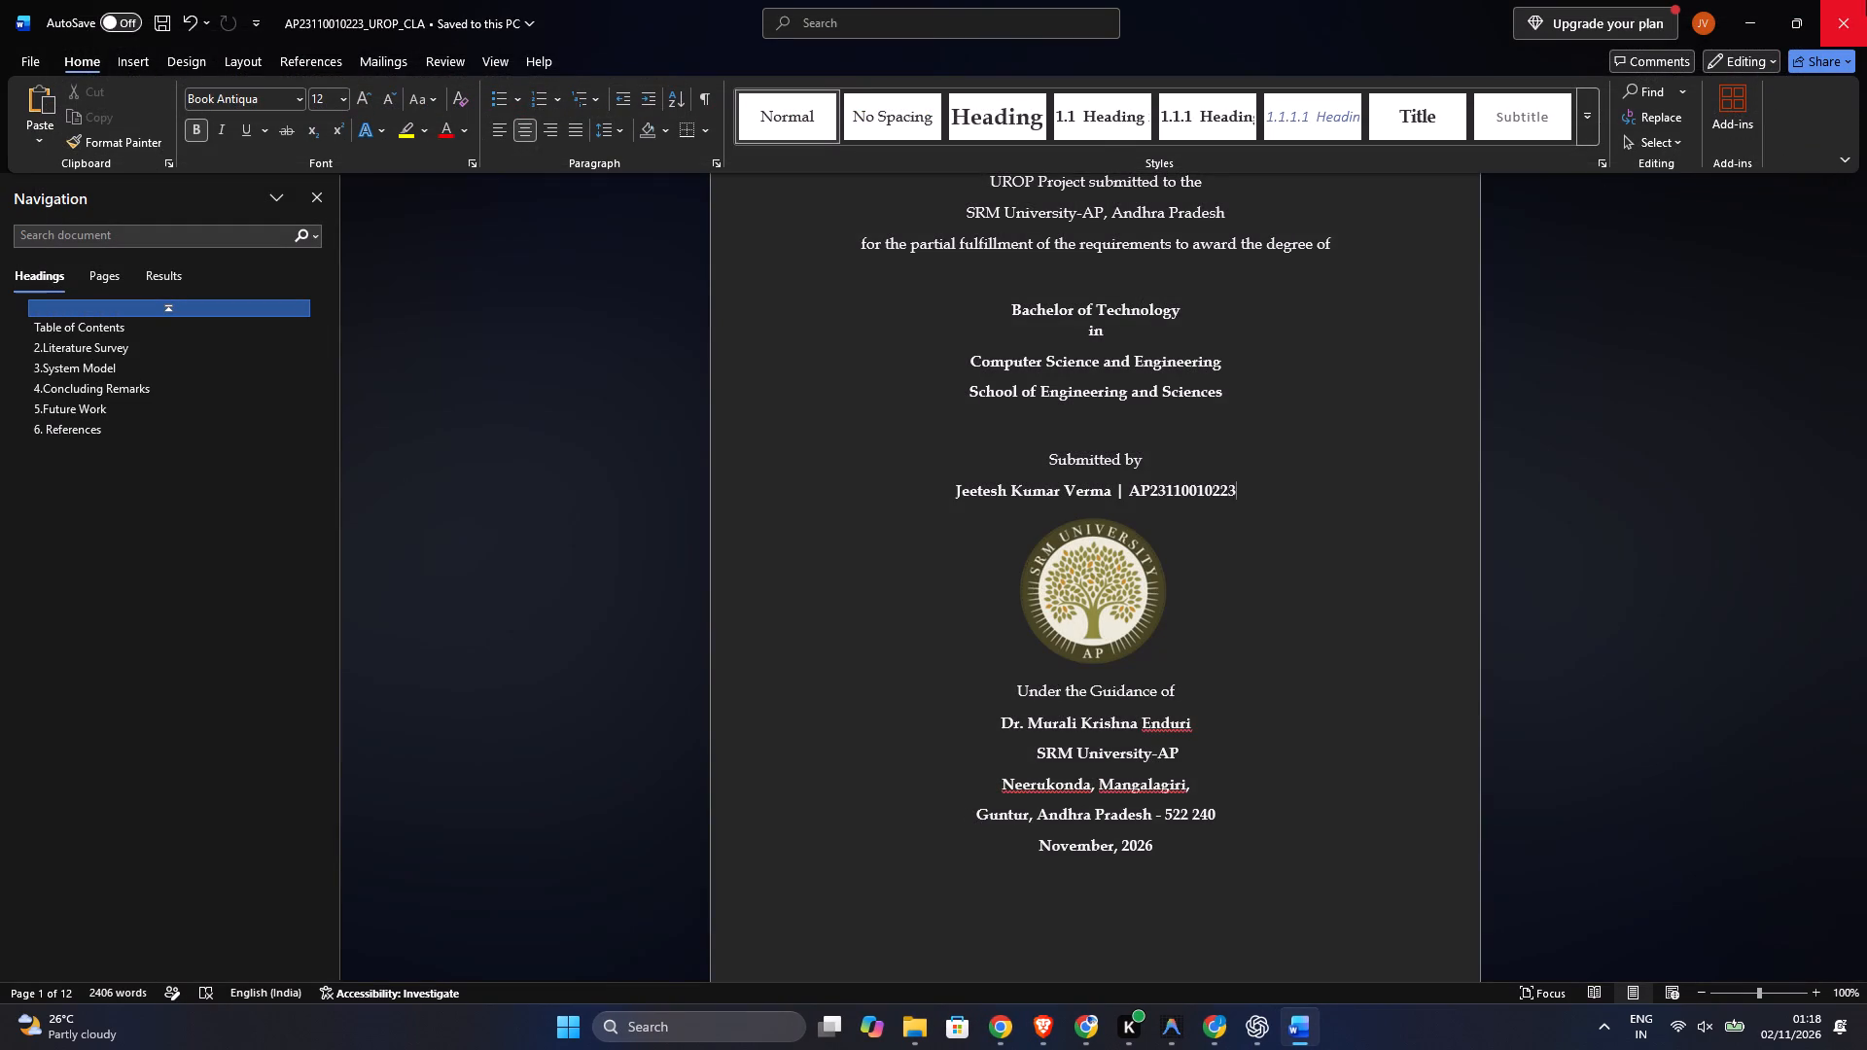
click(1866, 0)
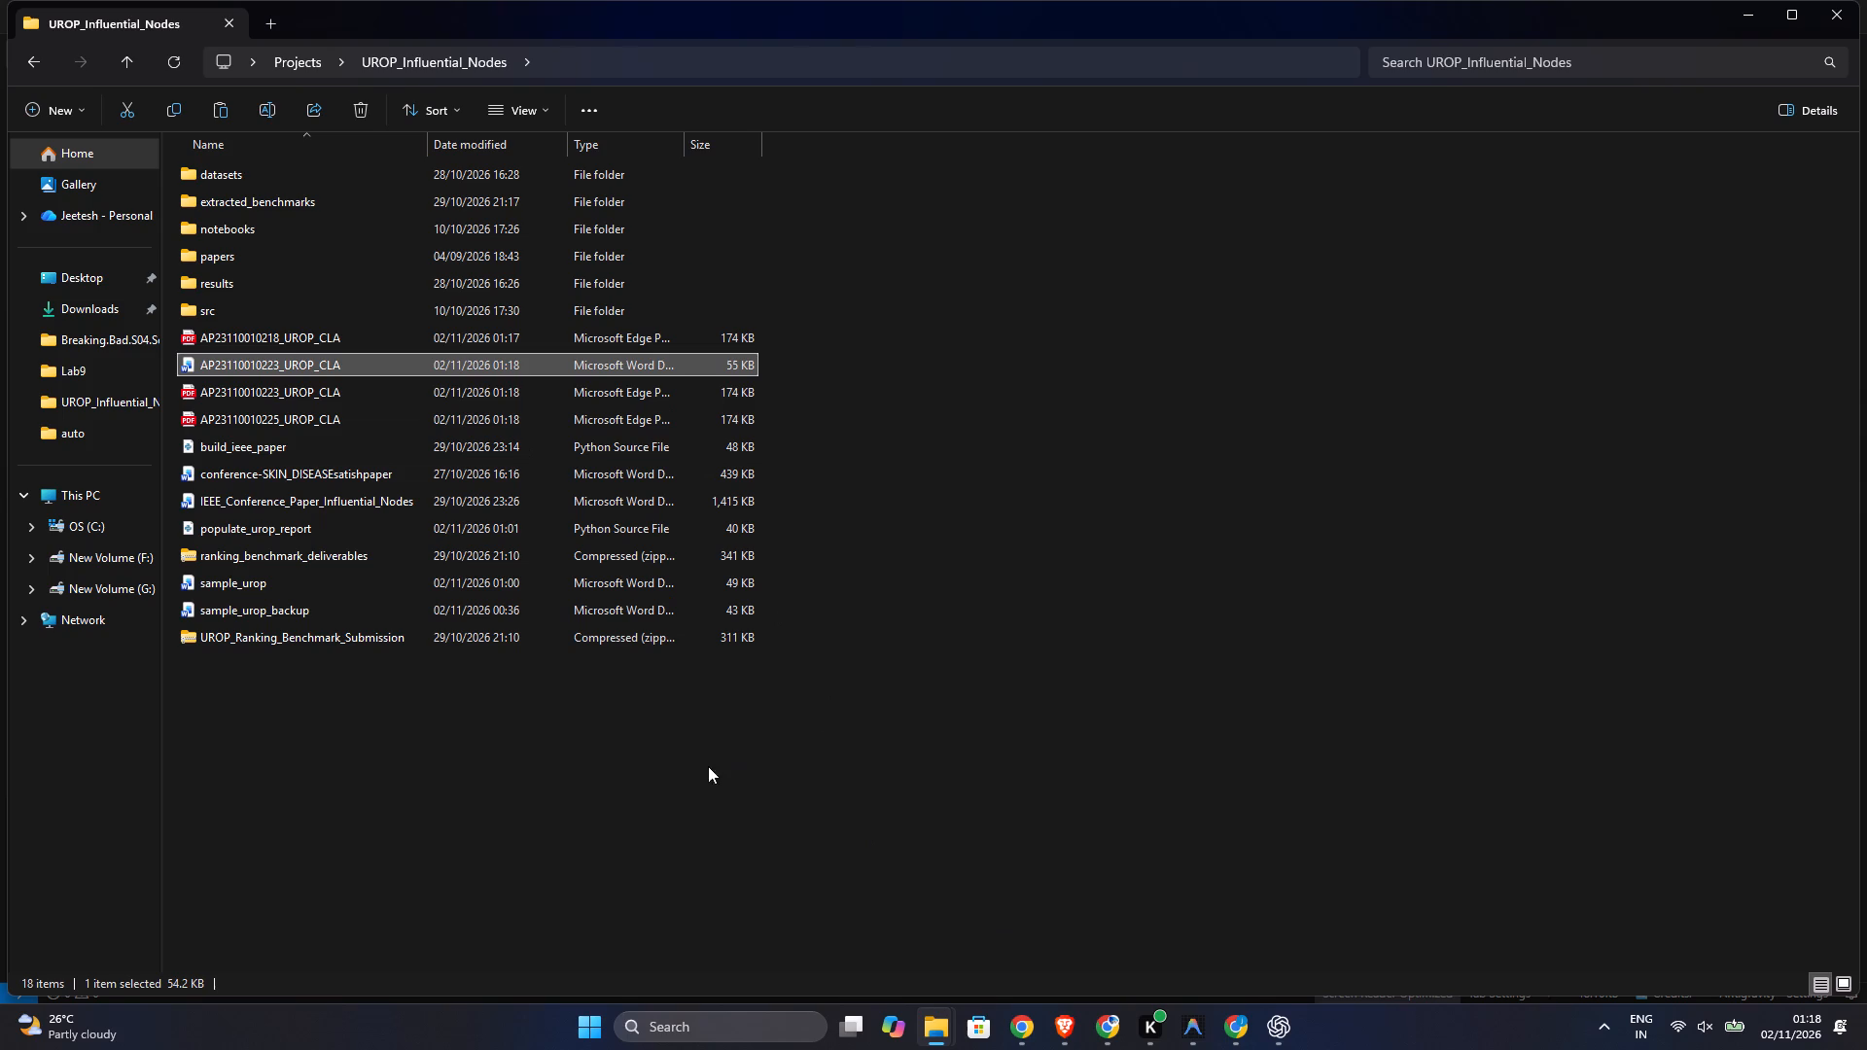
Create a folder named Submitions inside the UROP_Influential_Nodes folder.
click(678, 768)
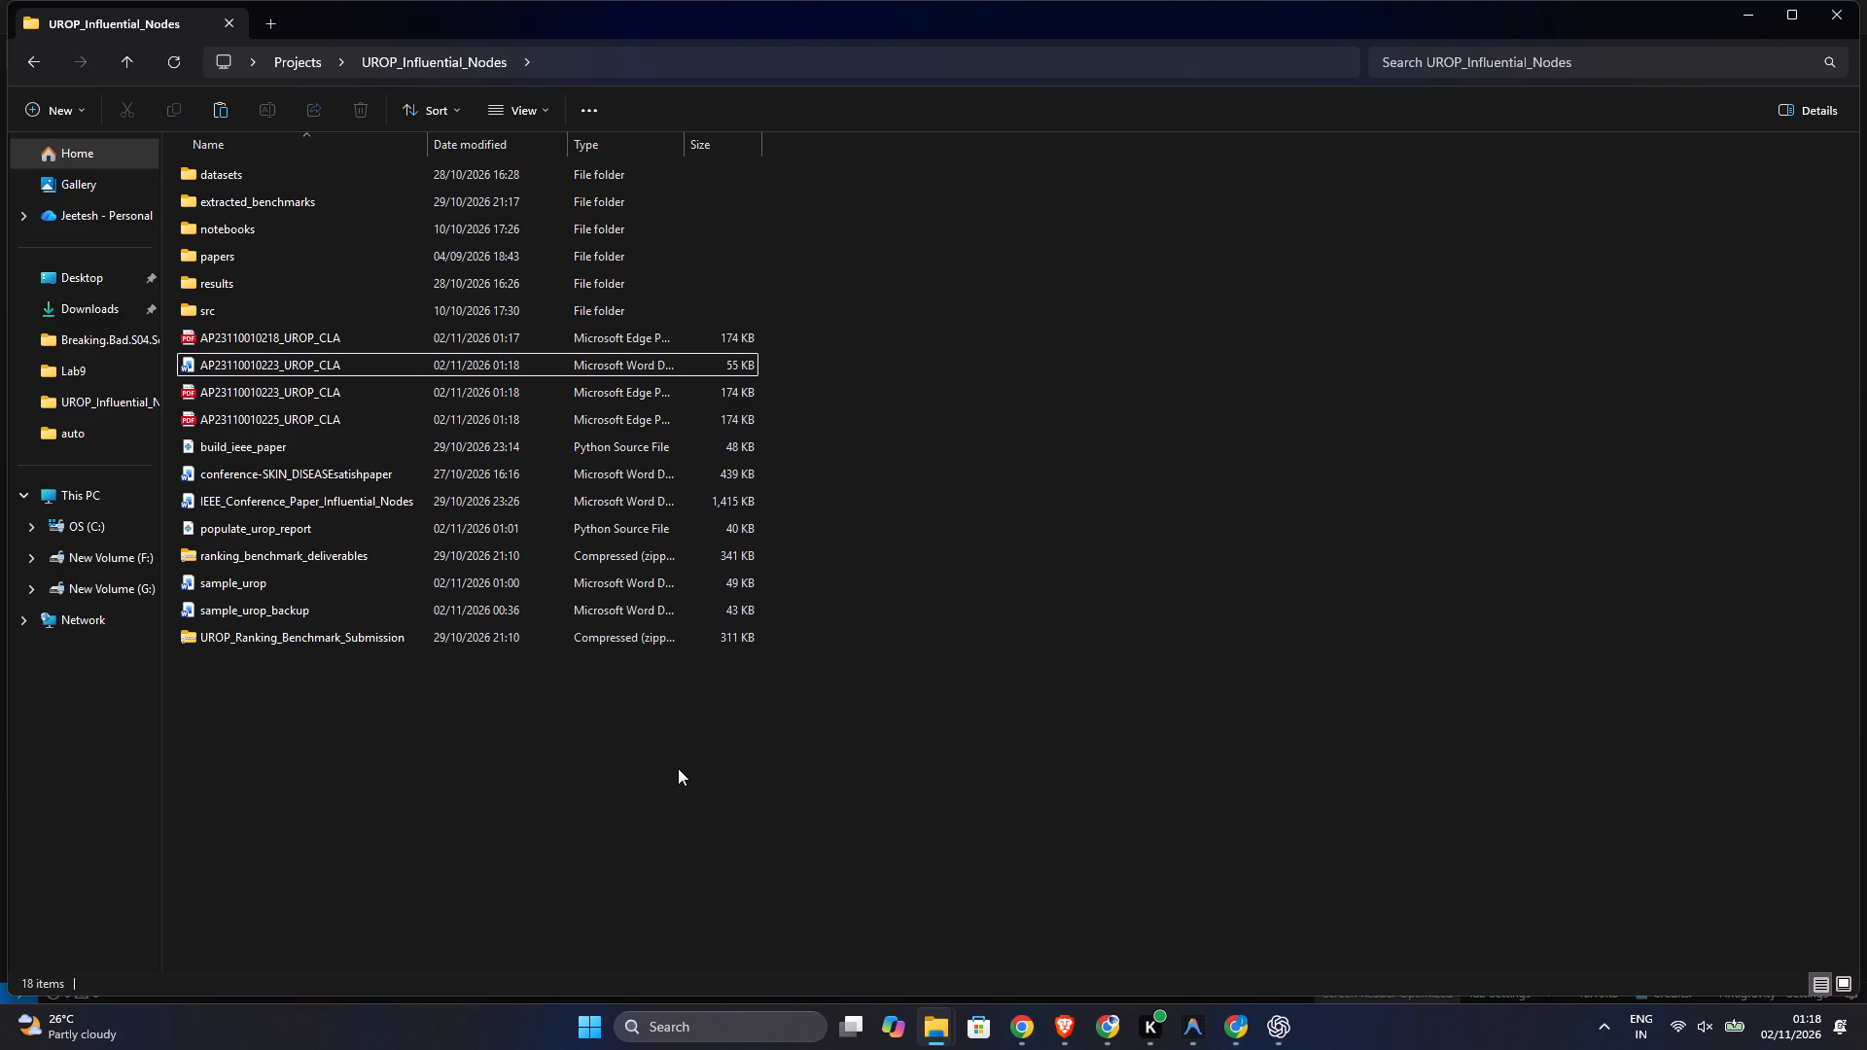
key(ctrl+shift+n)
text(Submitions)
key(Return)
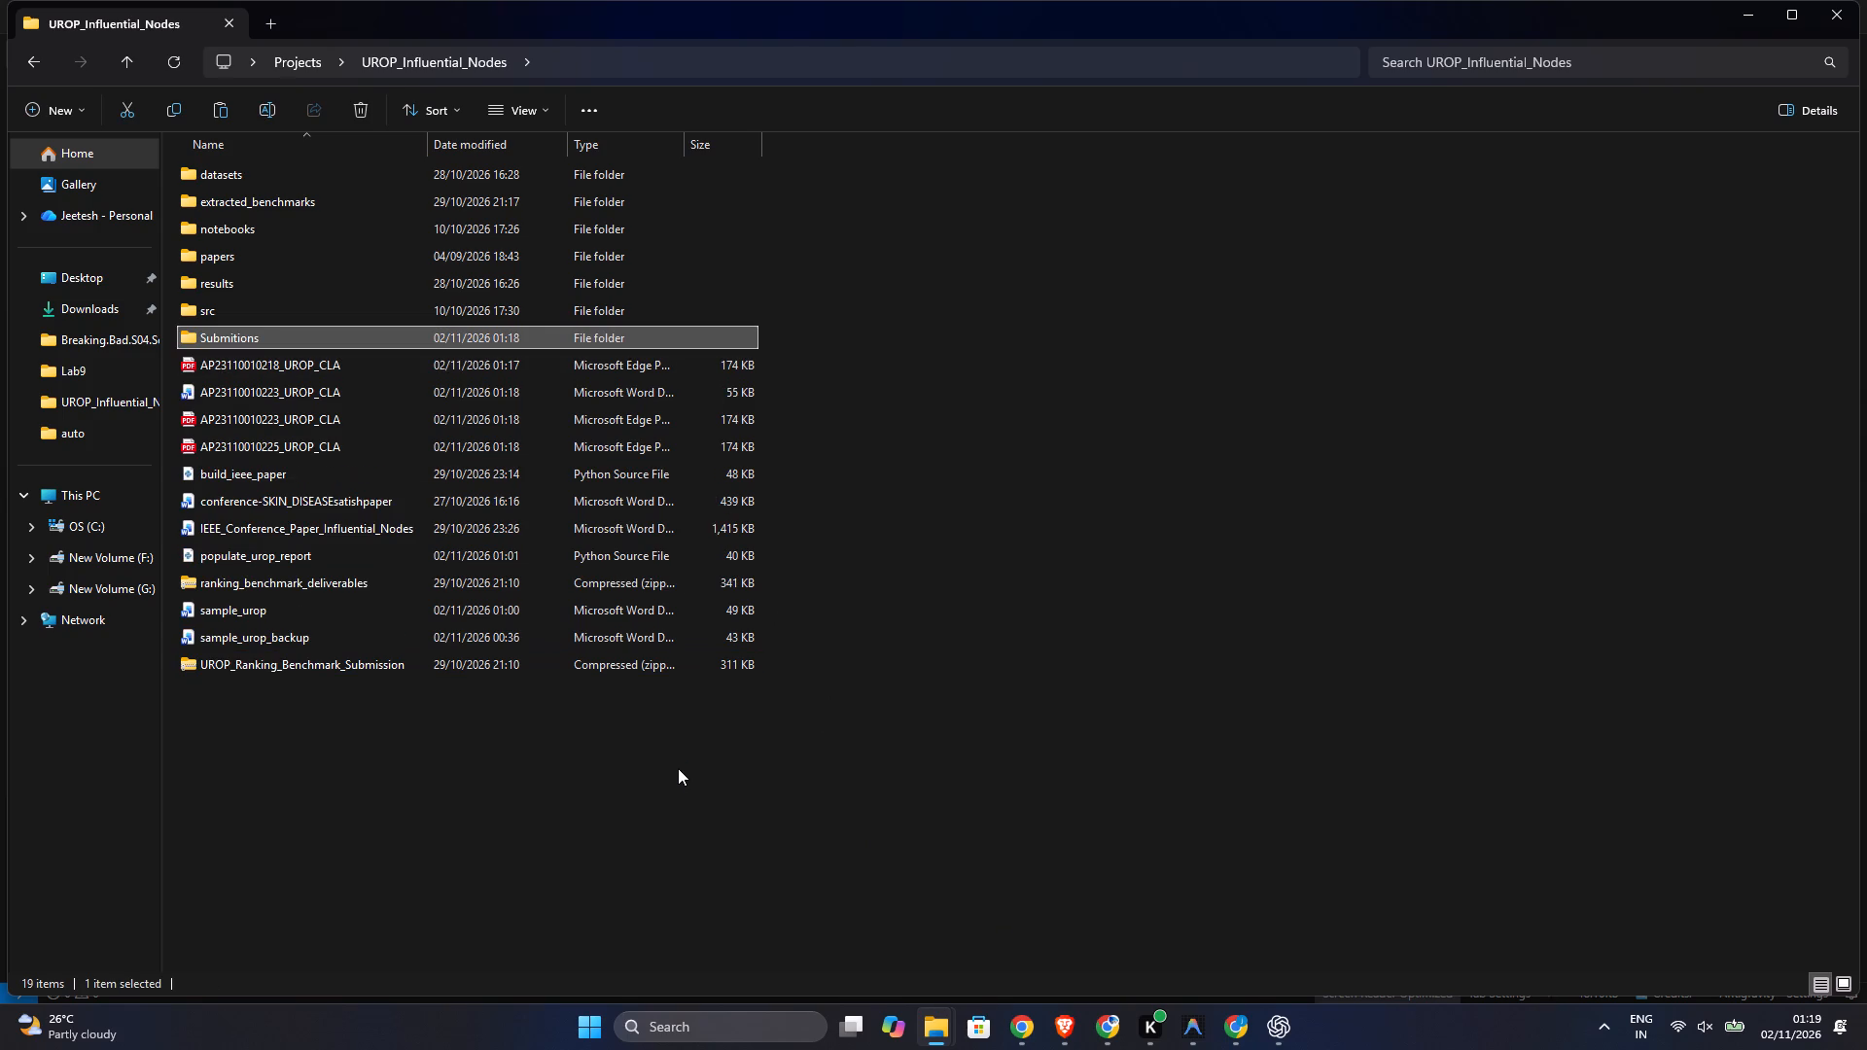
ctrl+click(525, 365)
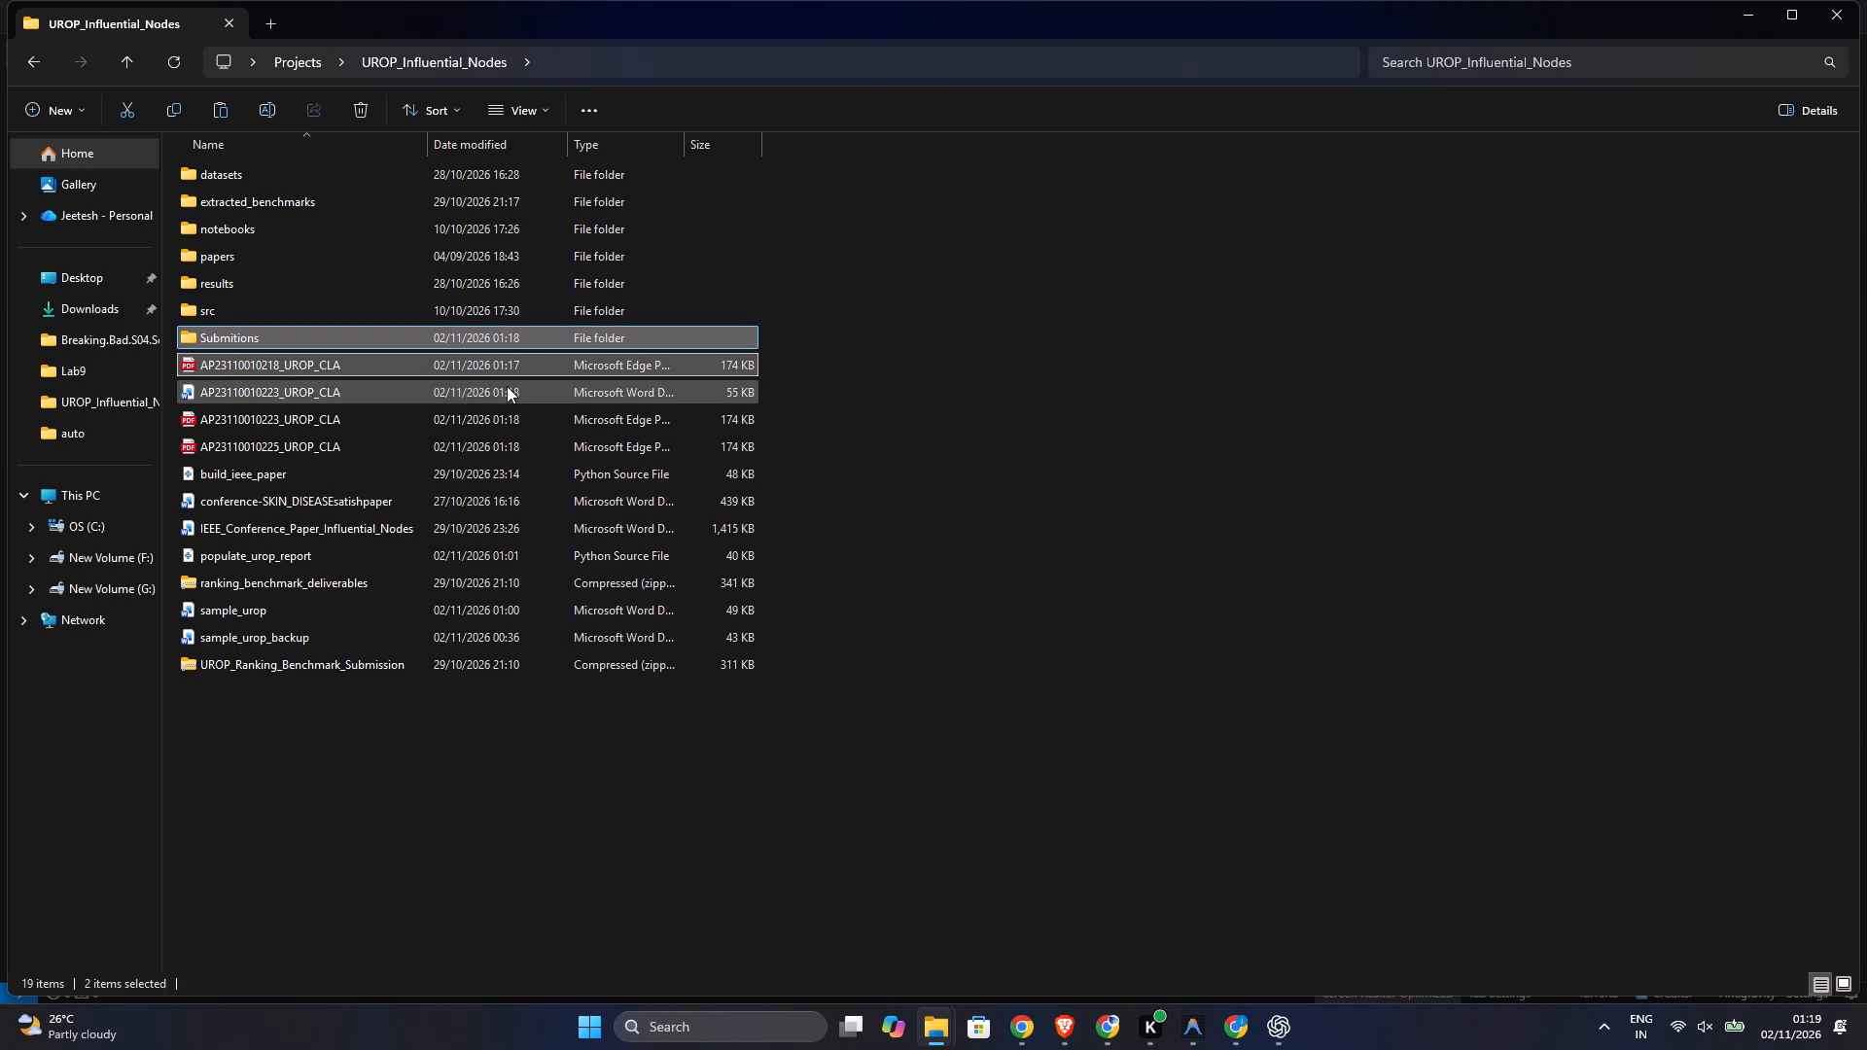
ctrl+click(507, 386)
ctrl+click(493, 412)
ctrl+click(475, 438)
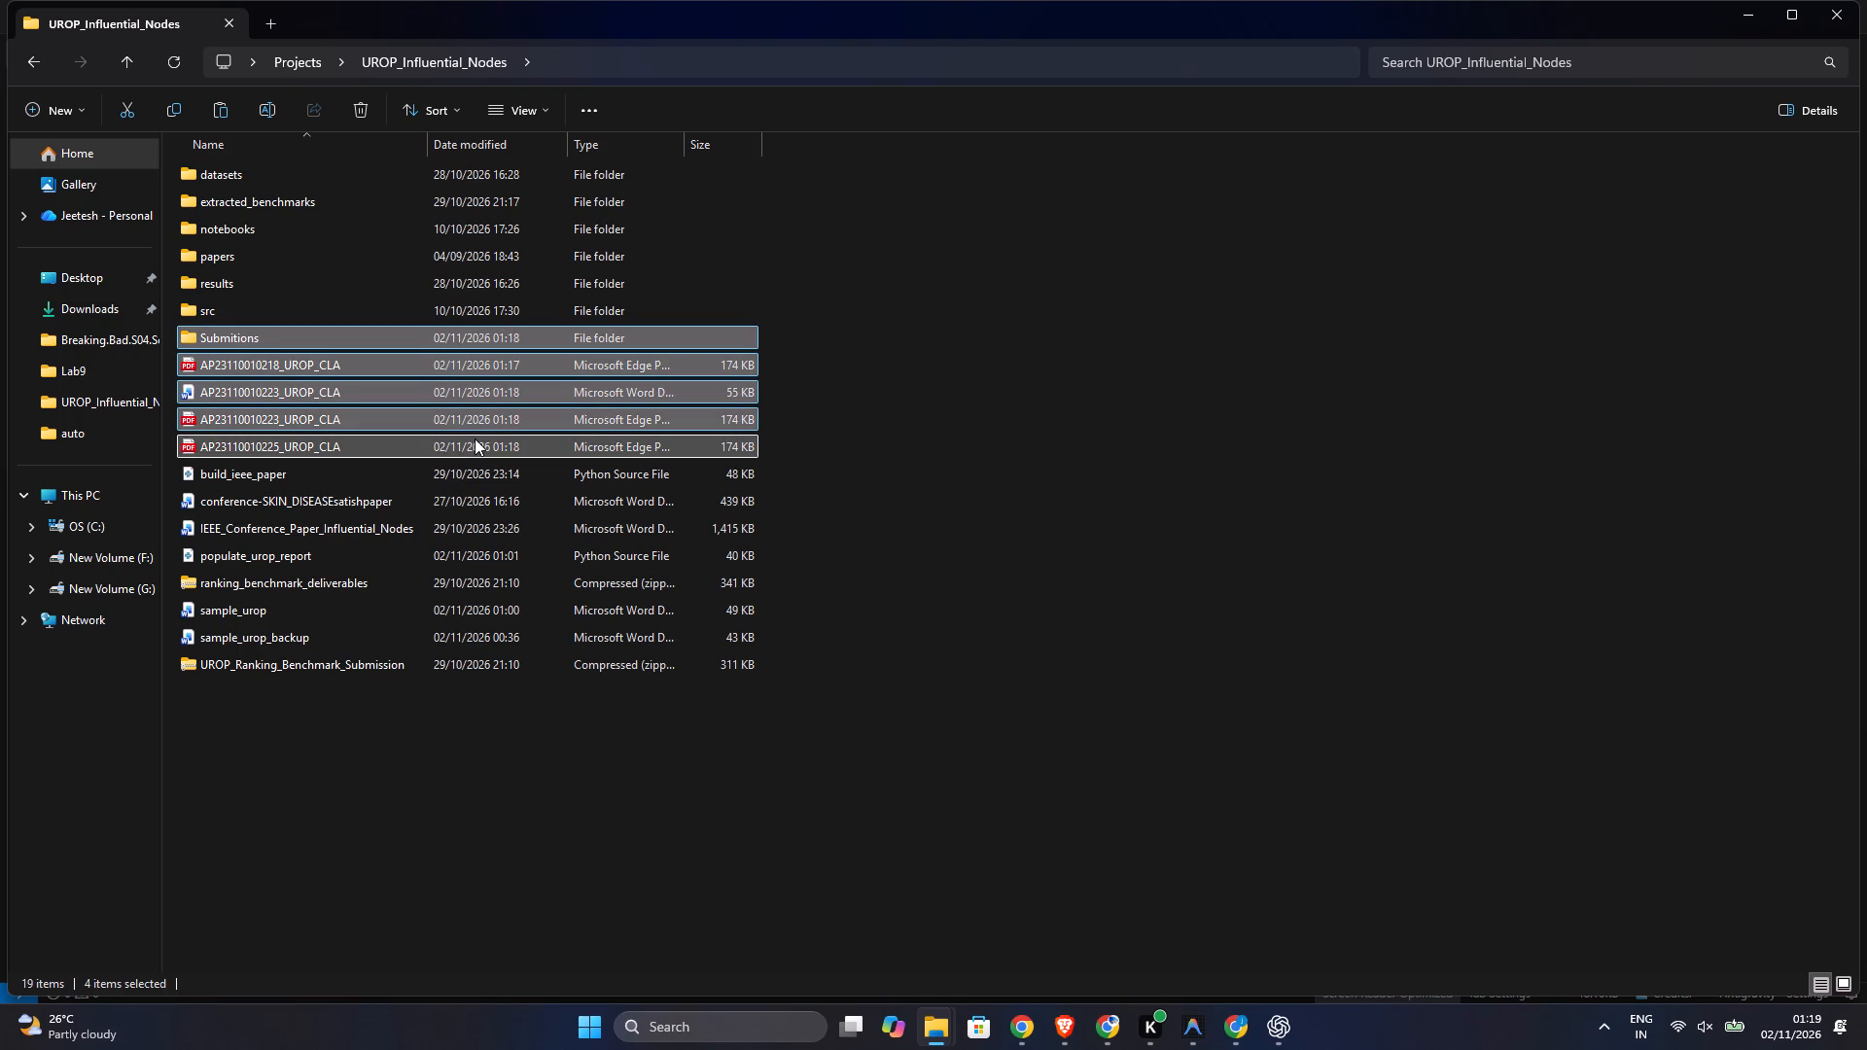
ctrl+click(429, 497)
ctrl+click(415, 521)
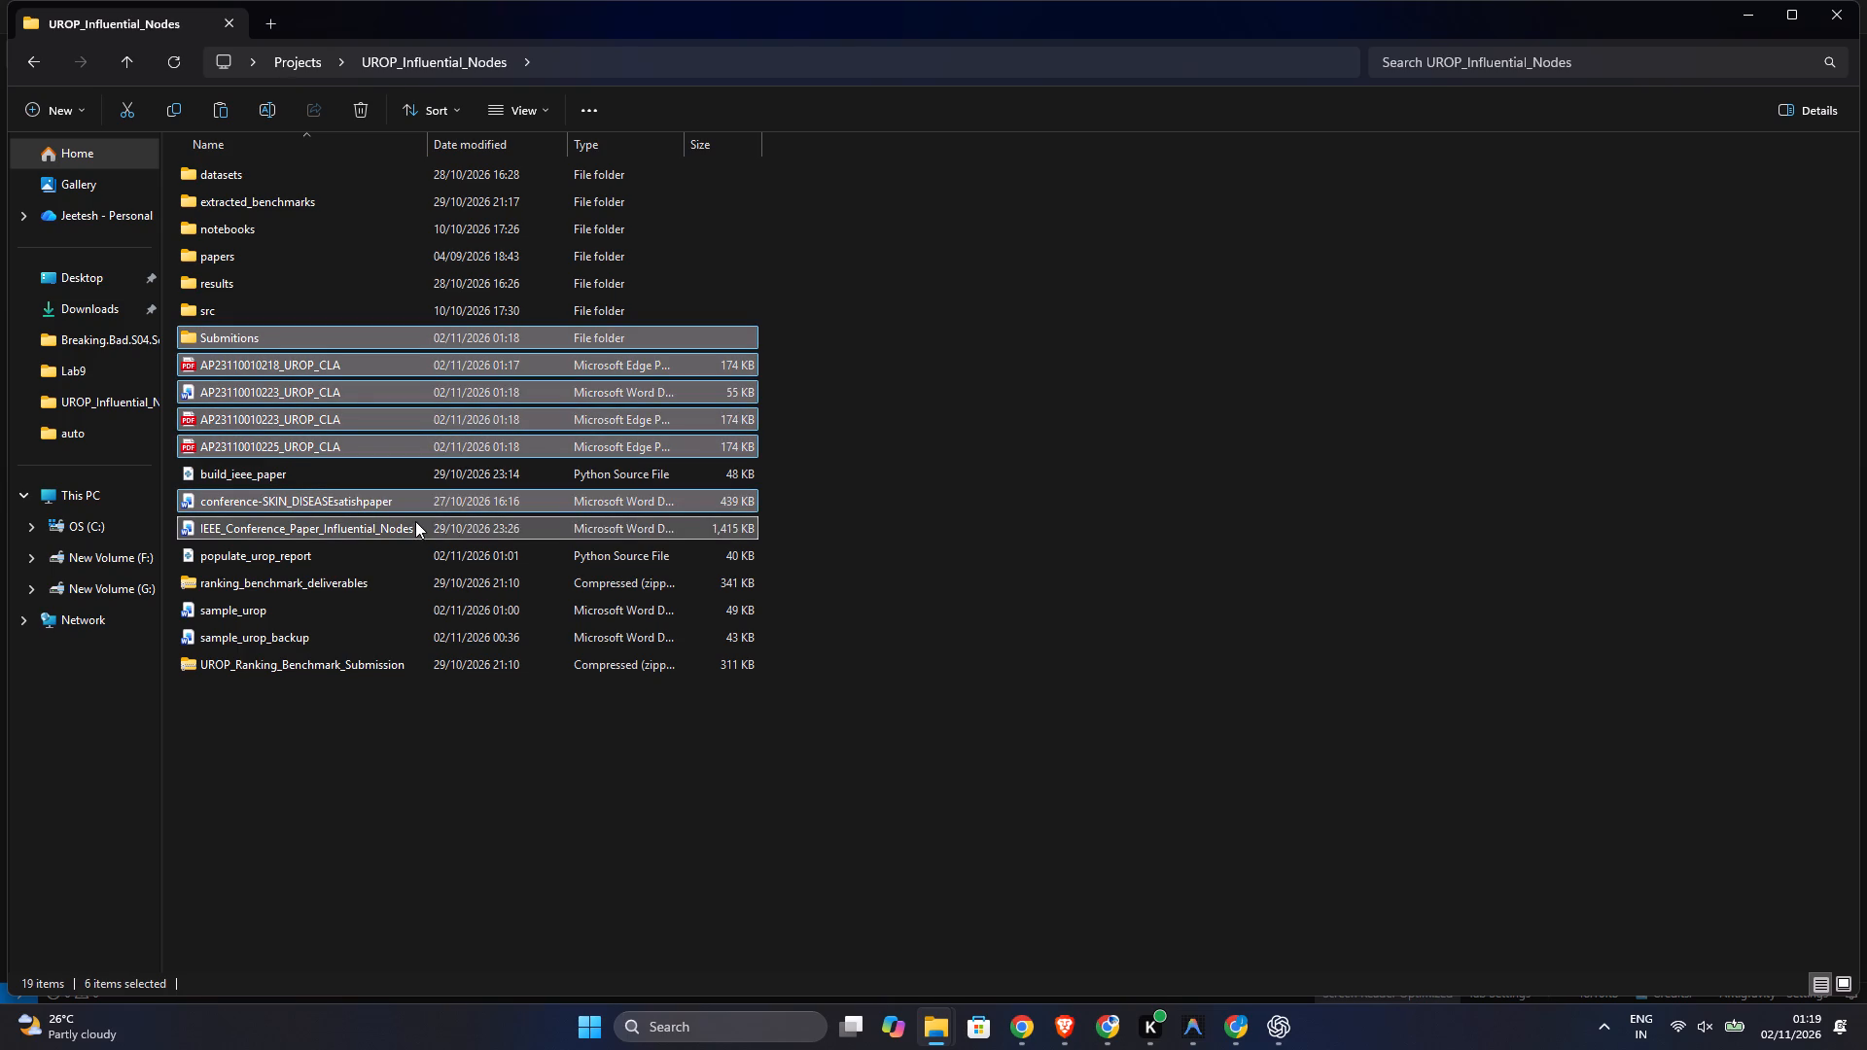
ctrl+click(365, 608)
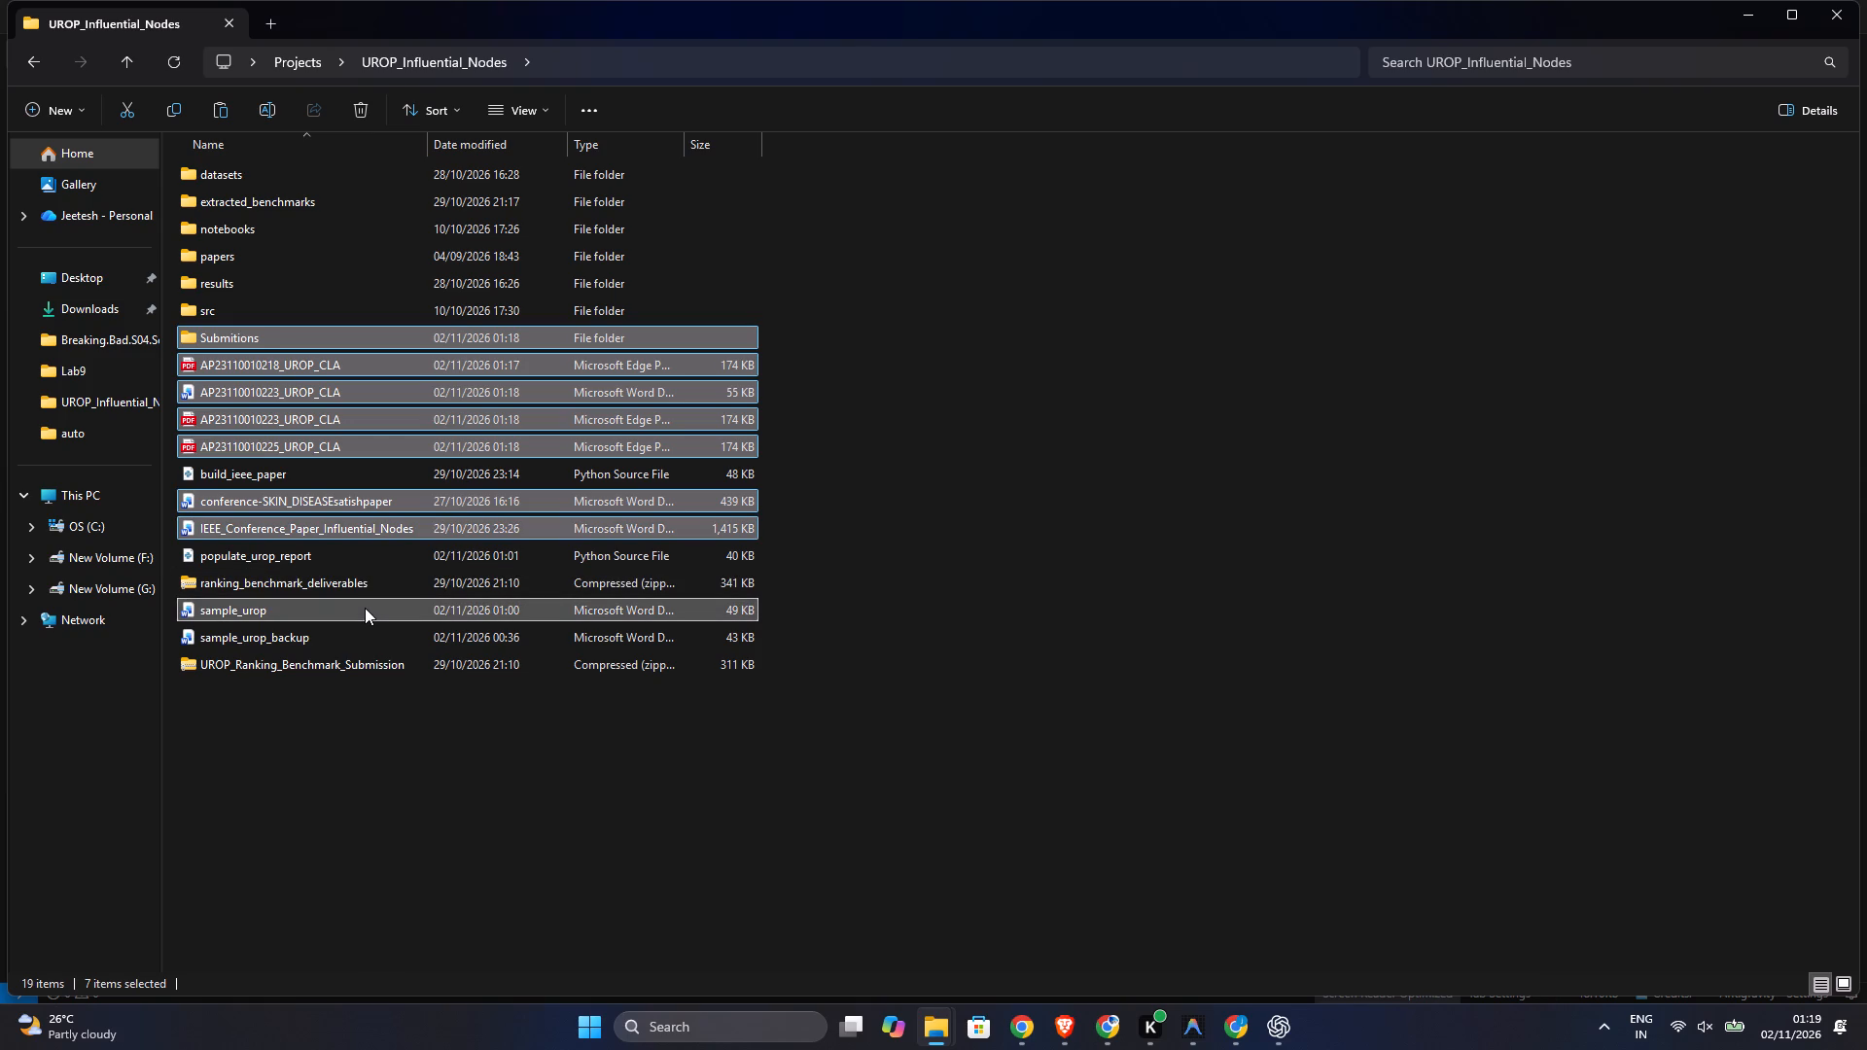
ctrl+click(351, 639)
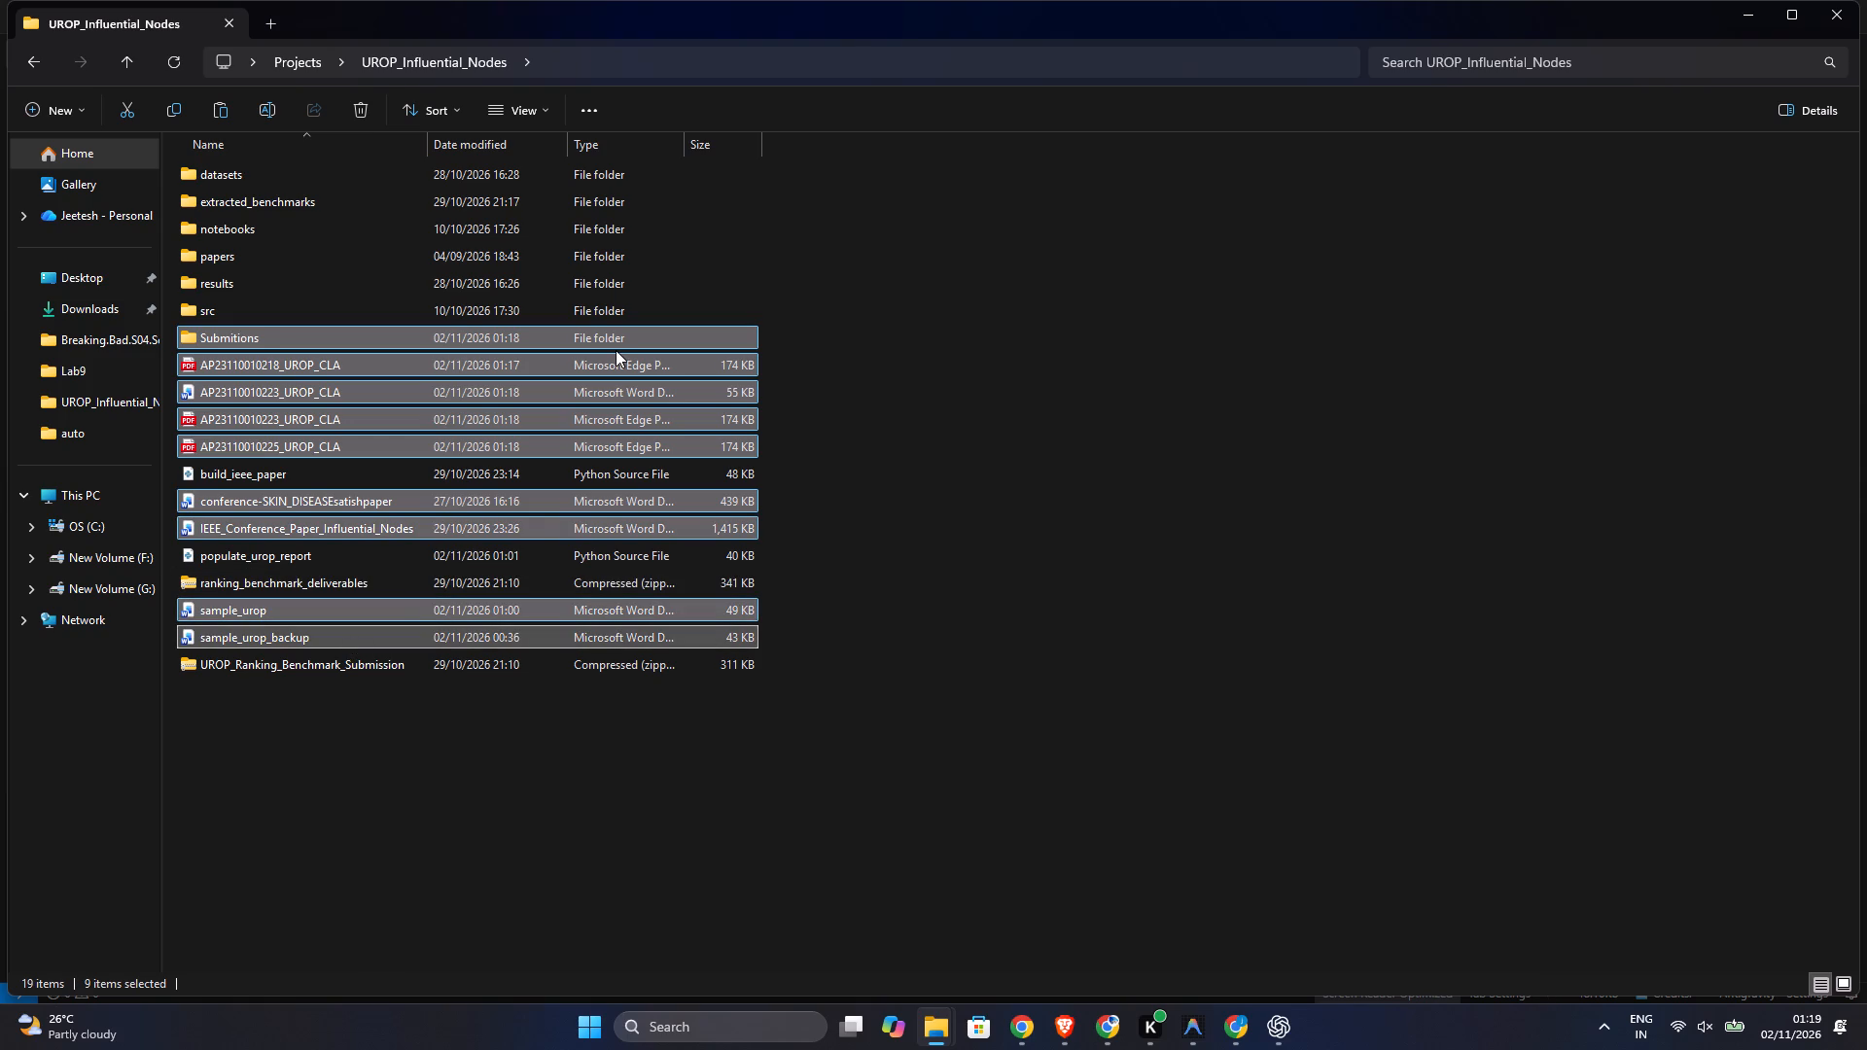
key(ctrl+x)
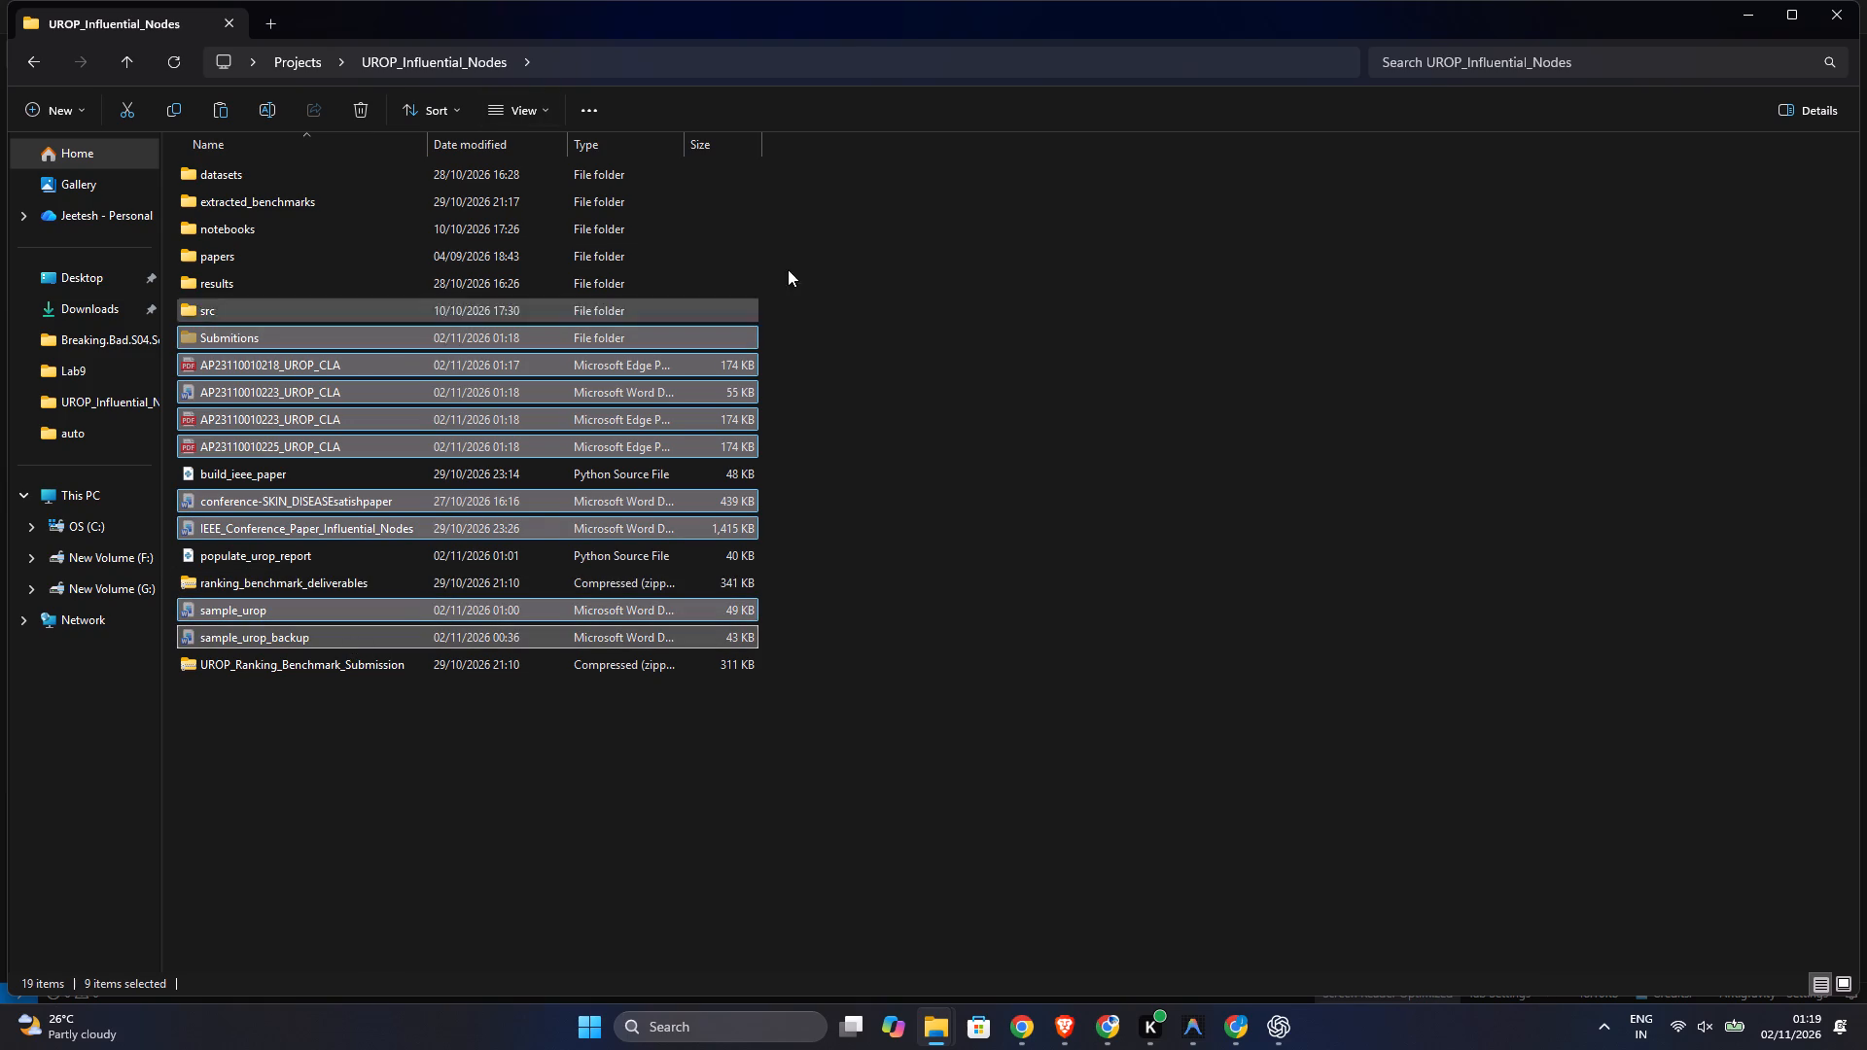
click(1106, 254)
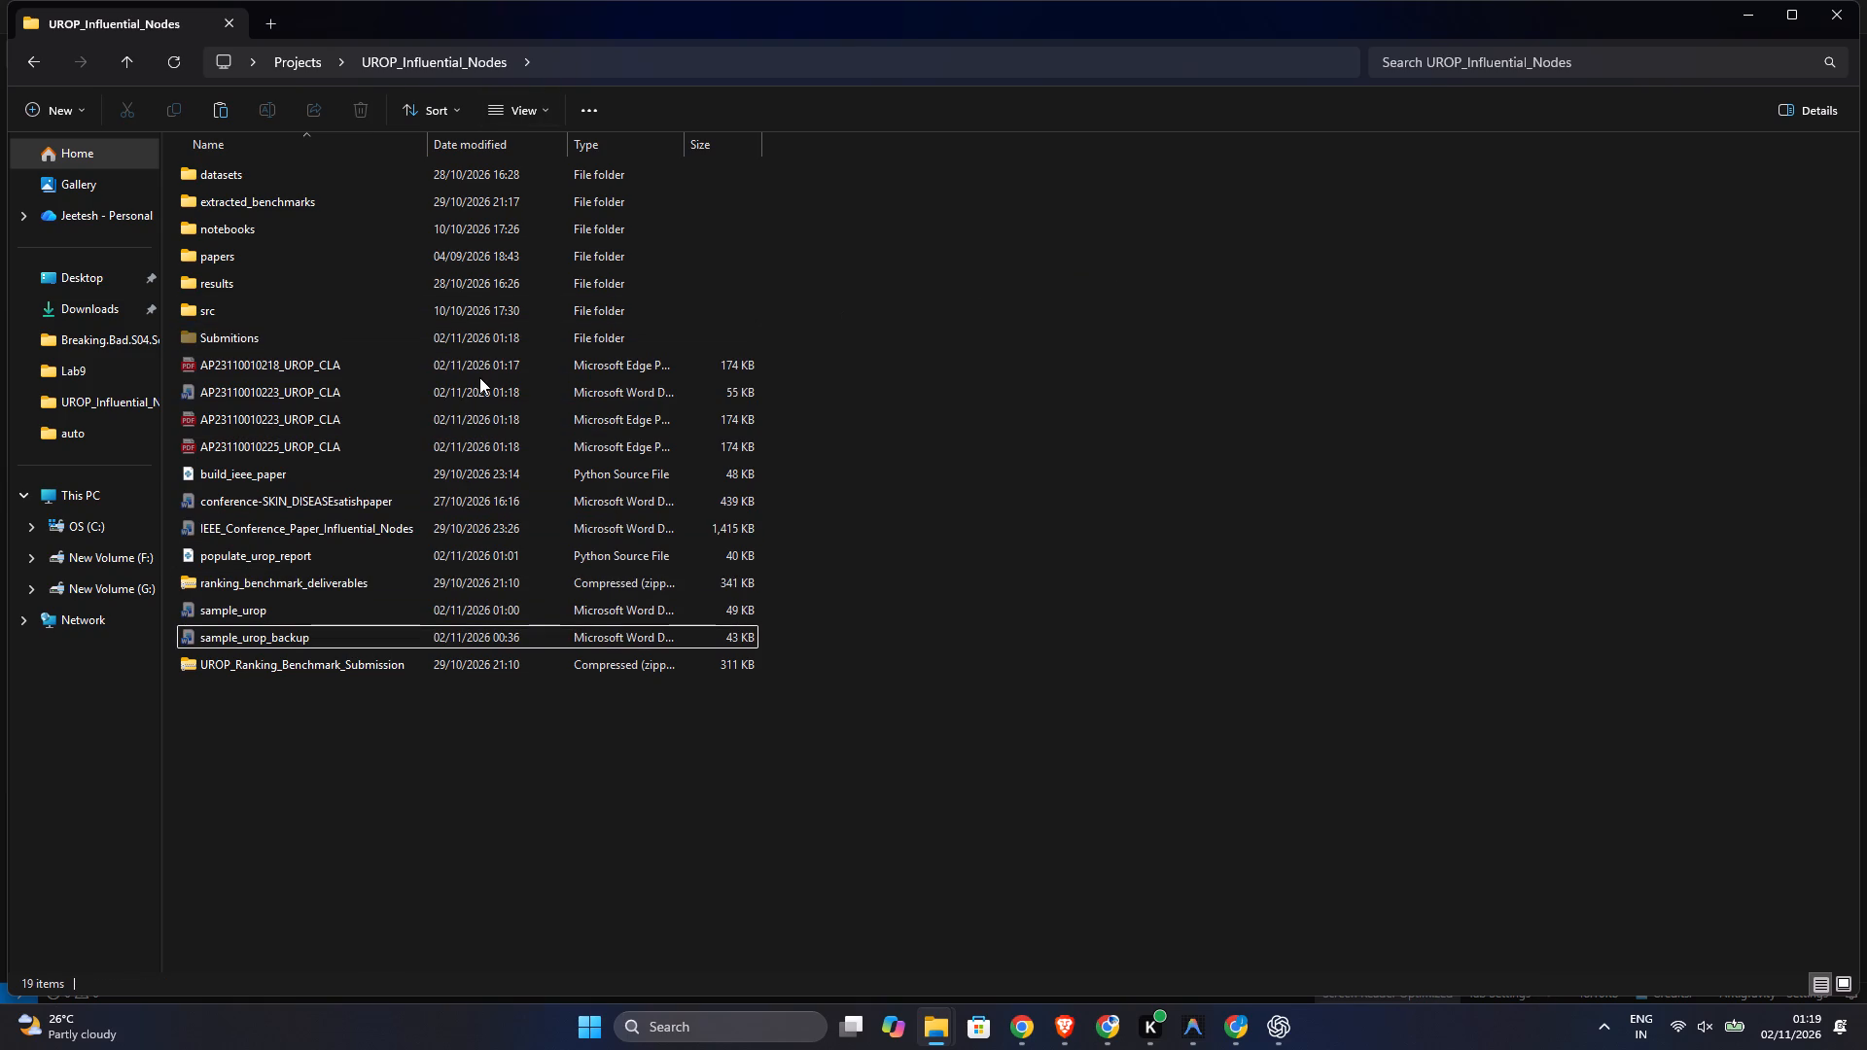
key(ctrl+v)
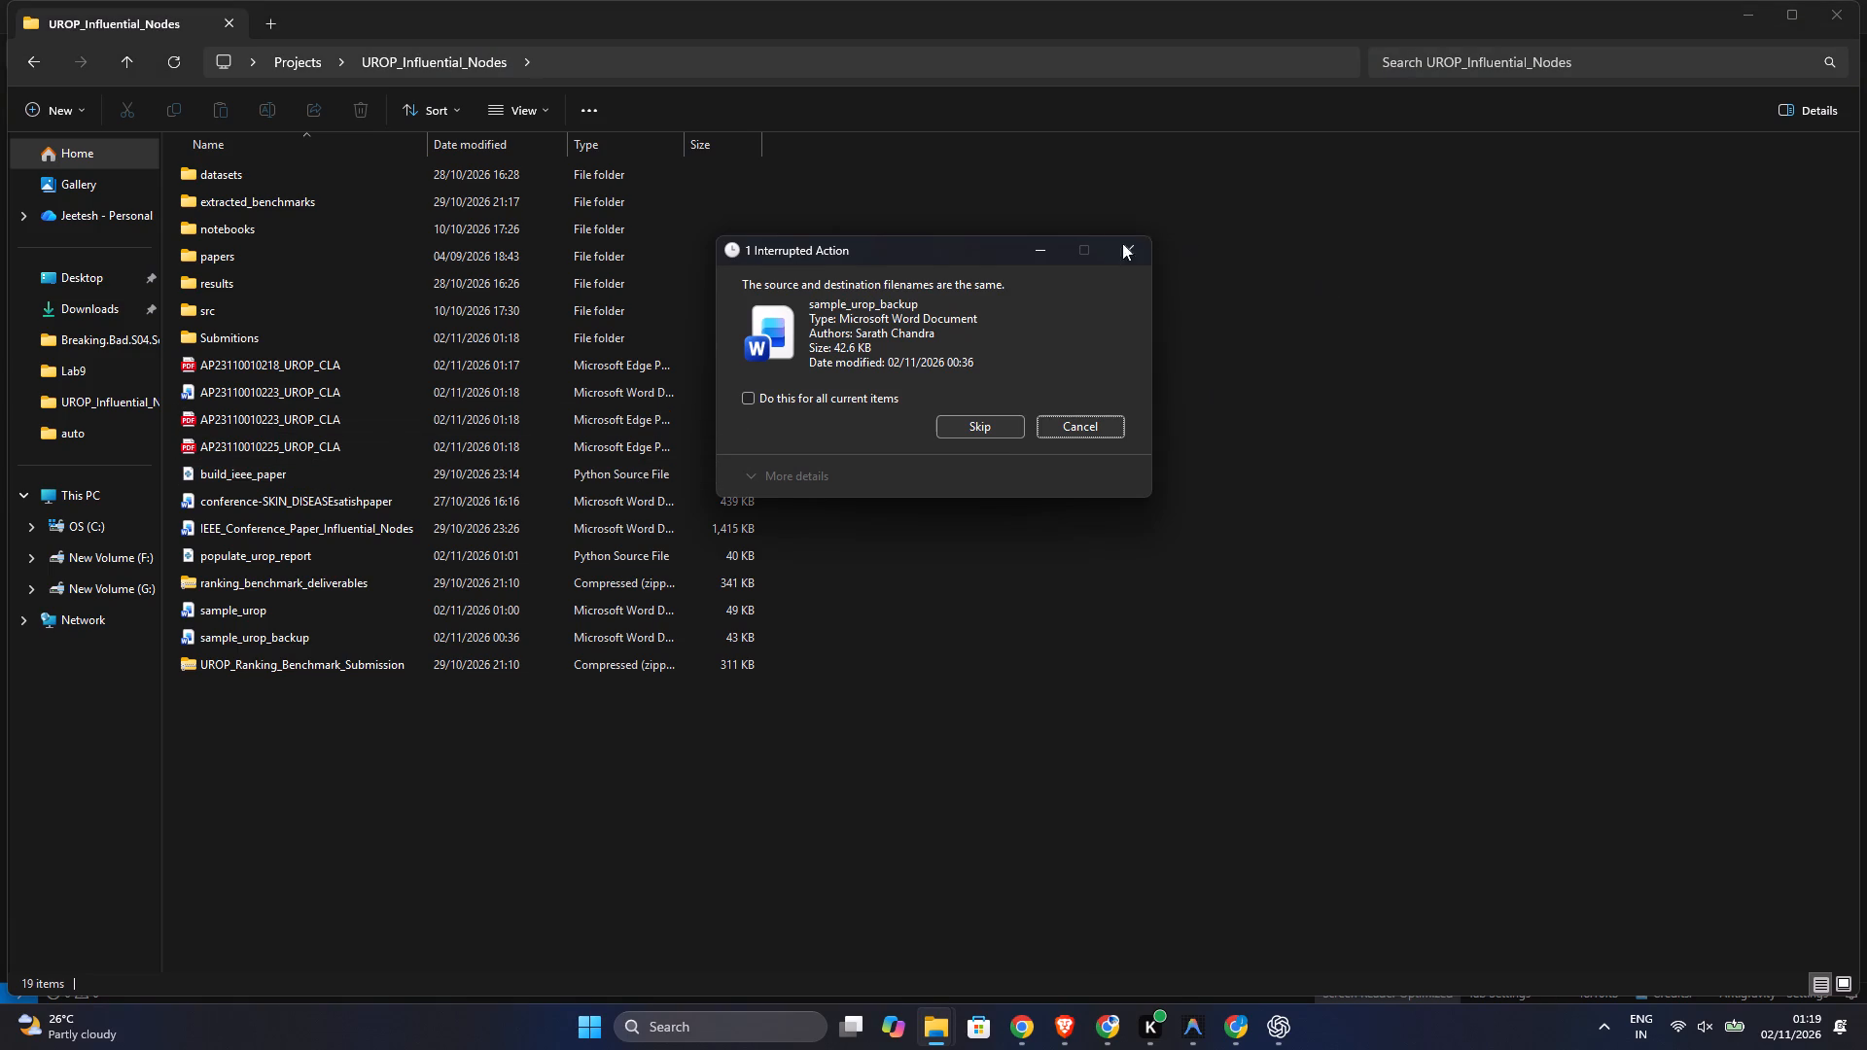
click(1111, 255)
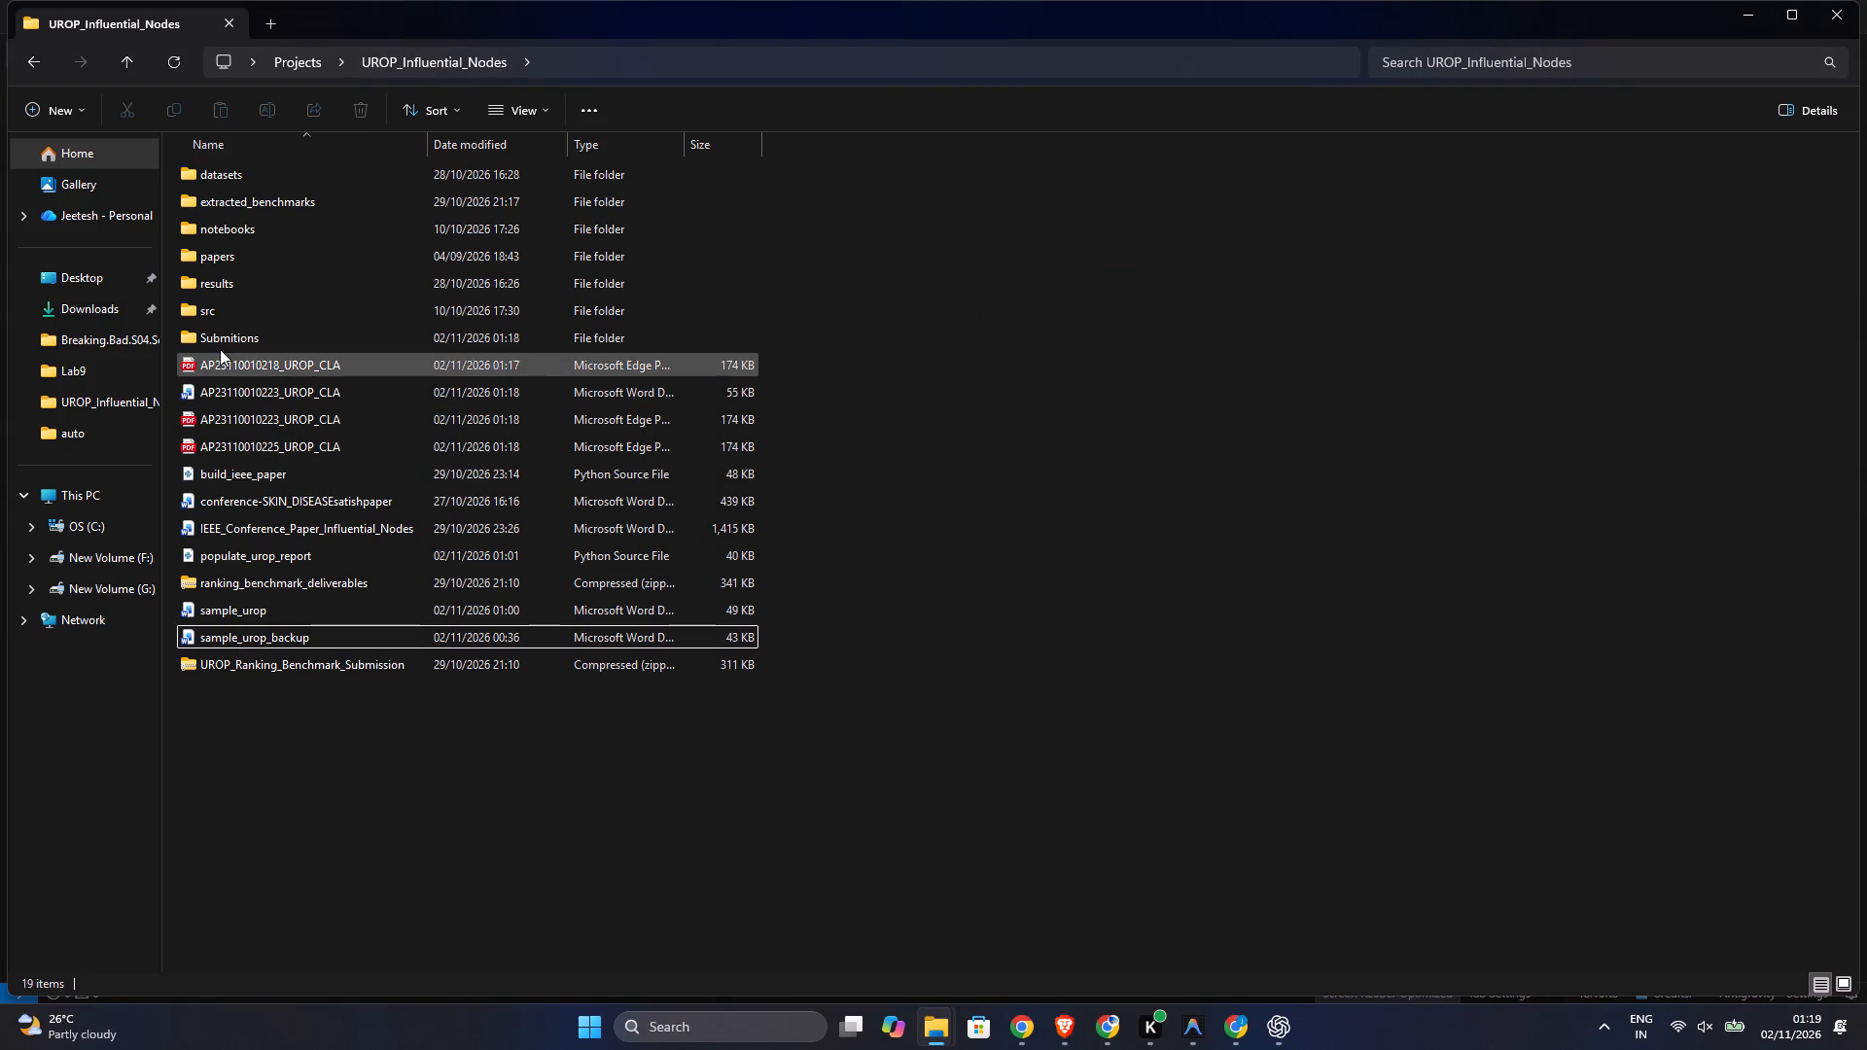
Move the four UROP_CLA files, both conference paper documents, sample_urop and sample_urop_backup into the Submitions folder, and return to UROP_Influential_Nodes.
ctrl+click(213, 362)
ctrl+click(214, 383)
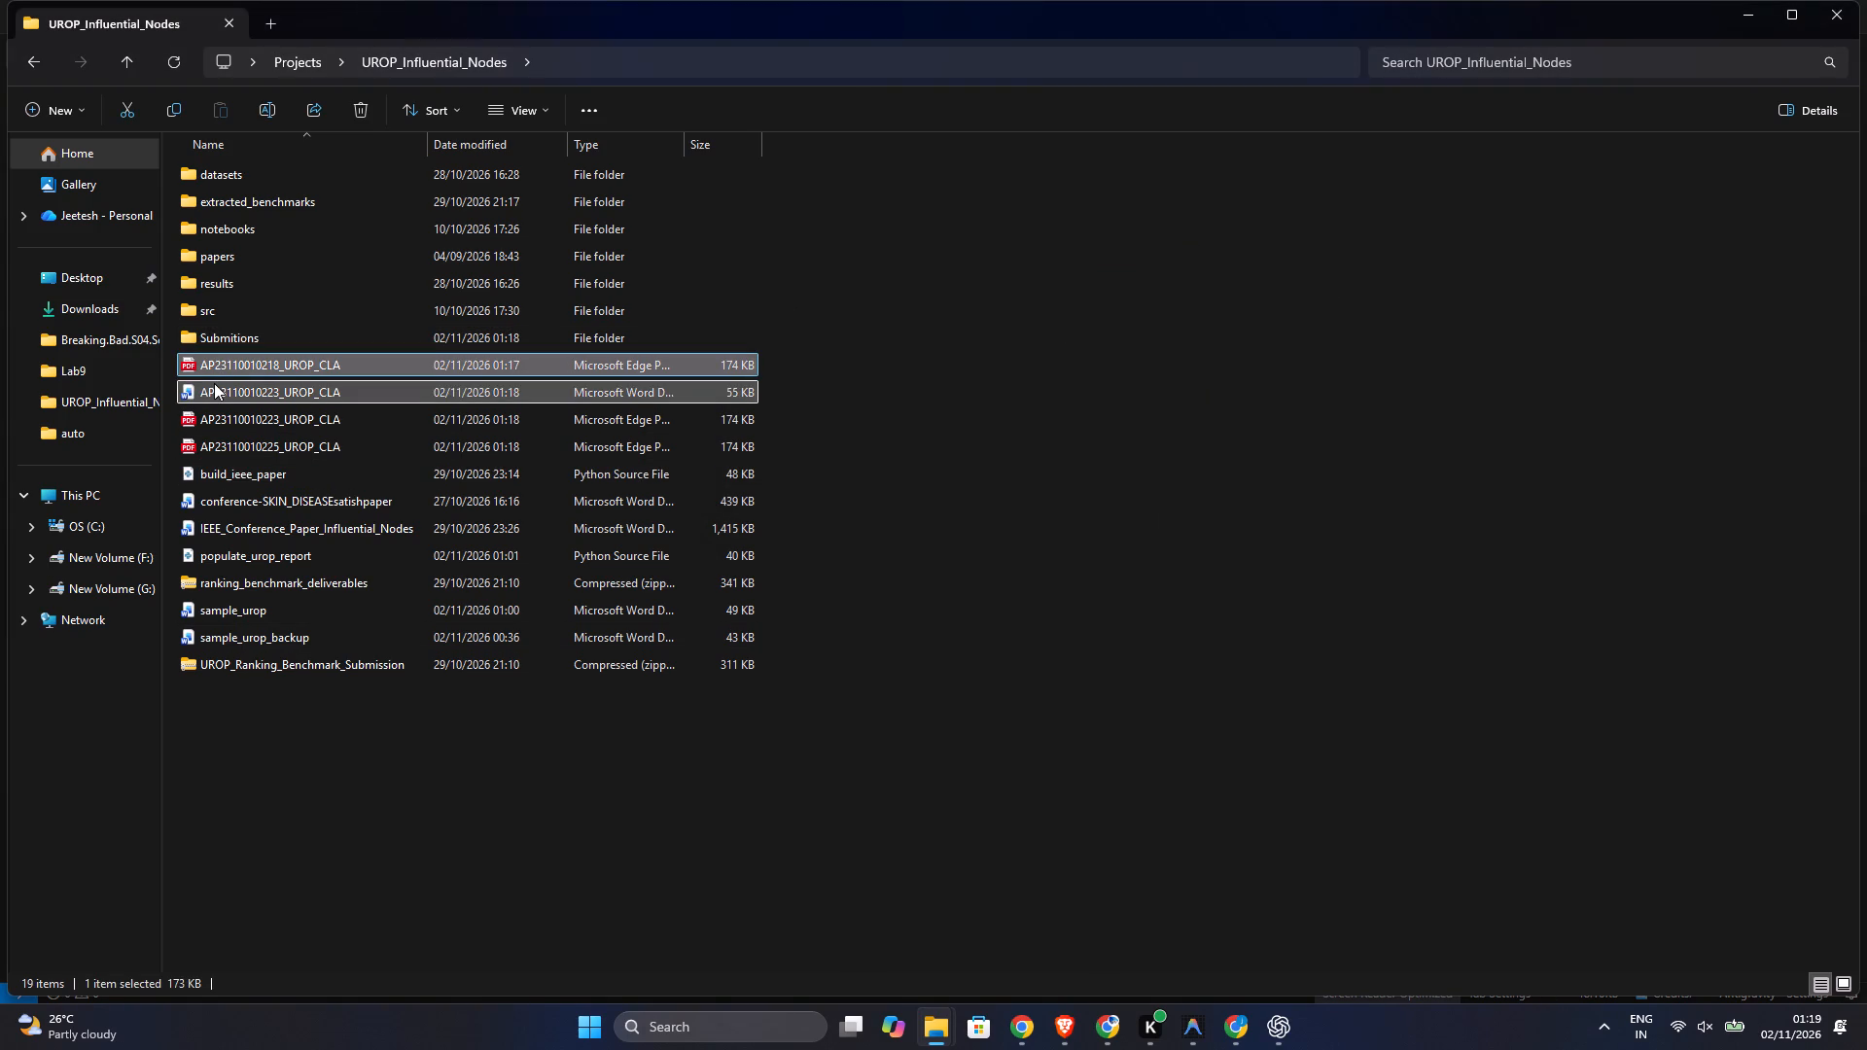
ctrl+click(213, 418)
ctrl+click(216, 445)
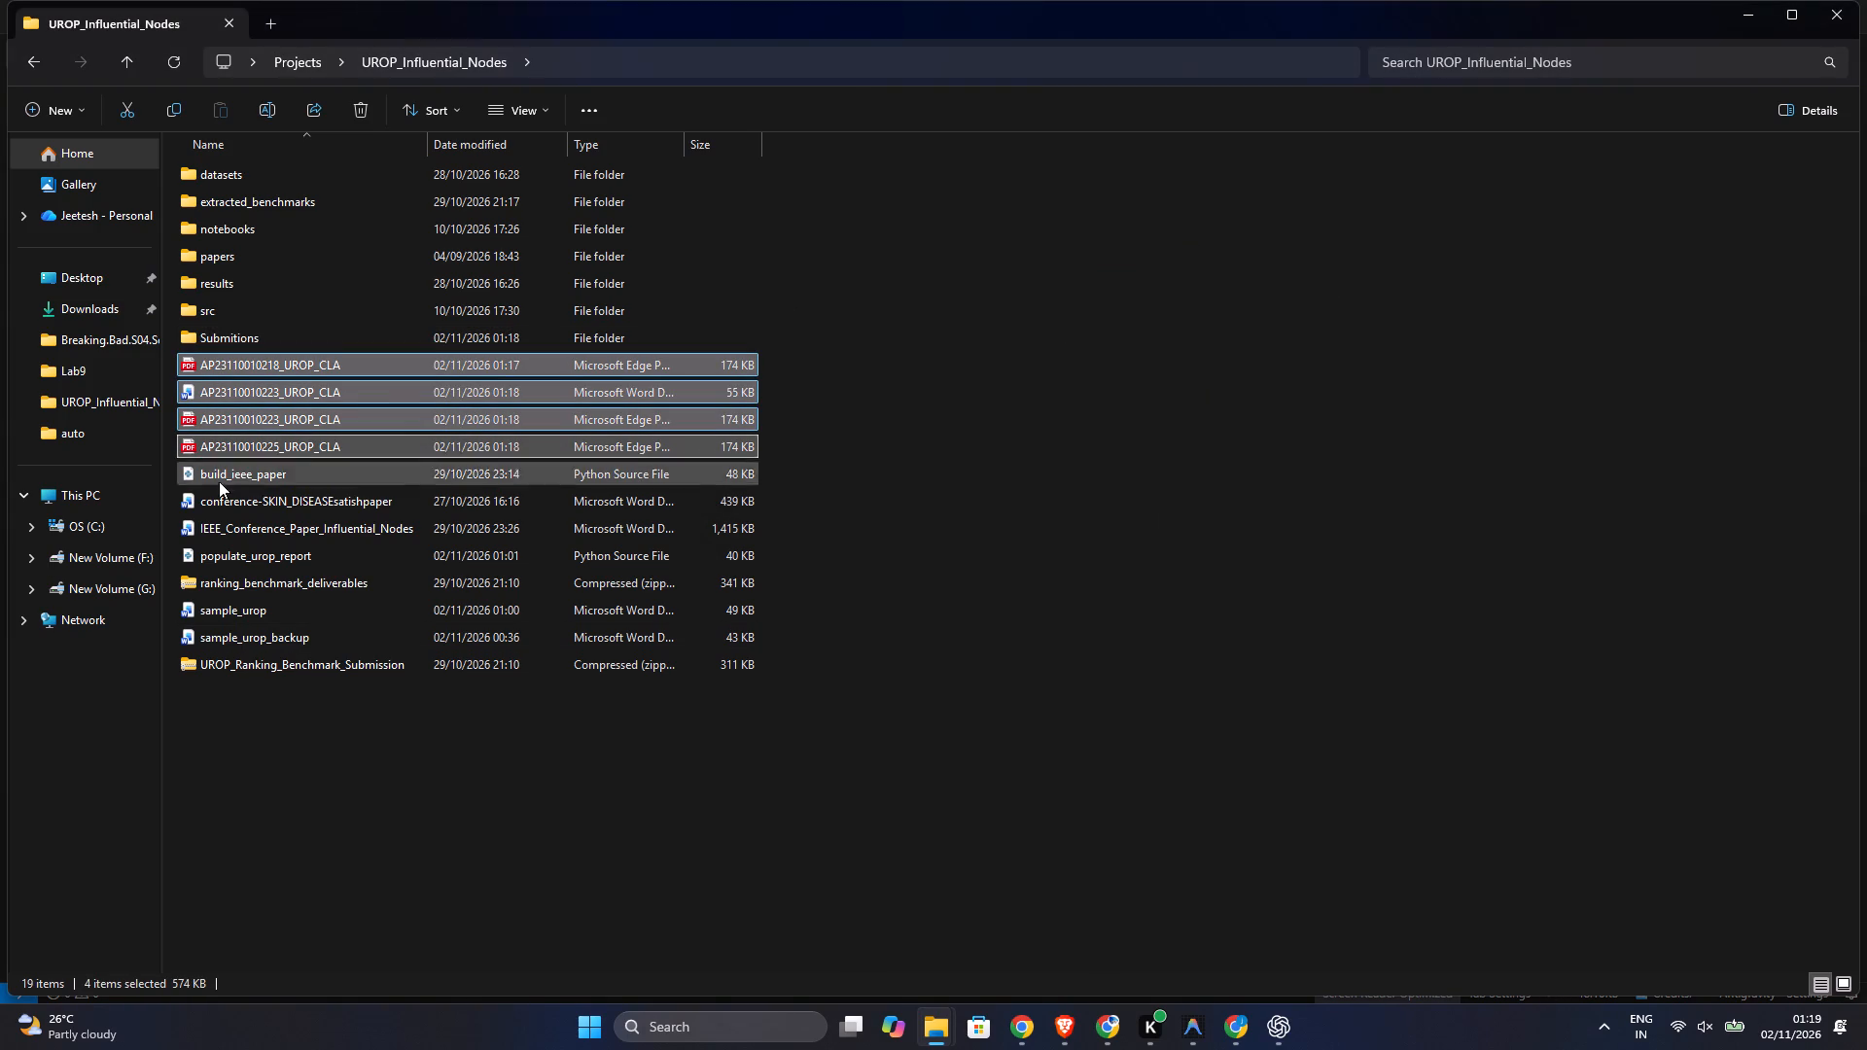
ctrl+click(217, 501)
ctrl+click(221, 519)
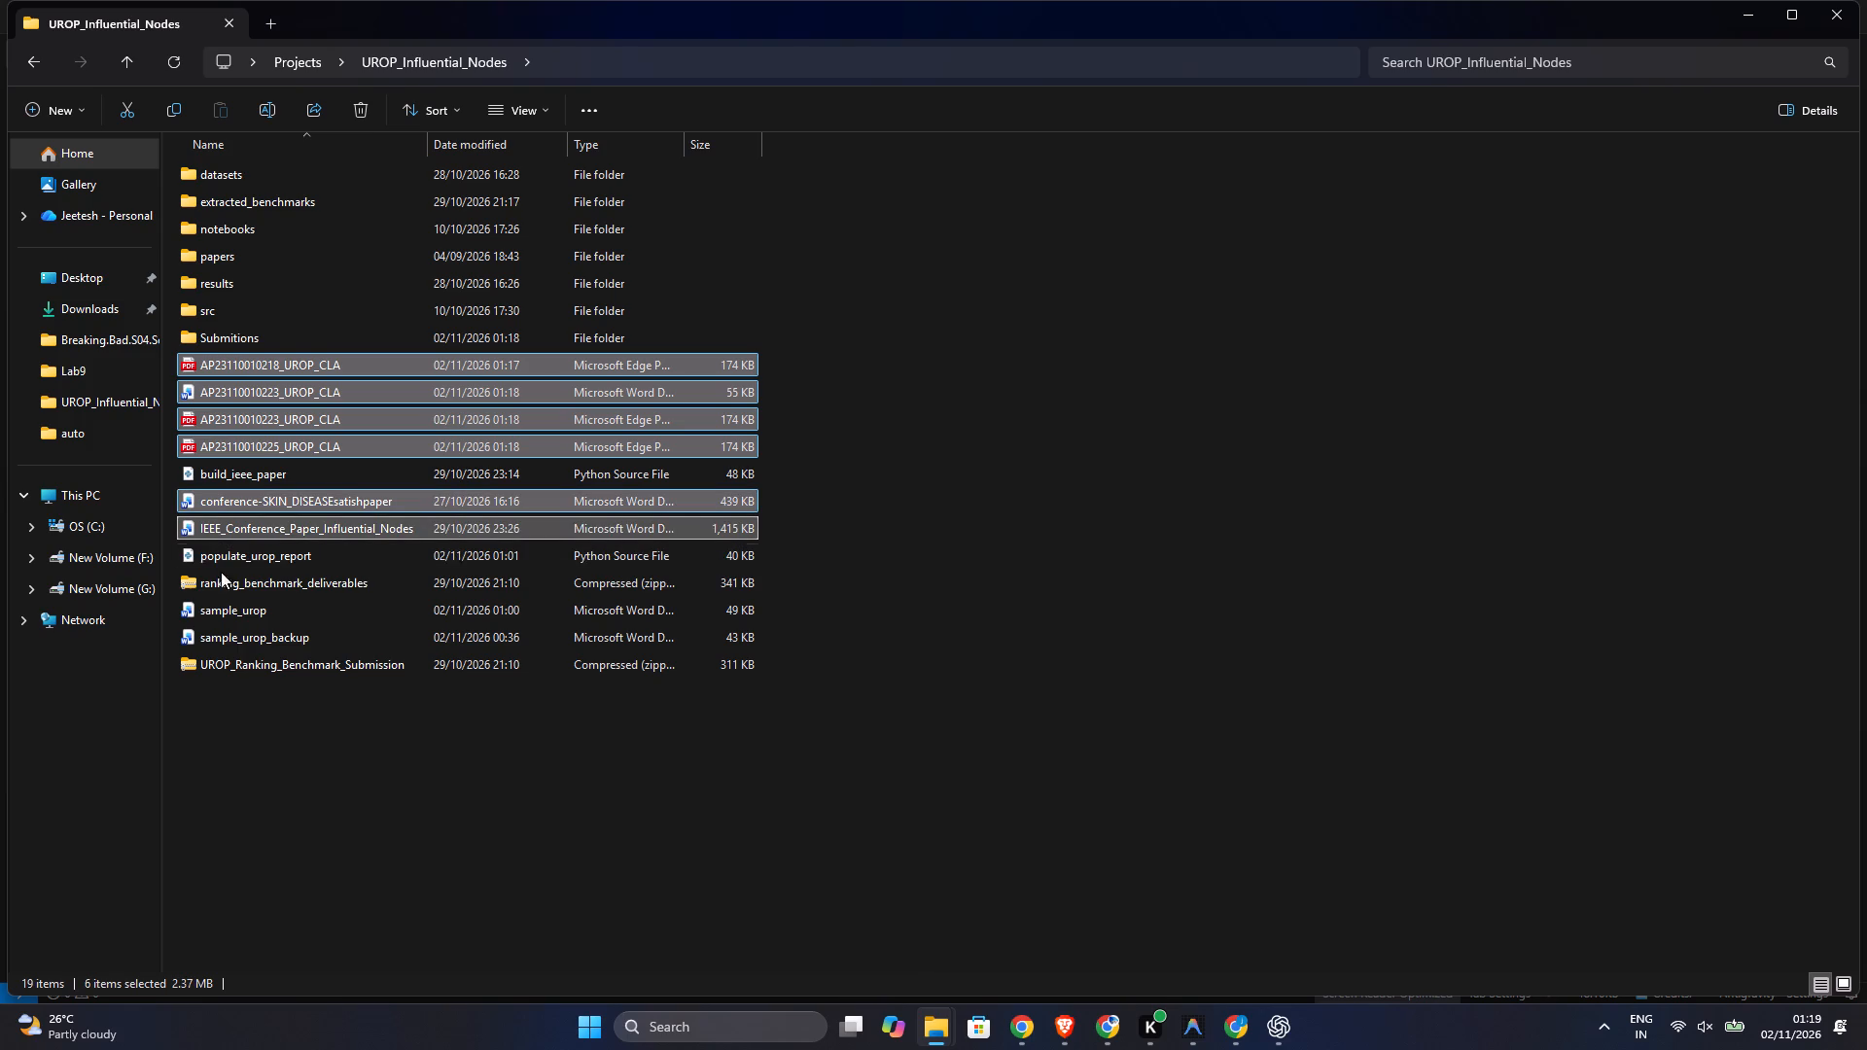
ctrl+click(223, 610)
ctrl+click(224, 629)
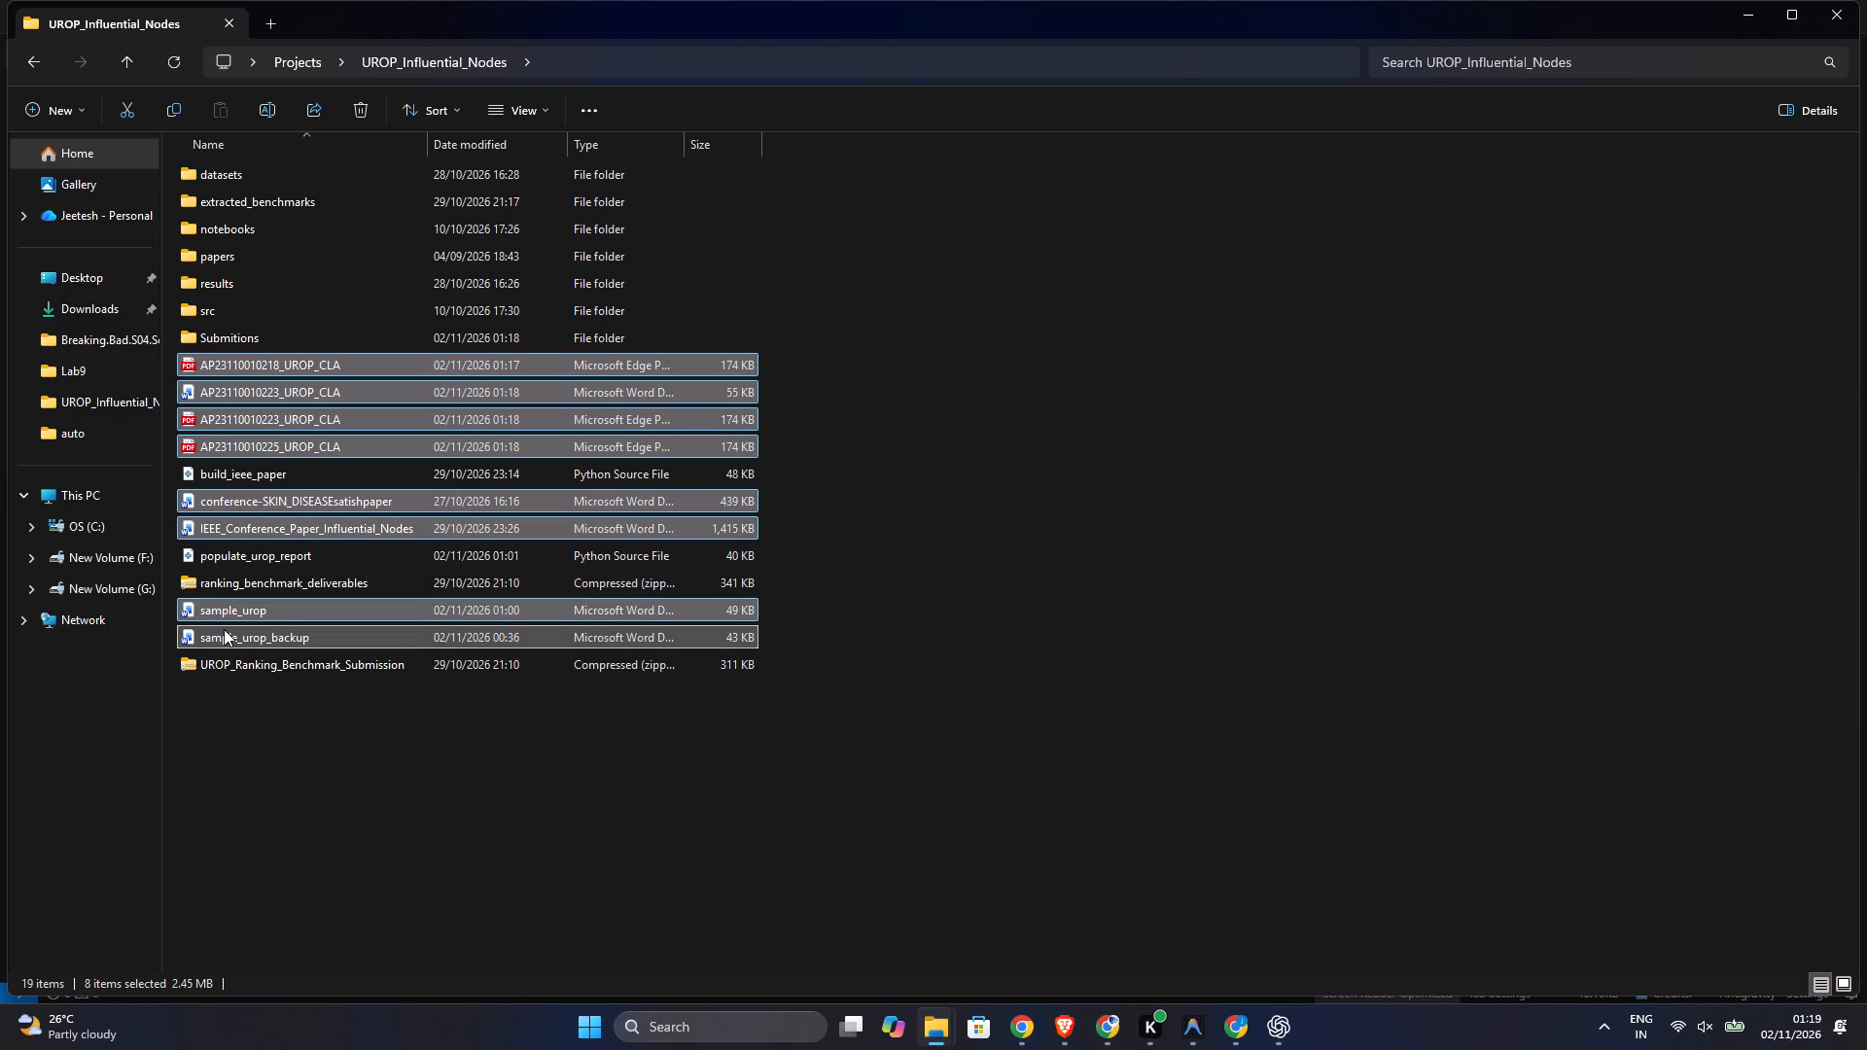
key(ctrl+x)
click(287, 333)
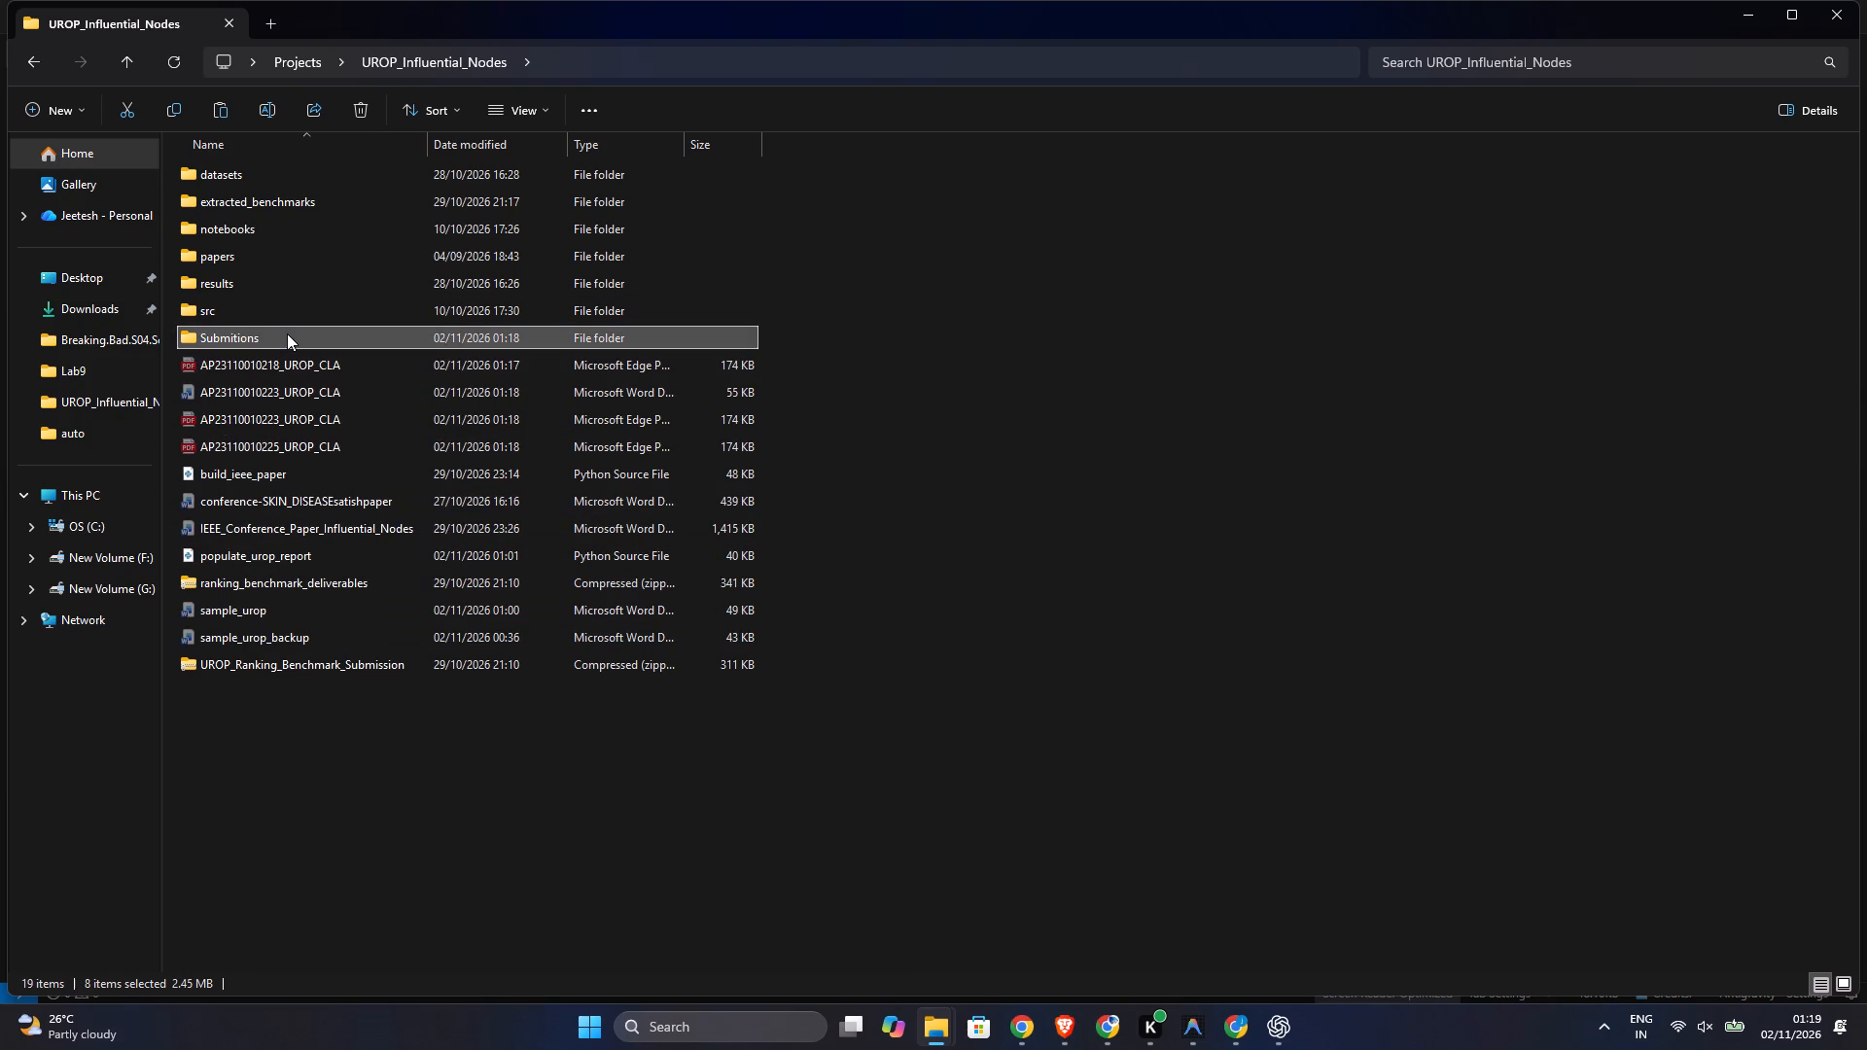
double_click(287, 333)
key(ctrl+v)
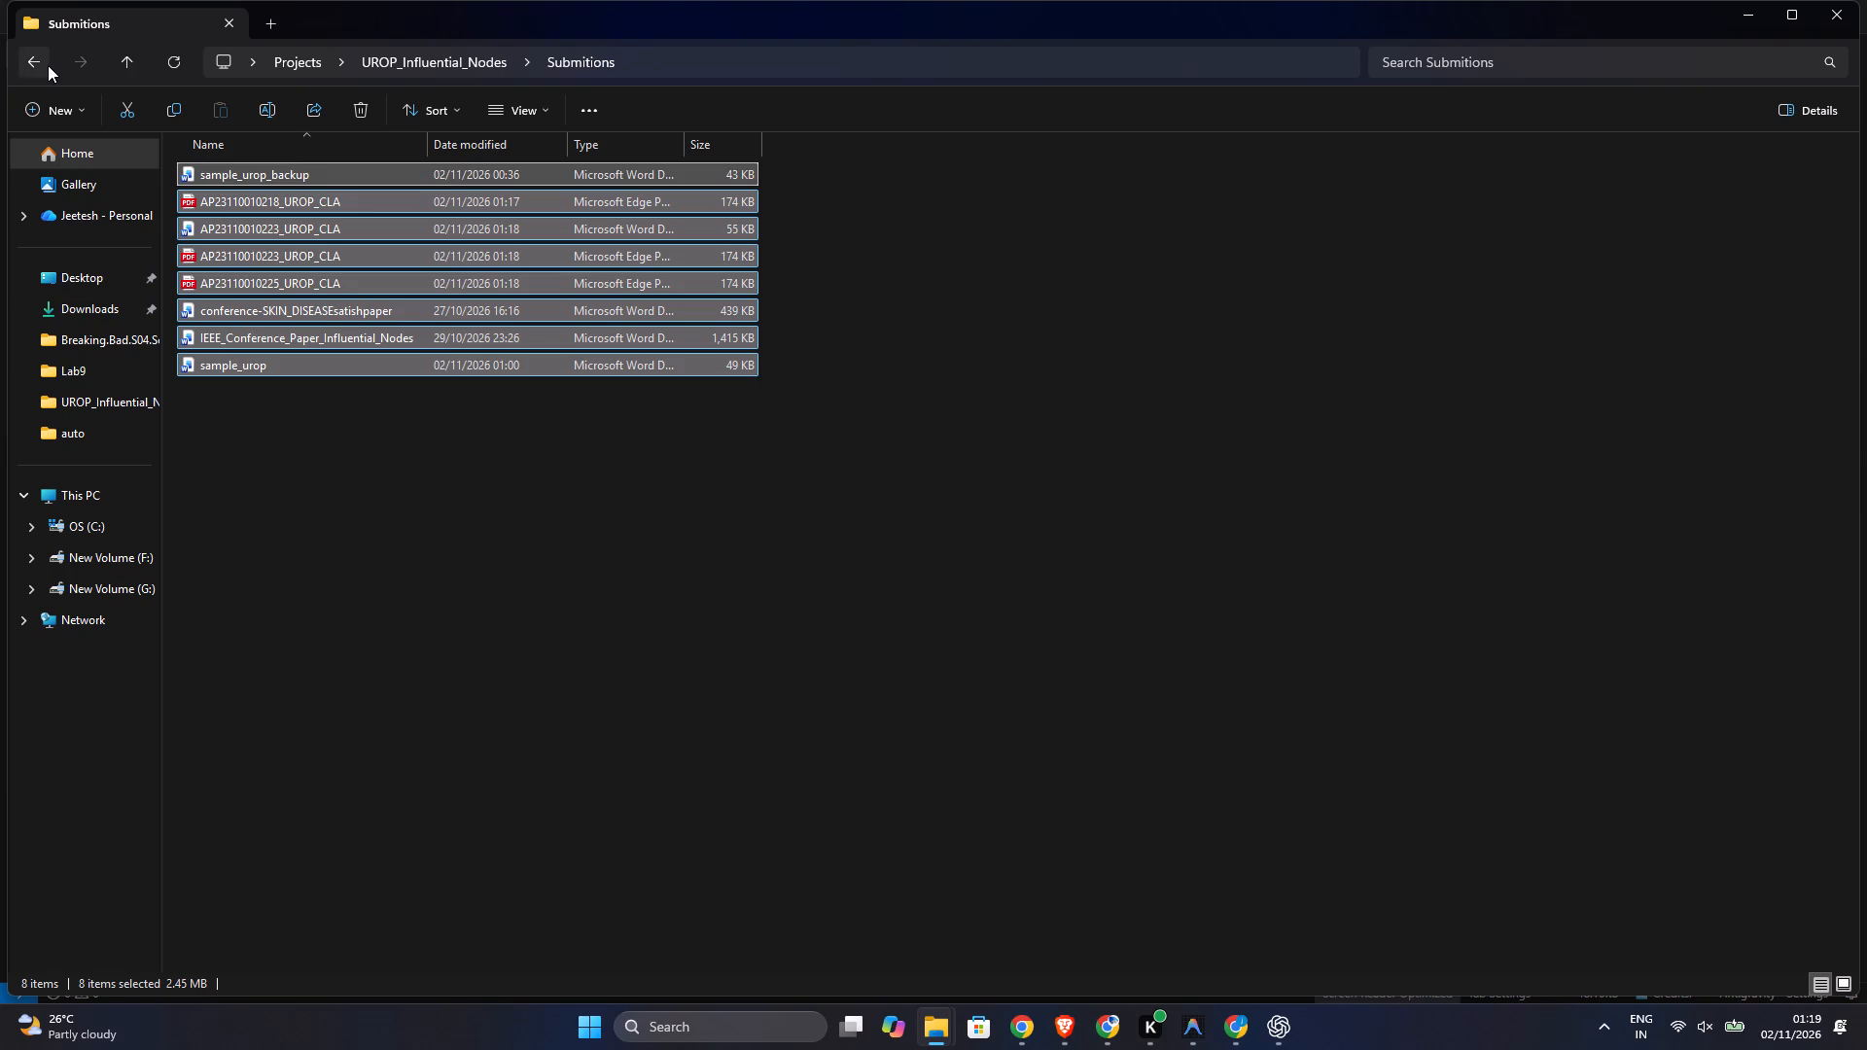
click(48, 65)
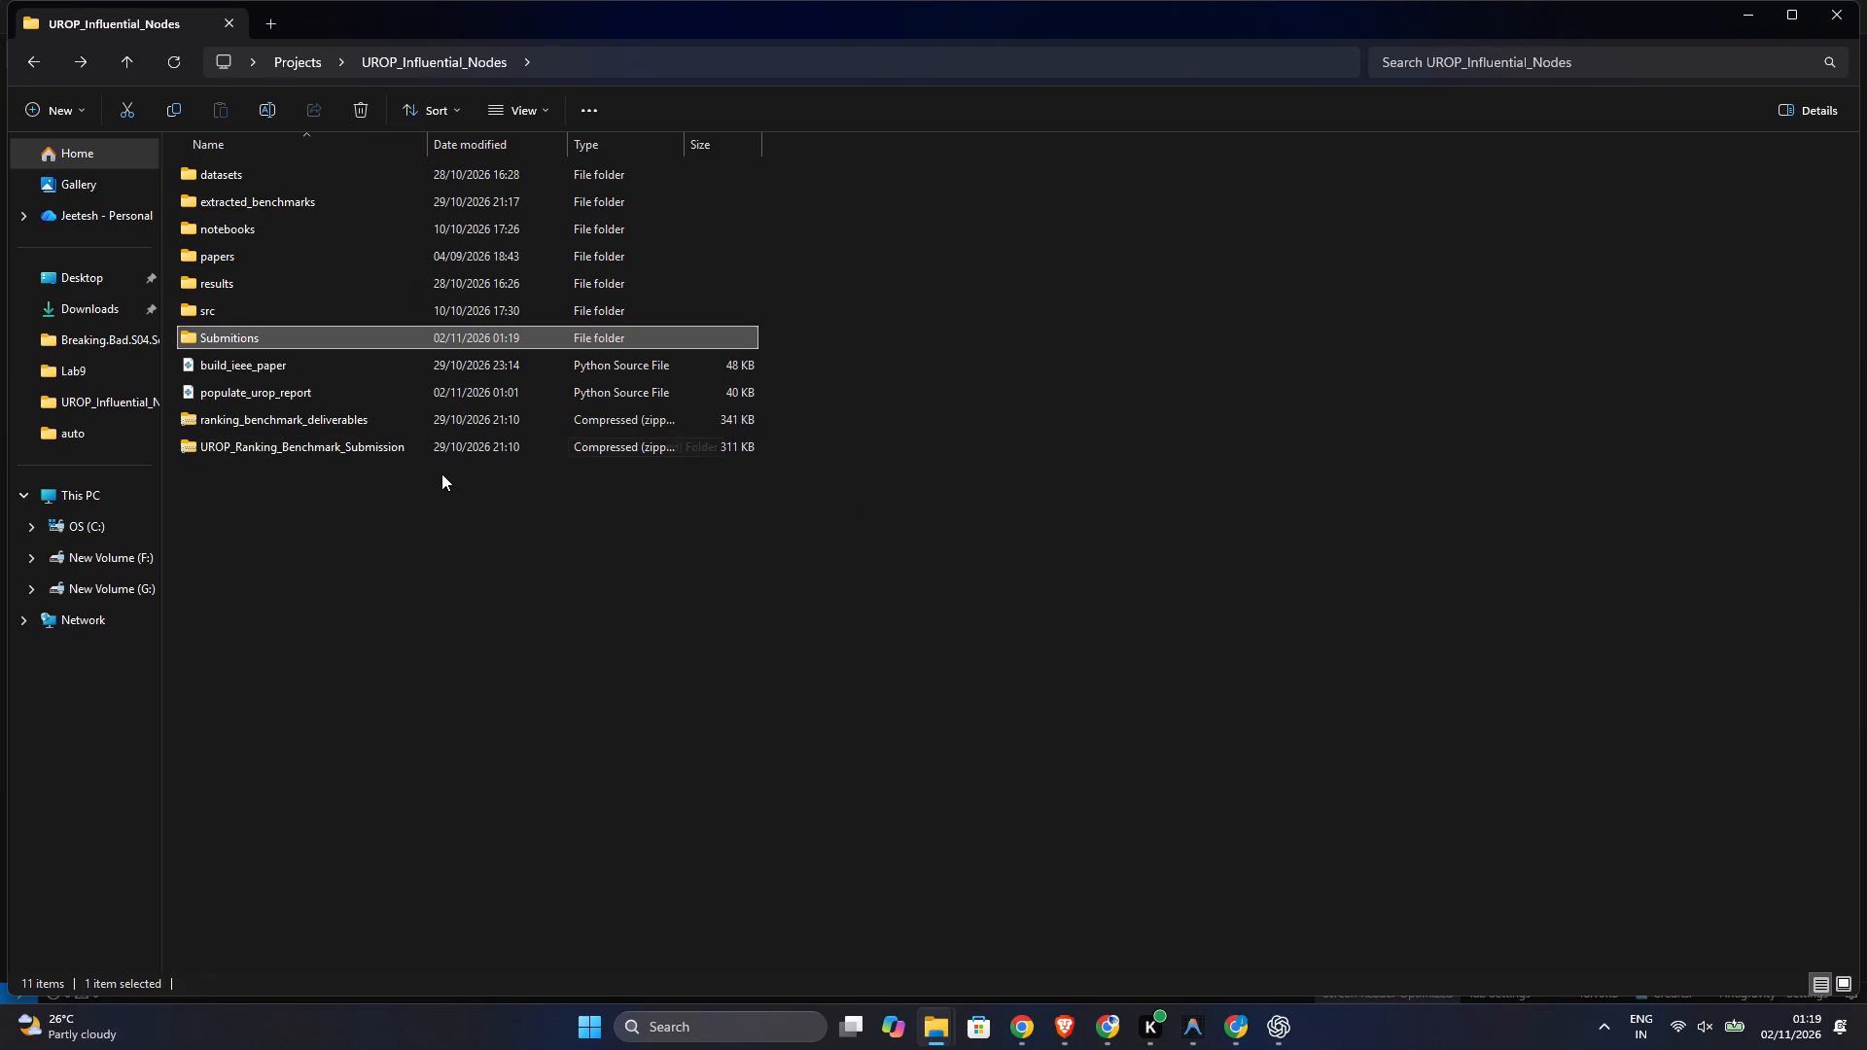
click(435, 476)
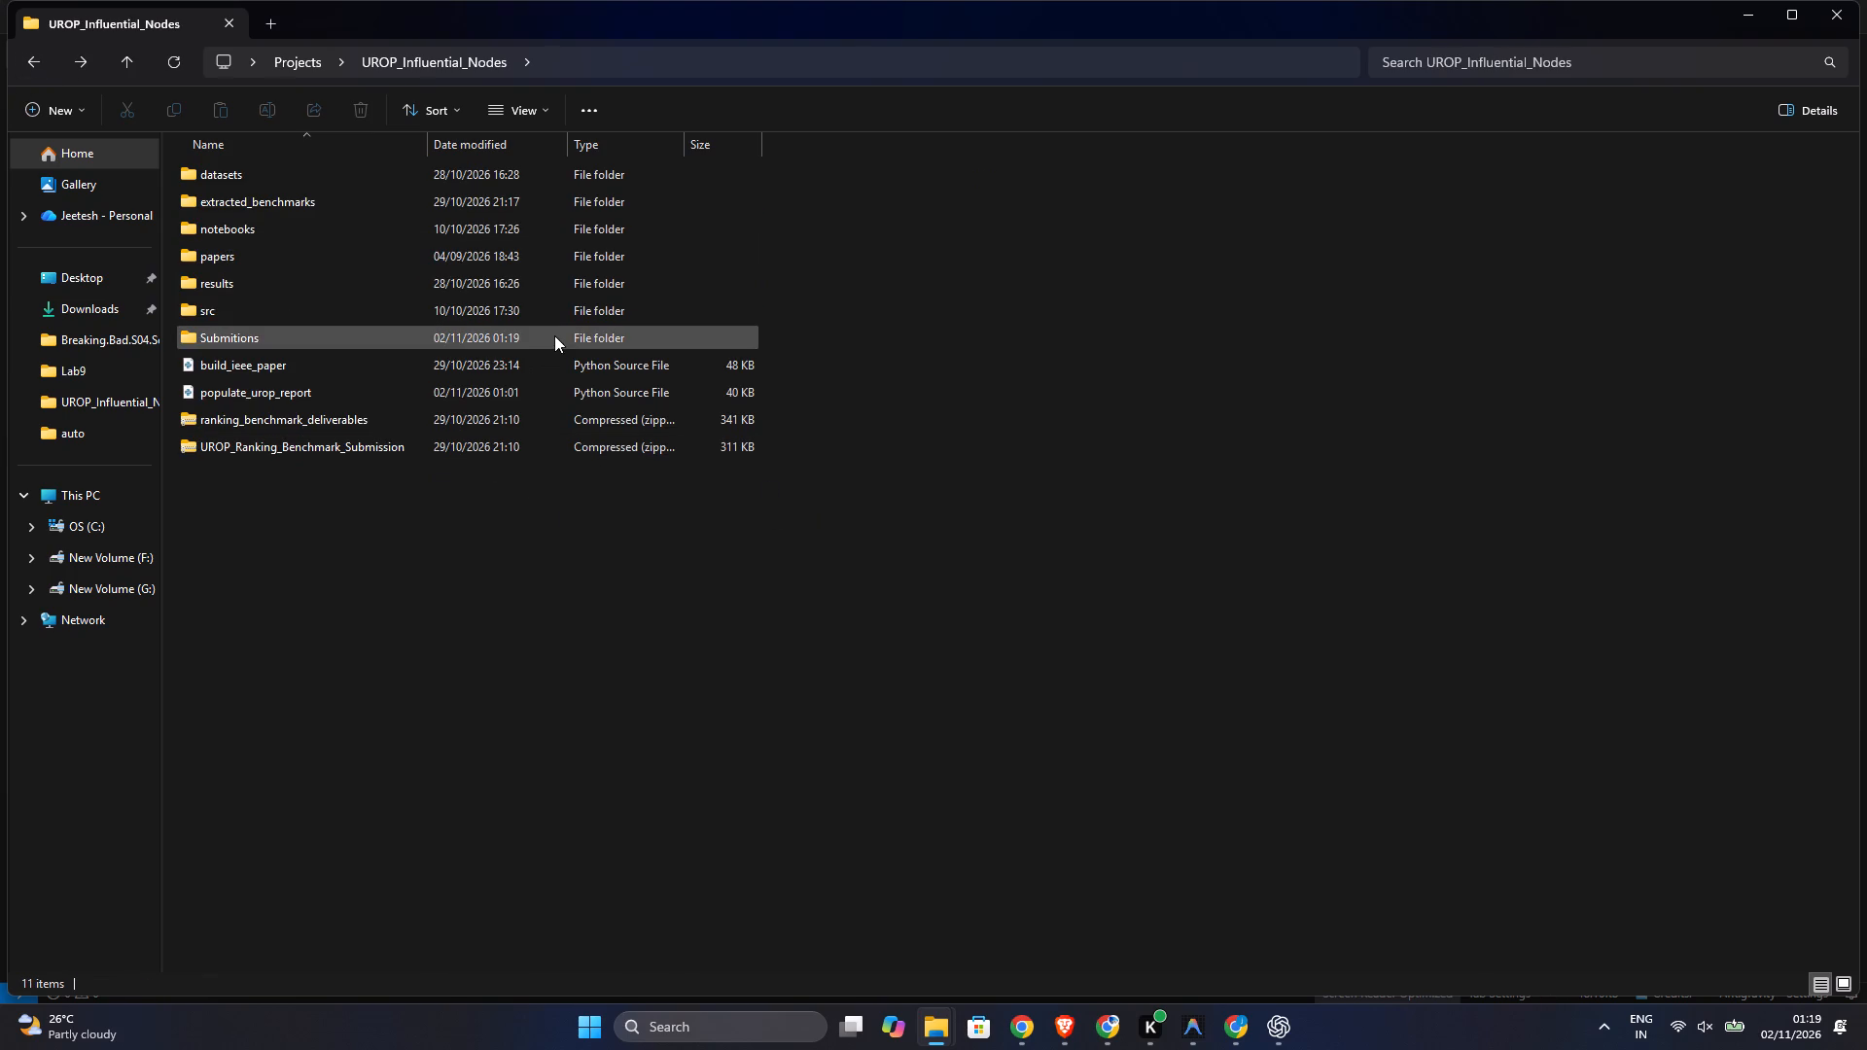
In the Submitions folder, select the two UROP_CLA PDFs whose registration numbers end in 18 and 25.
double_click(554, 335)
drag(374, 458, 349, 253)
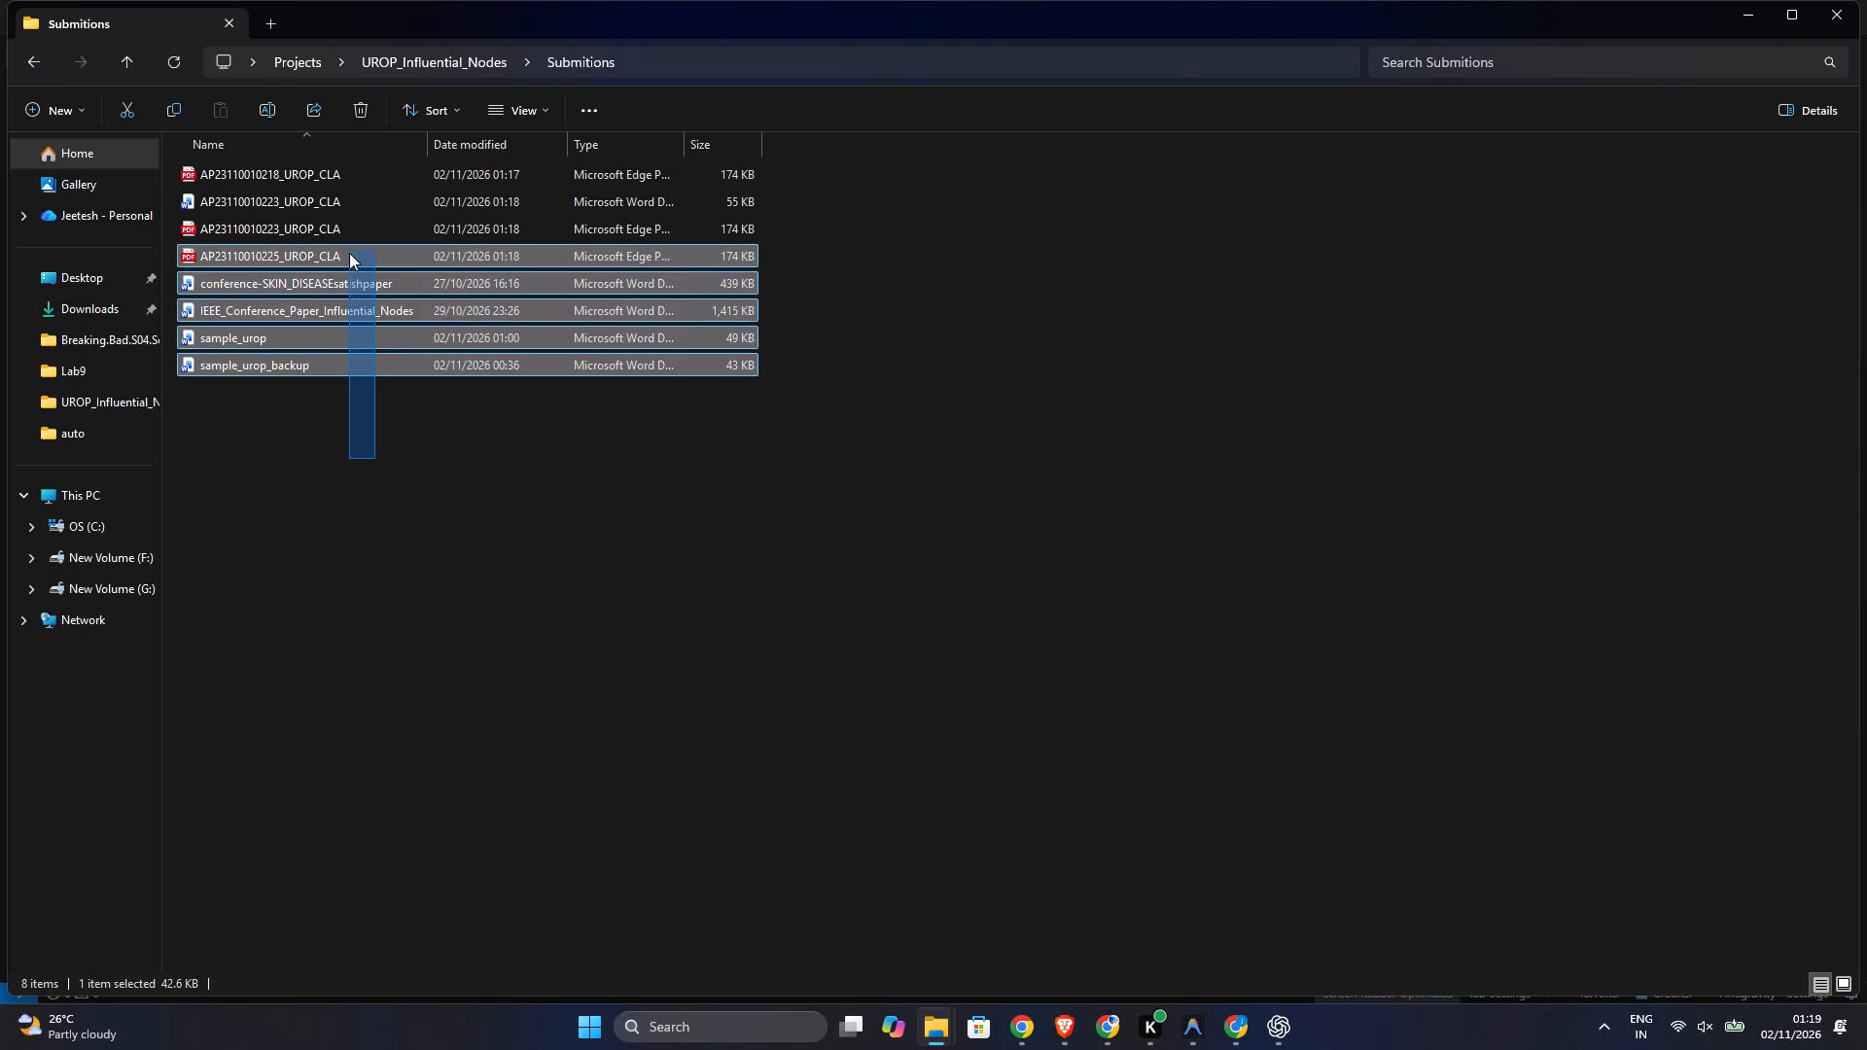
drag(349, 253, 364, 468)
ctrl+click(403, 172)
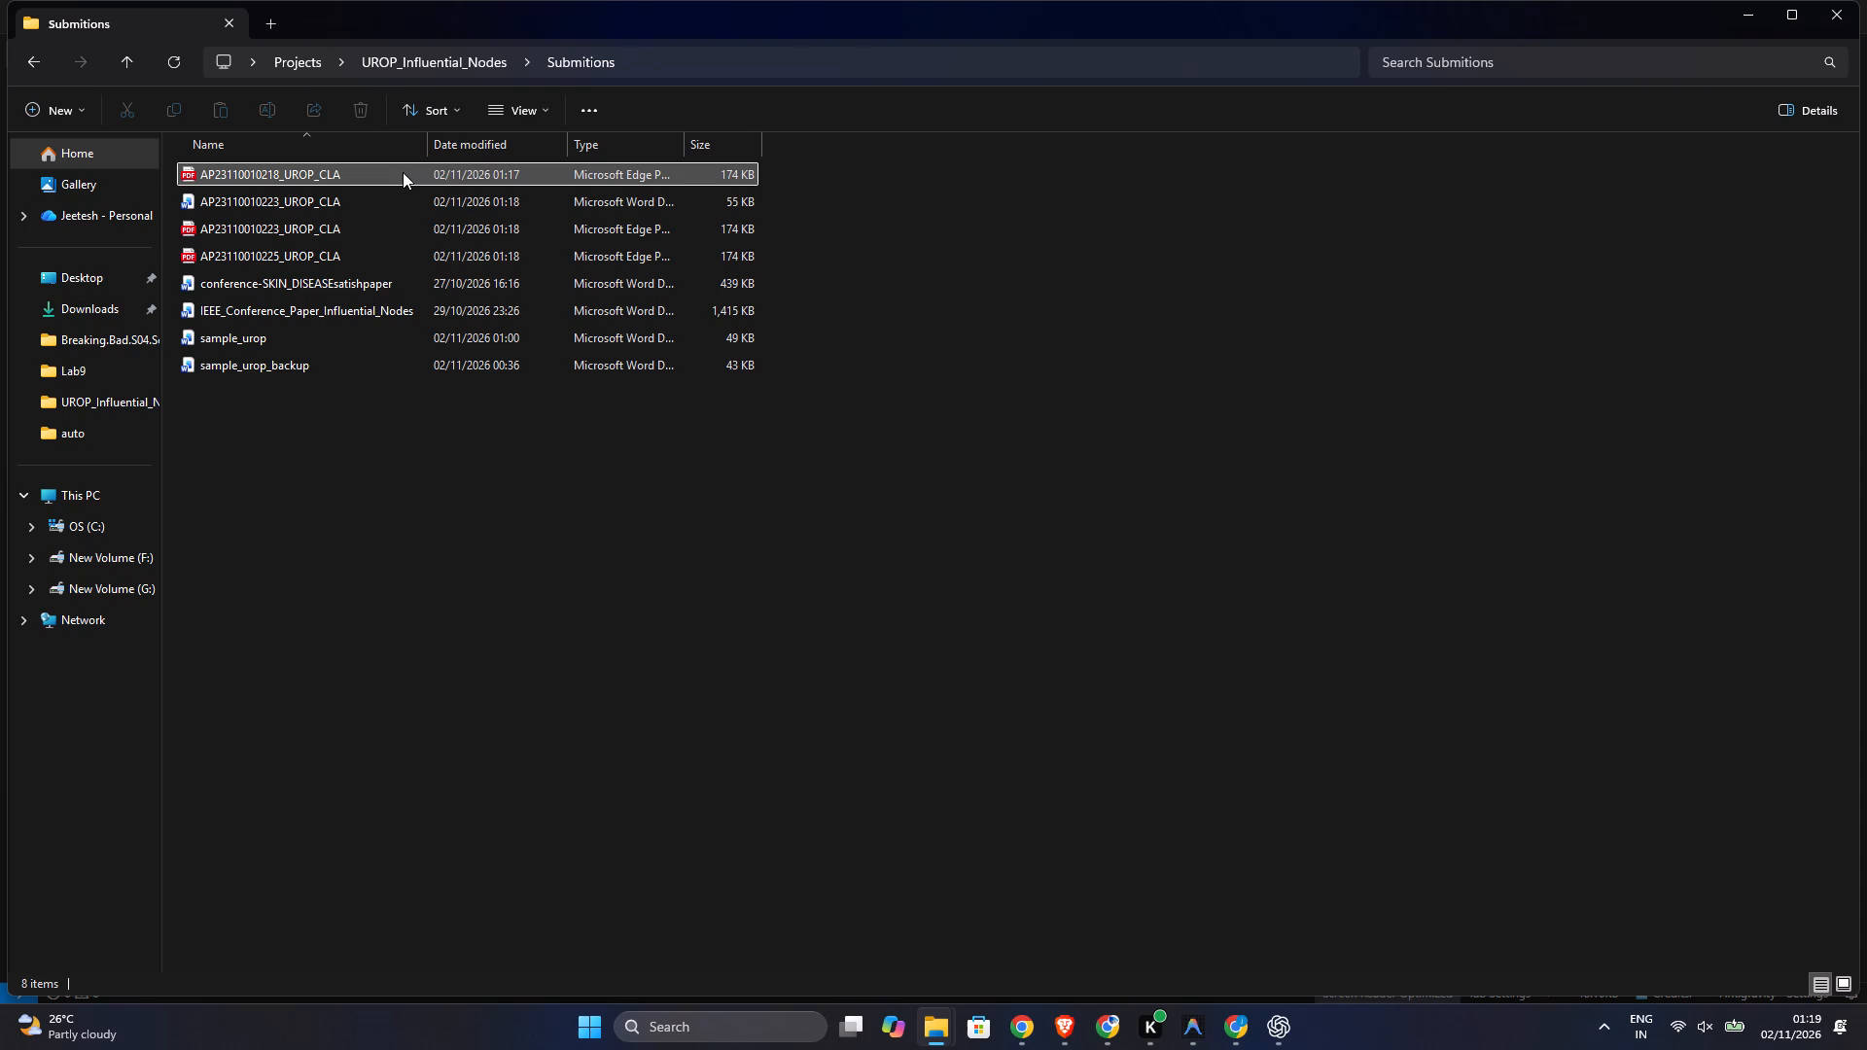
ctrl+click(367, 261)
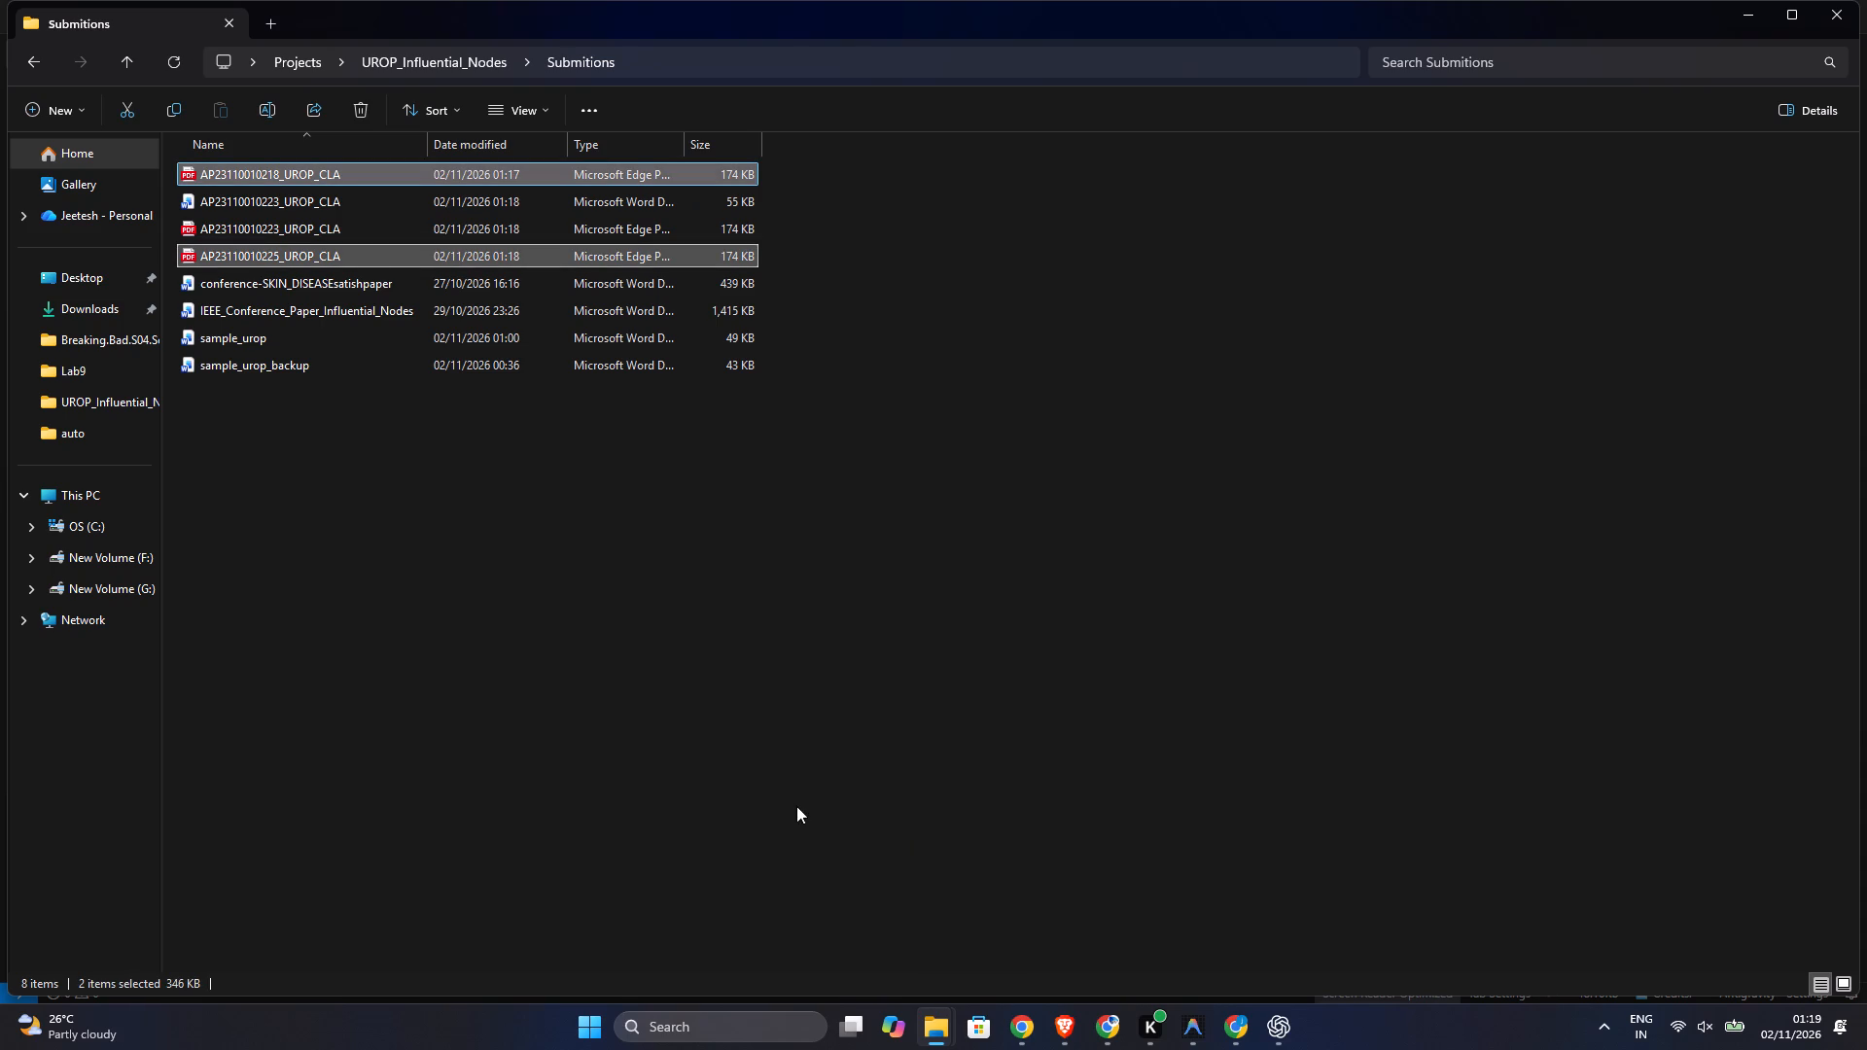